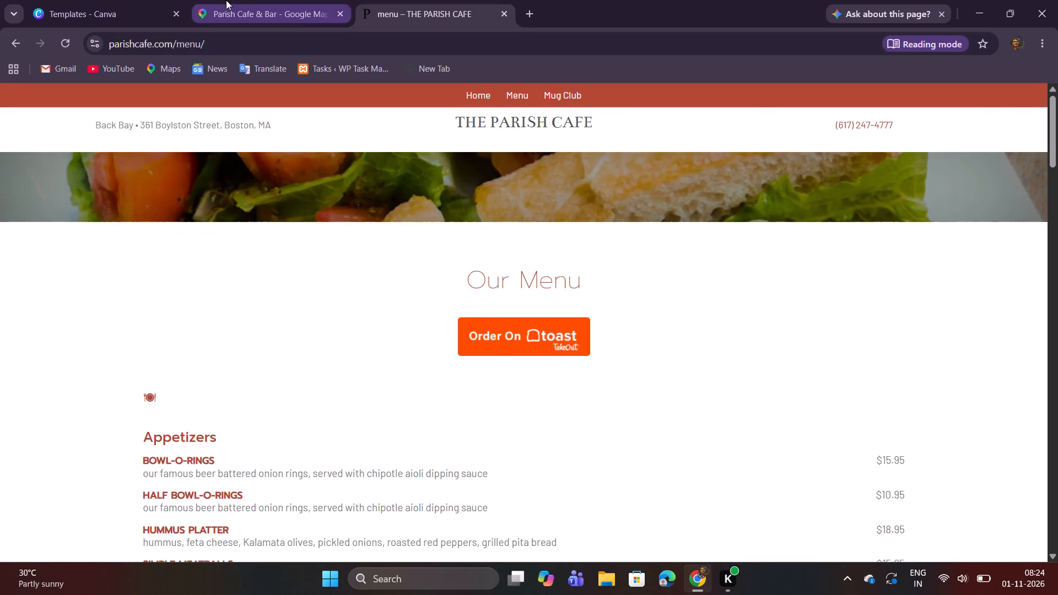
Switch to Canva and go from the templates page to the home page.
left_click(99, 0)
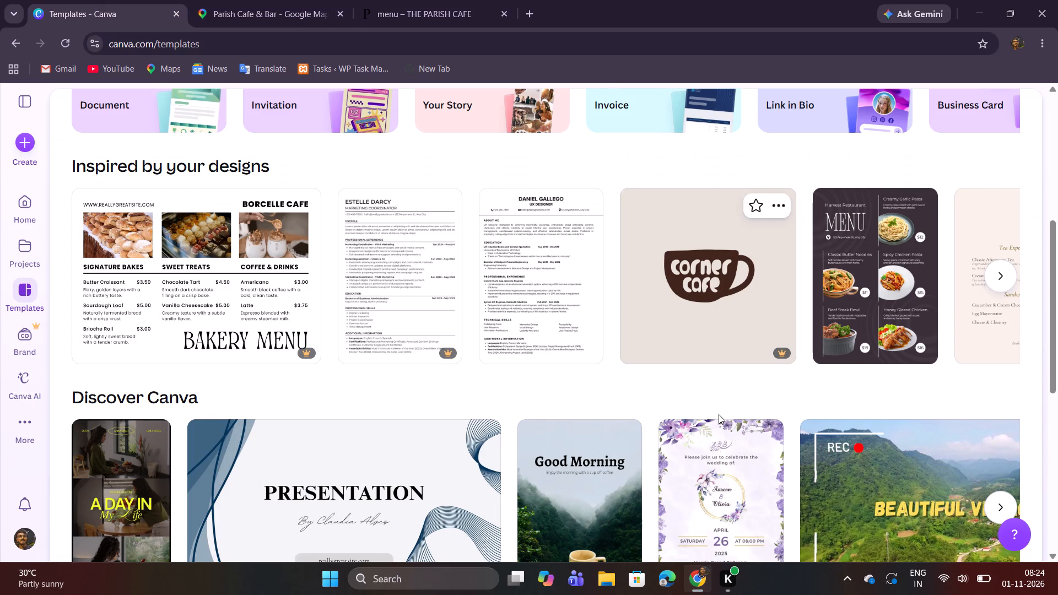
scroll(663, 347, "down", 3)
scroll(662, 347, "up", 5)
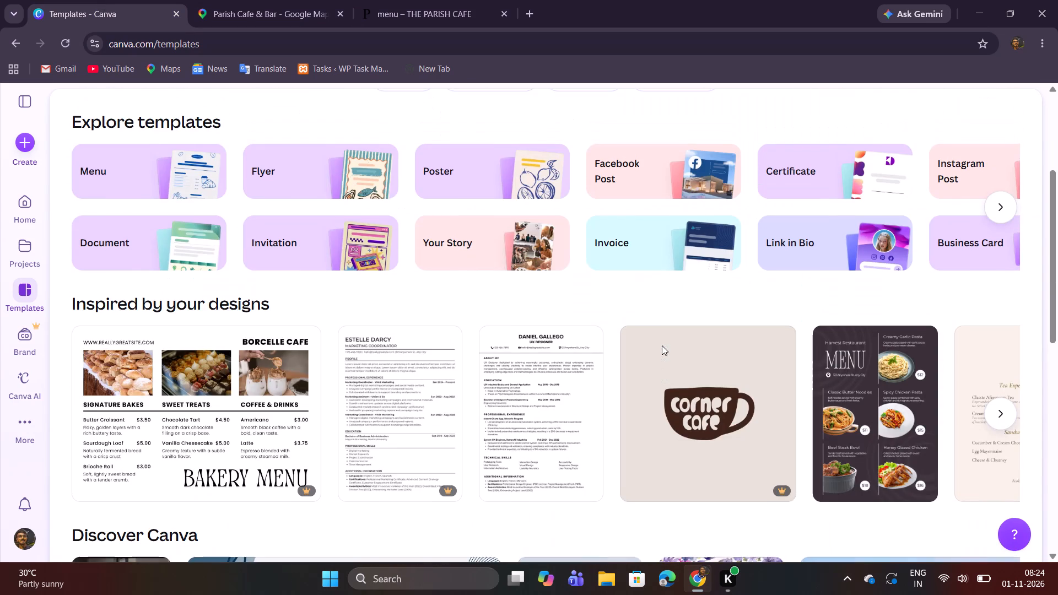
scroll(662, 345, "up", 2)
left_click_drag(660, 345, 418, 339)
left_click(20, 217)
left_click(26, 199)
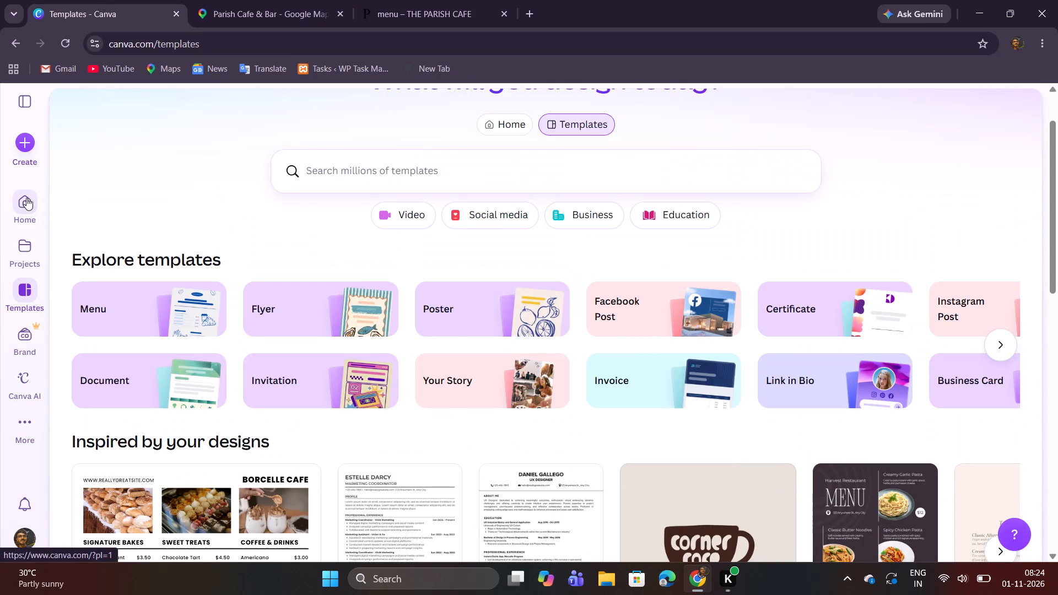
left_click_drag(28, 204, 169, 268)
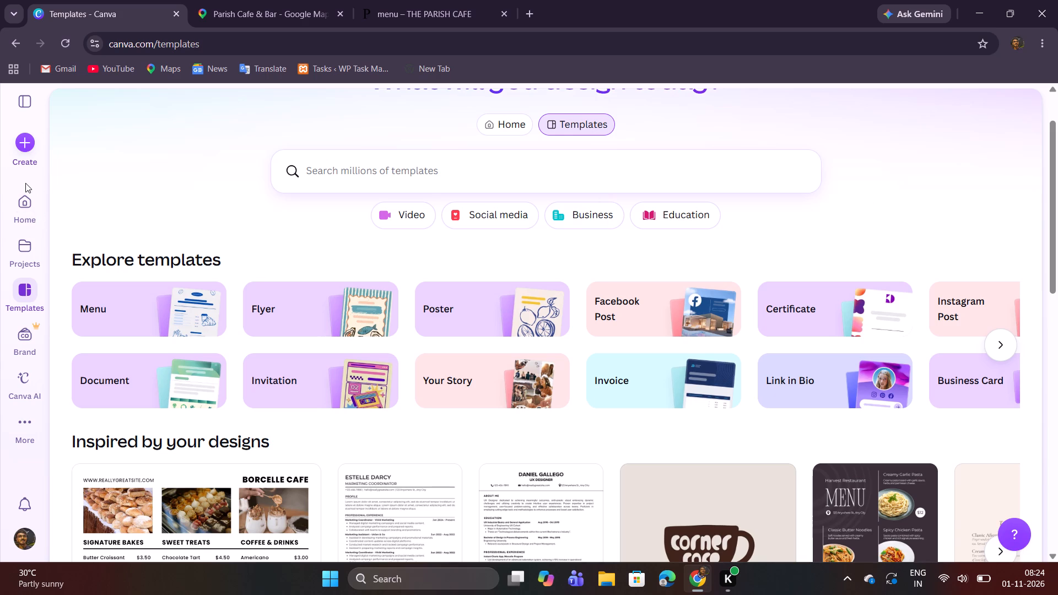
left_click(15, 217)
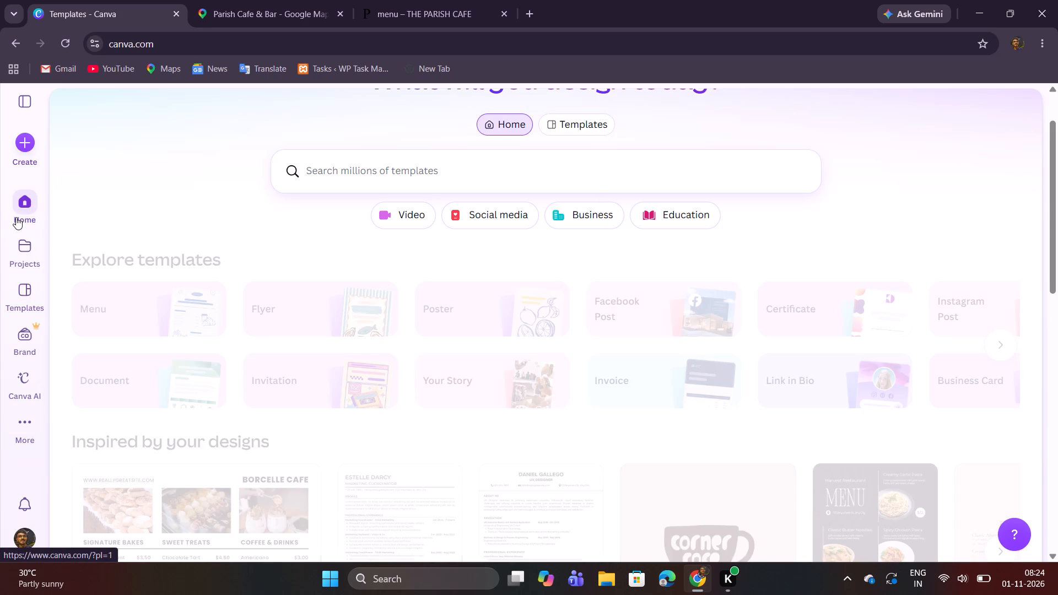
left_click_drag(19, 208, 41, 207)
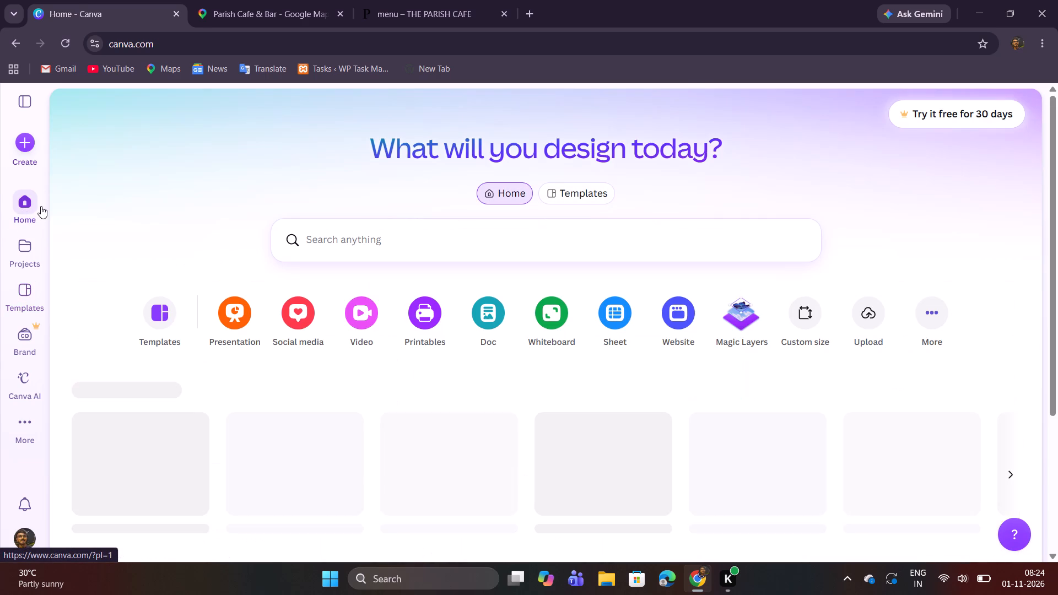
Look through the home page's recent designs, suggested templates and template categories for a suitable menu layout.
scroll(314, 199, "down", 2)
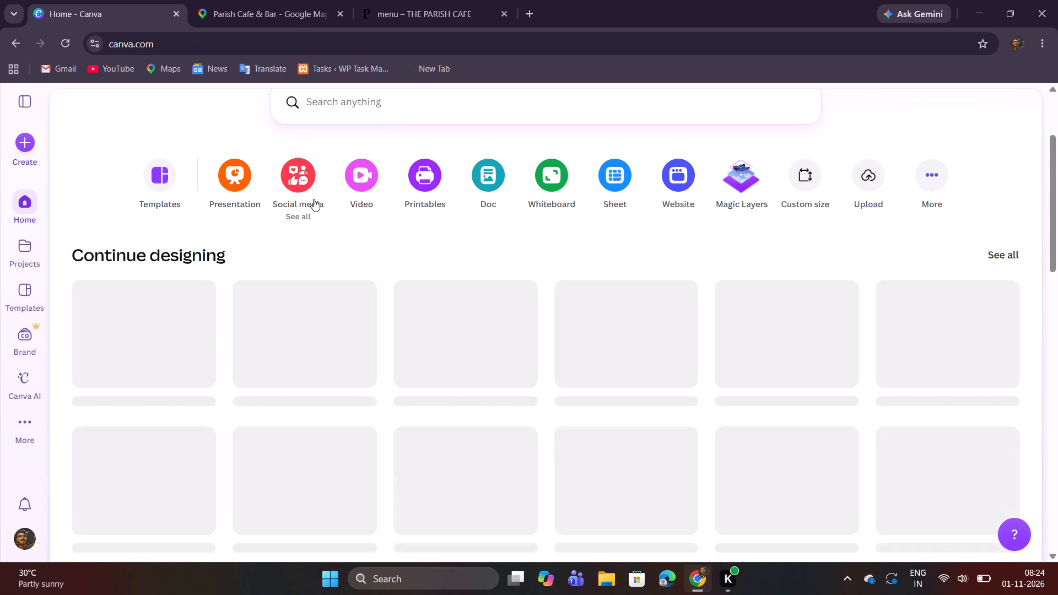
scroll(314, 199, "down", 1)
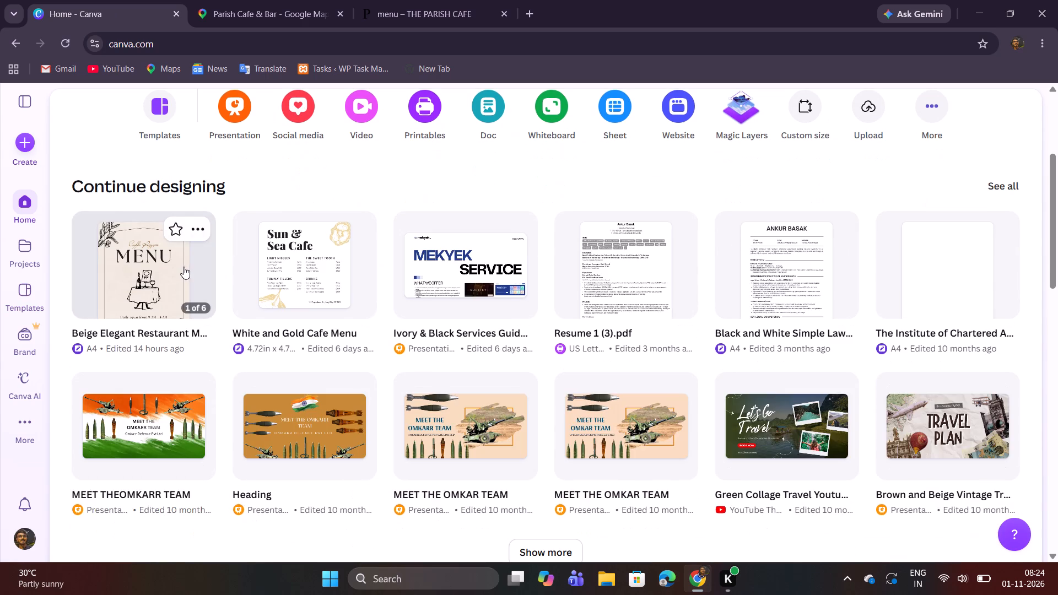
scroll(245, 262, "down", 9)
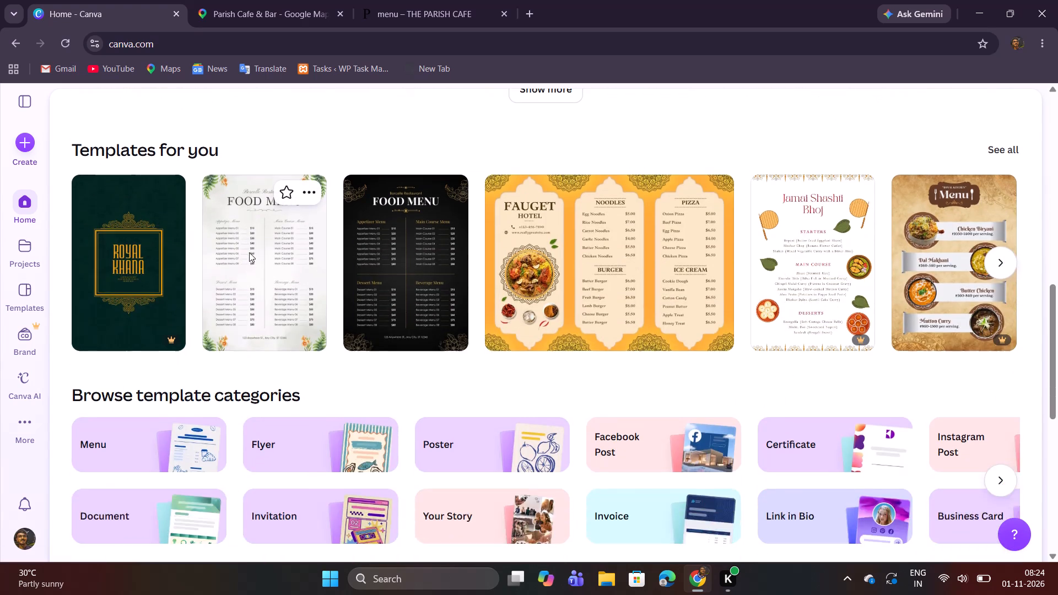
scroll(249, 252, "down", 7)
scroll(249, 250, "up", 6)
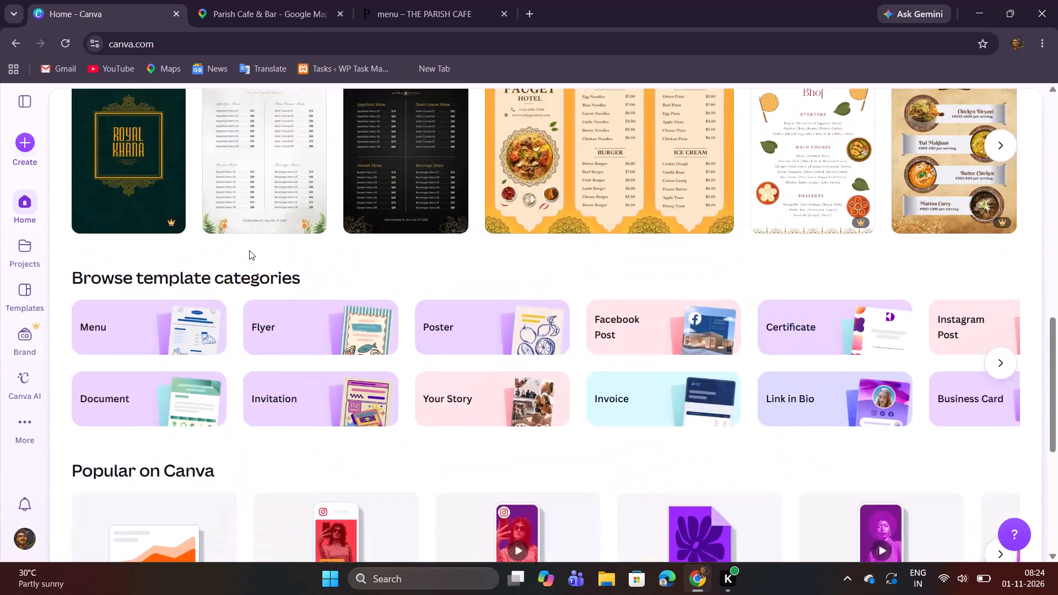
scroll(249, 250, "up", 12)
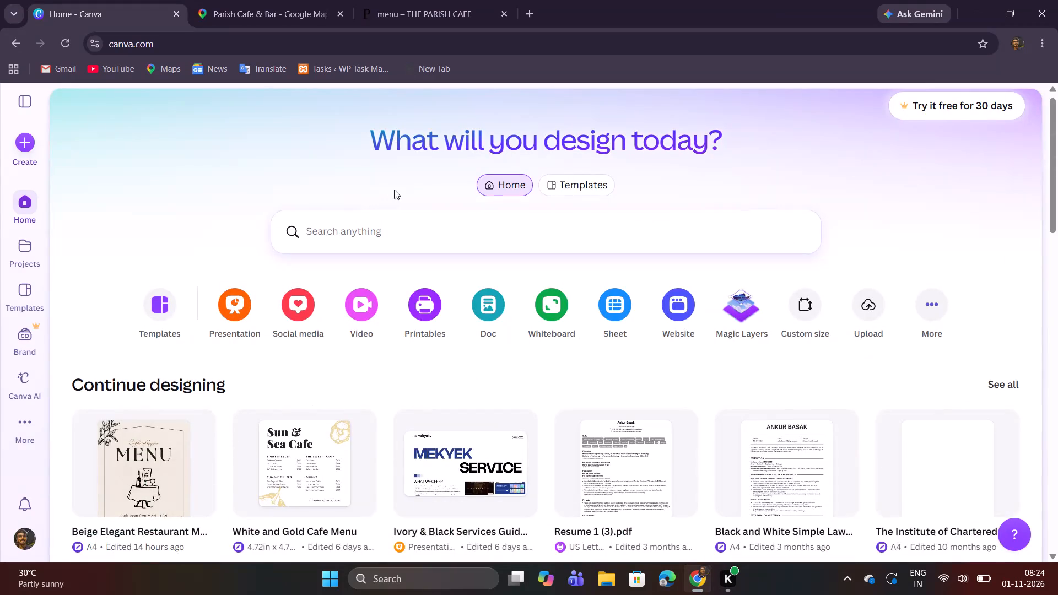
Search Canva for "menu", open the existing Beige Elegant Restaurant Menu design and look over its pages.
left_click(404, 246)
type("menu")
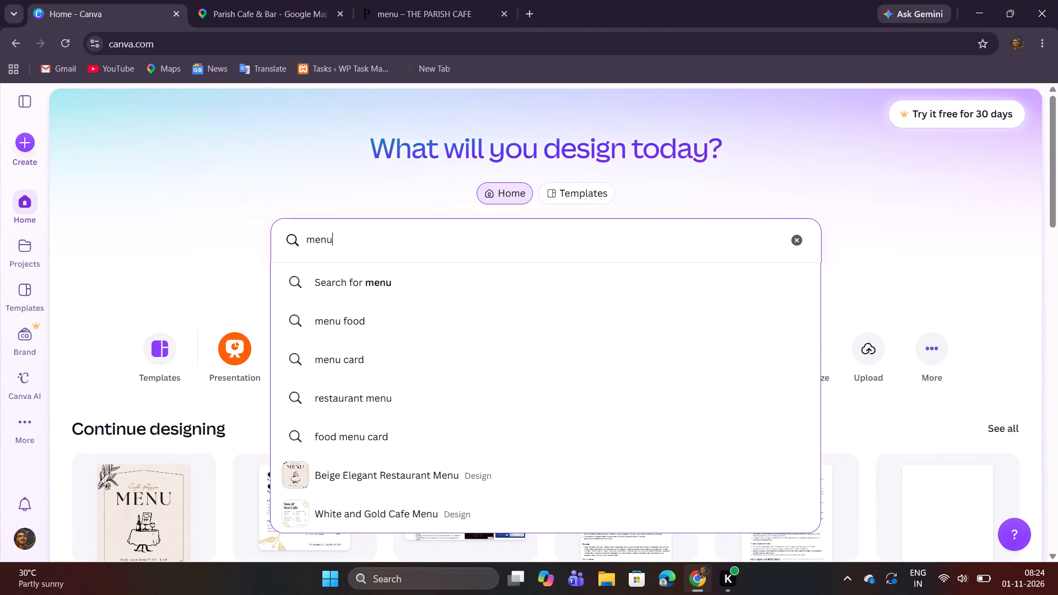
left_click(380, 475)
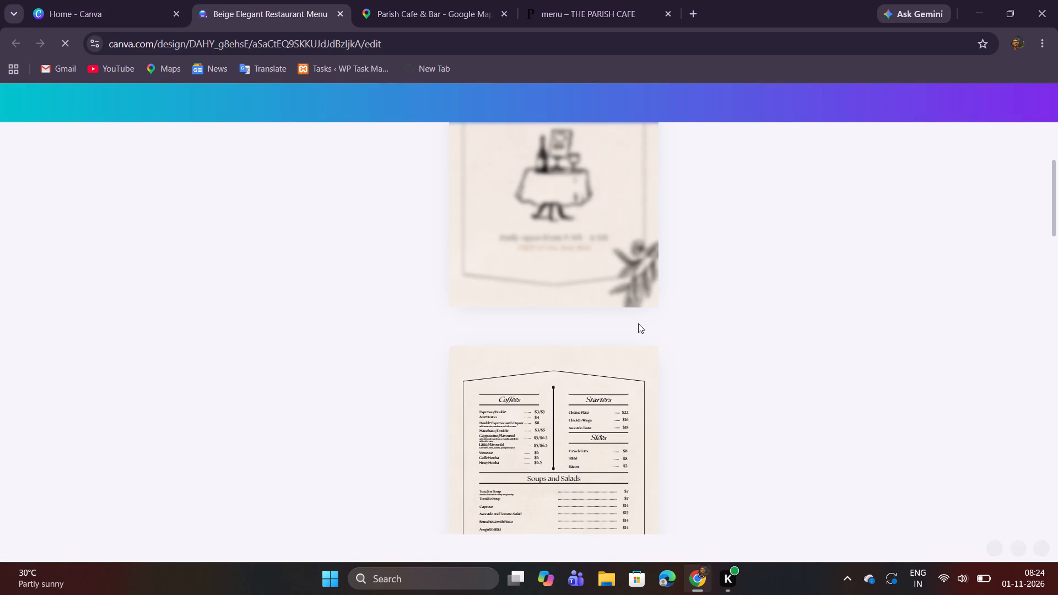
scroll(638, 320, "down", 5)
scroll(638, 320, "up", 3)
scroll(638, 320, "down", 7)
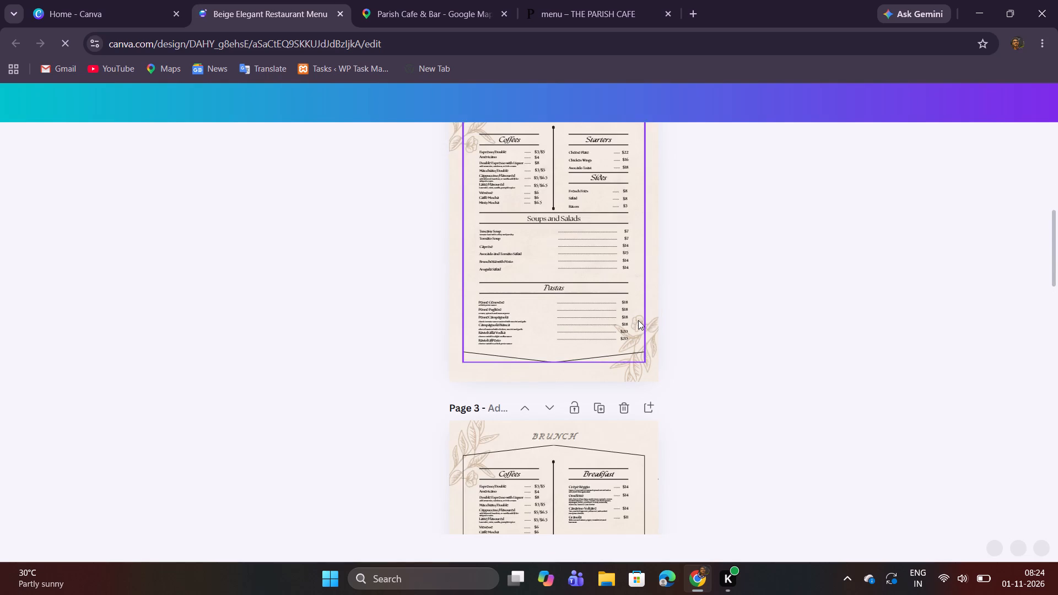
Browse further menu templates in the search results and start a design from the Red and Bold White Minimalist Illustrative Coffee Shop Menu template.
left_click(71, 11)
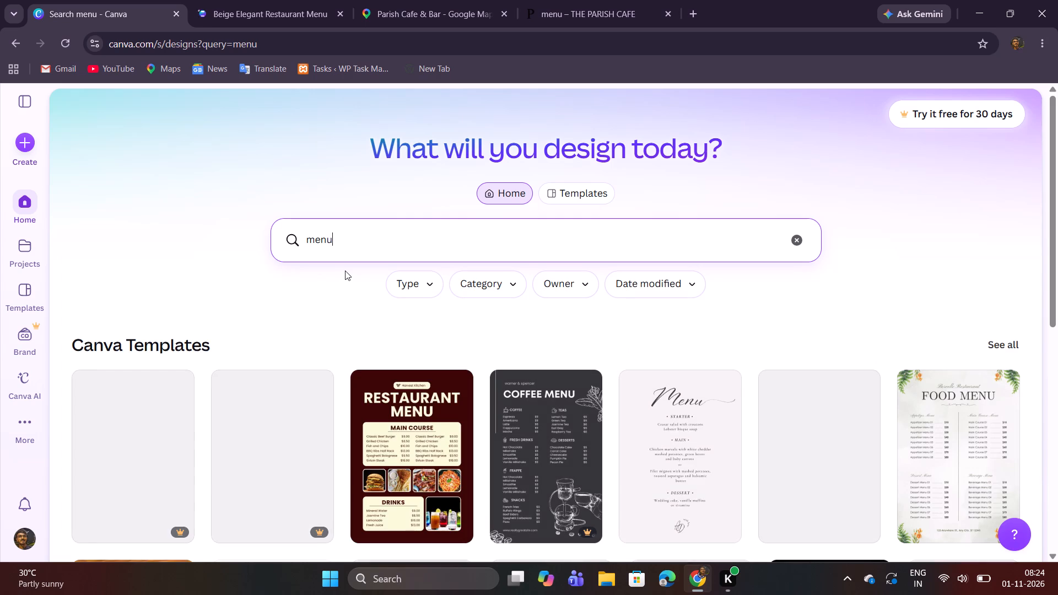
scroll(388, 269, "down", 8)
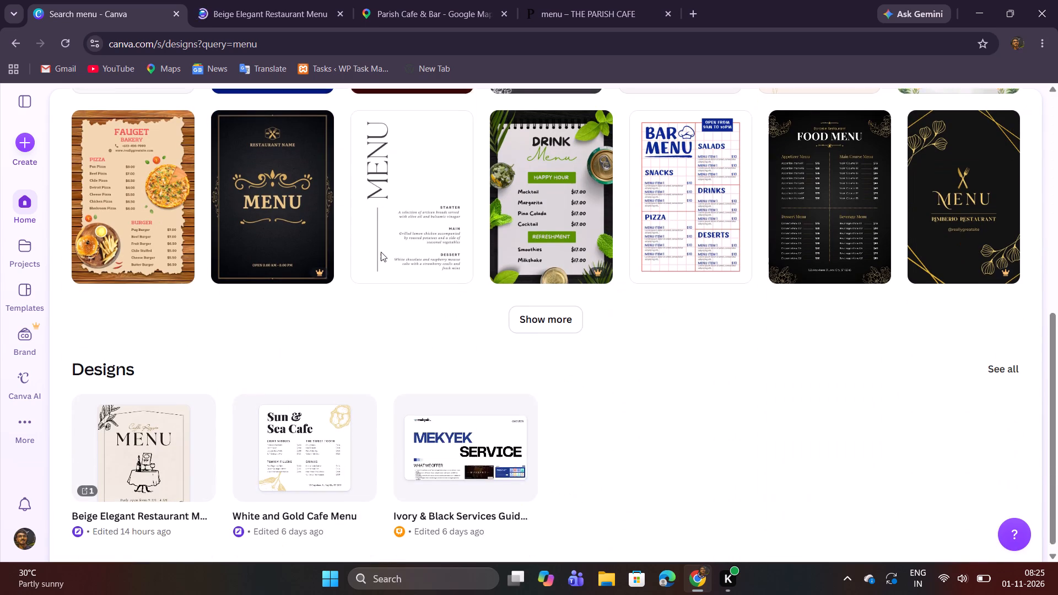
scroll(381, 252, "down", 3)
scroll(390, 266, "up", 1)
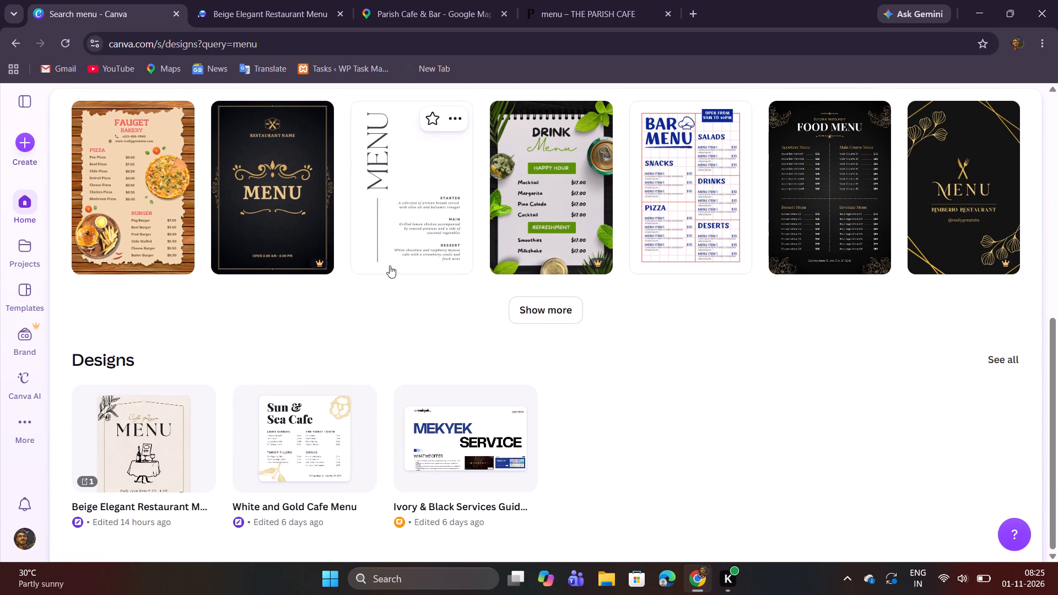
left_click(545, 362)
left_click(543, 369)
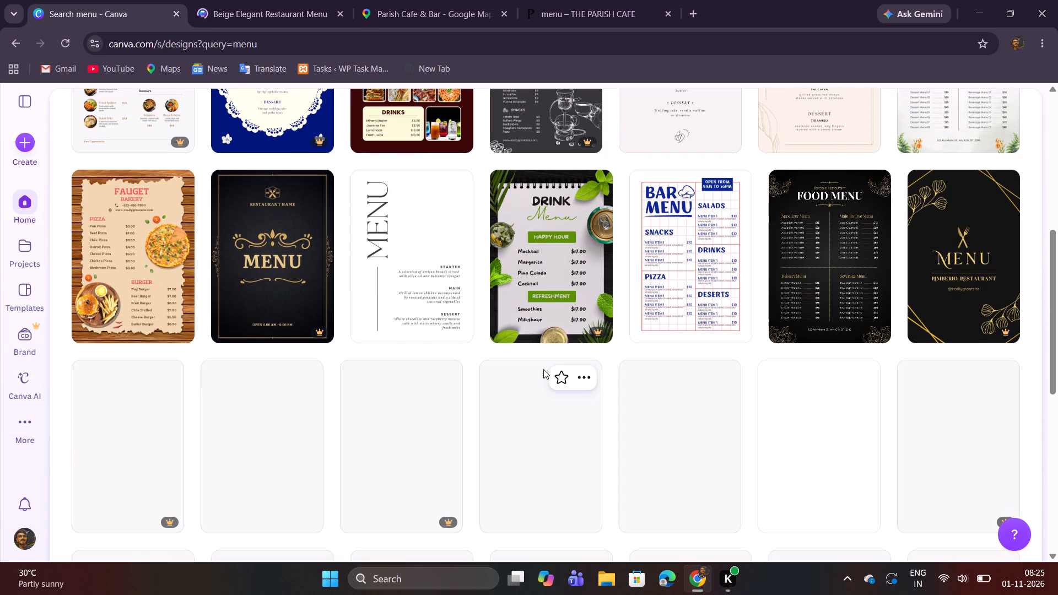
scroll(471, 279, "down", 7)
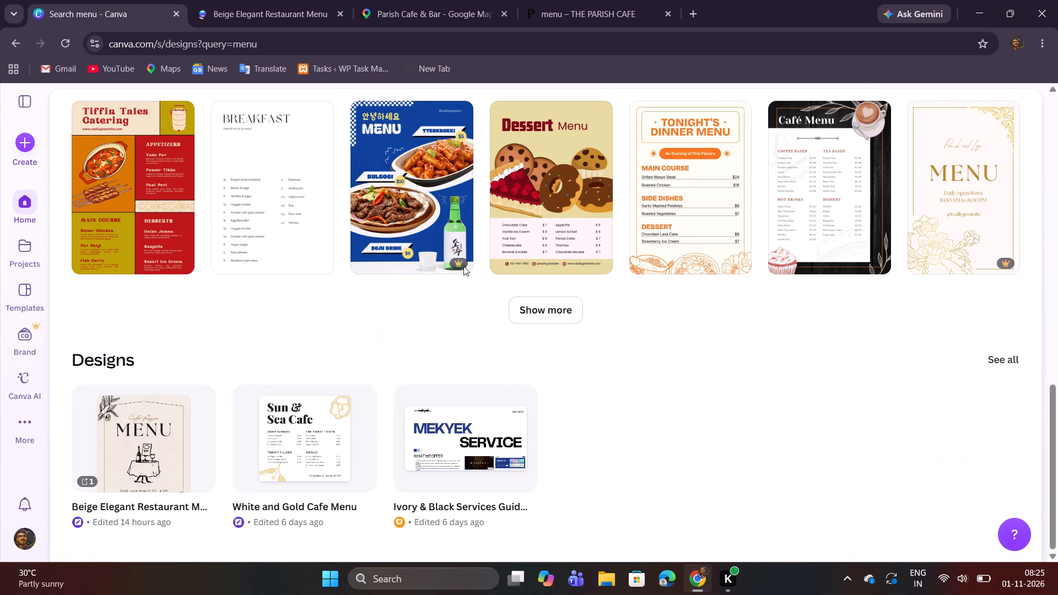
scroll(463, 266, "down", 2)
left_click(572, 309)
scroll(566, 307, "down", 2)
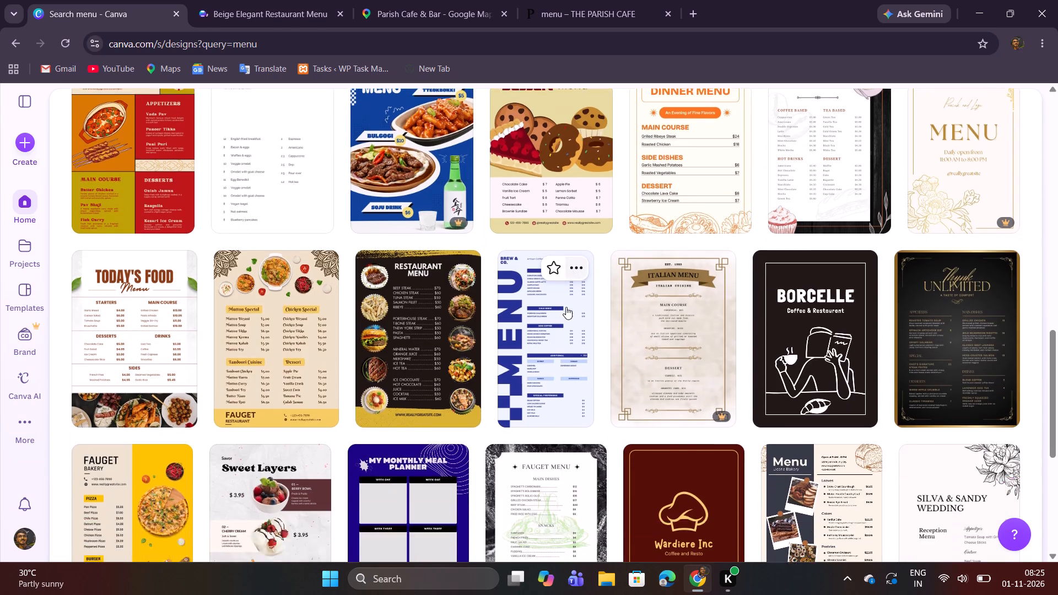
scroll(565, 307, "down", 3)
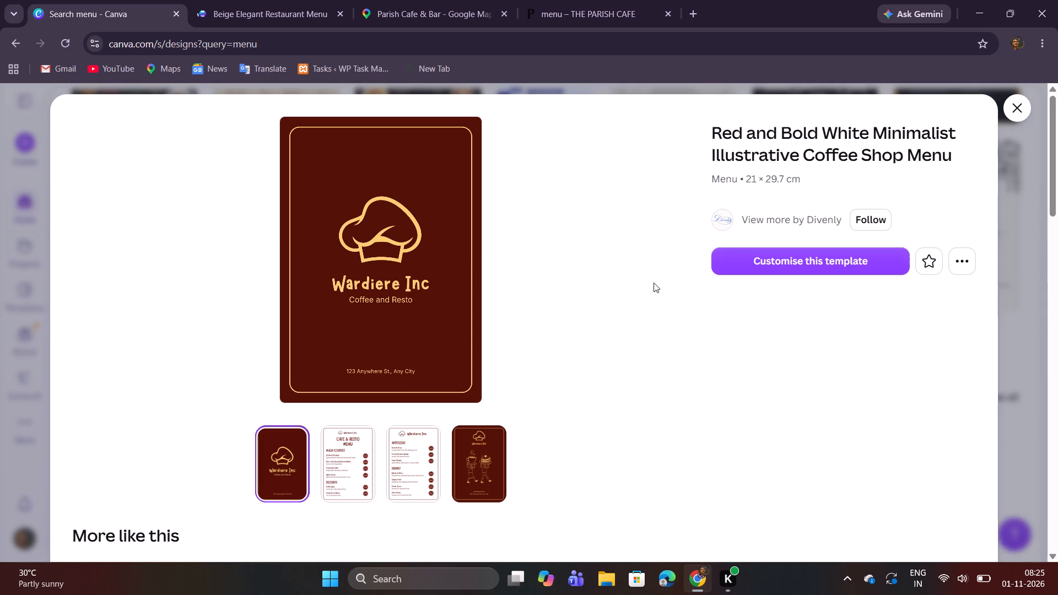
left_click(741, 267)
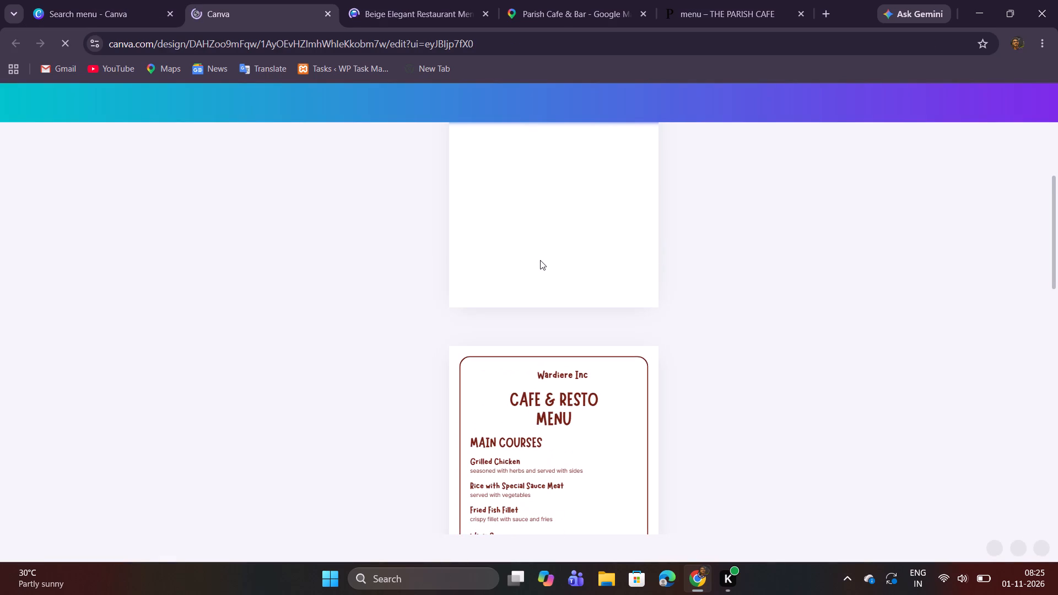
Examine all four pages of the coffee shop menu template, from the Wardiere Inc cover to the back page.
scroll(540, 260, "up", 4)
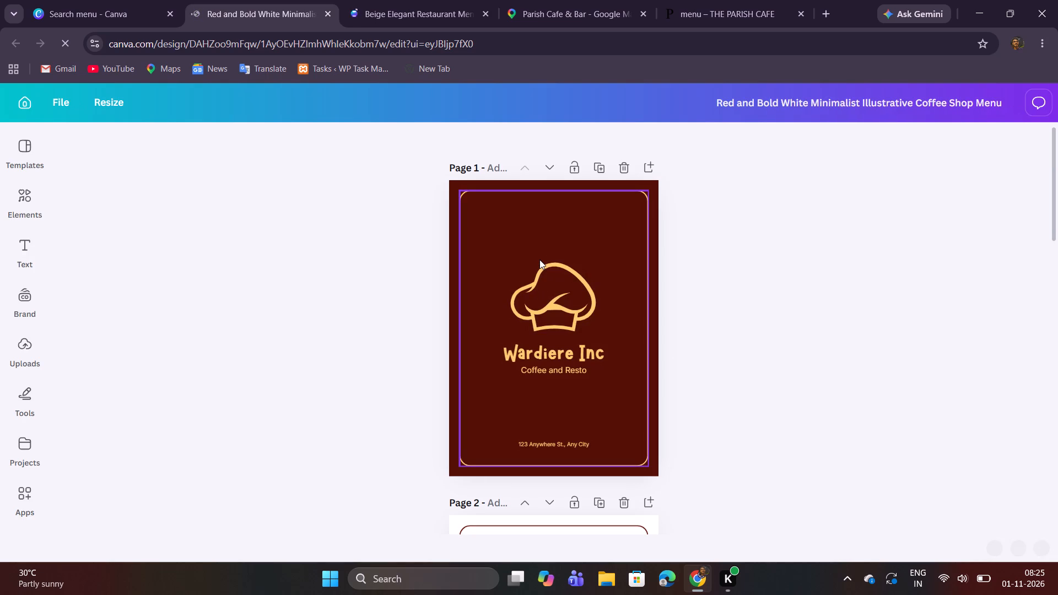
scroll(539, 259, "down", 3)
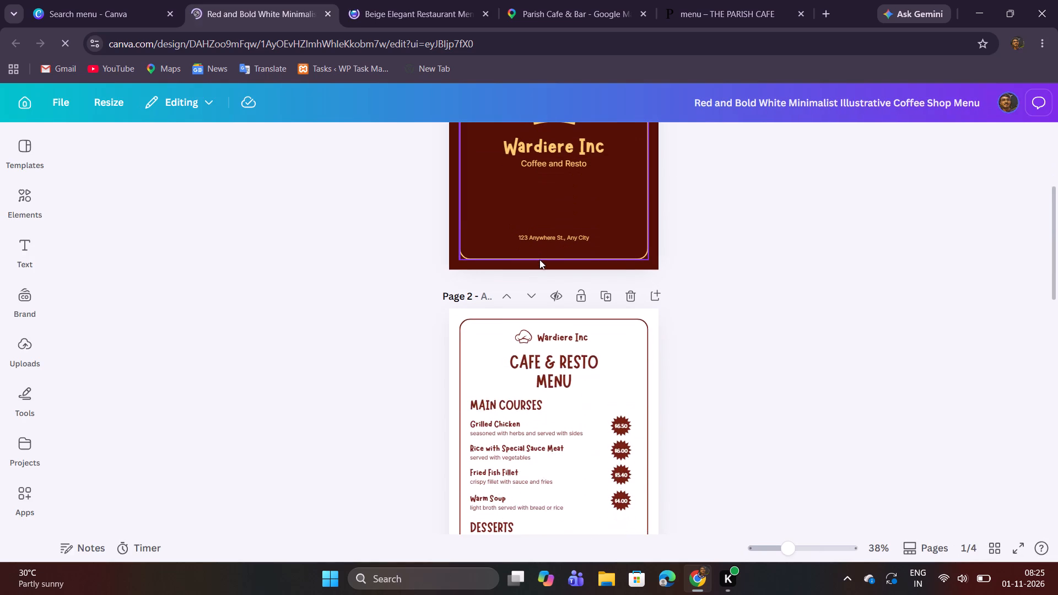
scroll(539, 259, "down", 8)
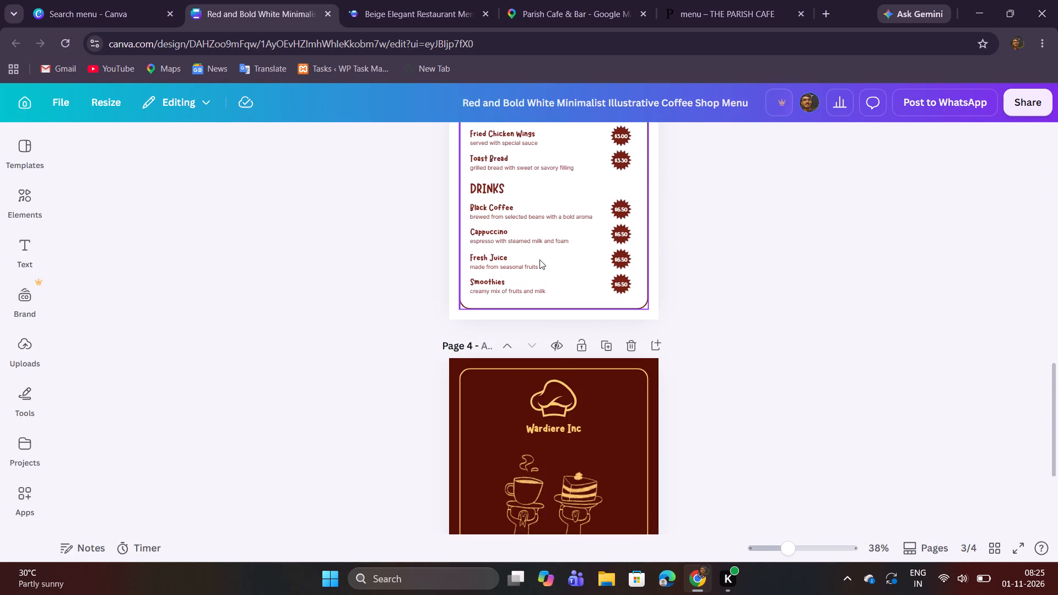
scroll(539, 259, "down", 2)
scroll(539, 259, "up", 3)
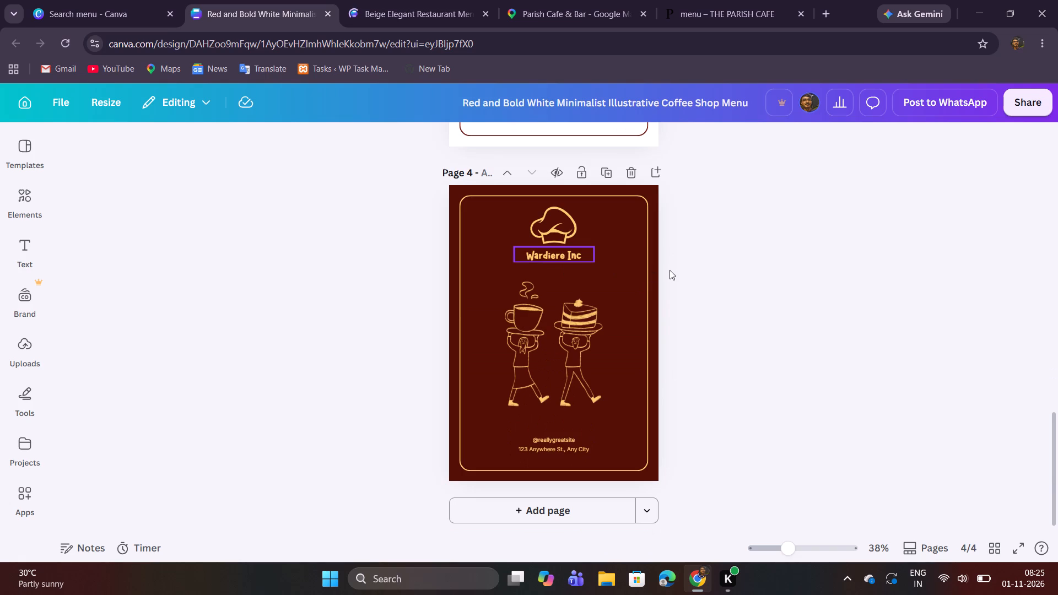
scroll(672, 269, "up", 3)
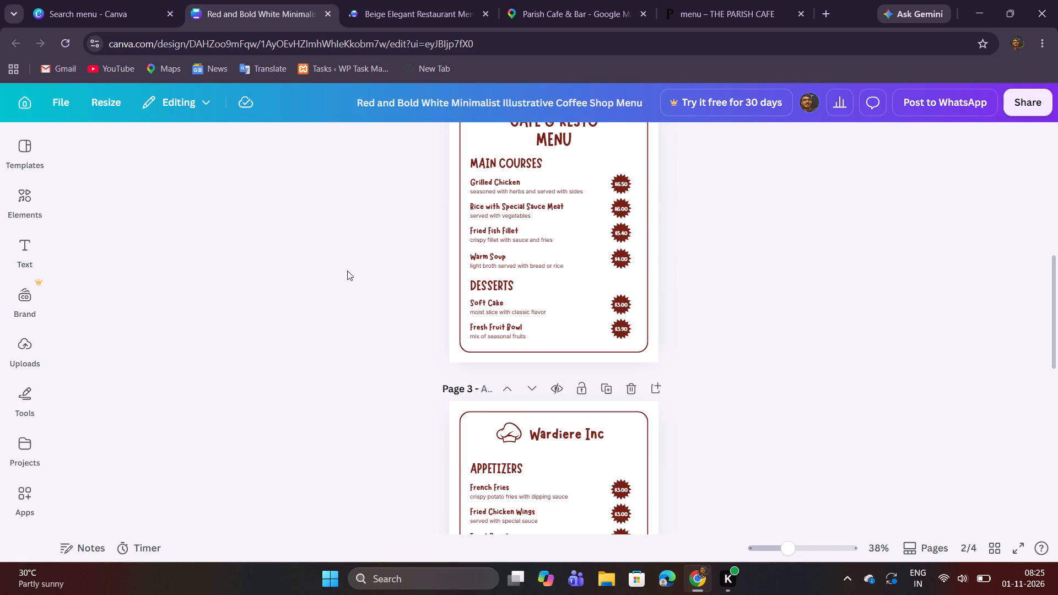
scroll(347, 271, "up", 5)
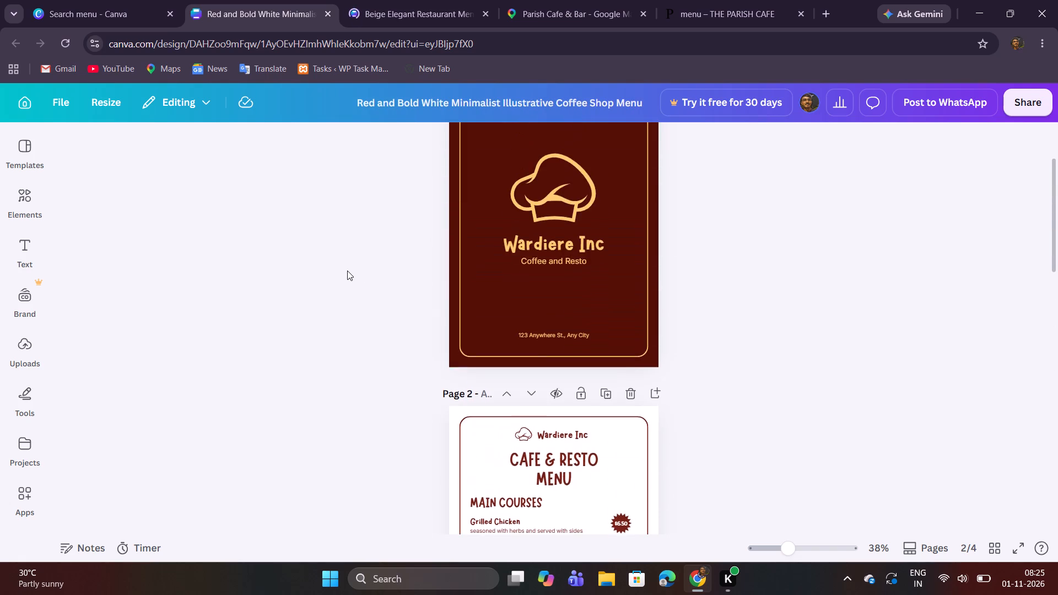
scroll(347, 271, "up", 3)
left_click_drag(792, 551, 793, 551)
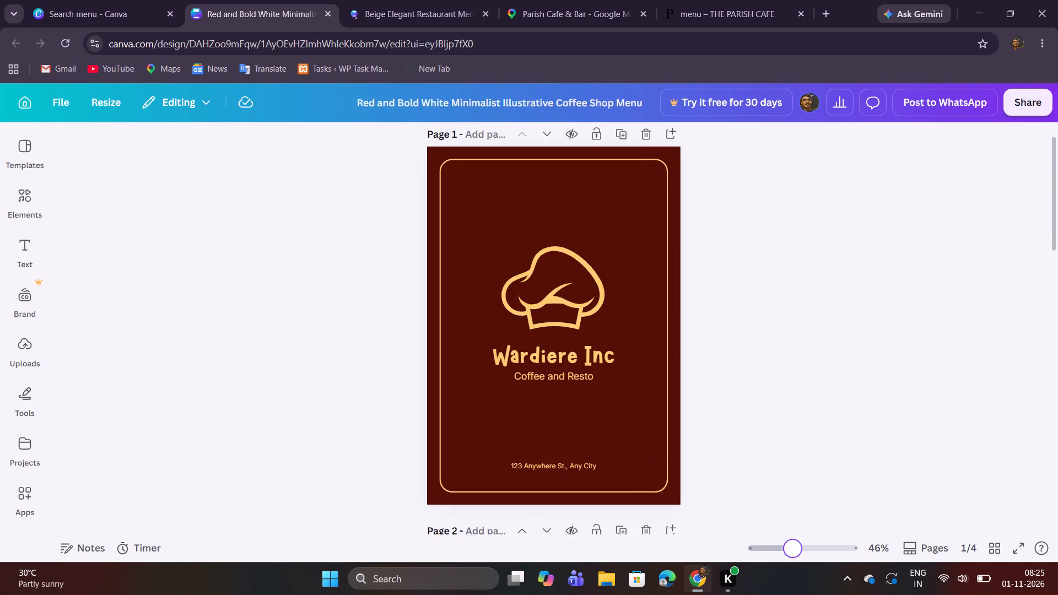
left_click_drag(793, 551, 805, 551)
left_click_drag(805, 551, 778, 551)
left_click_drag(779, 551, 791, 551)
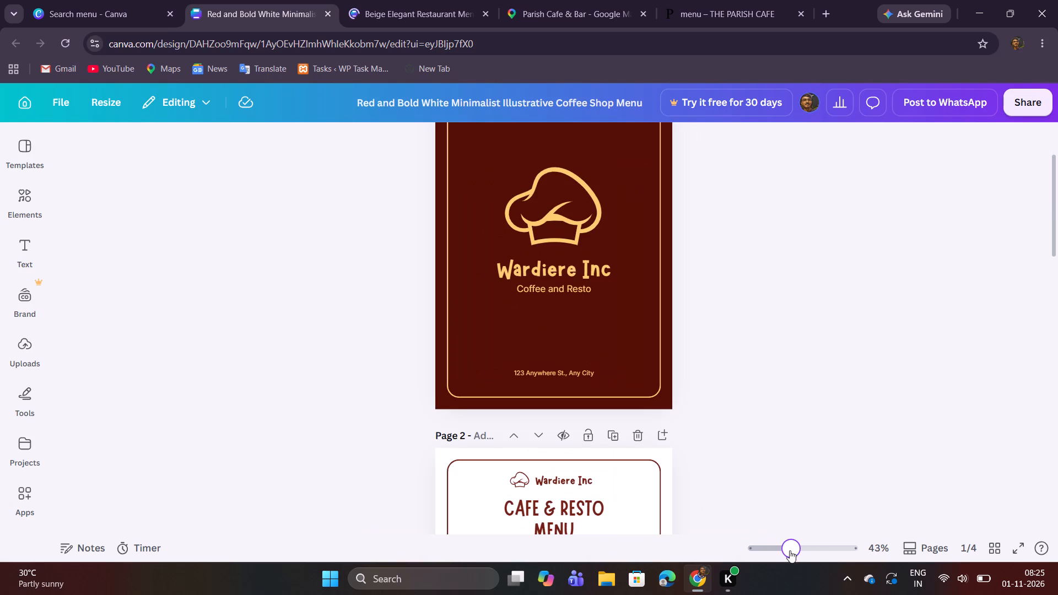
scroll(789, 382, "up", 3)
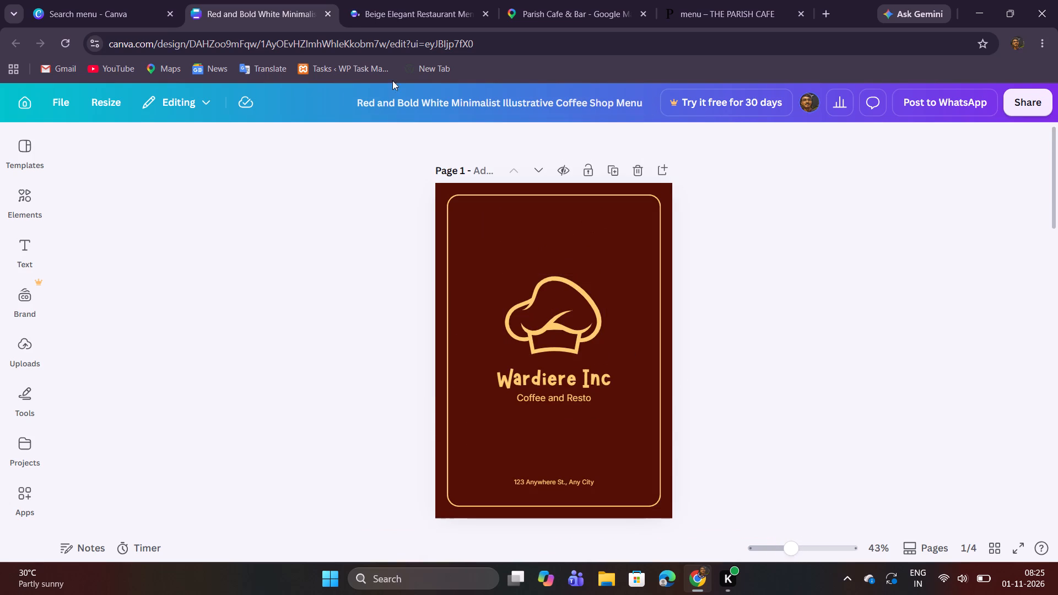
Close the Beige Elegant Restaurant Menu design and place the Parish Cafe menu page directly beside the new design.
left_click(484, 15)
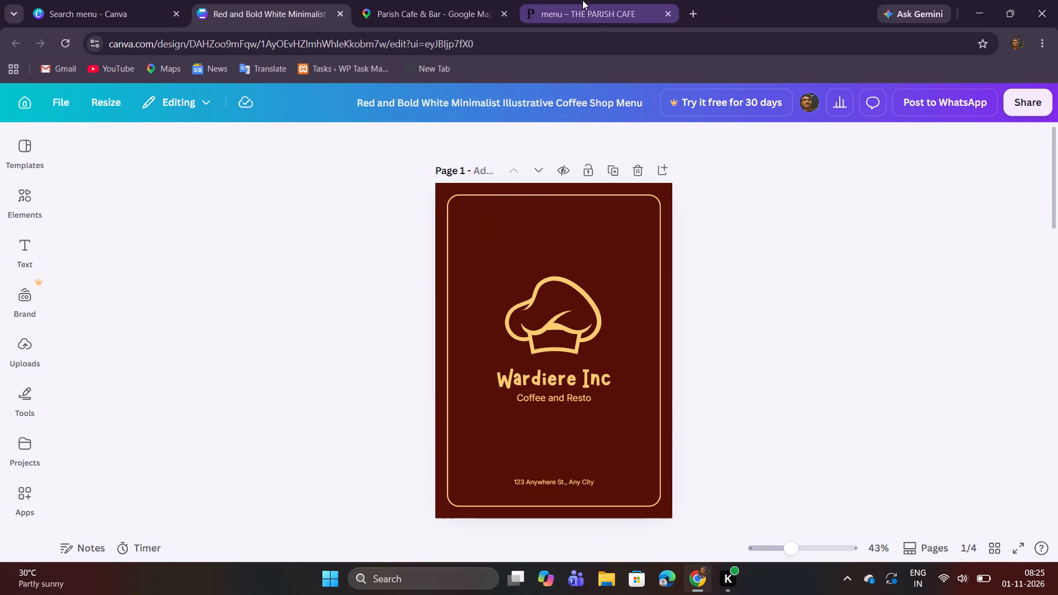
left_click_drag(580, 0, 456, 0)
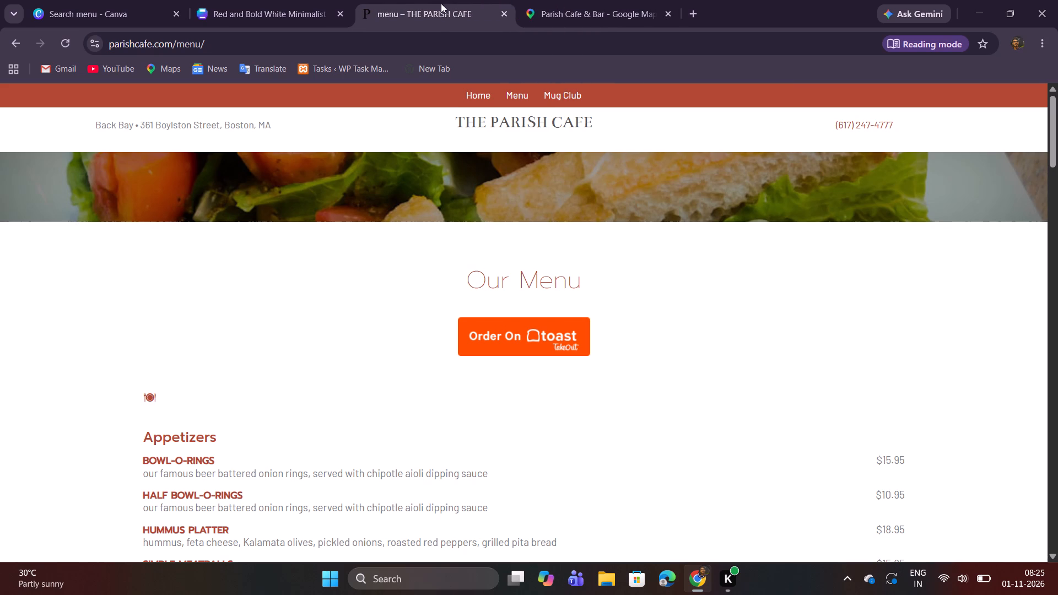
Replace the Wardiere Inc title on the menu's cover page with THE PARISH CAFE.
scroll(385, 293, "down", 3)
scroll(383, 285, "up", 1)
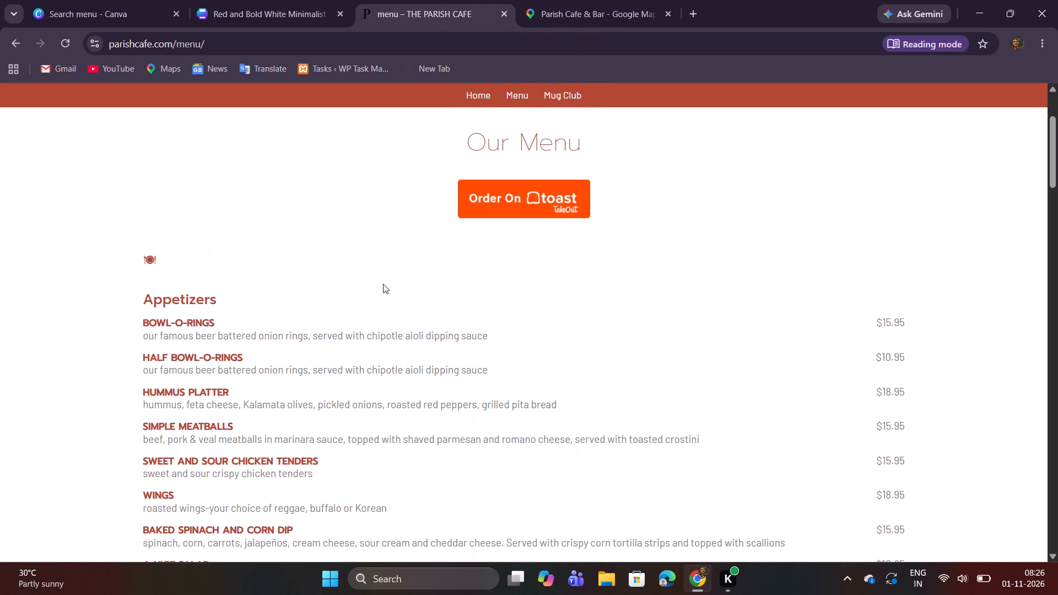
scroll(310, 277, "up", 7)
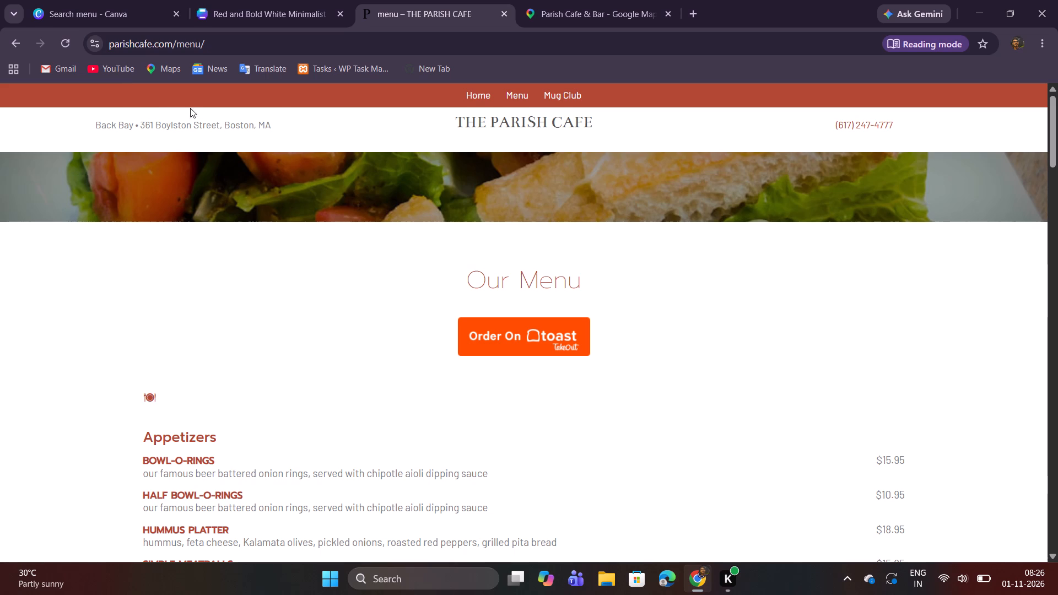
left_click(264, 3)
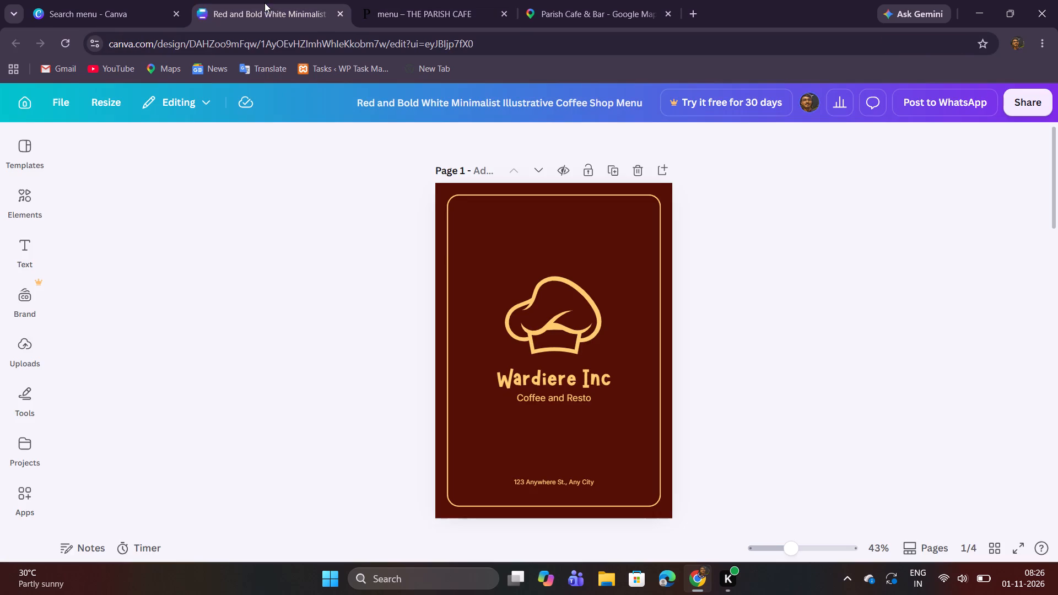
left_click(548, 384)
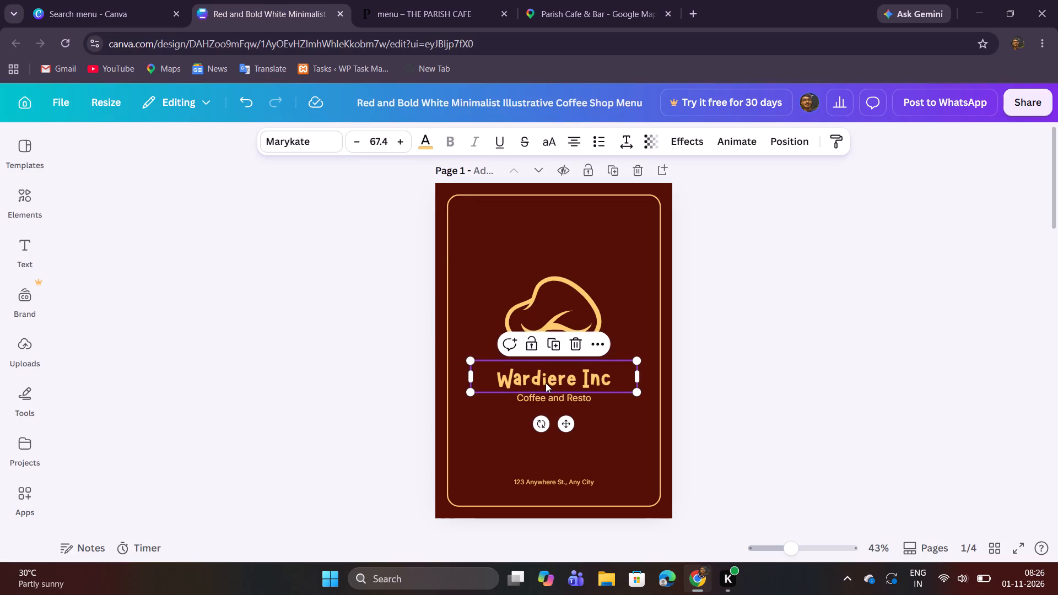
double_click(546, 383)
double_click(563, 381)
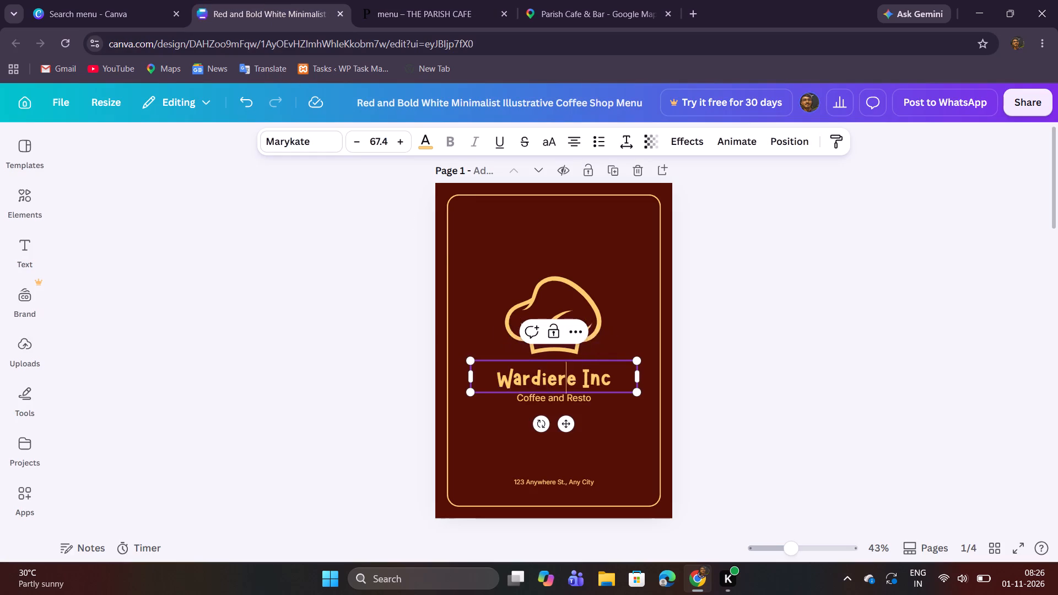
left_click(616, 379)
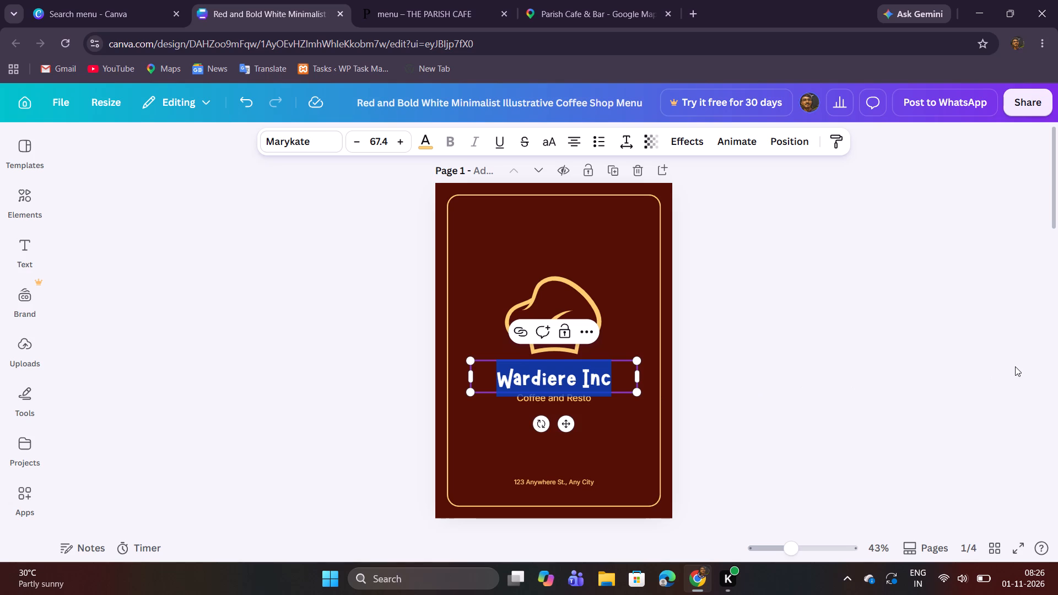
key("shift+t")
type("HE")
key("space")
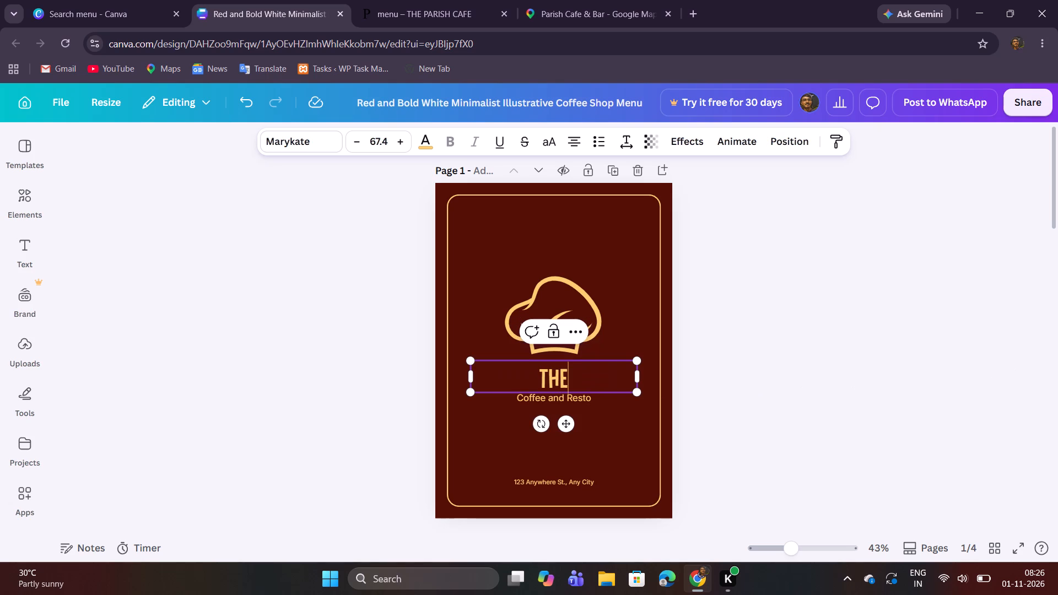
type("PA")
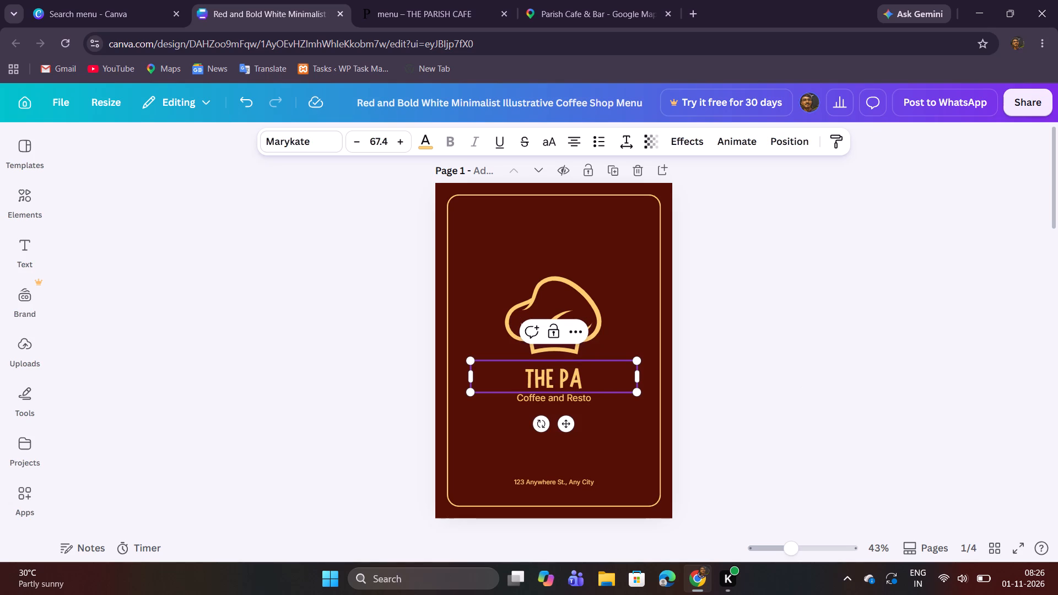
type("RISH")
key("space")
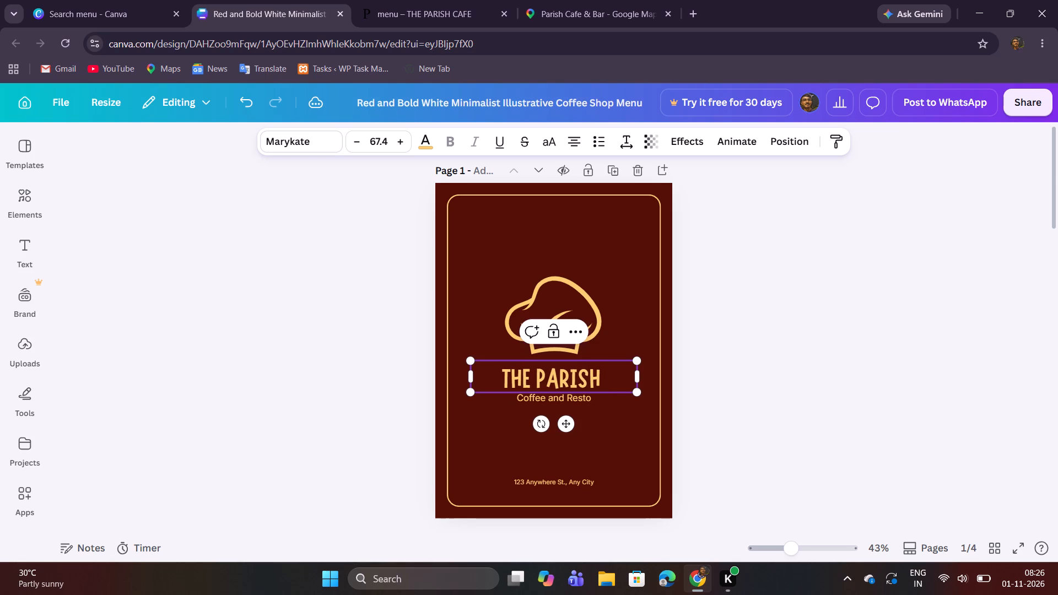
type("CAFE")
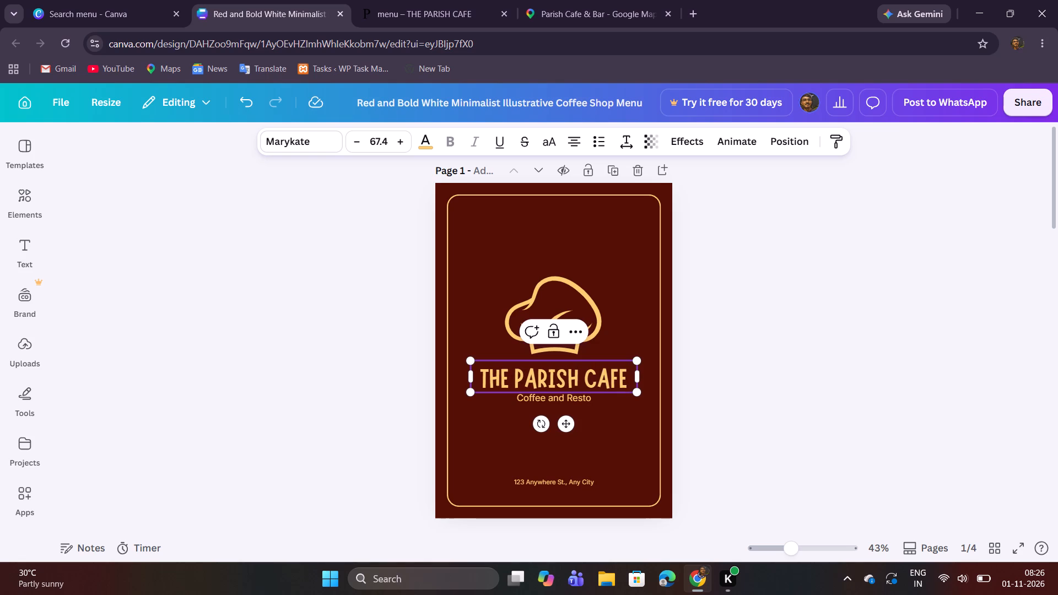
left_click(766, 383)
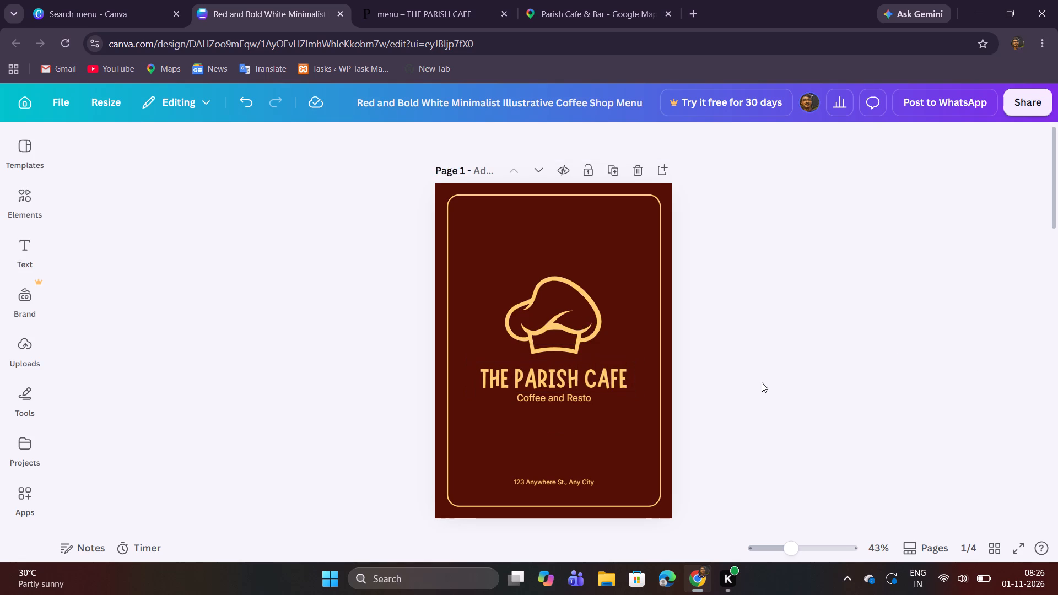
Replace the placeholder address at the bottom of the cover with the cafe's address copied from its website menu page.
scroll(766, 380, "down", 1)
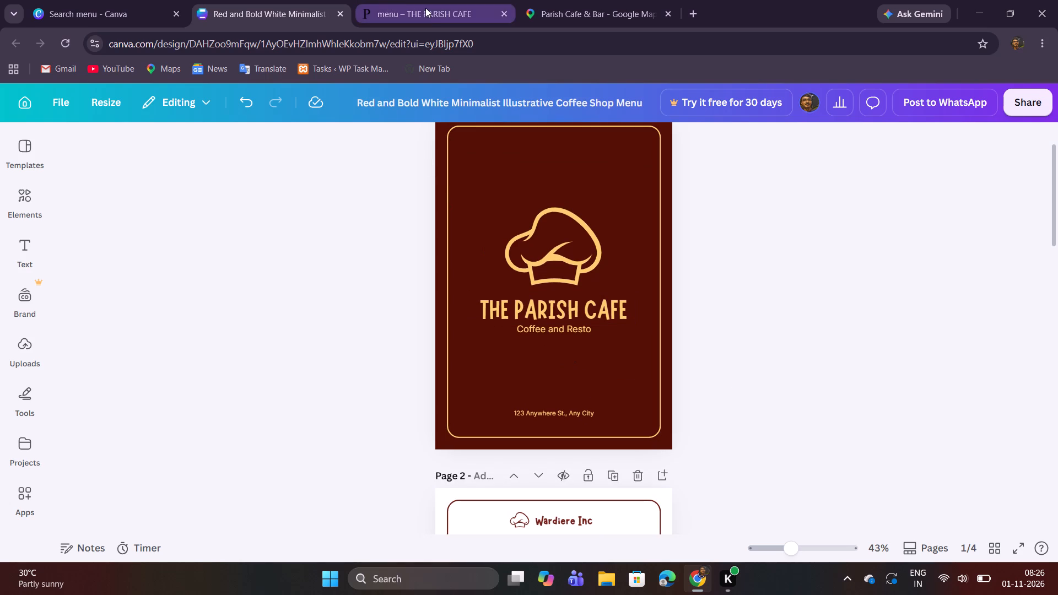
left_click(427, 8)
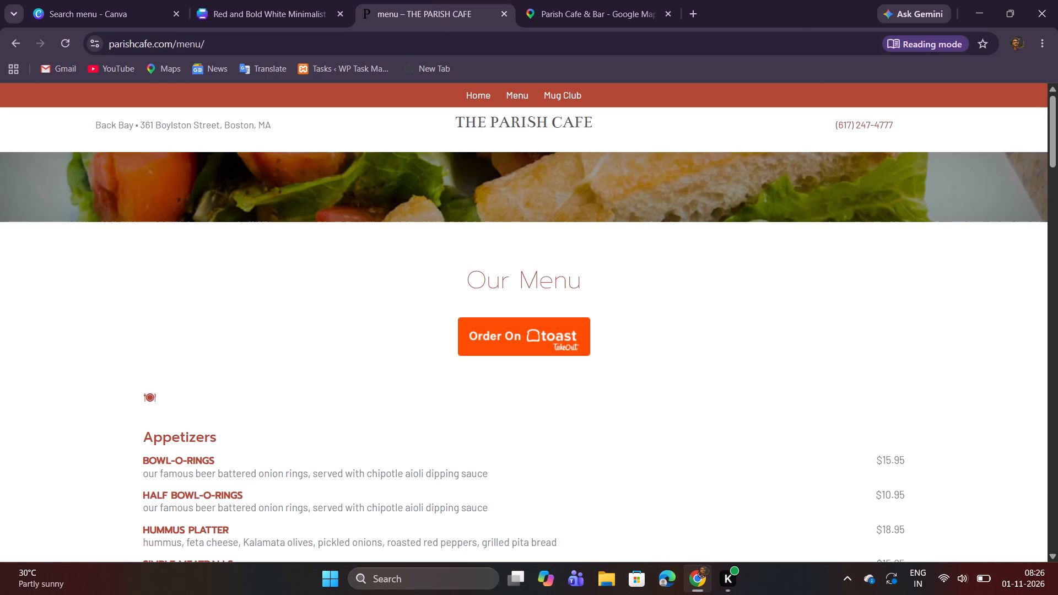
left_click_drag(96, 126, 129, 126)
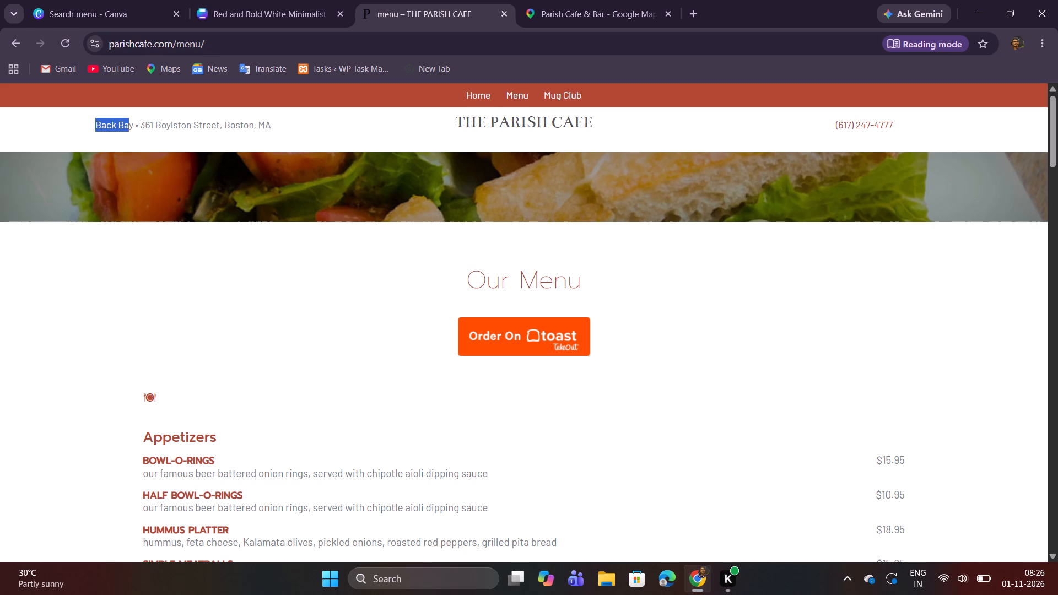
left_click_drag(129, 126, 272, 127)
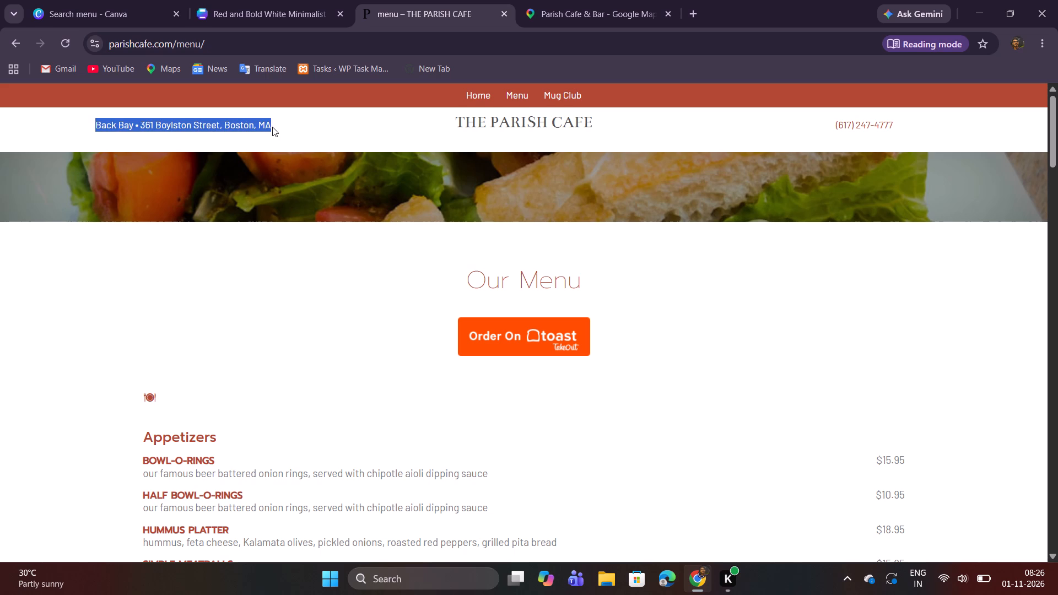
key("ctrl+c")
left_click(216, 0)
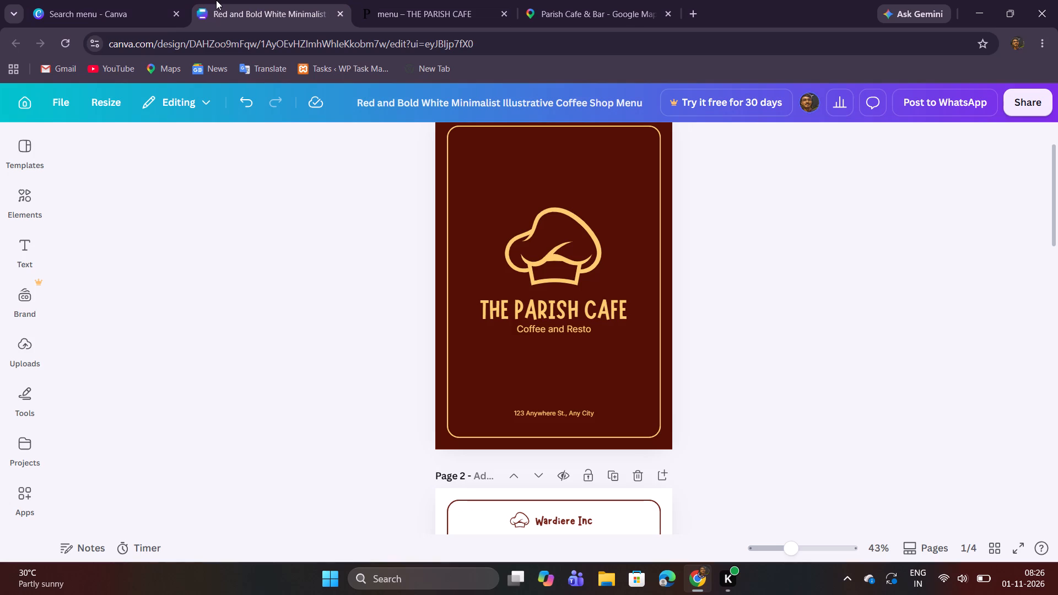
double_click(535, 414)
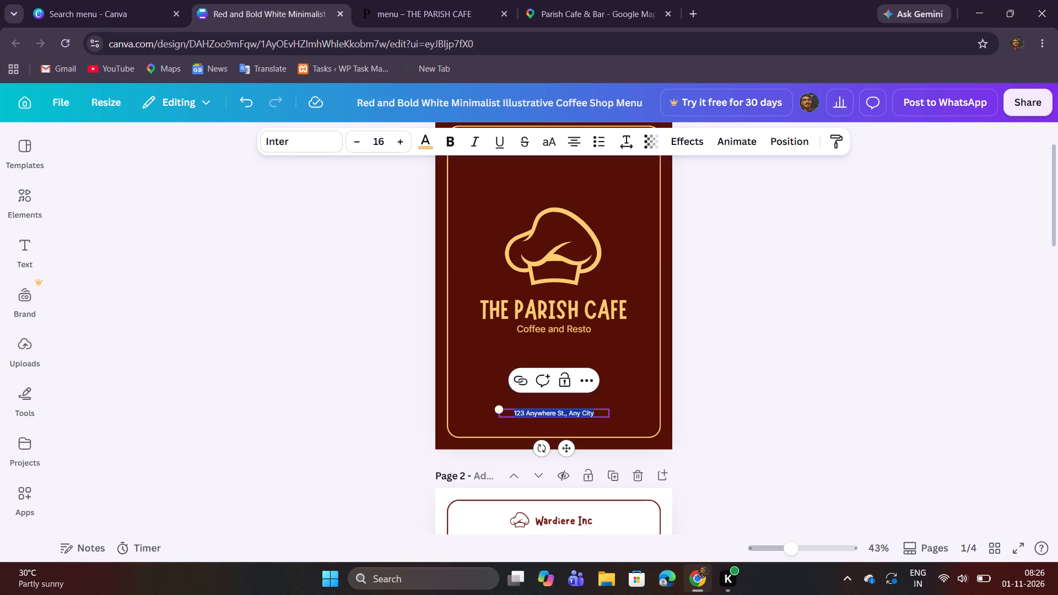
key("ctrl+v")
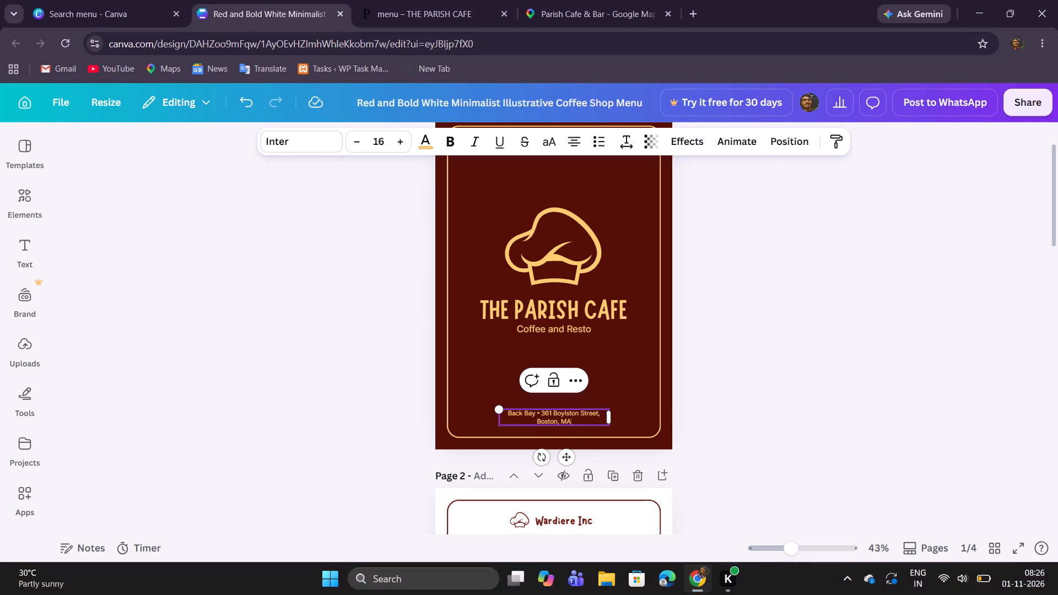
left_click(717, 444)
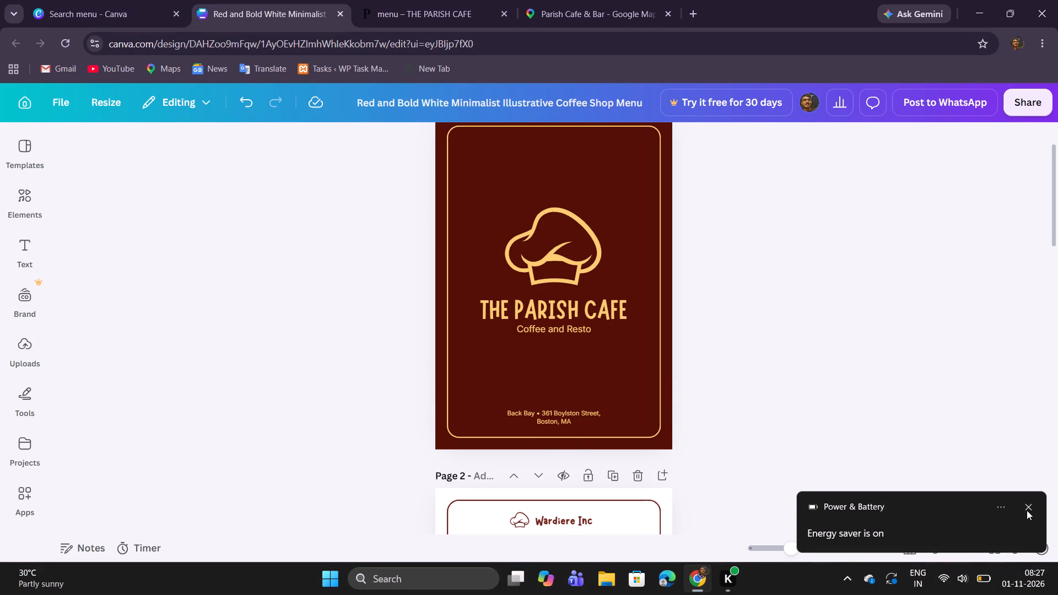
left_click(1027, 510)
Search the graphics elements for "coffee cup" as a possible alternative to the cover's chef hat.
scroll(748, 416, "up", 2)
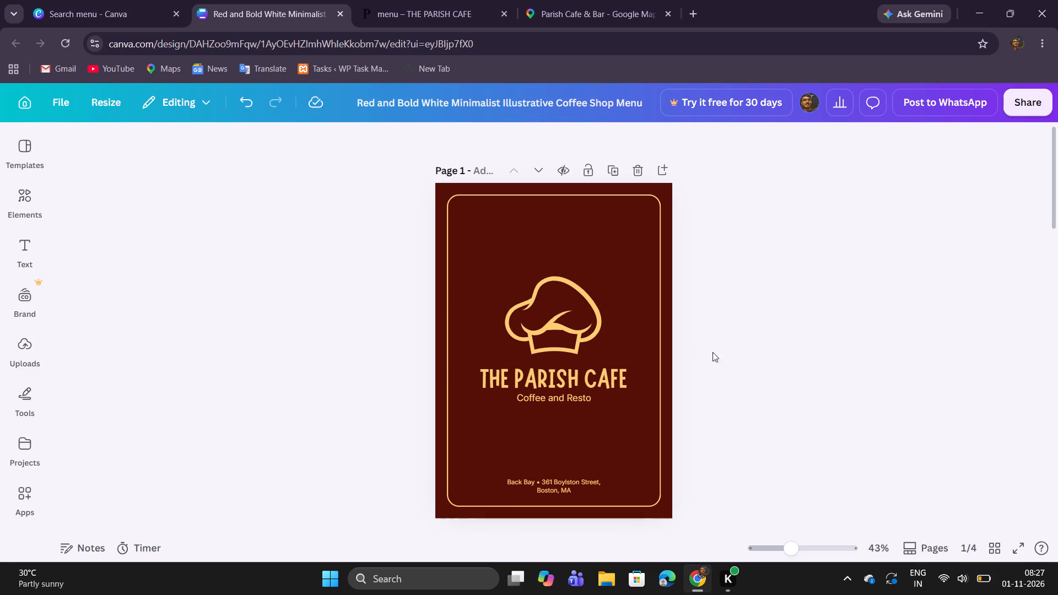
left_click(572, 342)
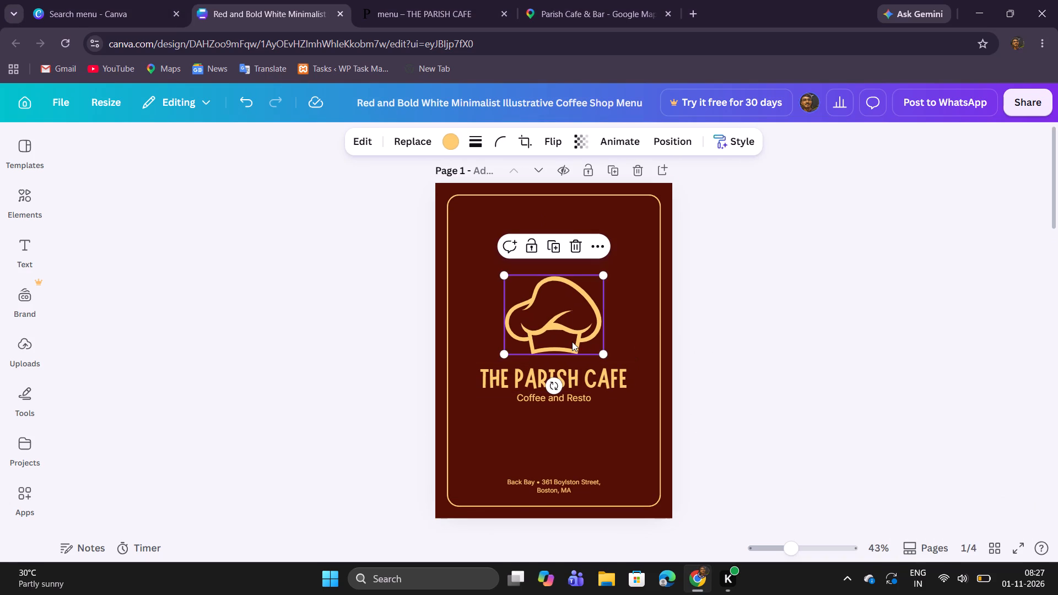
left_click(990, 390)
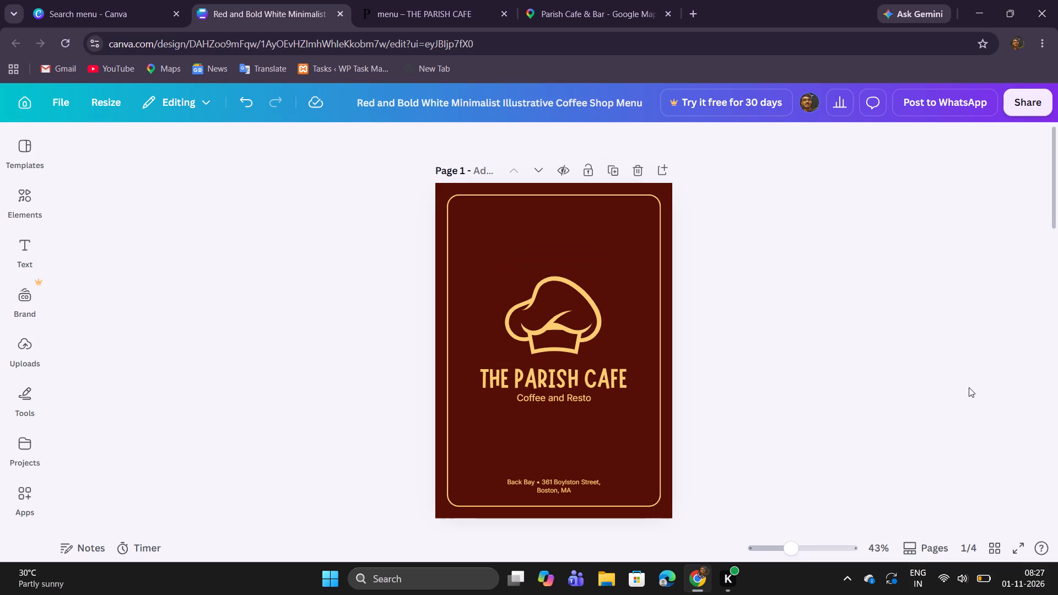
left_click(26, 198)
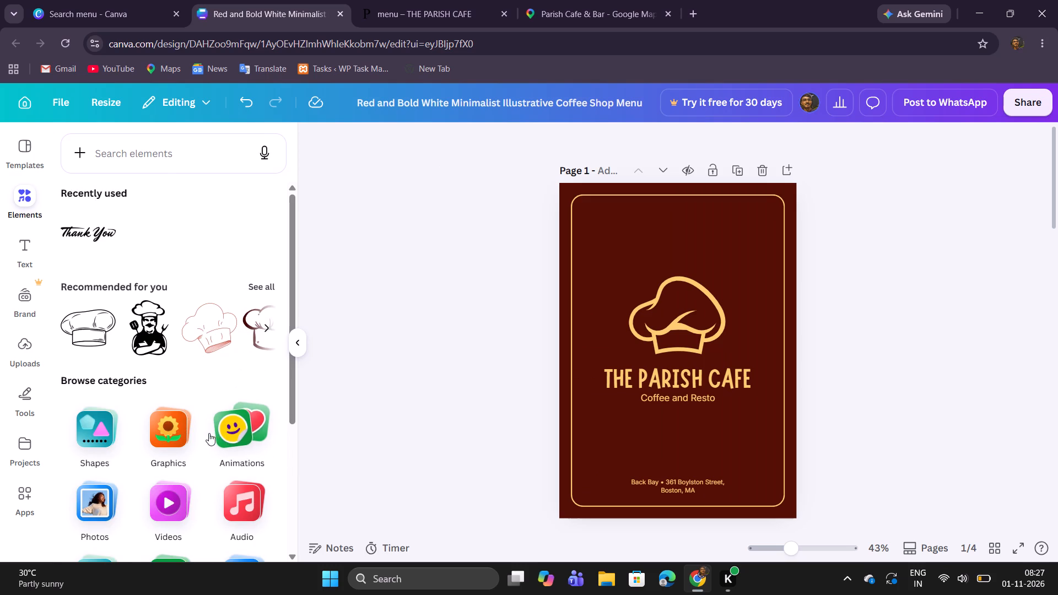
scroll(209, 433, "down", 1)
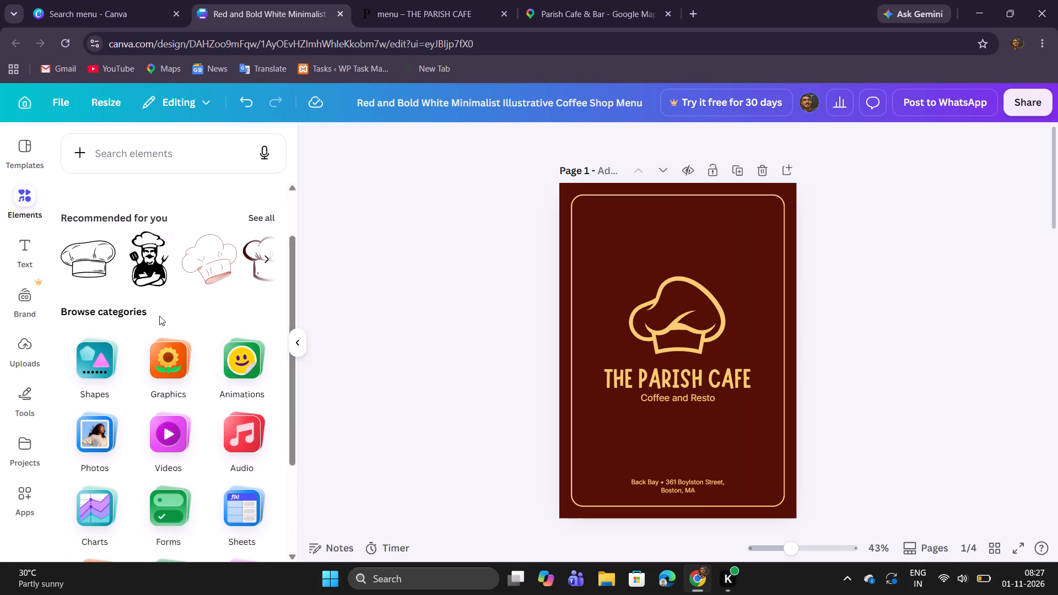
left_click(167, 372)
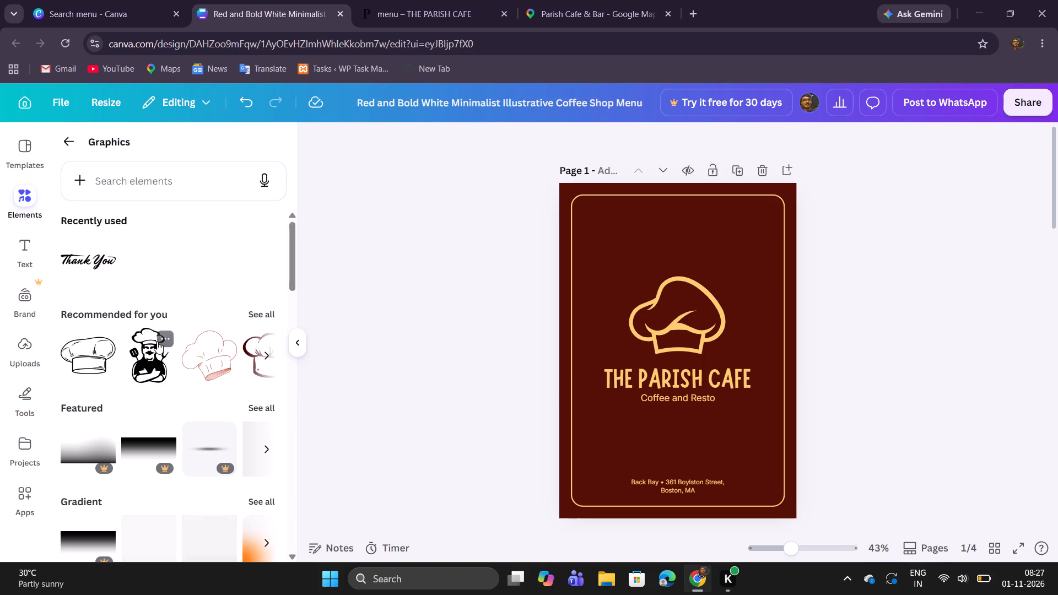
left_click(145, 176)
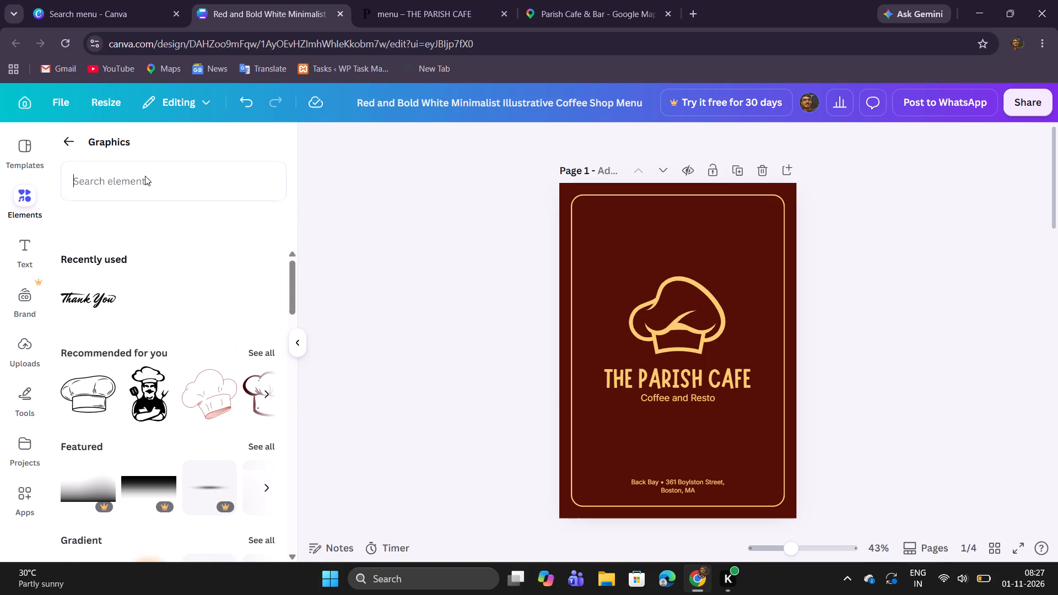
type("co")
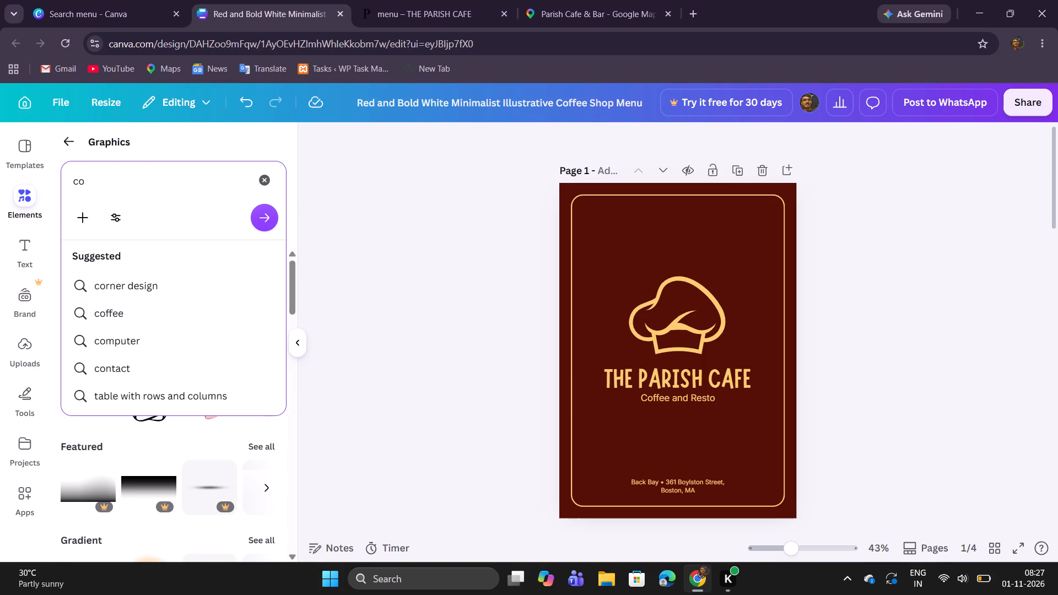
type("ffe")
left_click(106, 317)
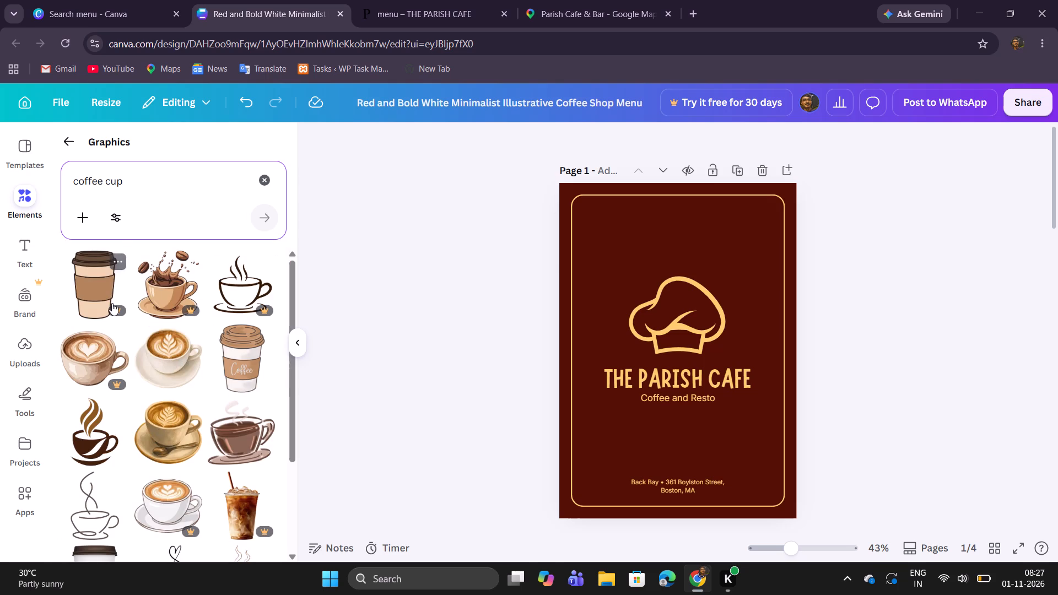
Look through the coffee cup graphics for a line-style illustration suited to the menu cover.
scroll(181, 330, "down", 2)
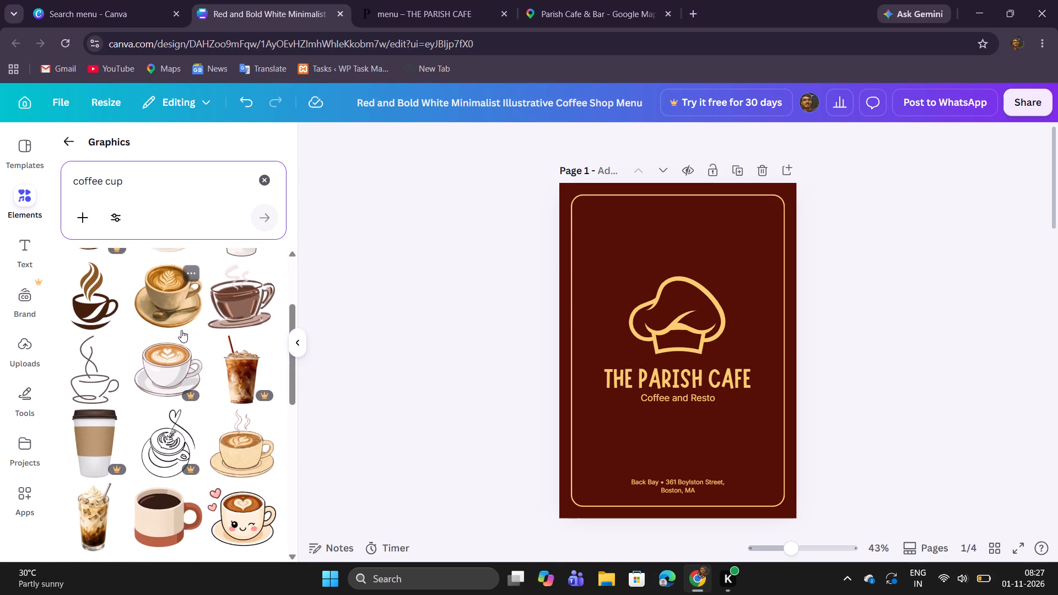
scroll(181, 334, "down", 2)
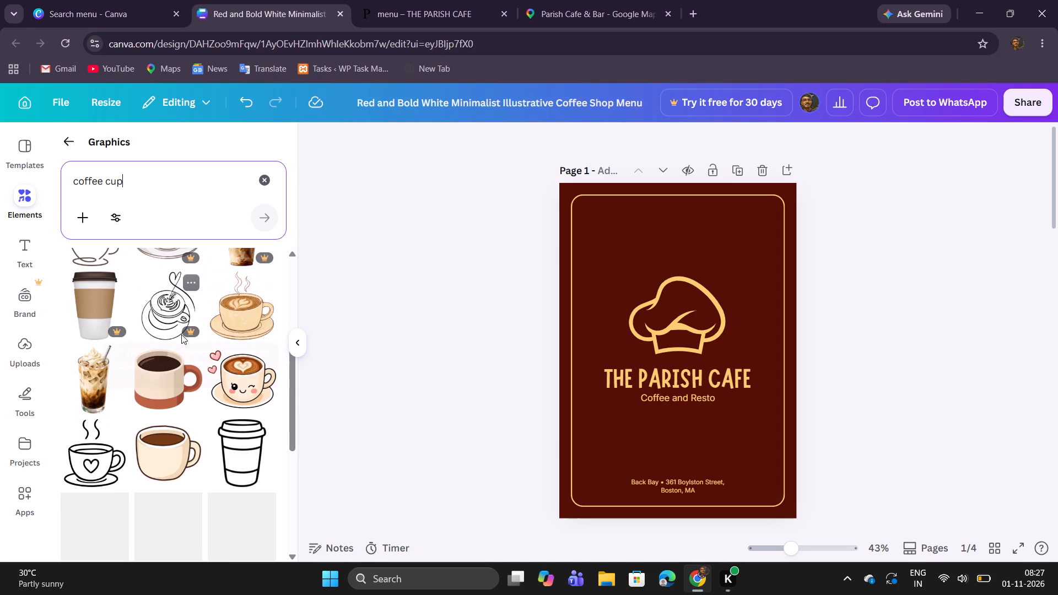
scroll(186, 393, "down", 2)
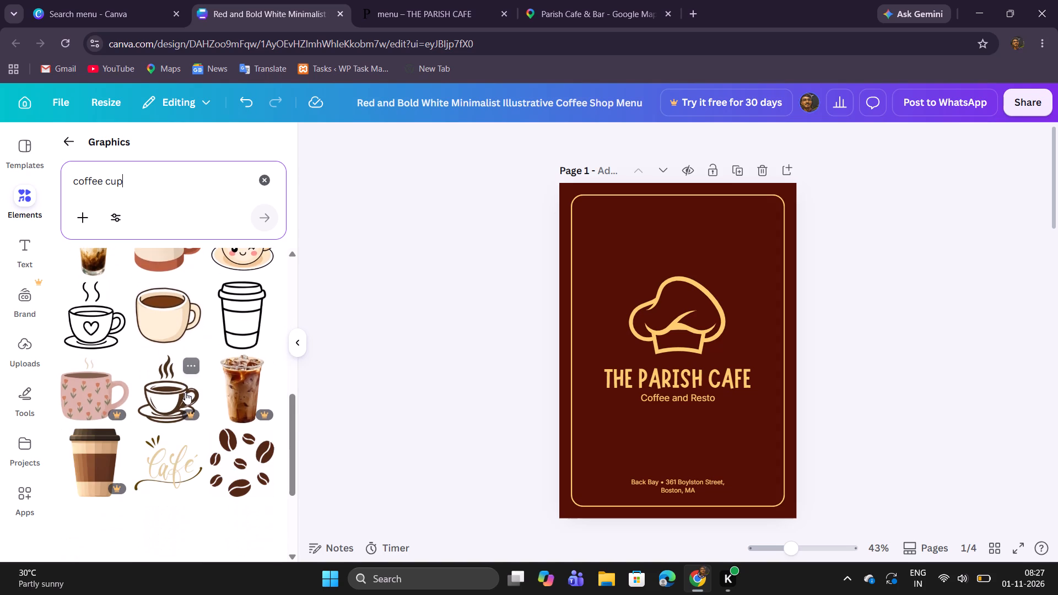
scroll(218, 347, "down", 3)
scroll(218, 347, "up", 1)
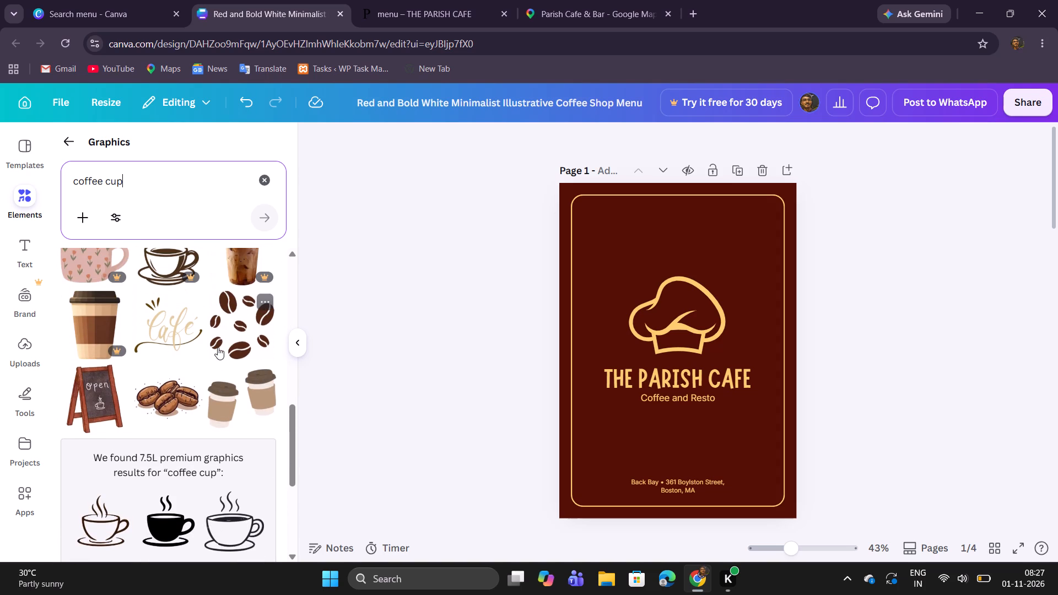
scroll(218, 347, "up", 4)
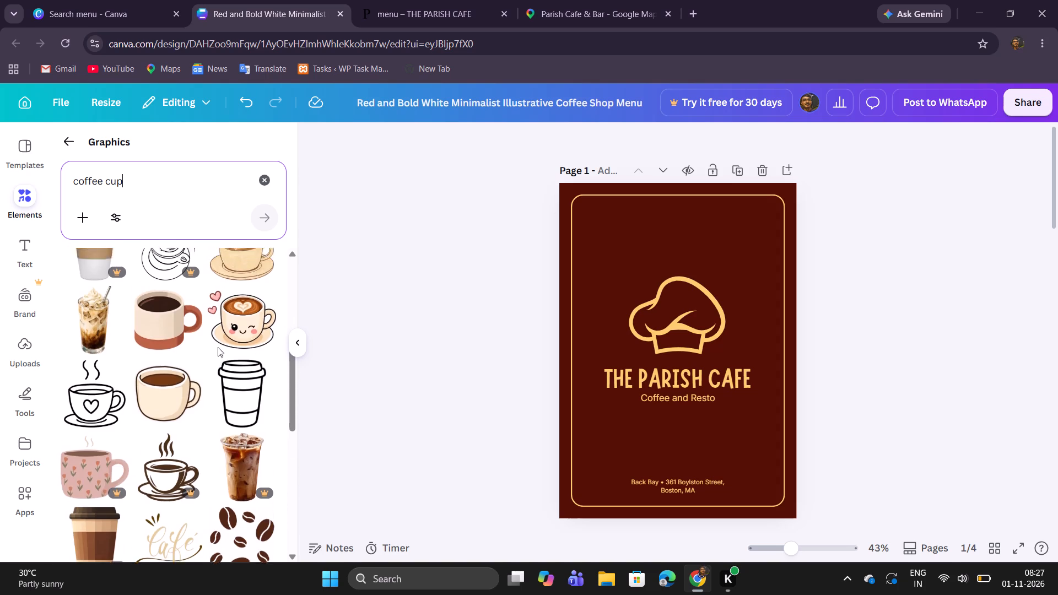
scroll(218, 347, "up", 5)
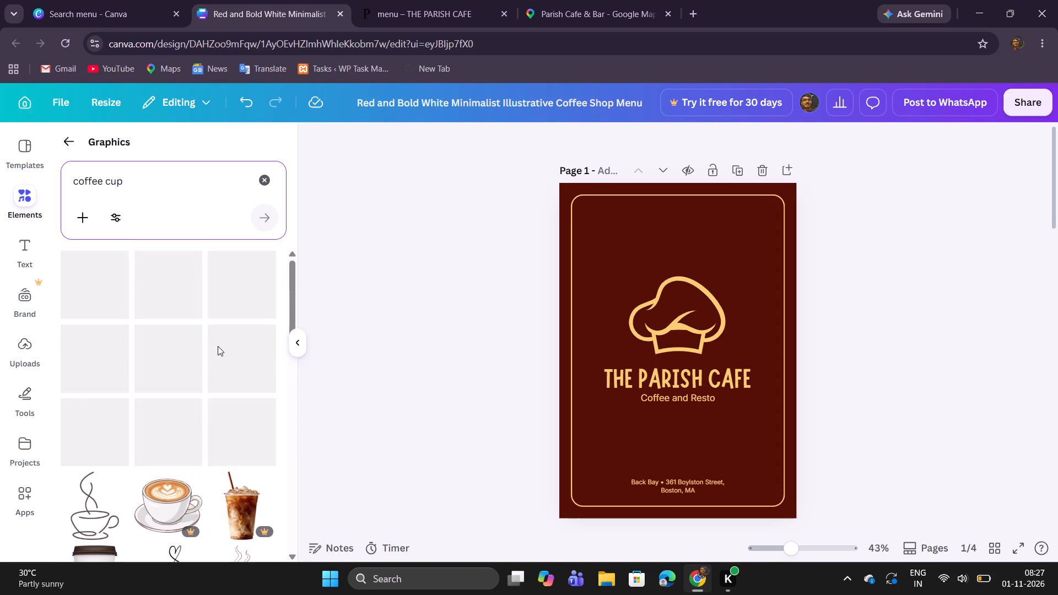
scroll(213, 353, "down", 9)
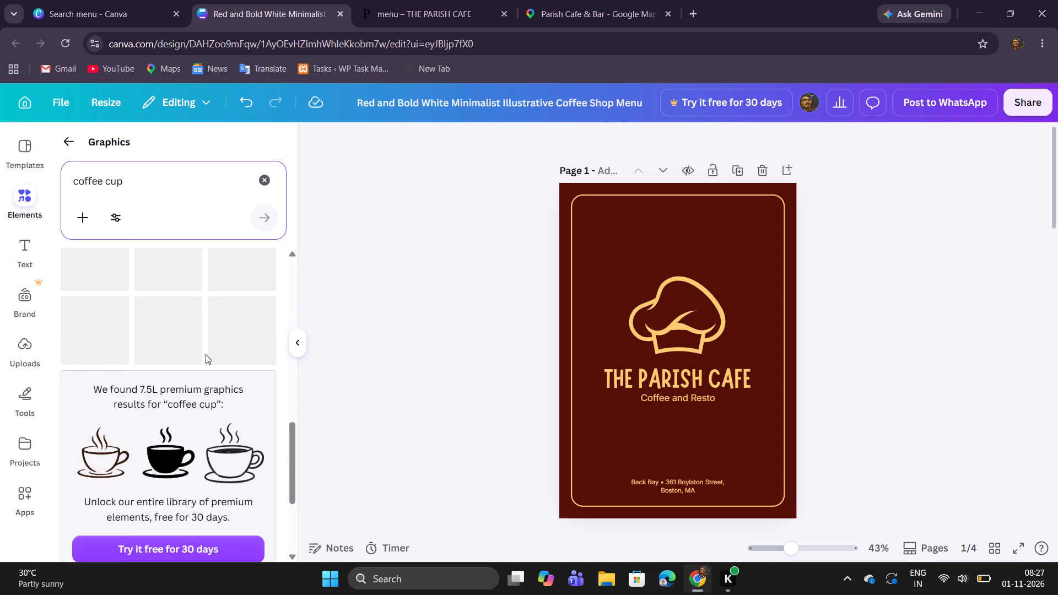
scroll(206, 354, "down", 4)
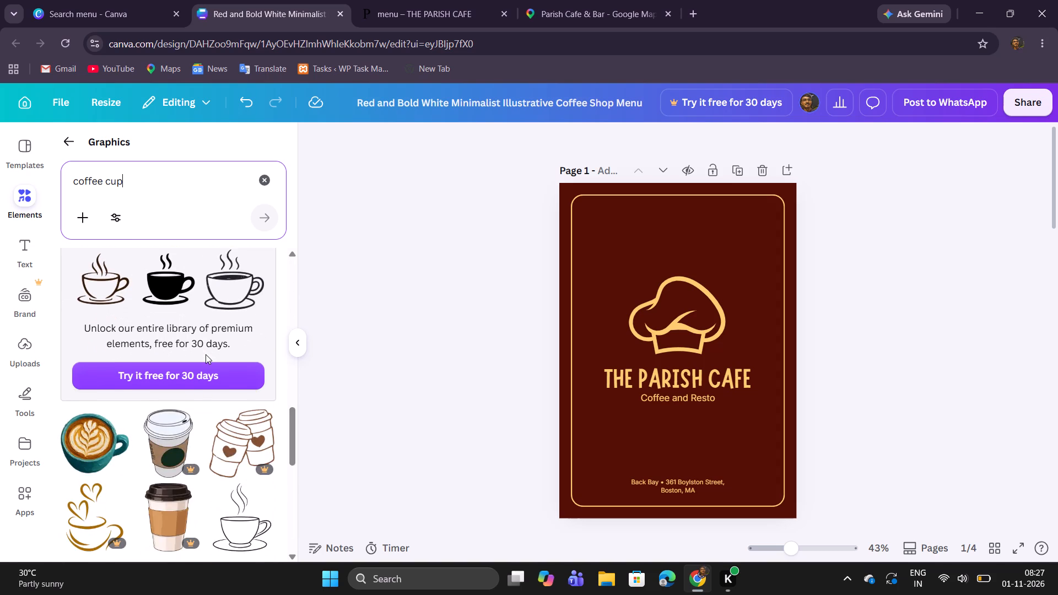
scroll(206, 354, "down", 2)
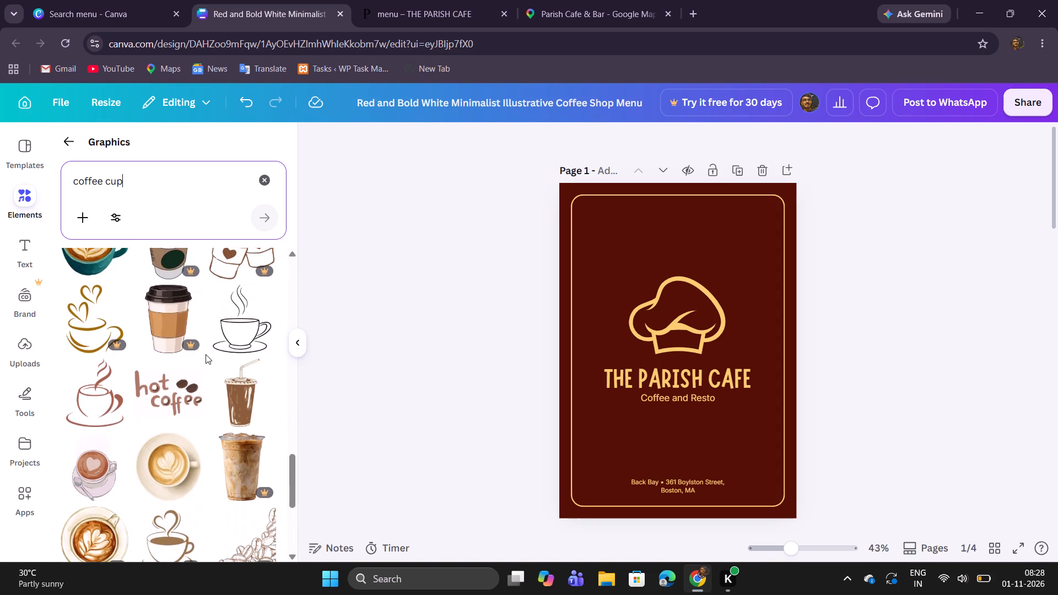
scroll(206, 354, "down", 3)
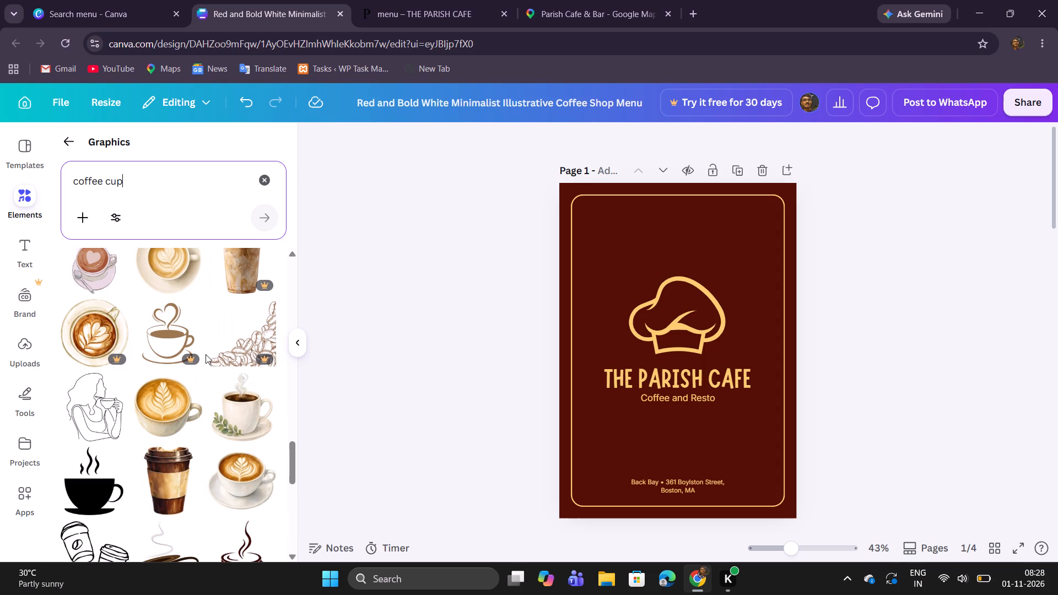
scroll(206, 354, "down", 2)
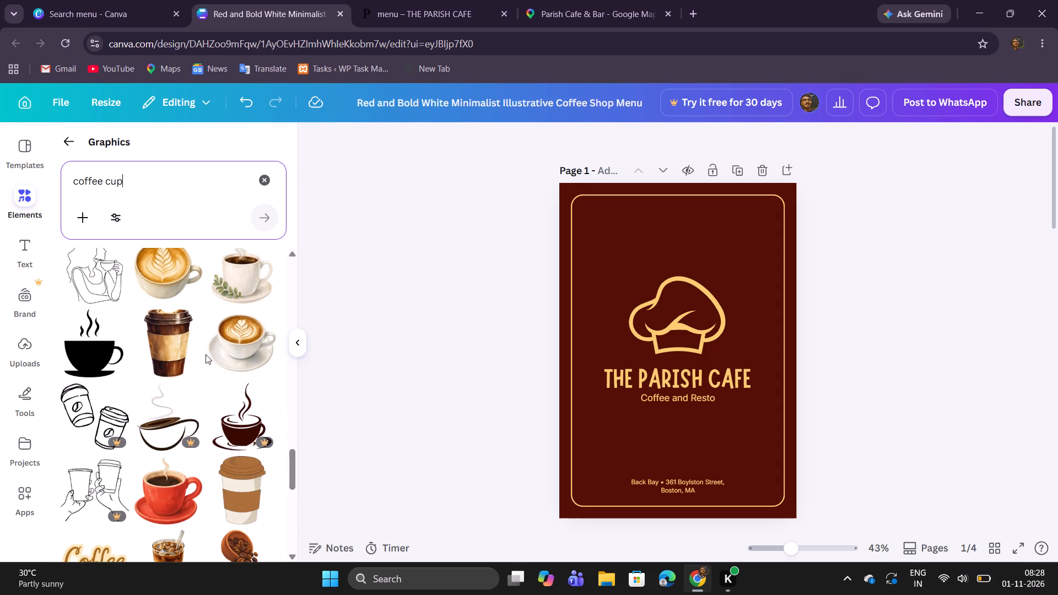
scroll(206, 354, "up", 1)
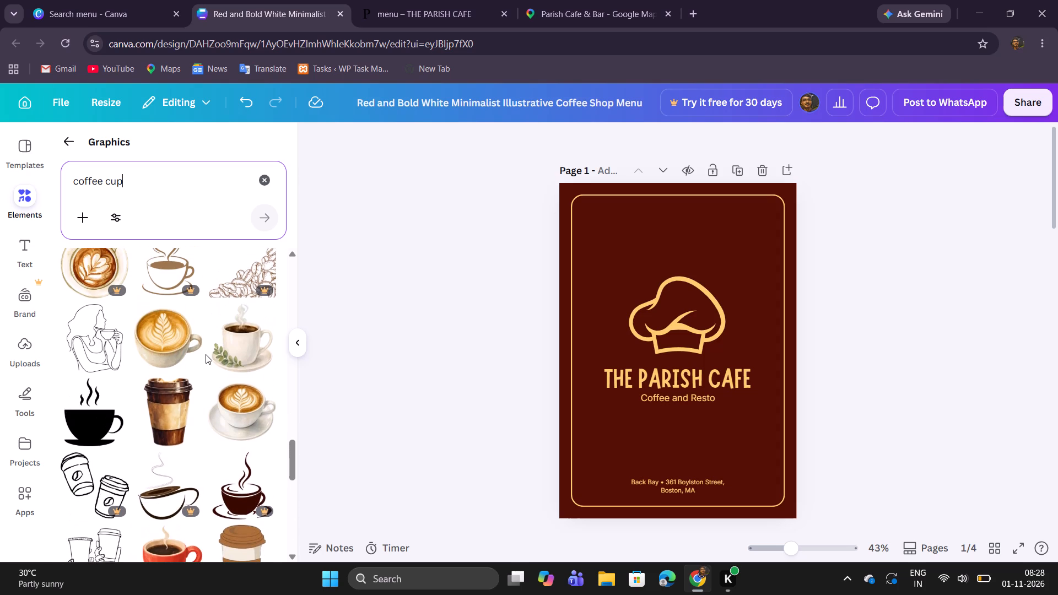
Replace the cover's chef hat with the line drawing of a woman drinking coffee, centred just above the THE PARISH CAFE title.
left_click_drag(85, 351, 569, 349)
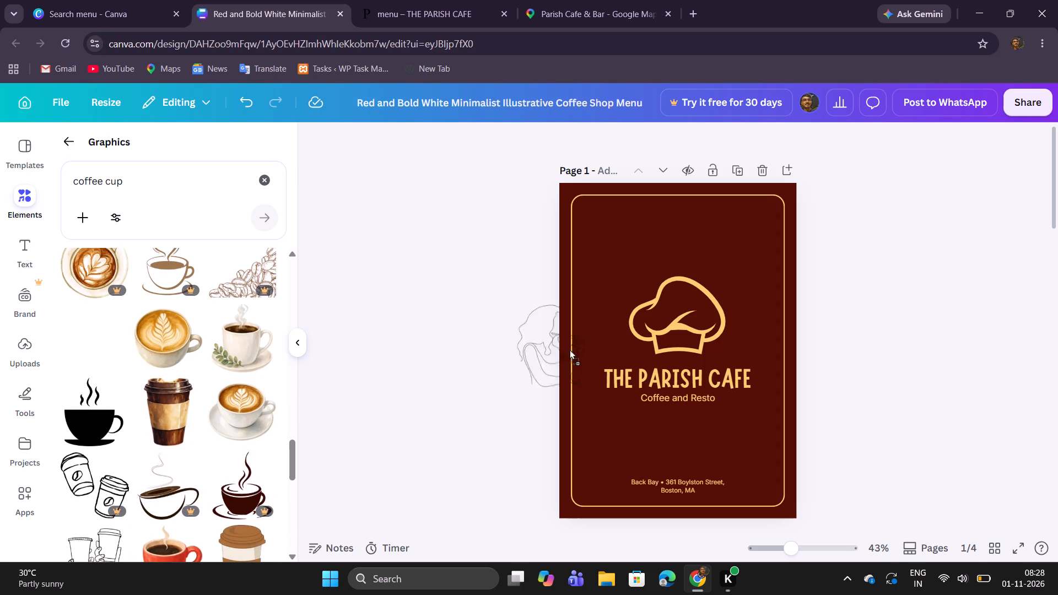
left_click_drag(569, 349, 604, 244)
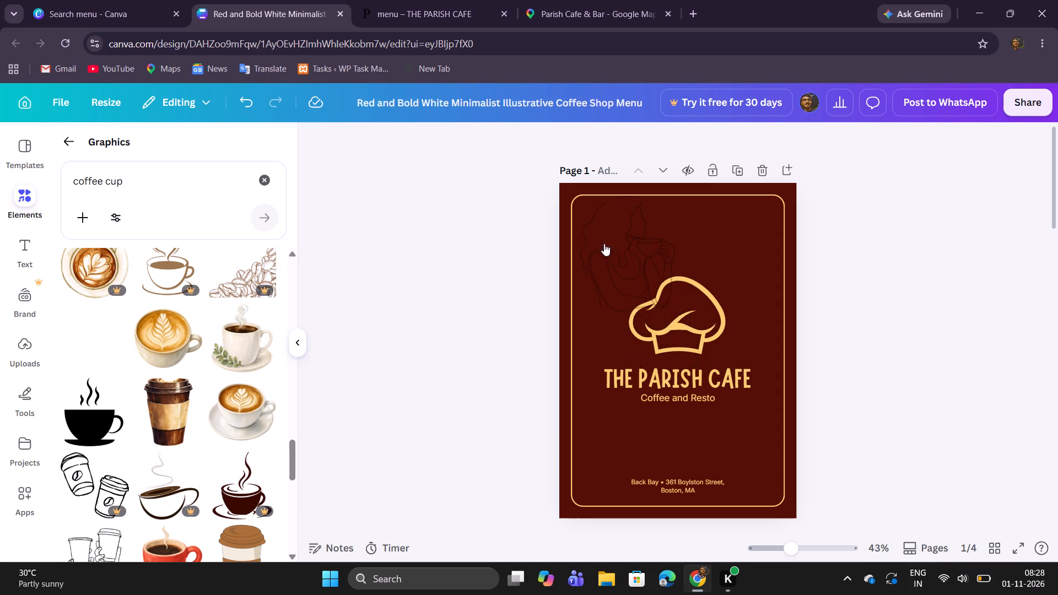
left_click(704, 300)
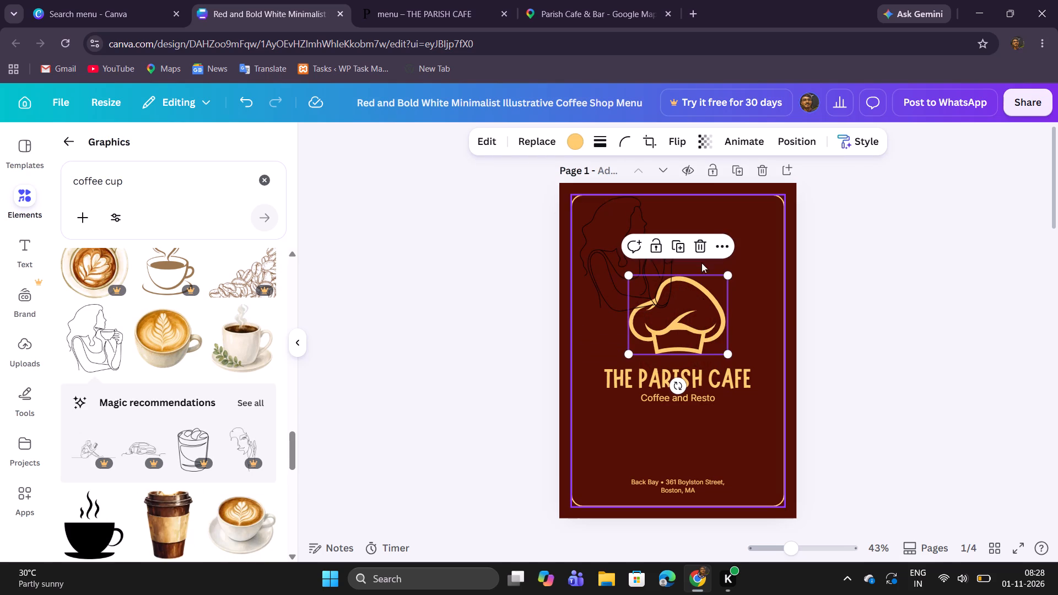
left_click(701, 251)
left_click_drag(630, 257, 671, 291)
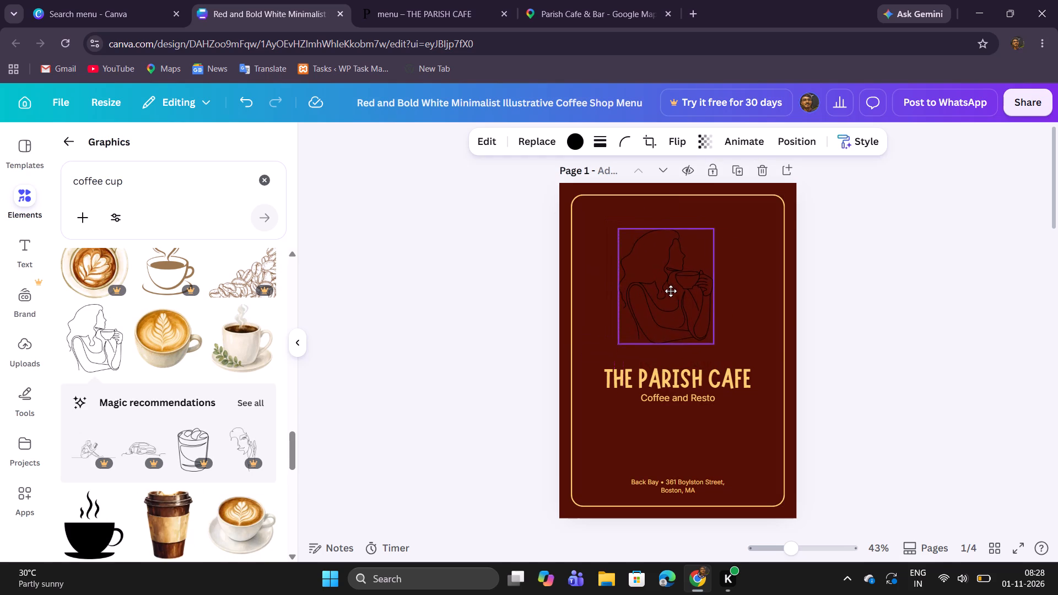
left_click_drag(671, 291, 679, 304)
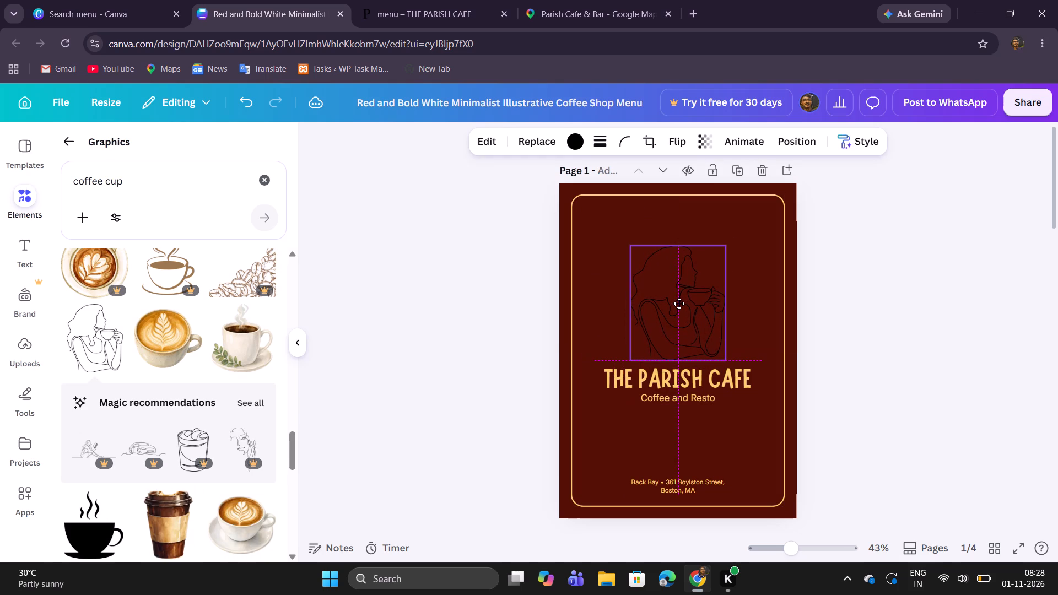
left_click_drag(679, 304, 678, 304)
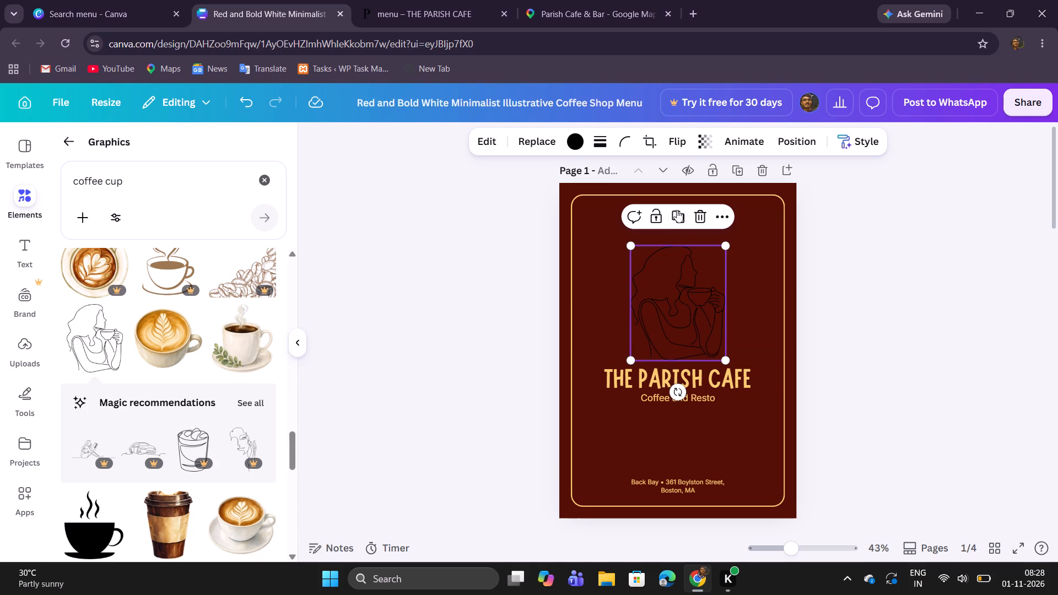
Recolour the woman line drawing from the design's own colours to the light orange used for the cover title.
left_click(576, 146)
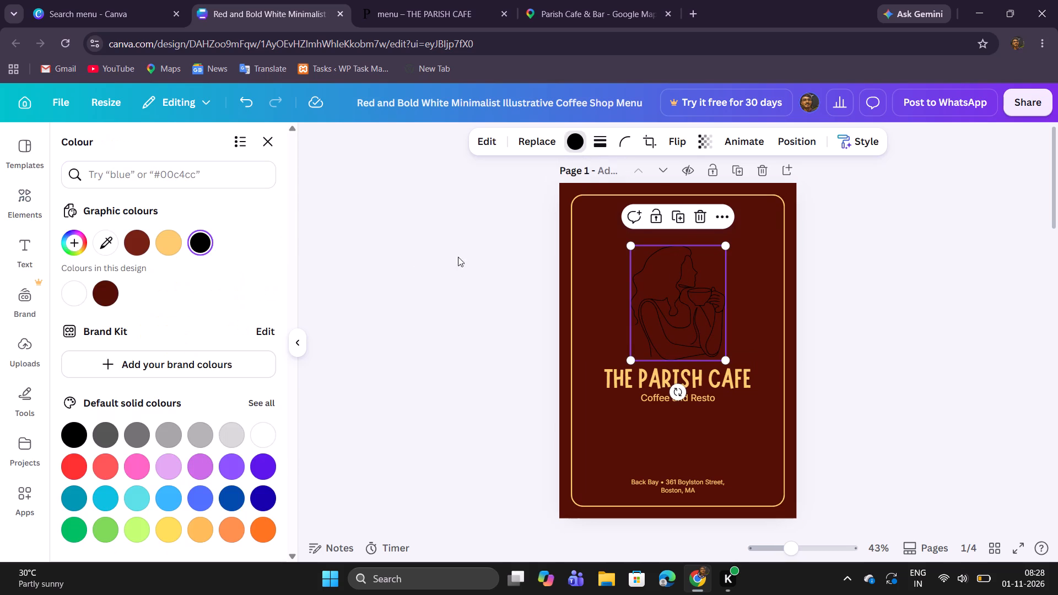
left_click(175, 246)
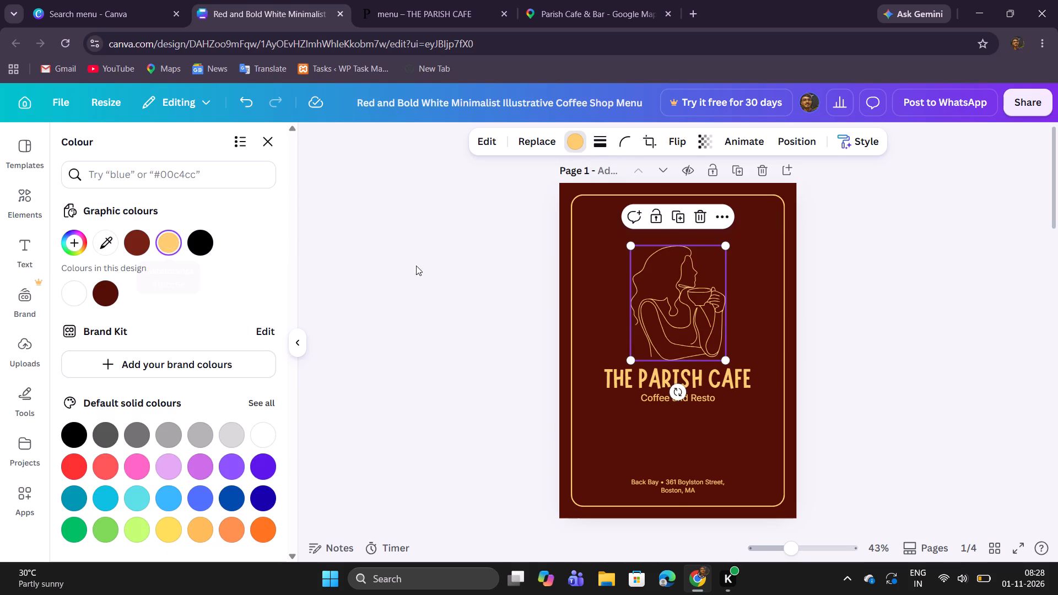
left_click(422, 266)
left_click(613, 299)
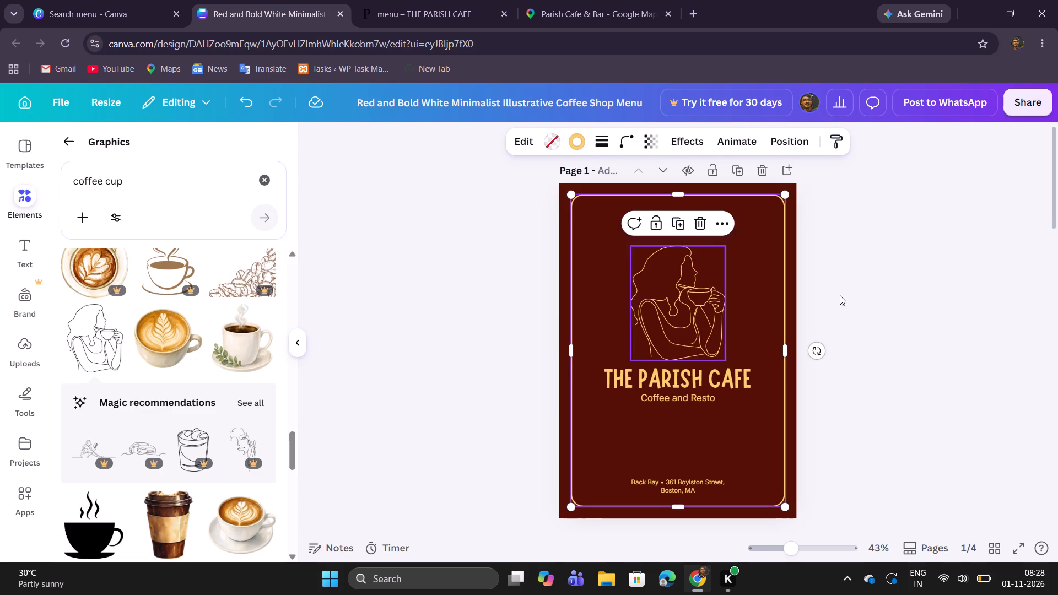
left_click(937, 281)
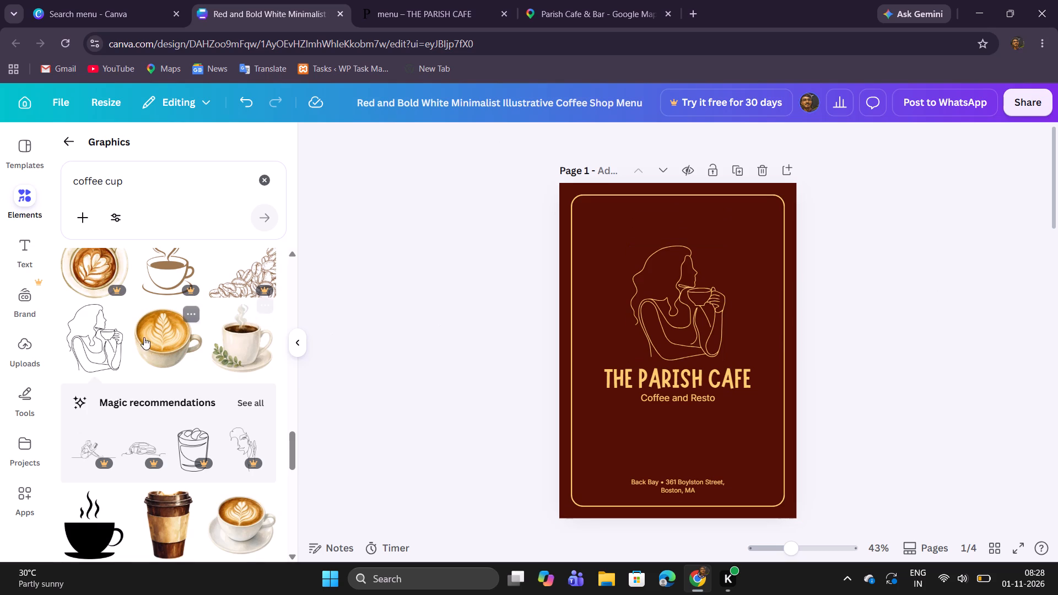
Browse further through the coffee cup graphics for another illustration for the menu cover.
scroll(146, 336, "down", 3)
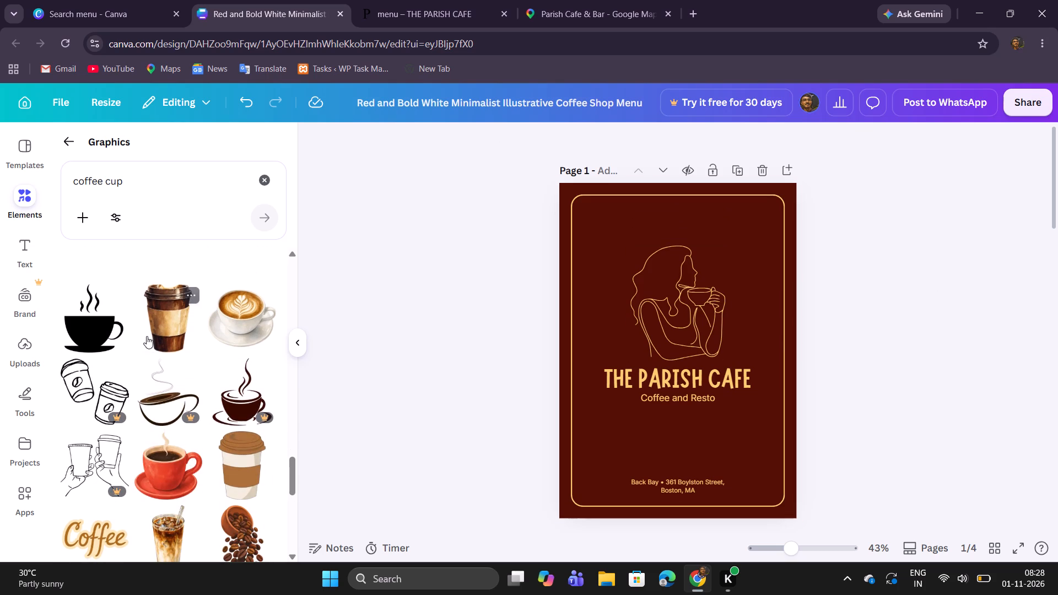
scroll(147, 336, "down", 3)
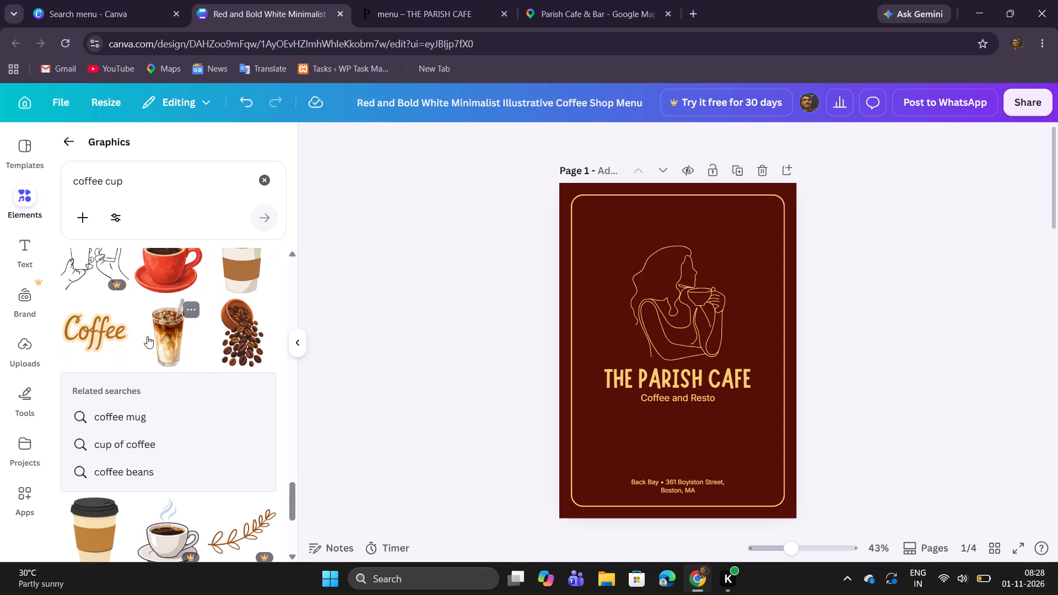
scroll(147, 336, "down", 5)
scroll(147, 336, "up", 2)
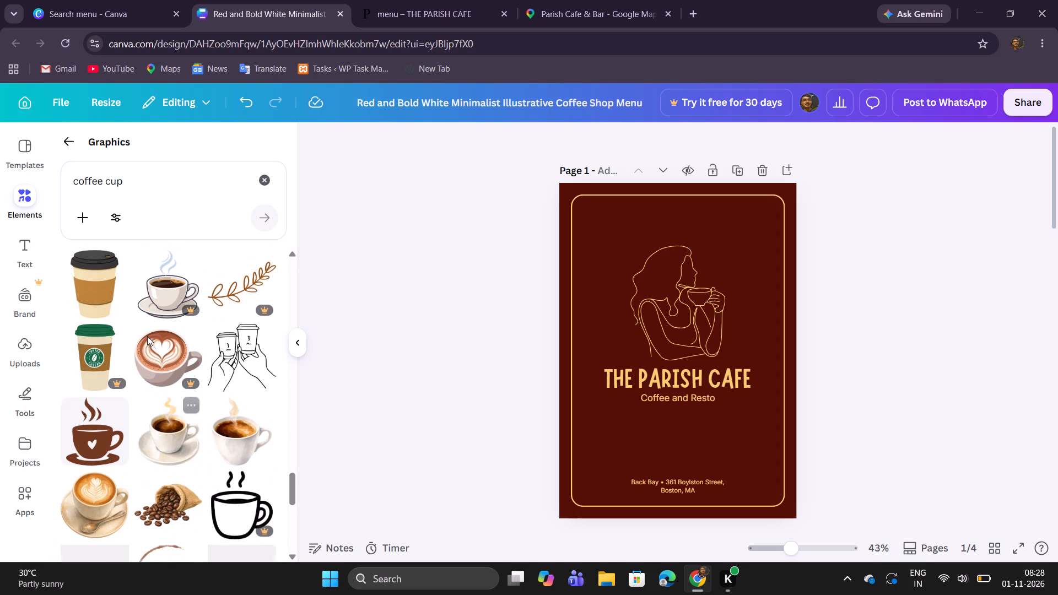
scroll(147, 336, "down", 3)
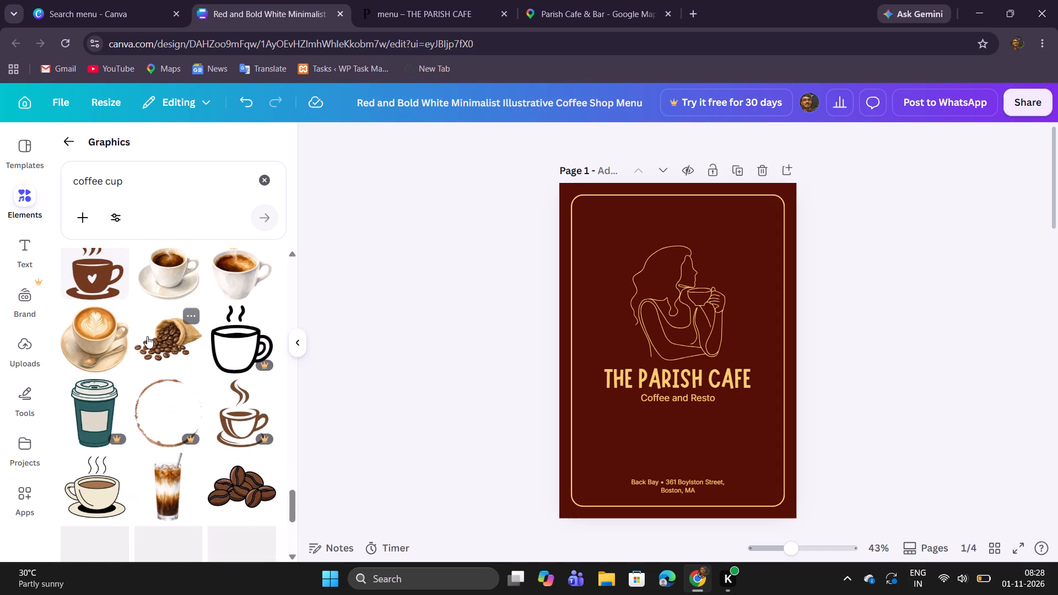
scroll(147, 336, "up", 1)
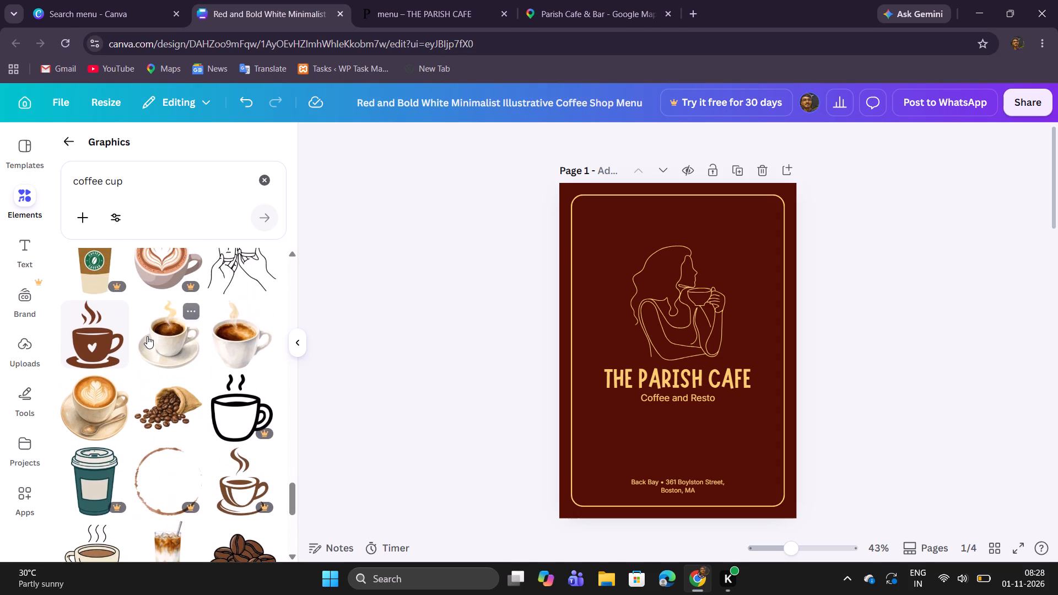
scroll(147, 336, "down", 3)
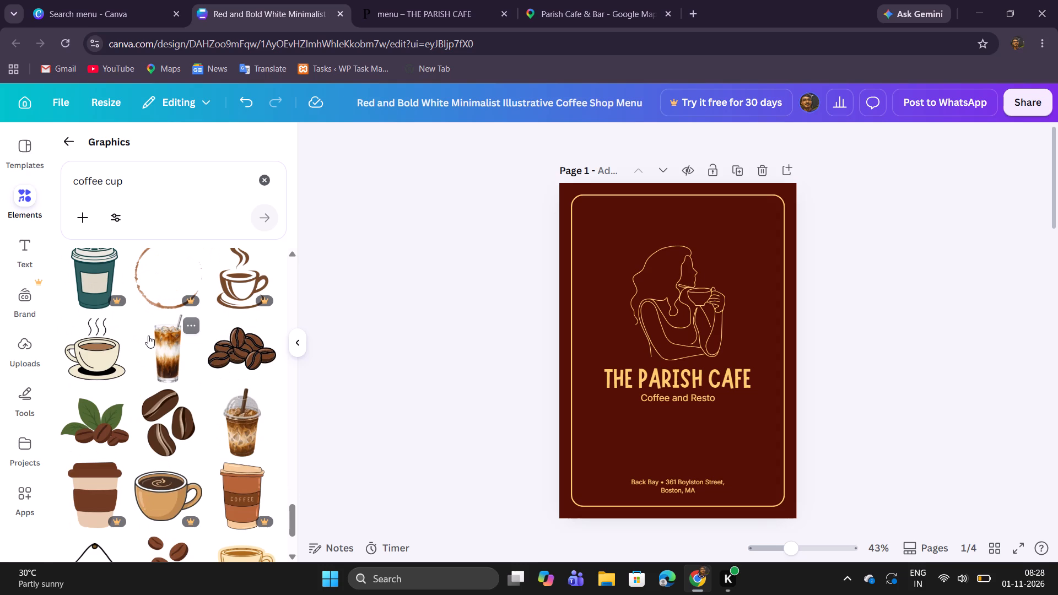
scroll(148, 334, "down", 7)
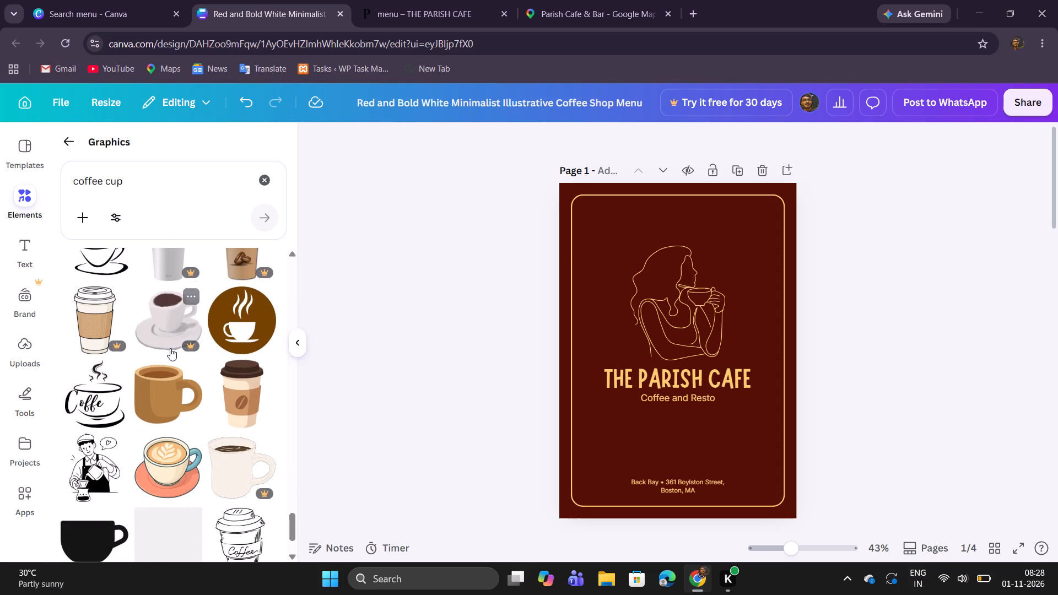
scroll(170, 348, "up", 1)
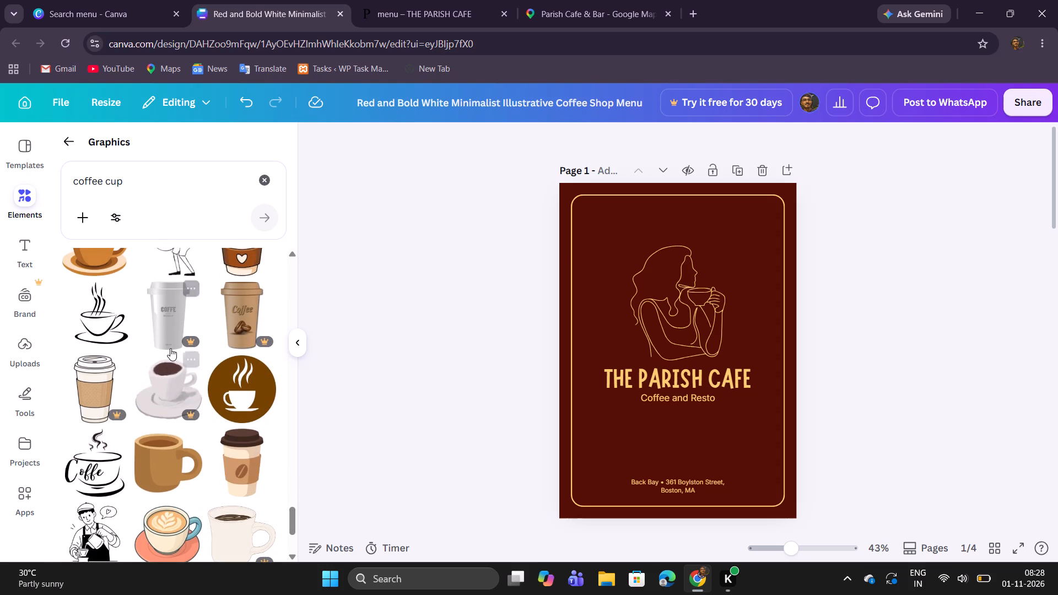
scroll(170, 348, "up", 2)
scroll(170, 348, "down", 3)
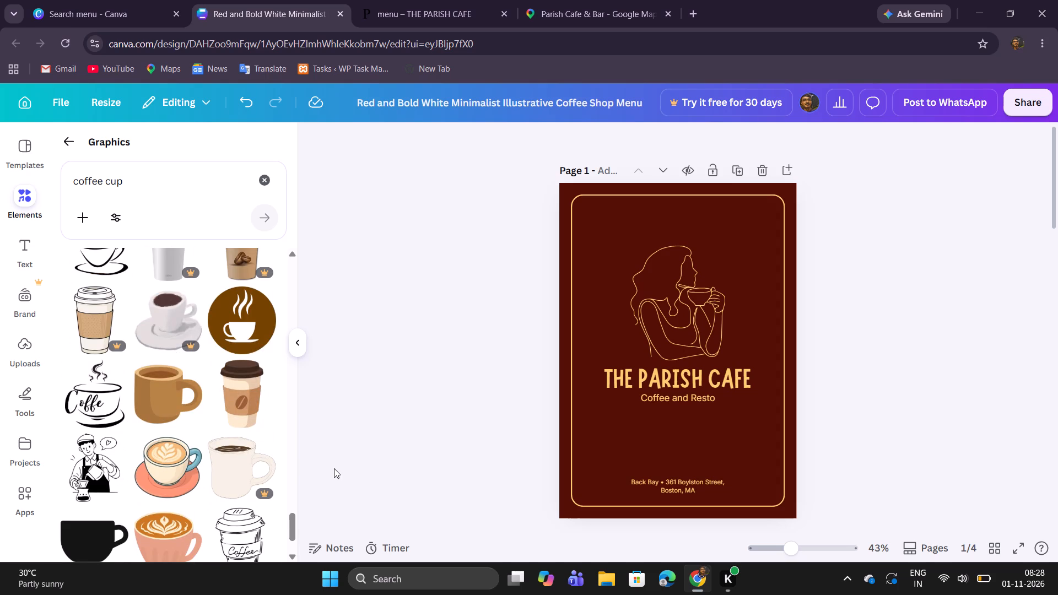
scroll(160, 354, "down", 1)
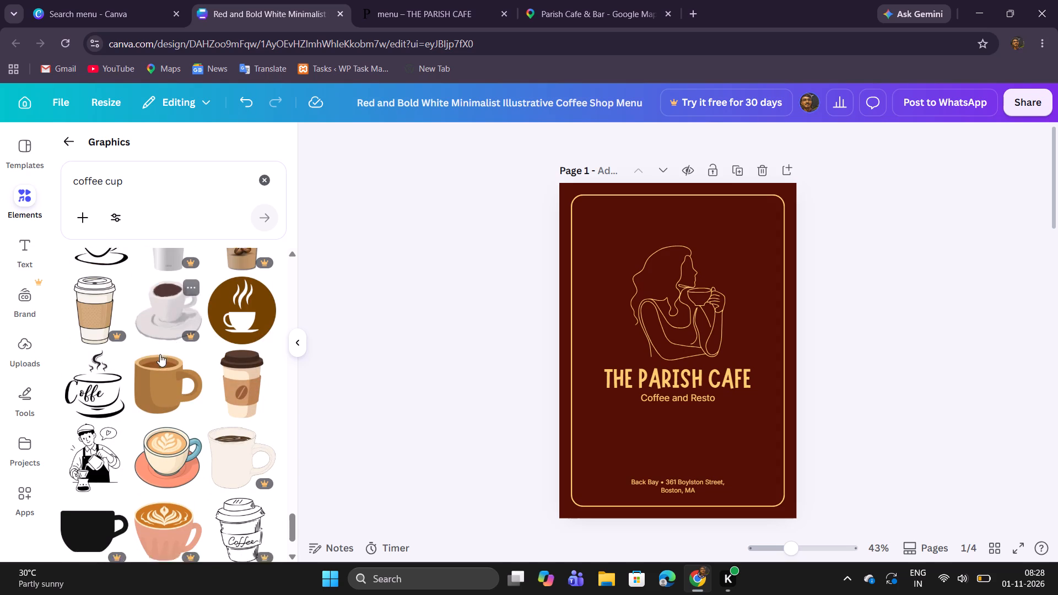
scroll(160, 354, "down", 3)
scroll(160, 354, "up", 1)
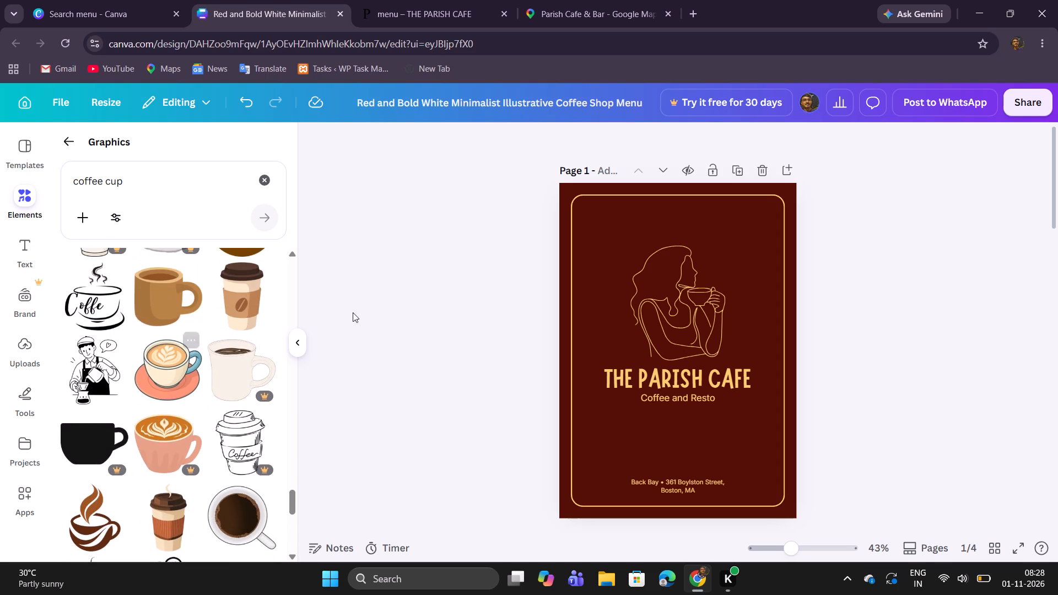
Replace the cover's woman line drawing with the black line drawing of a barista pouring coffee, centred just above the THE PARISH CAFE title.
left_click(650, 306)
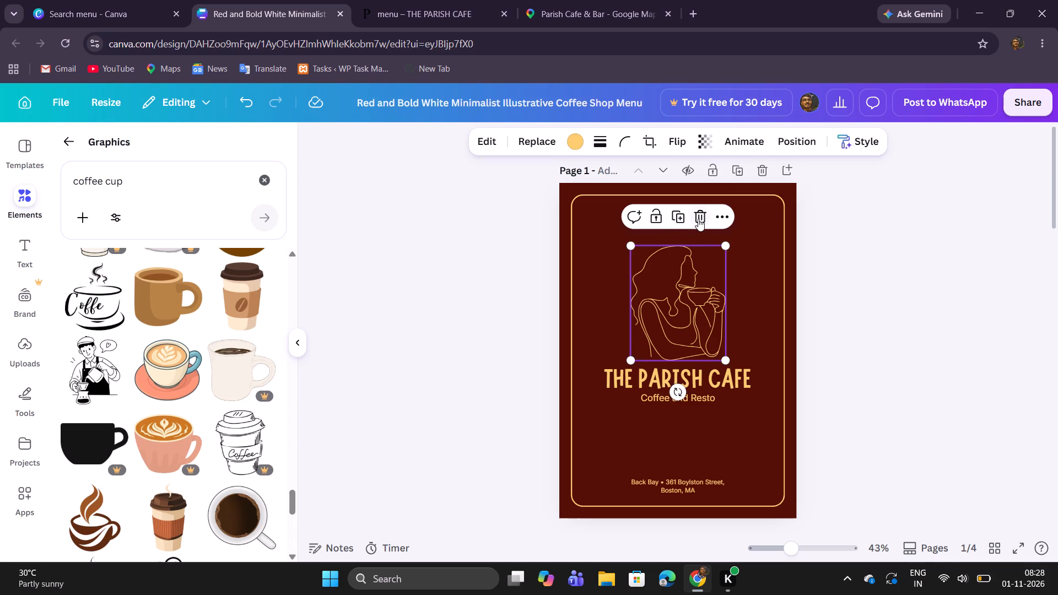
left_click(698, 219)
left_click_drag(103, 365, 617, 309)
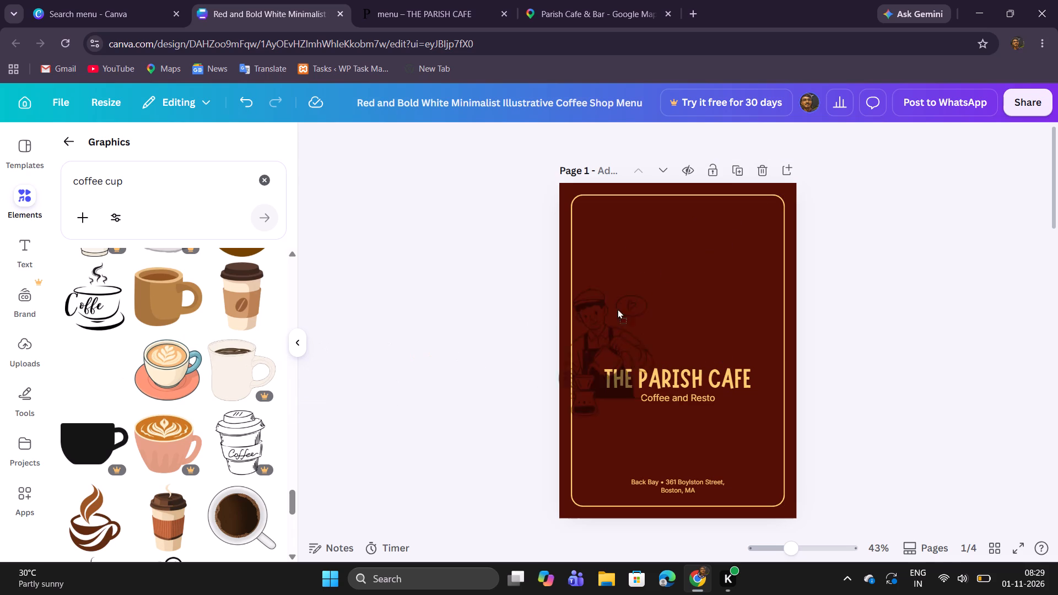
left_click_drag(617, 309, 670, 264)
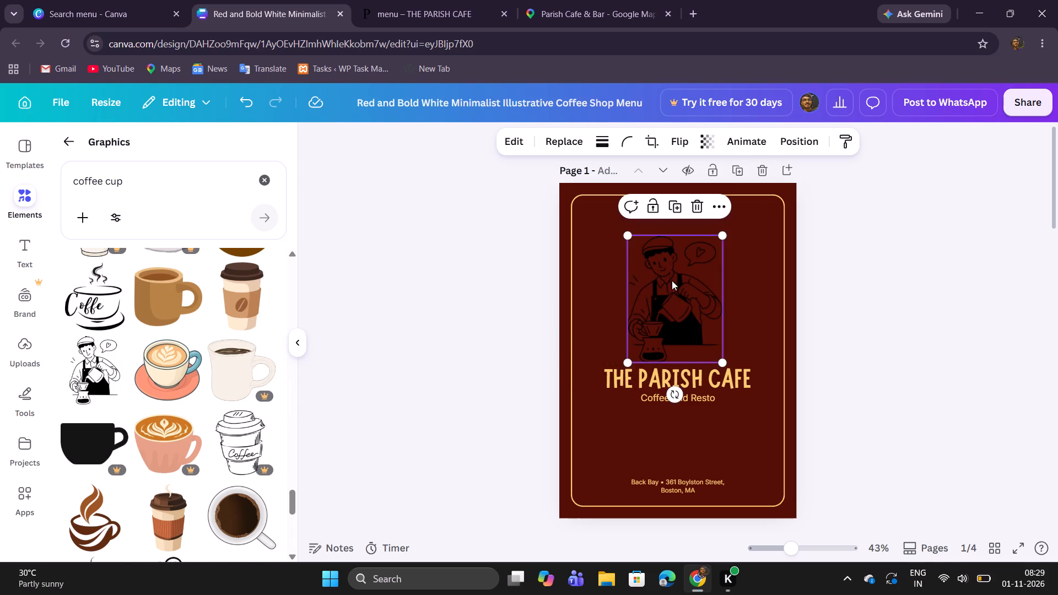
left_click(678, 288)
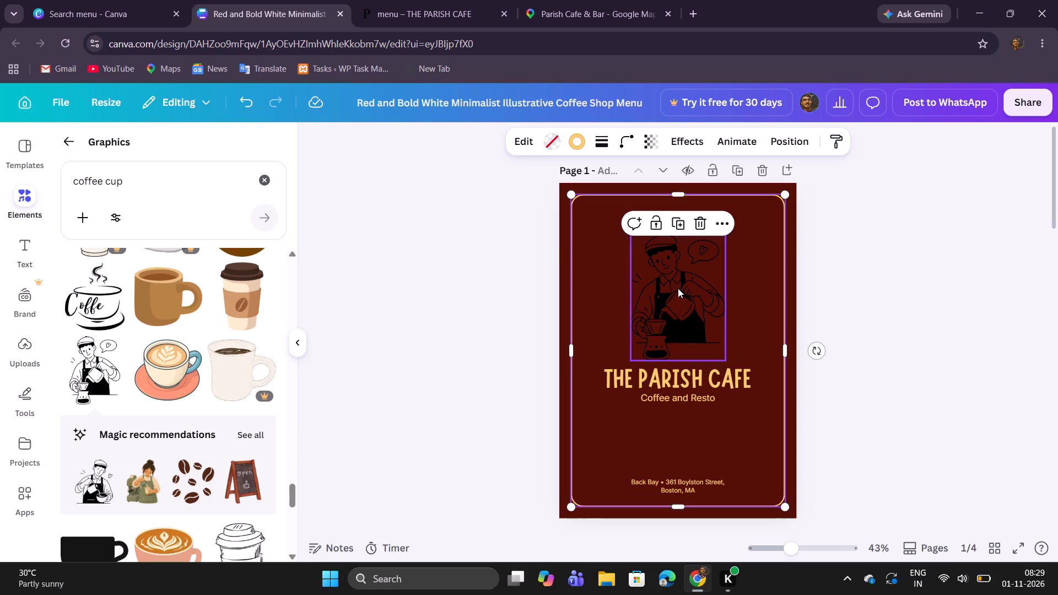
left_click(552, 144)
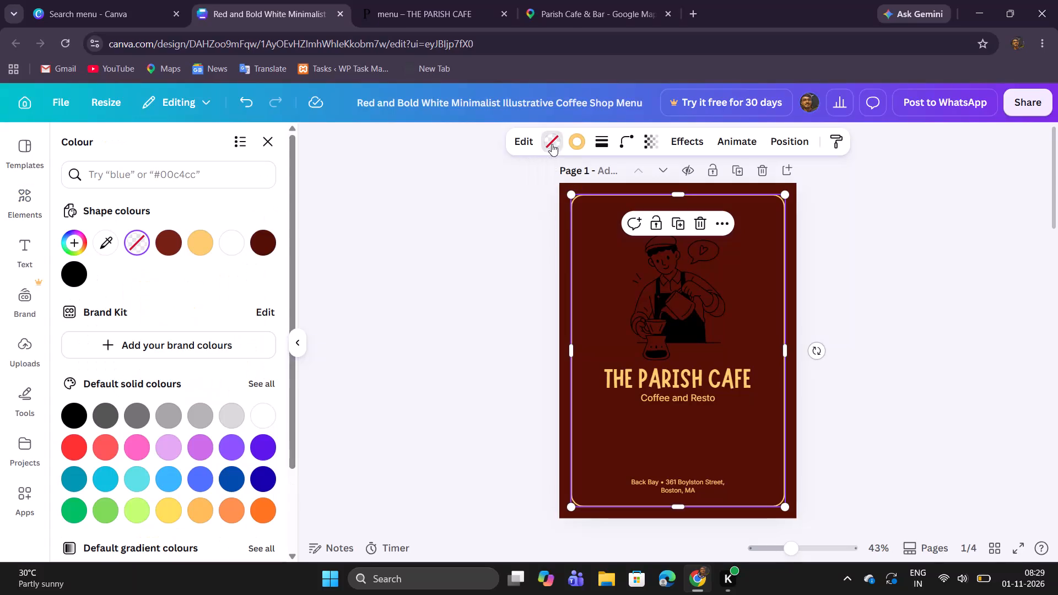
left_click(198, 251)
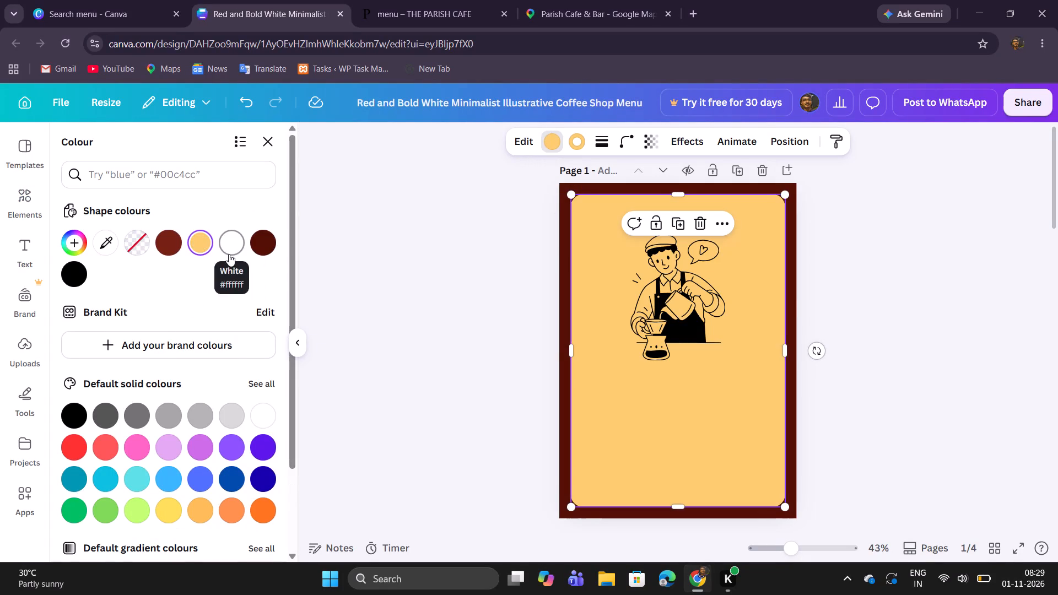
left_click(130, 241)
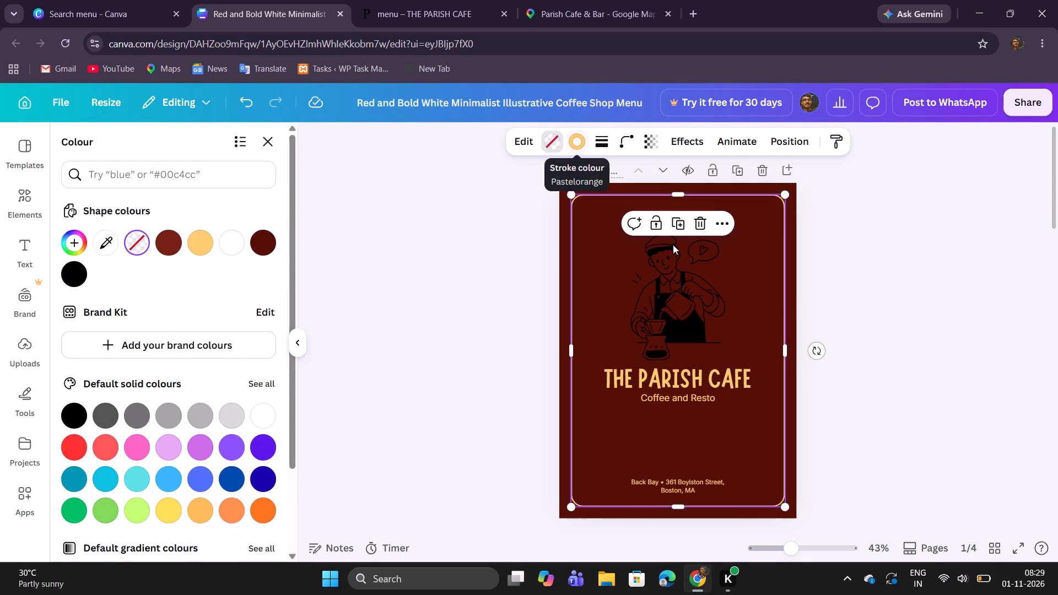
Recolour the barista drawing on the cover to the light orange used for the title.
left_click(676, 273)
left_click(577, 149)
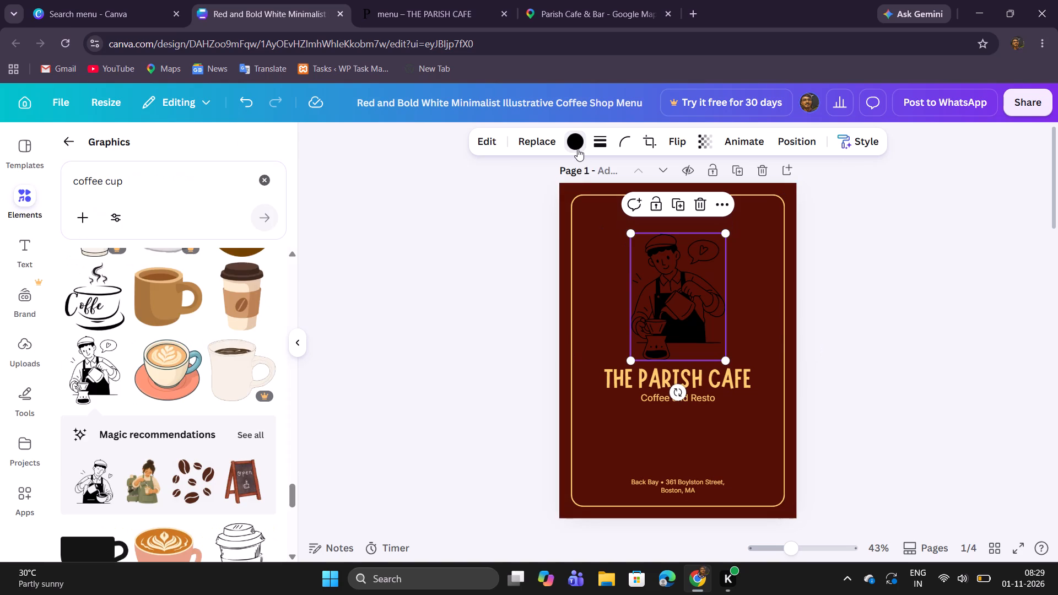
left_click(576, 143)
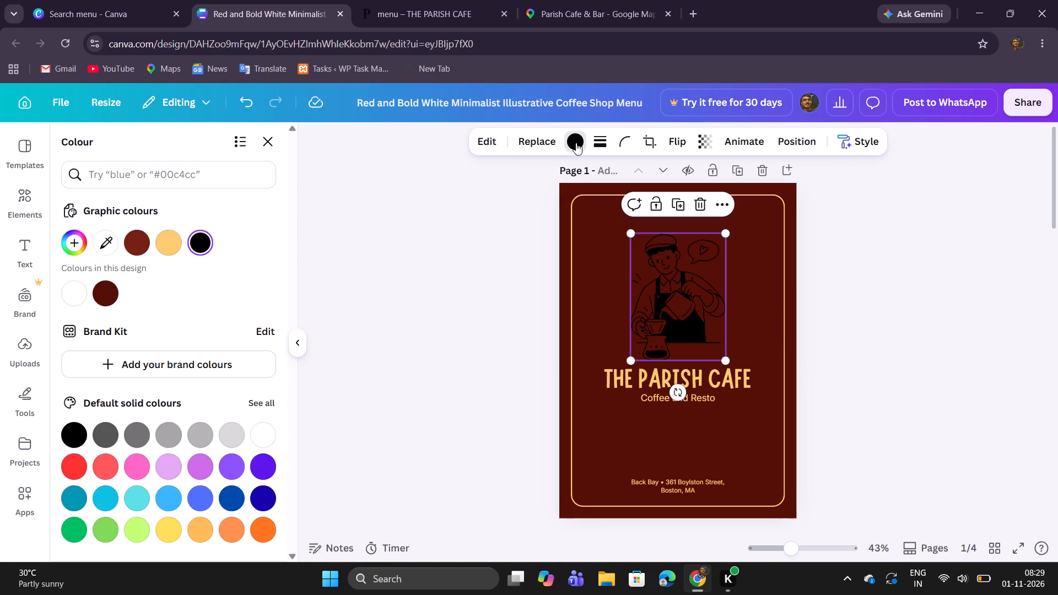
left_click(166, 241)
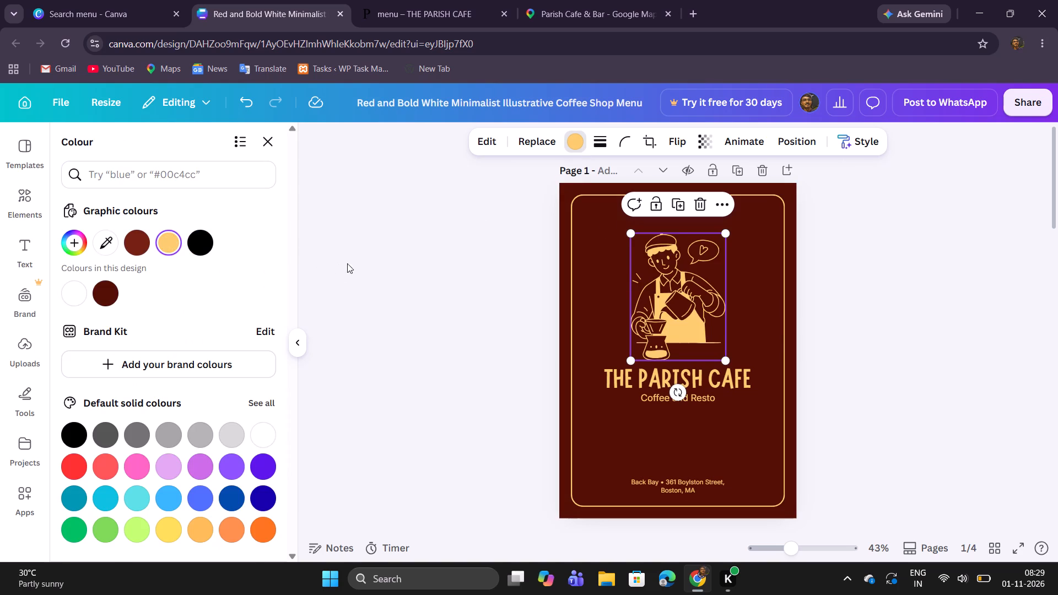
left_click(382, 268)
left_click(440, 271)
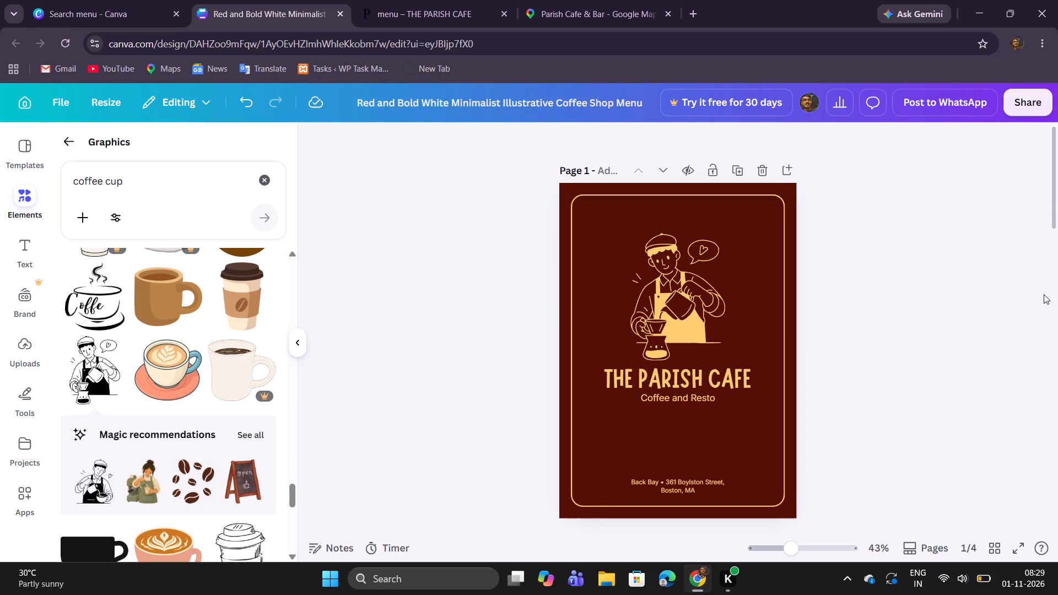
Look through the coffee cup graphics again for a simpler line-style illustration for the menu cover.
scroll(179, 354, "down", 3)
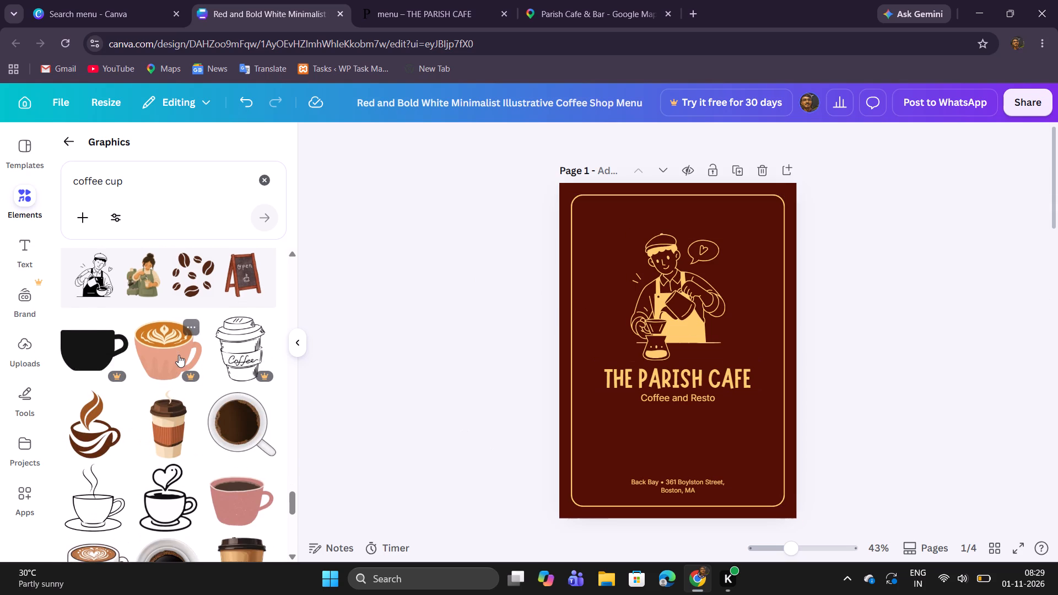
scroll(179, 355, "down", 5)
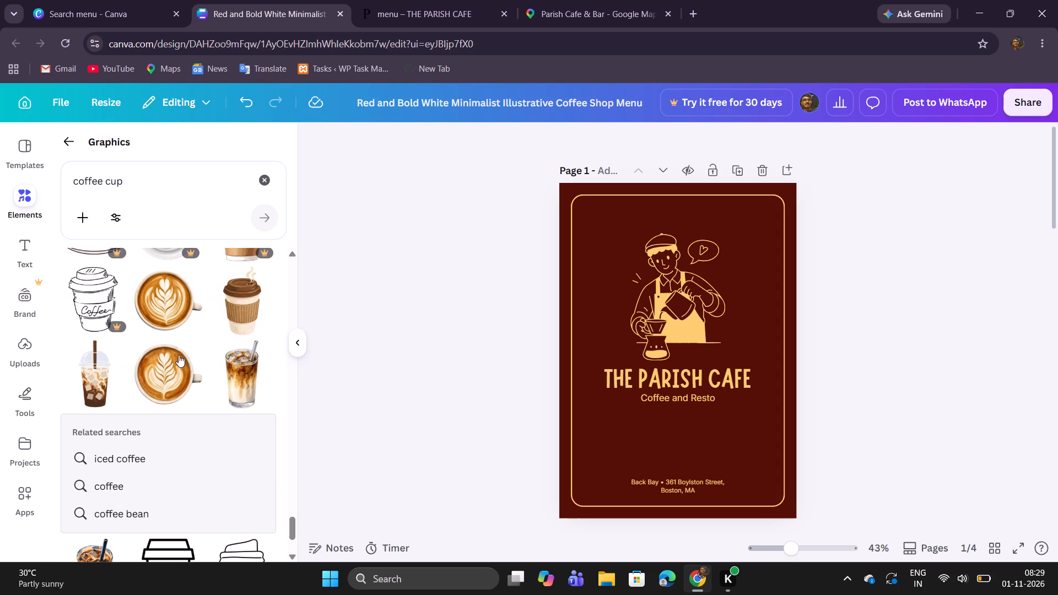
scroll(179, 355, "down", 6)
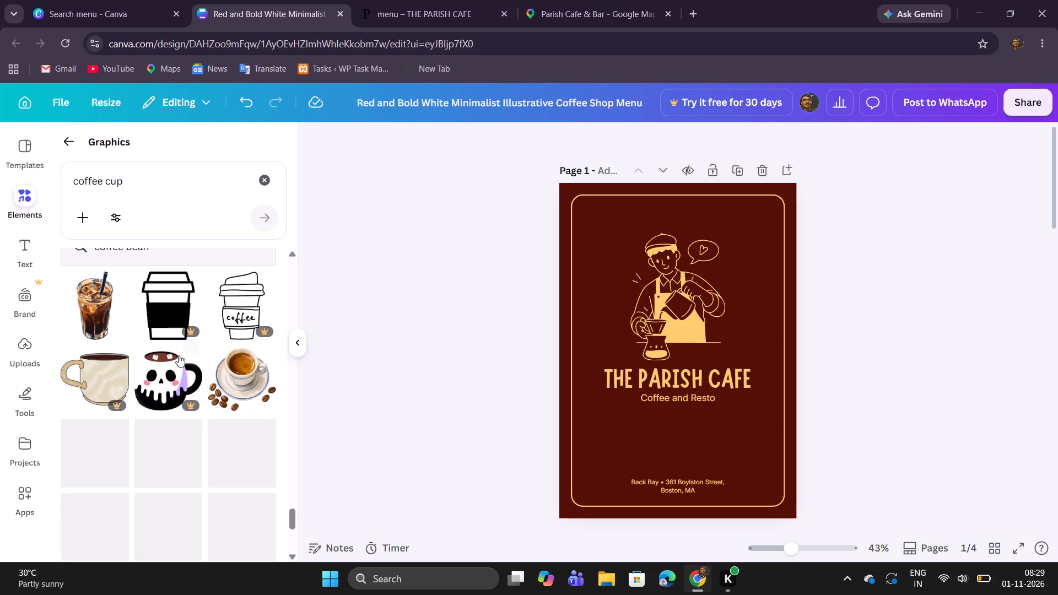
scroll(179, 355, "down", 2)
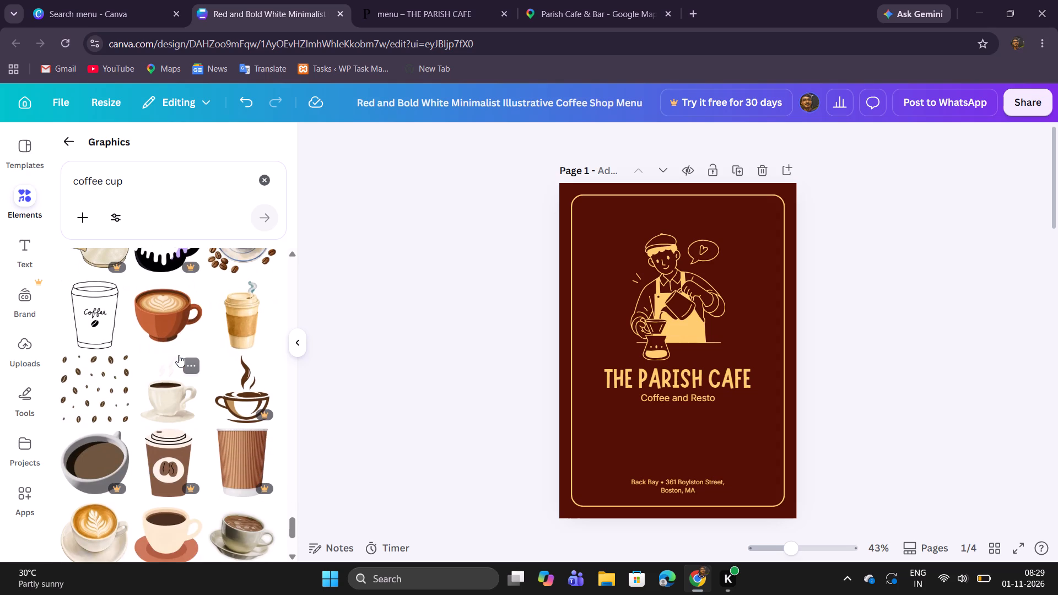
scroll(179, 355, "up", 20)
scroll(179, 355, "up", 9)
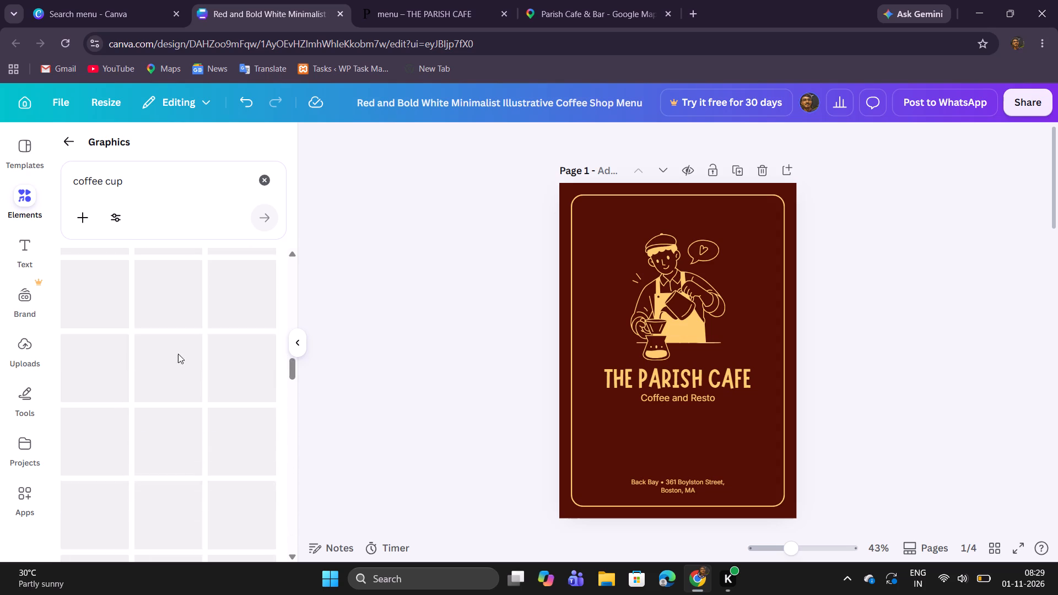
scroll(178, 354, "up", 20)
scroll(178, 354, "up", 12)
scroll(175, 358, "down", 2)
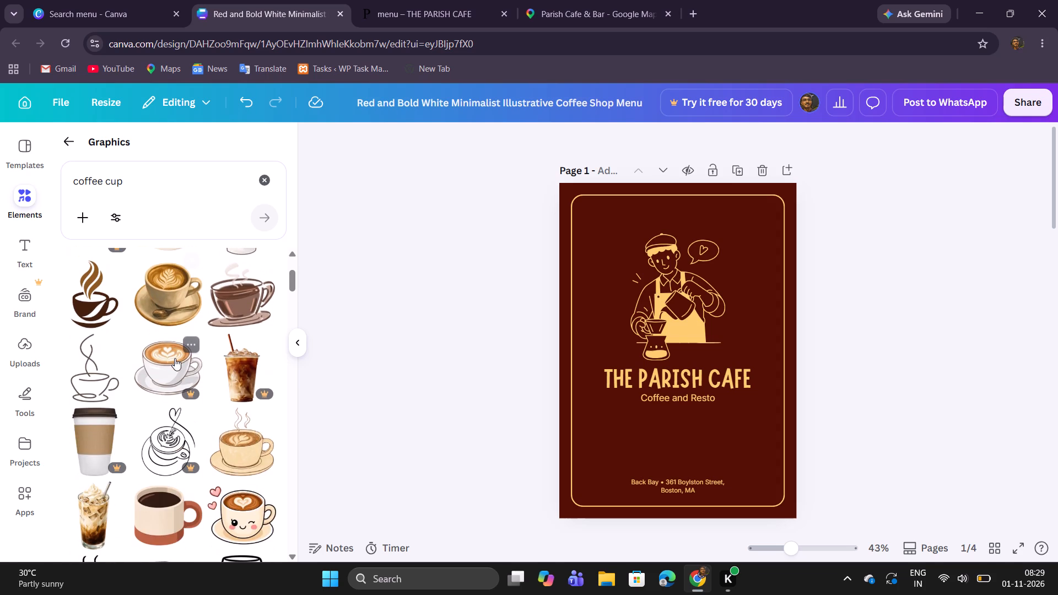
scroll(154, 397, "down", 2)
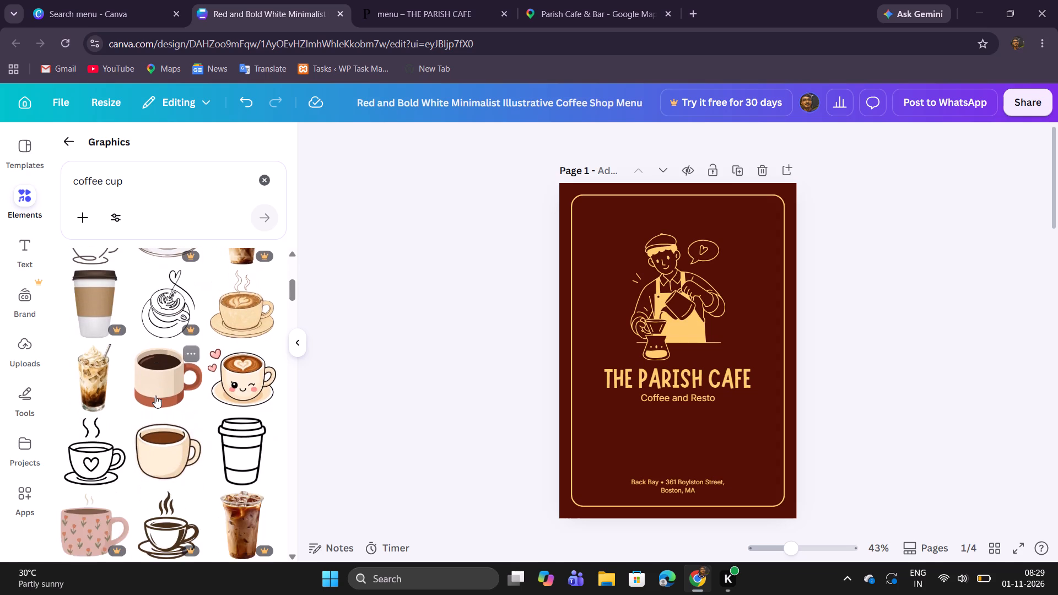
scroll(155, 396, "up", 2)
scroll(155, 396, "down", 2)
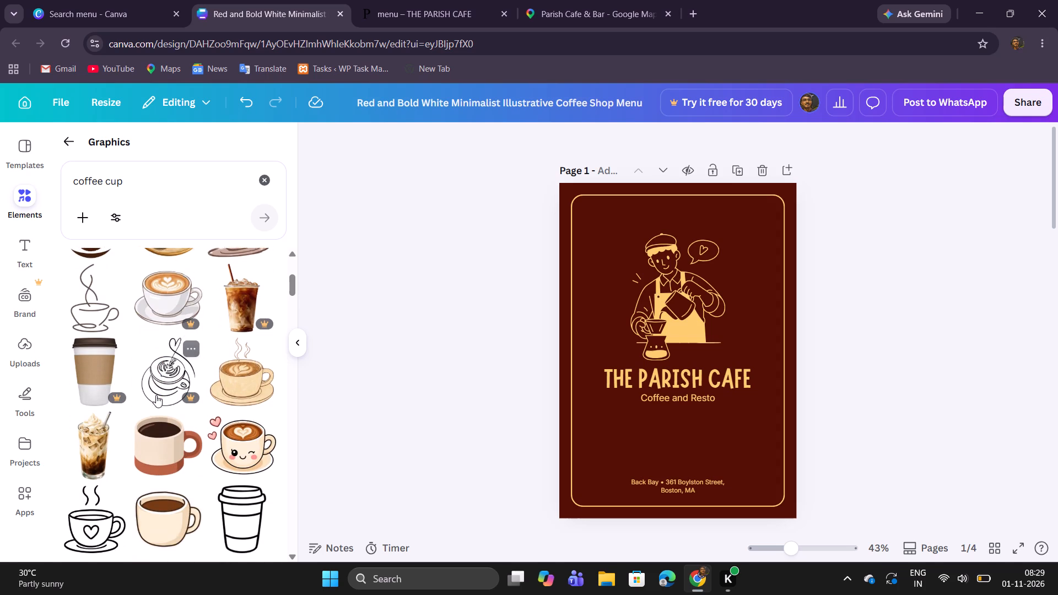
scroll(156, 395, "down", 3)
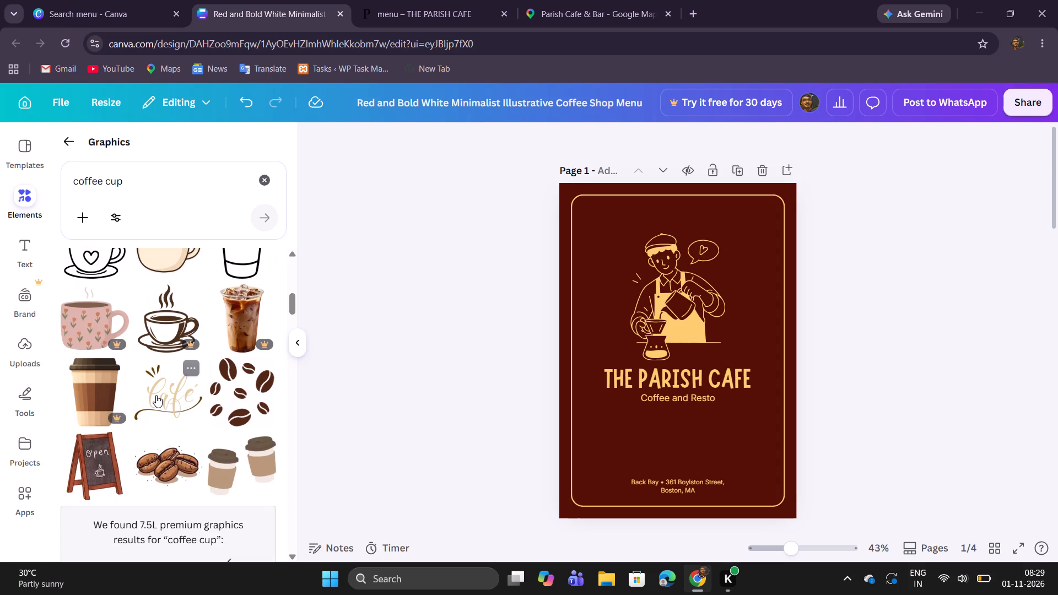
scroll(156, 395, "up", 6)
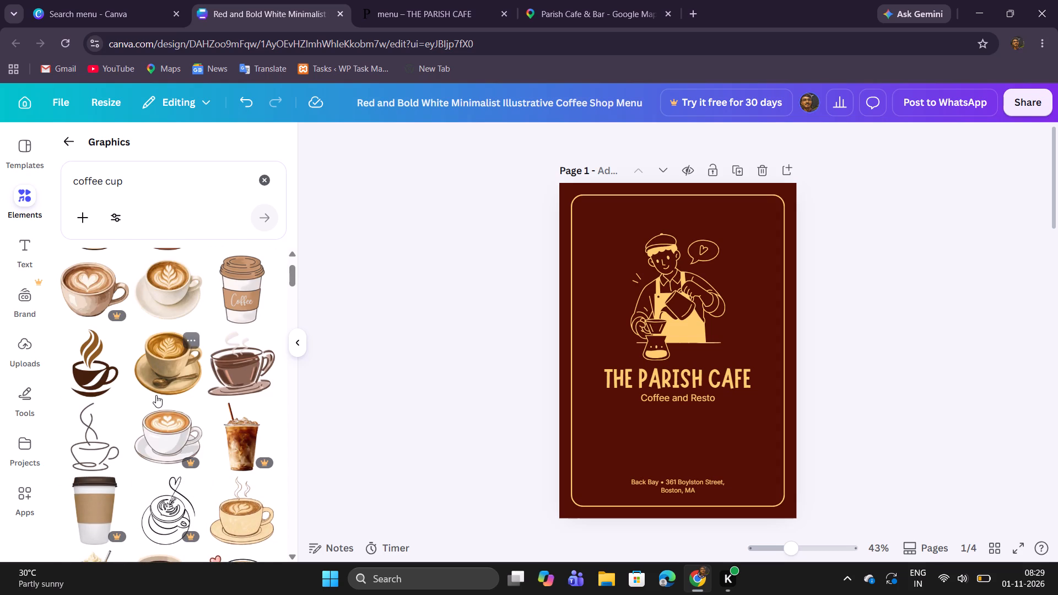
scroll(156, 395, "up", 3)
scroll(156, 395, "down", 1)
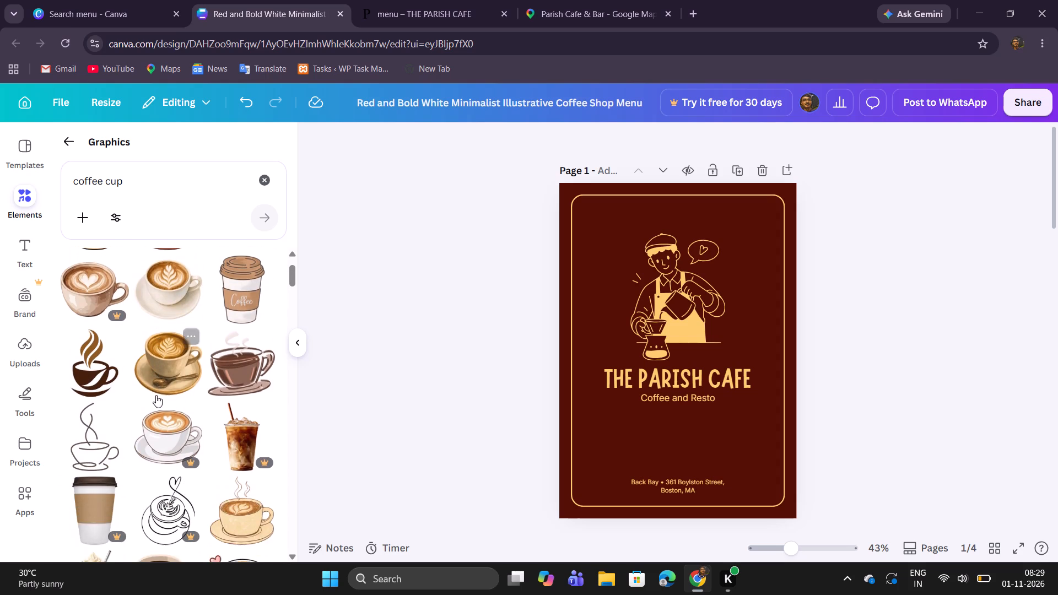
scroll(156, 395, "down", 1)
Replace the cover's barista drawing with the single-line steaming coffee cup graphic, centred just above the THE PARISH CAFE title.
left_click(656, 312)
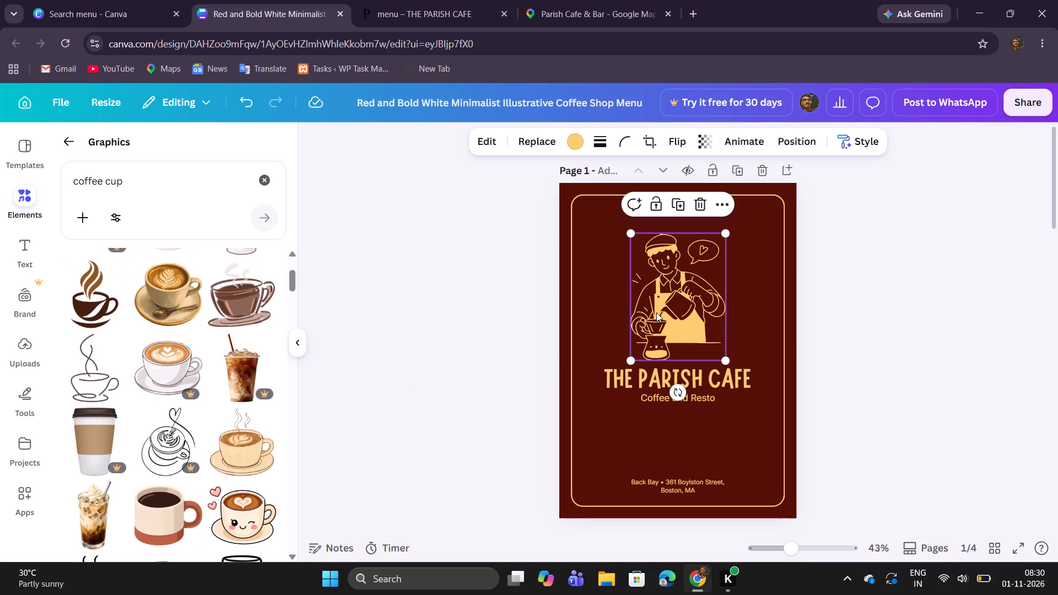
left_click(700, 198)
left_click_drag(81, 364, 438, 343)
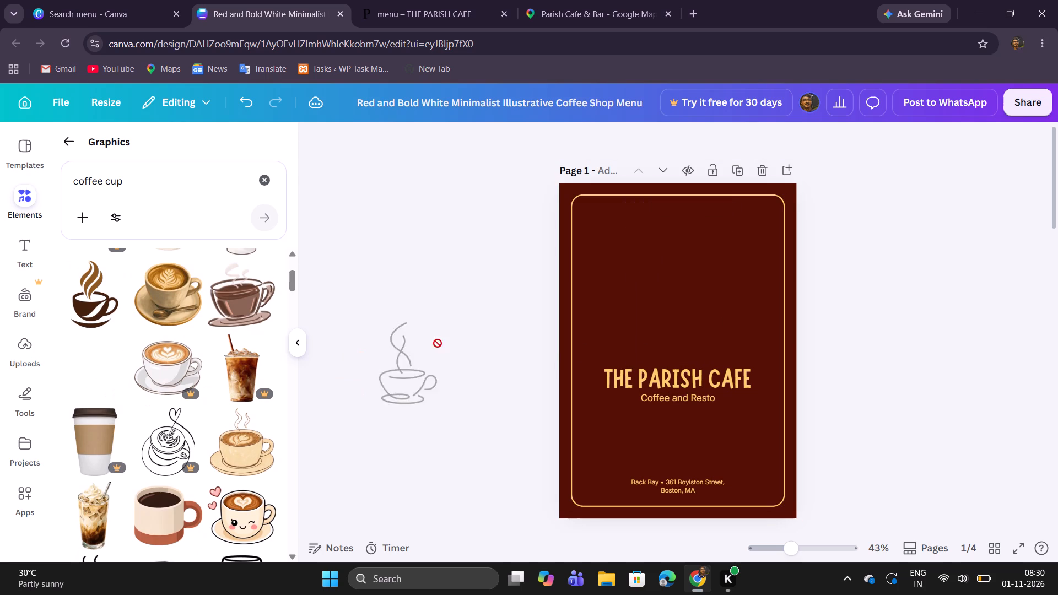
left_click_drag(438, 343, 650, 255)
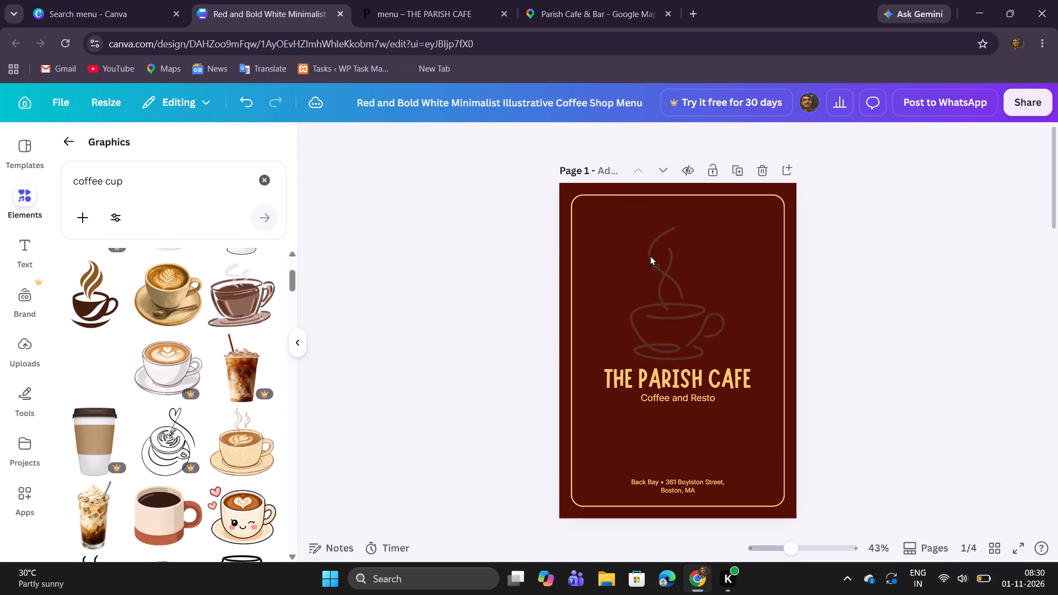
left_click_drag(650, 255, 654, 254)
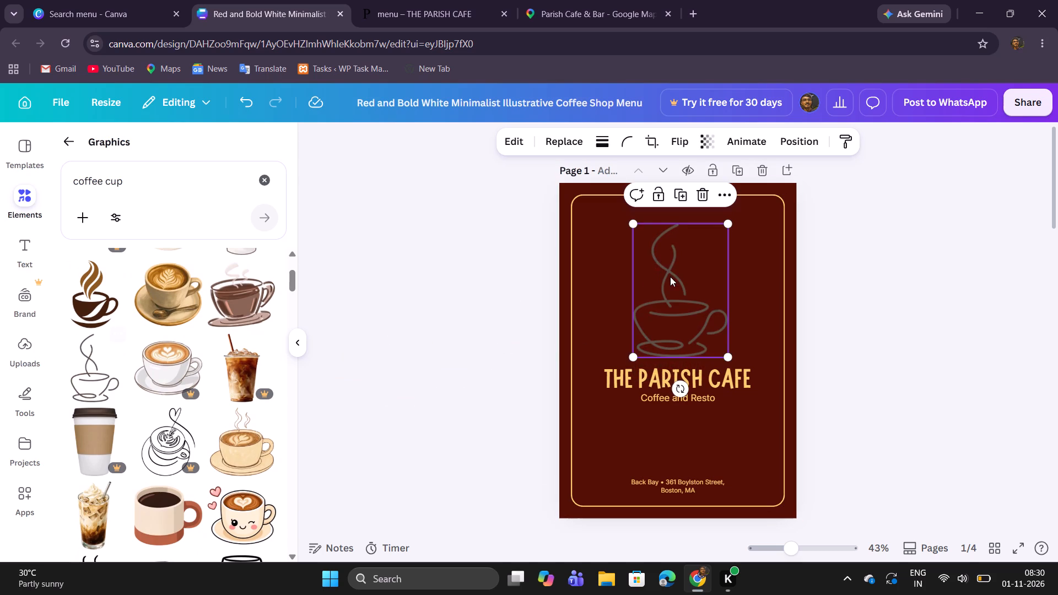
left_click_drag(671, 278, 666, 278)
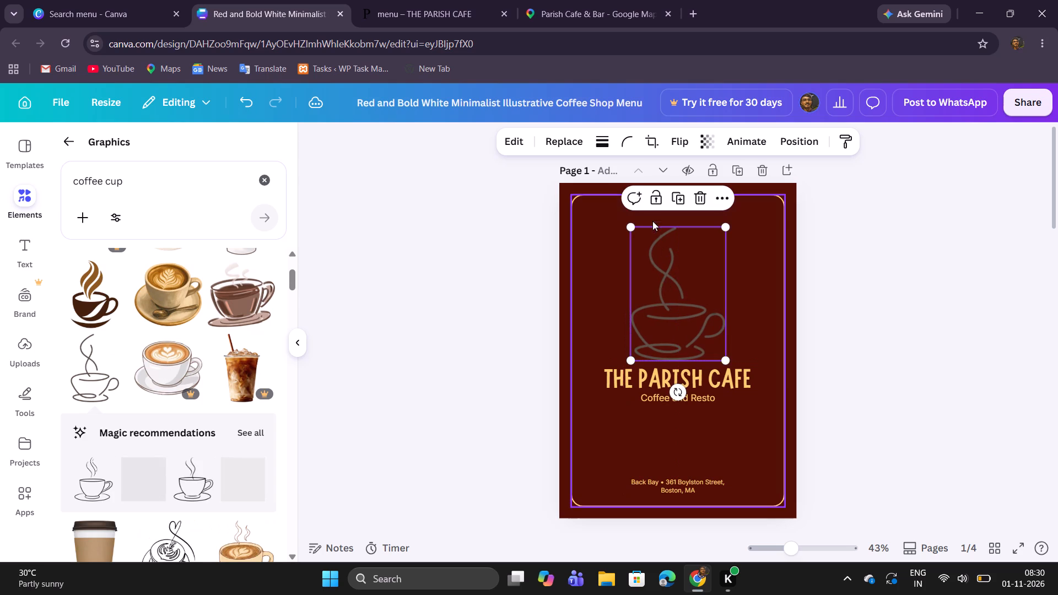
Recolour the steaming coffee cup line drawing to the light orange used for the cover title.
left_click(677, 250)
left_click(533, 278)
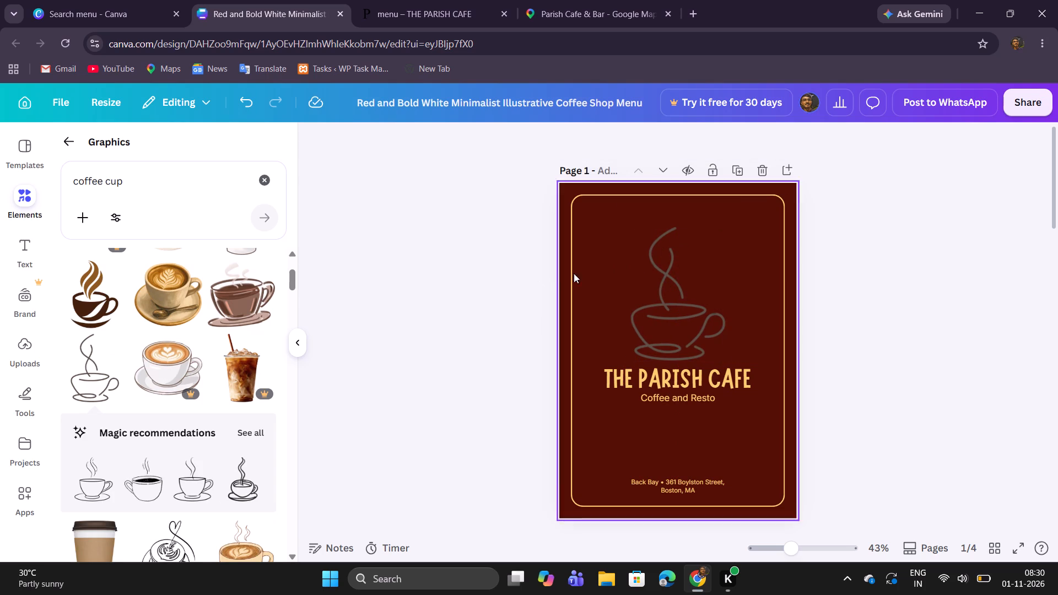
left_click(656, 272)
left_click(672, 282)
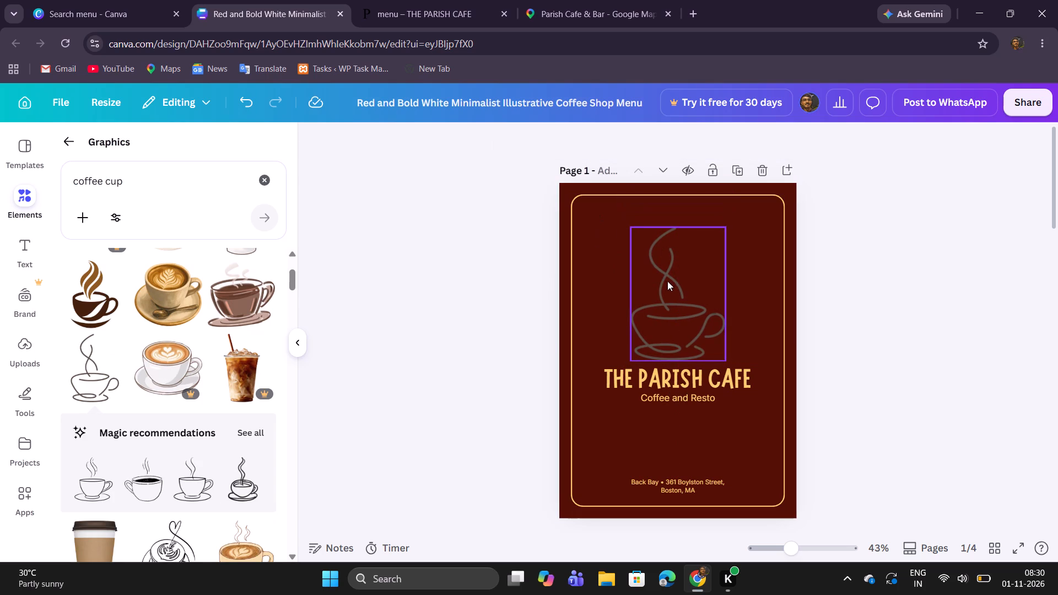
left_click(666, 281)
left_click(586, 141)
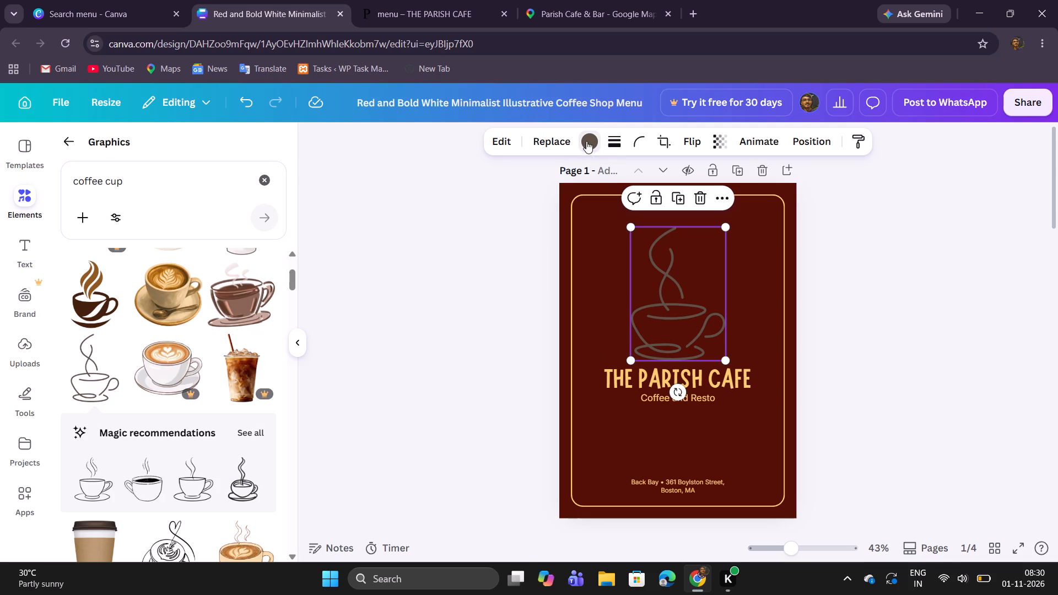
left_click(164, 246)
left_click(420, 273)
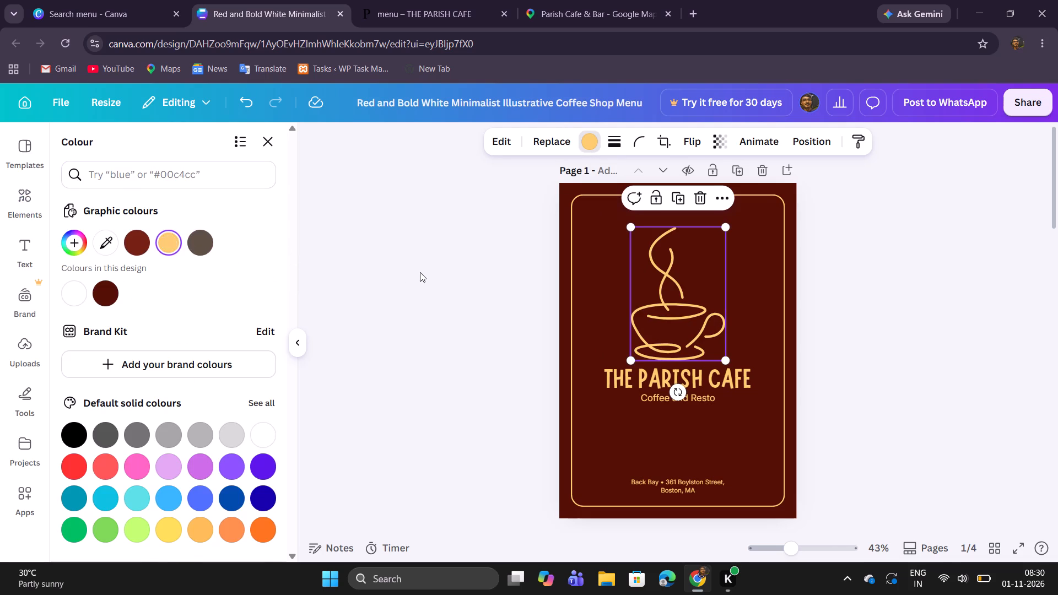
left_click(825, 265)
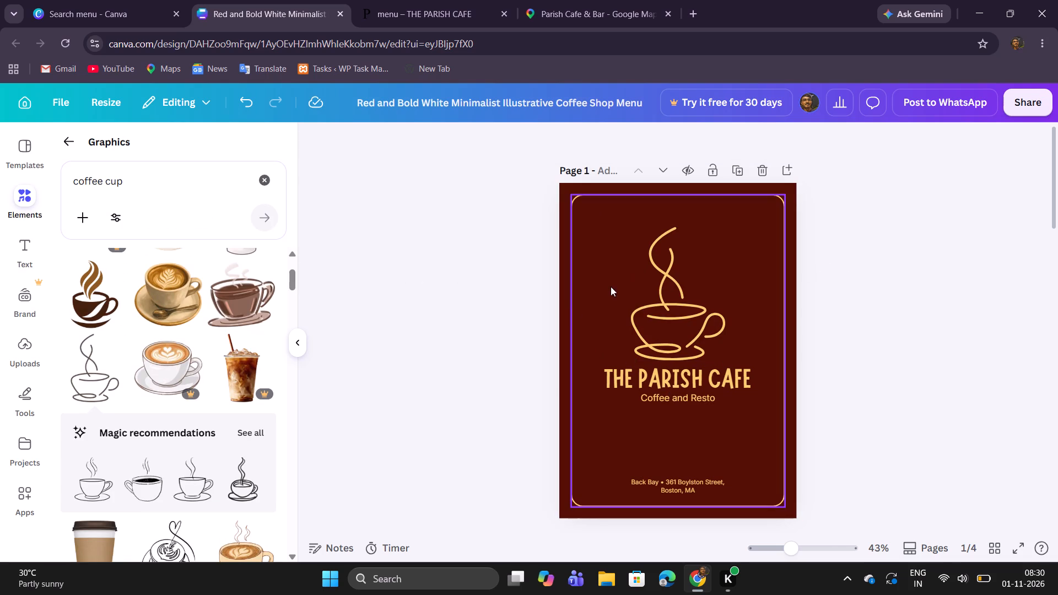
Look further through the coffee cup graphics for another line-style illustration for the menu cover.
scroll(218, 396, "up", 6)
scroll(222, 376, "down", 4)
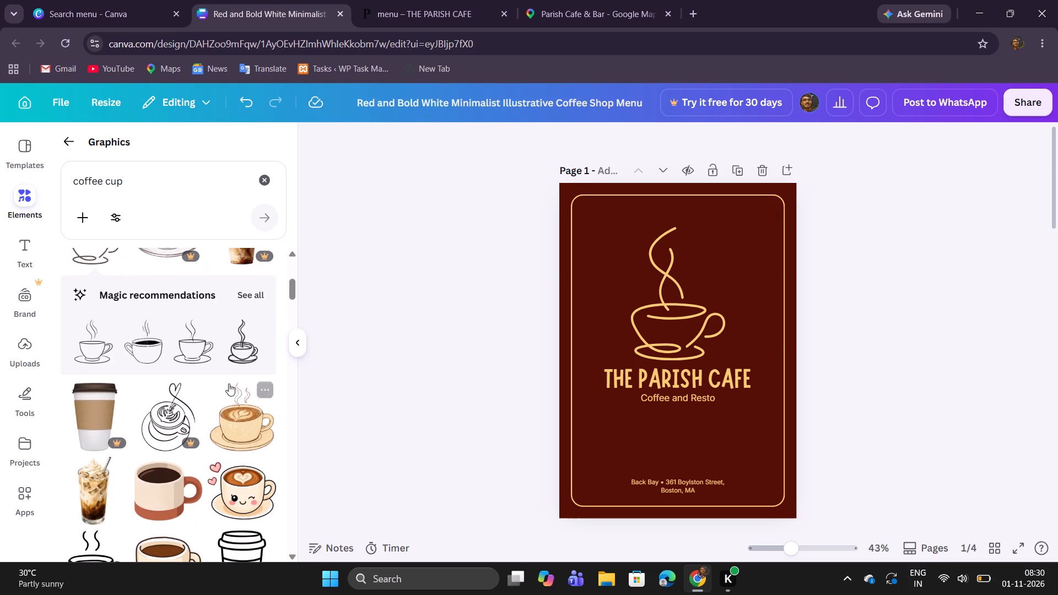
scroll(229, 383, "down", 4)
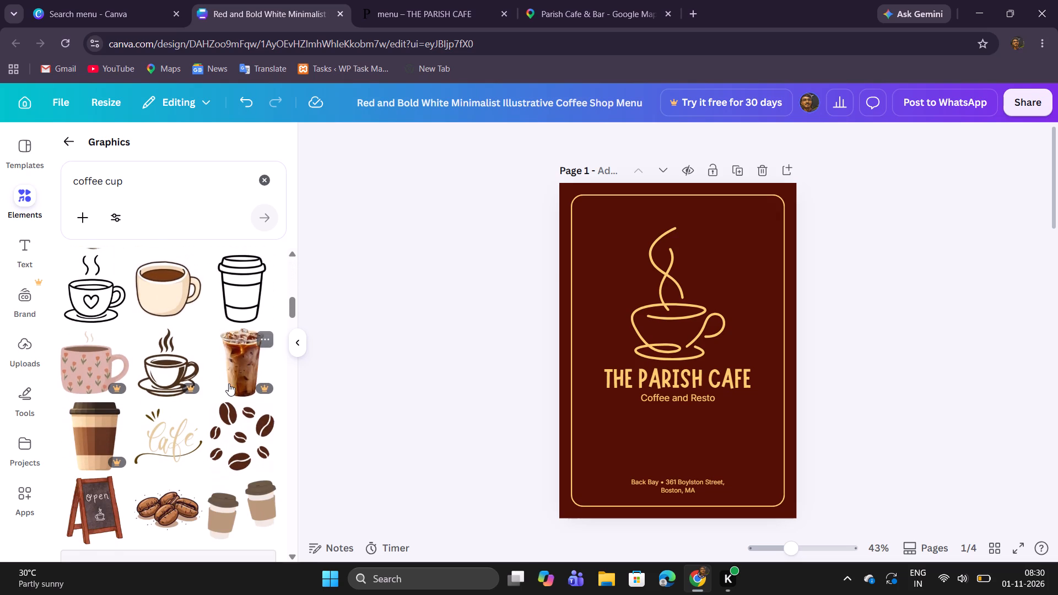
scroll(229, 383, "down", 1)
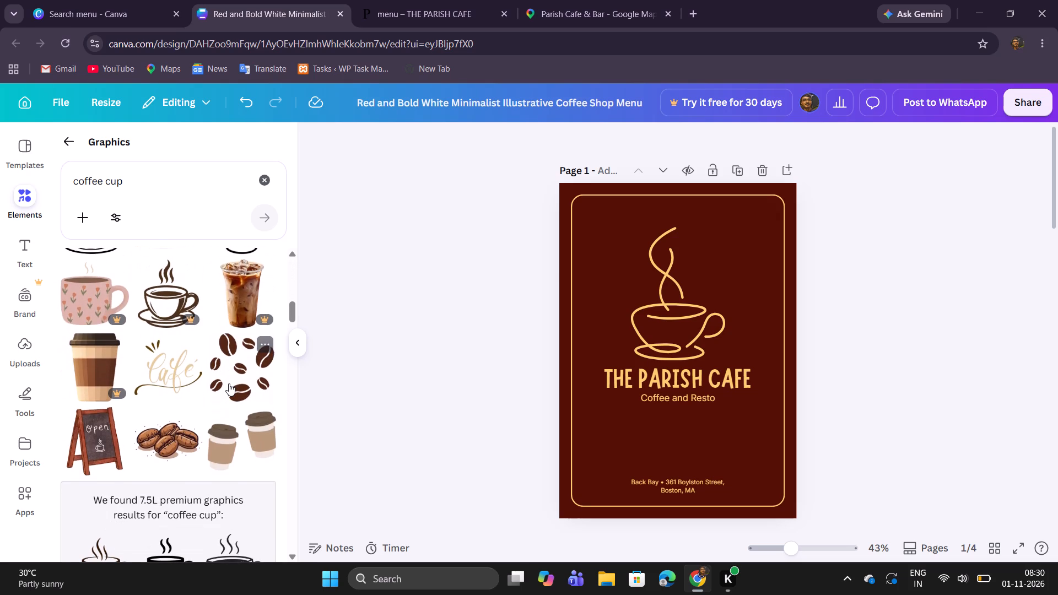
scroll(229, 383, "down", 4)
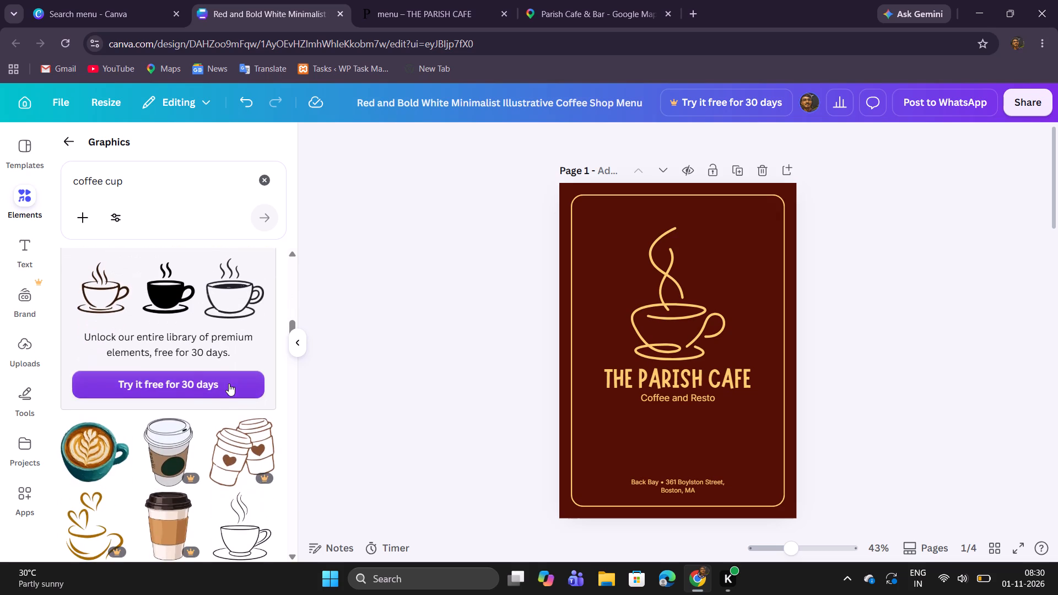
scroll(229, 383, "down", 5)
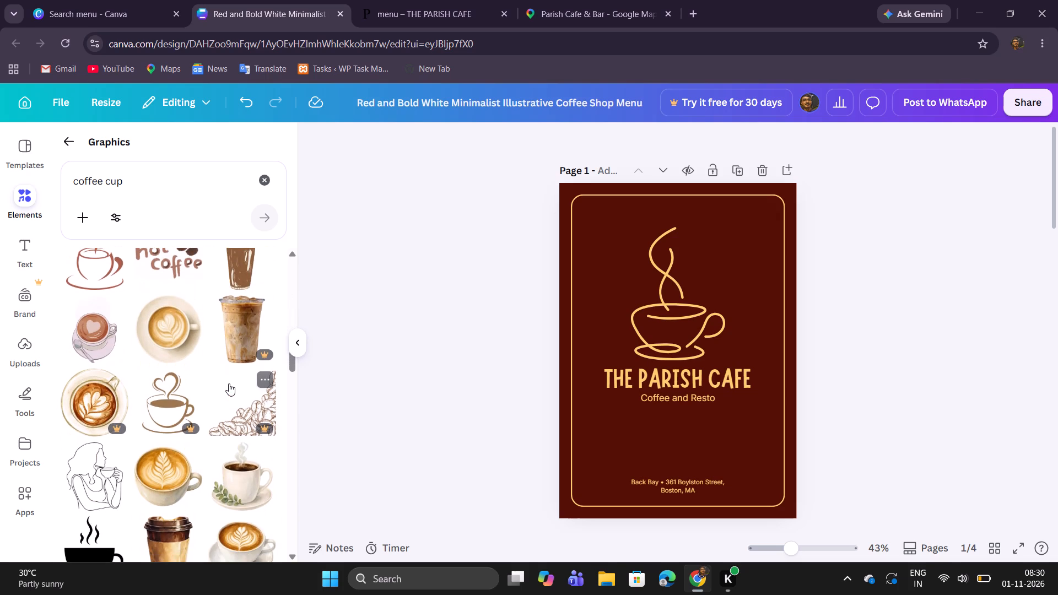
scroll(229, 383, "down", 1)
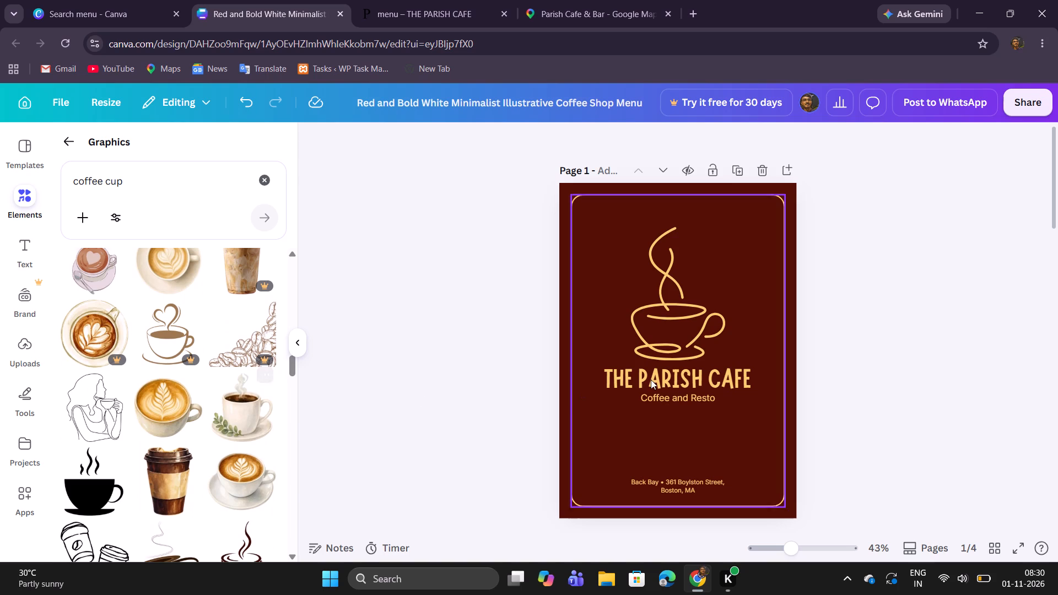
Replace the cover's steaming coffee cup with the line drawing of a woman drinking coffee, placed just above the THE PARISH CAFE title.
left_click(670, 337)
left_click(700, 201)
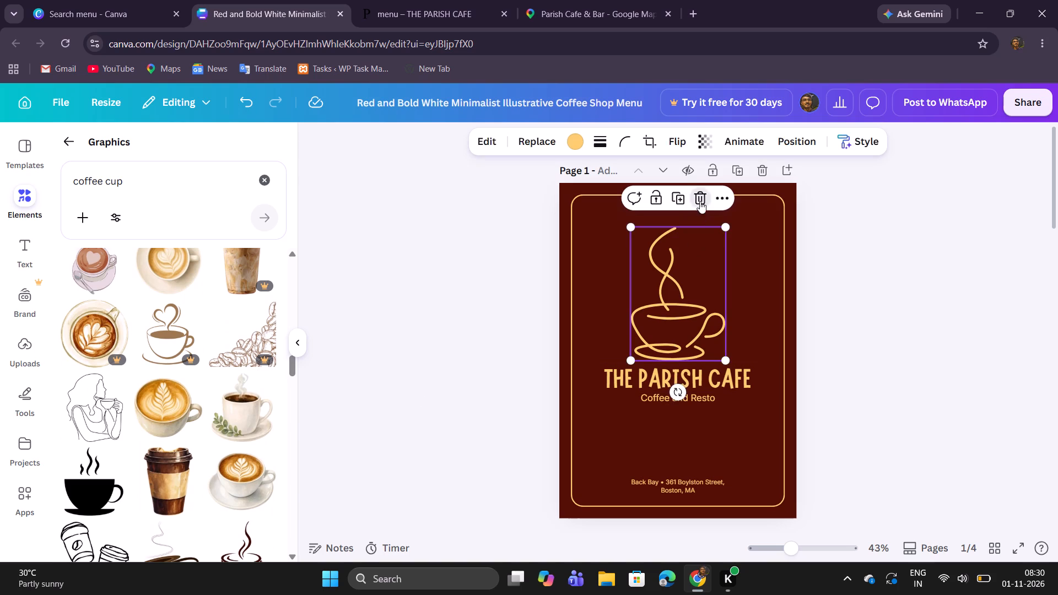
left_click_drag(90, 398, 590, 326)
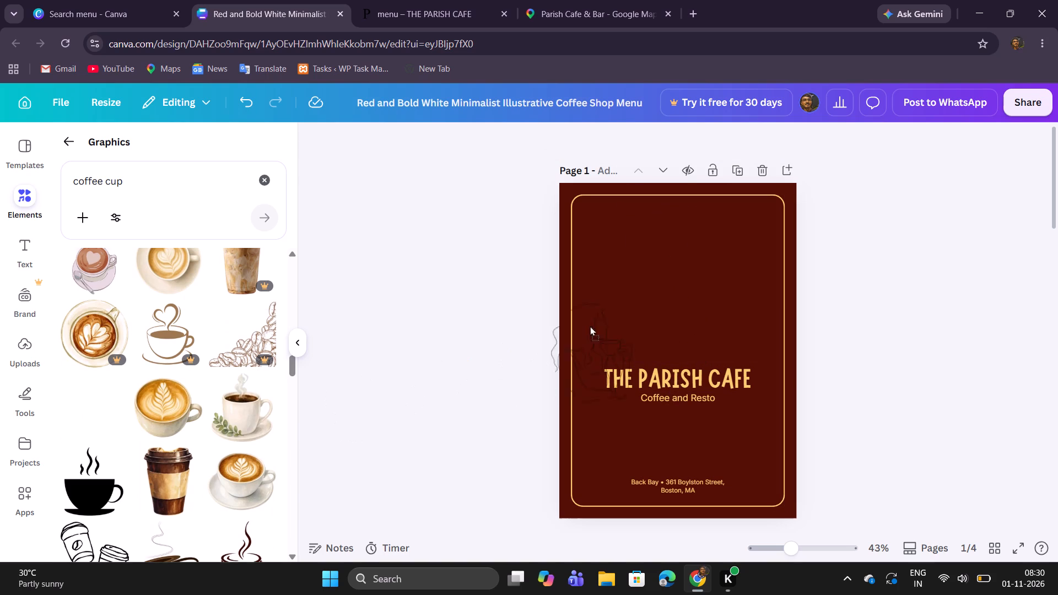
left_click_drag(590, 326, 658, 272)
left_click_drag(658, 272, 657, 272)
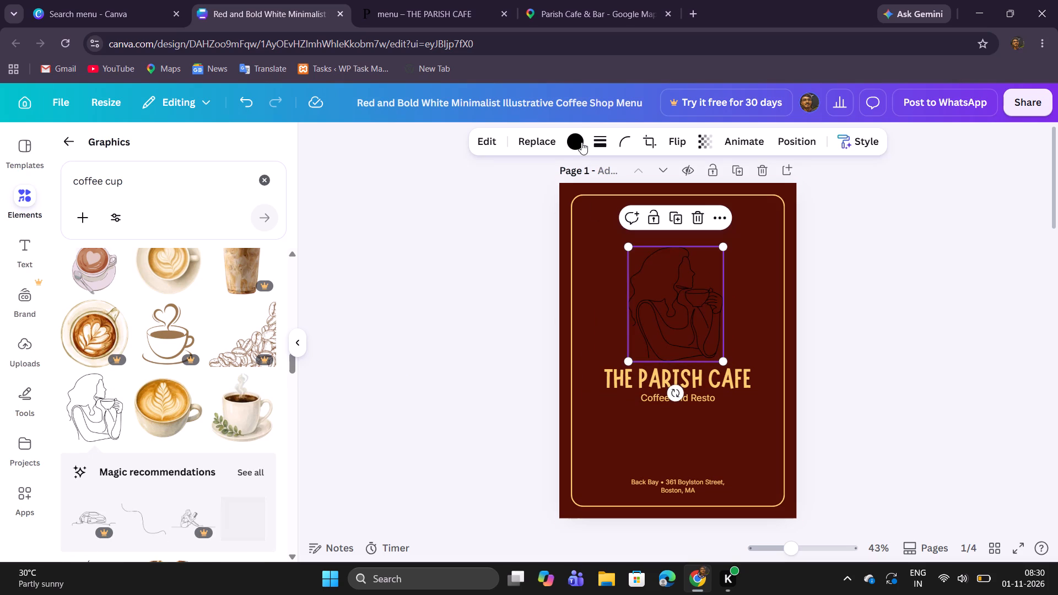
Recolour the woman drawing to the title's light orange and centre it horizontally above the cover title.
left_click(579, 140)
left_click(162, 247)
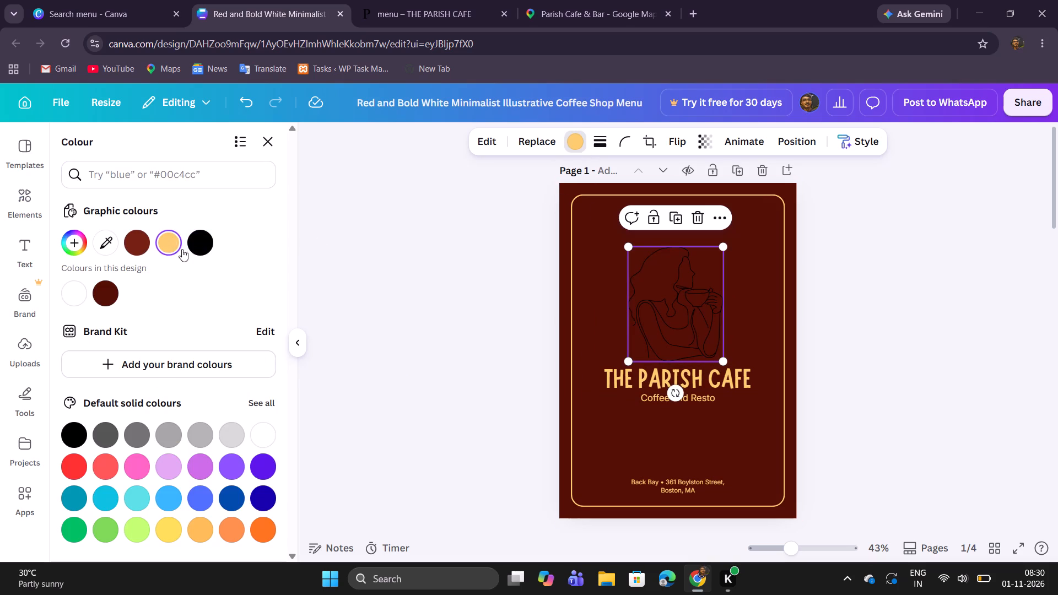
left_click(668, 304)
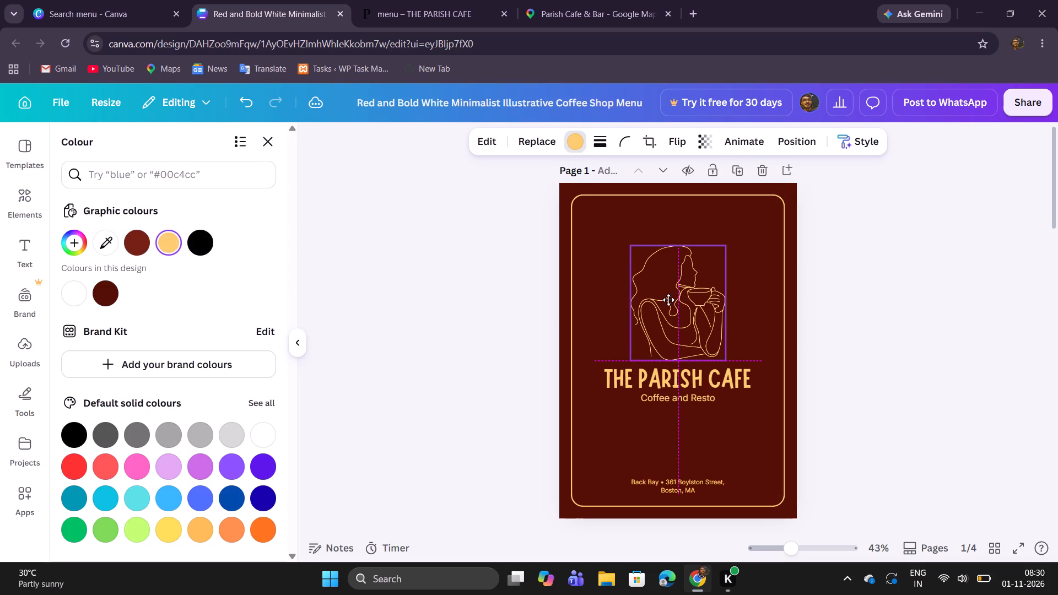
left_click(883, 290)
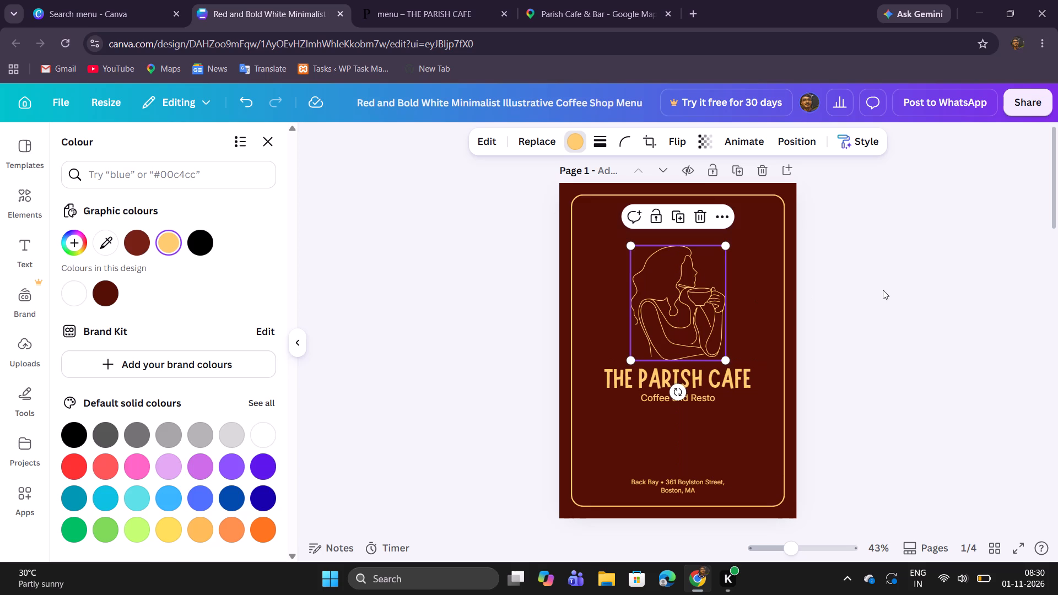
left_click(881, 290)
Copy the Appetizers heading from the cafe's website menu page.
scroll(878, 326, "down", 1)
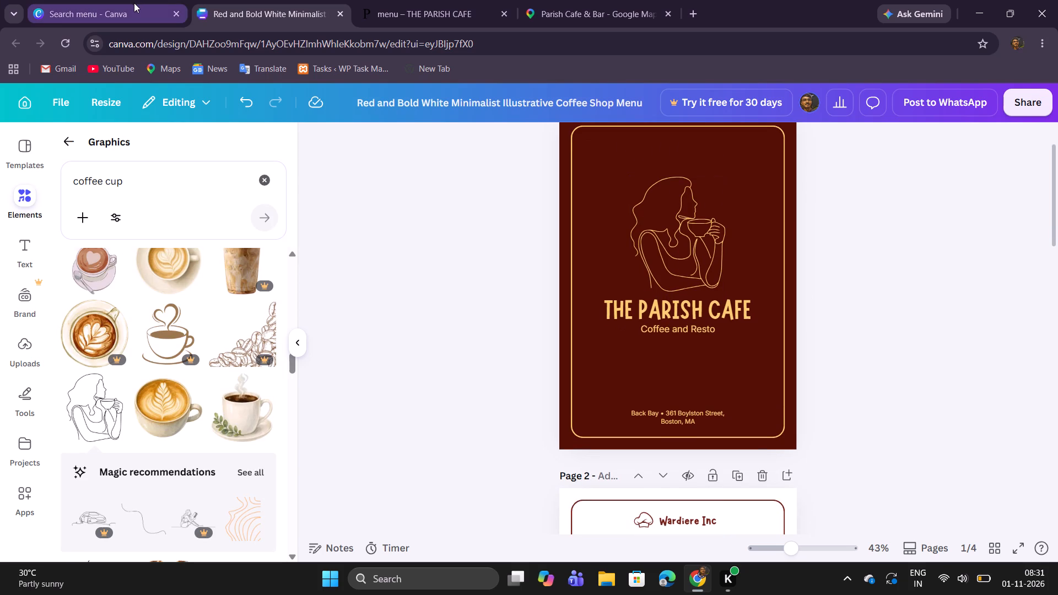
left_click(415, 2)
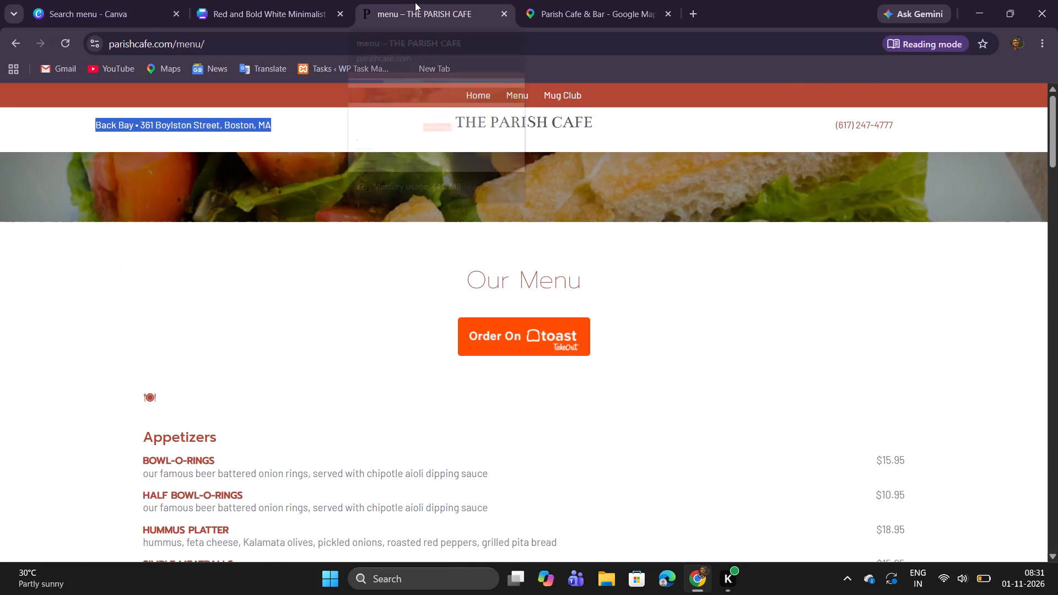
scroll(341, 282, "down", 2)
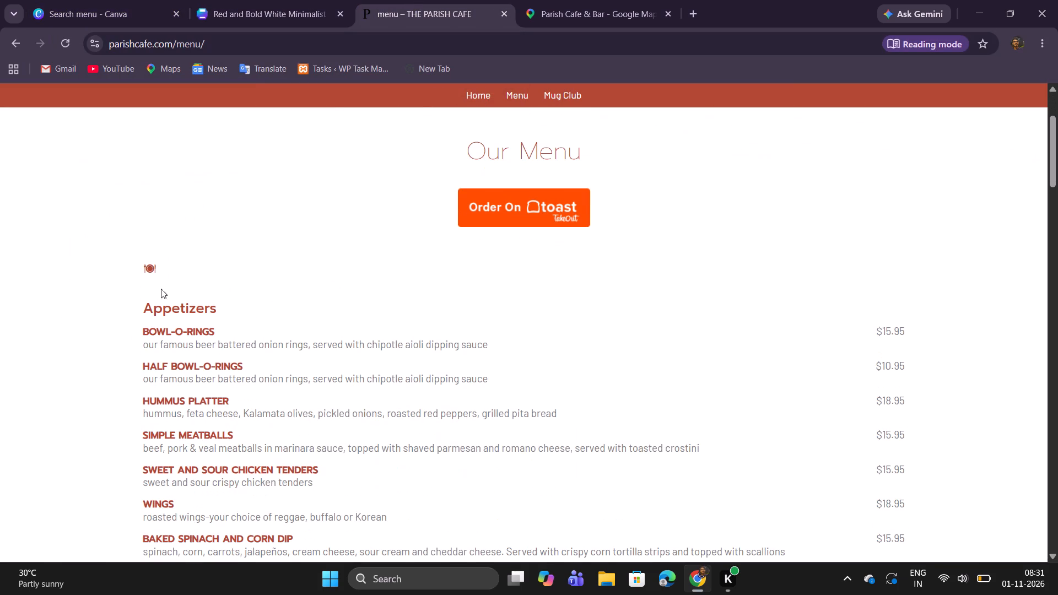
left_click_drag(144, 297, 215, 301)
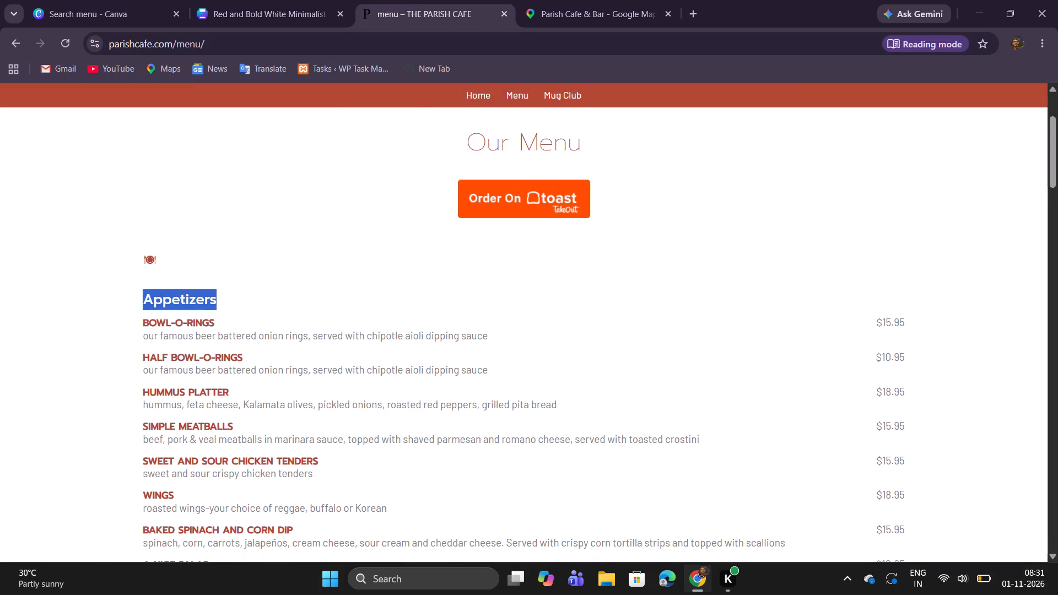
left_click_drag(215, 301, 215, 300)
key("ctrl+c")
Return to the Canva design and examine the cover and the header of page 2 at a larger size.
left_click(240, 17)
scroll(445, 206, "down", 2)
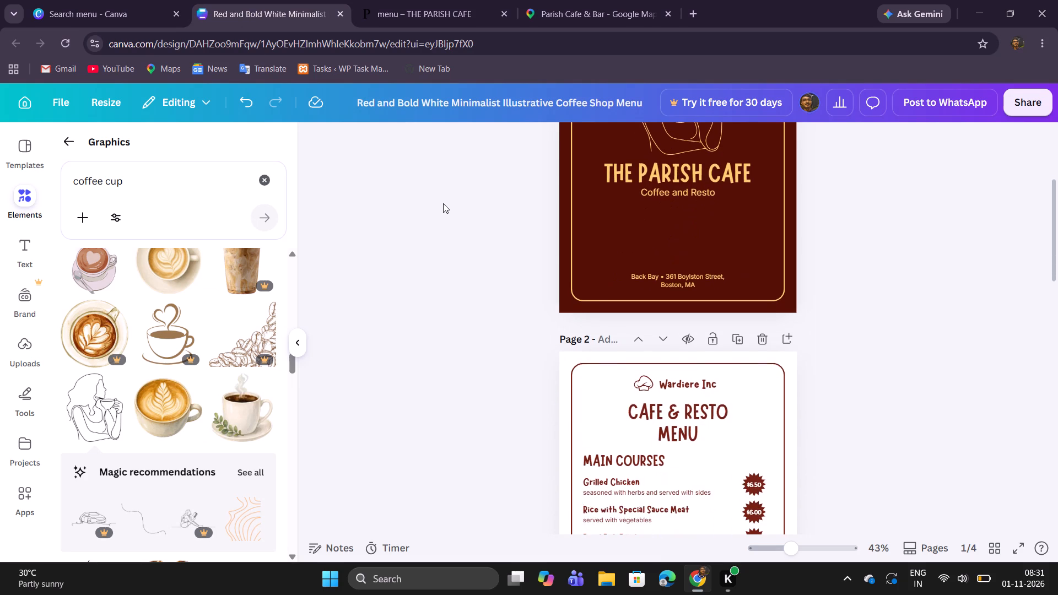
left_click(295, 345)
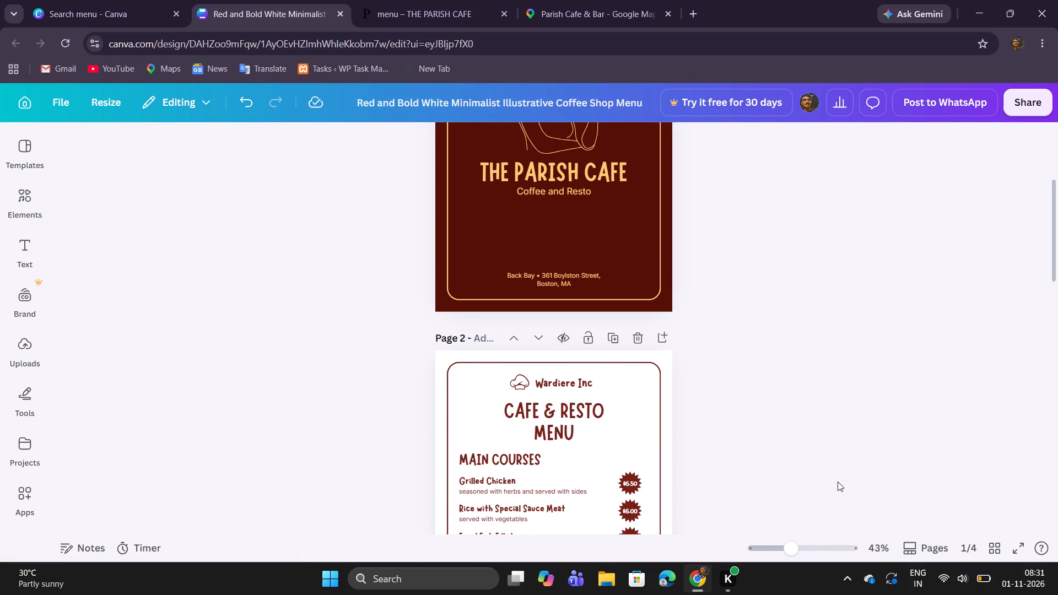
left_click(810, 550)
scroll(821, 391, "up", 8)
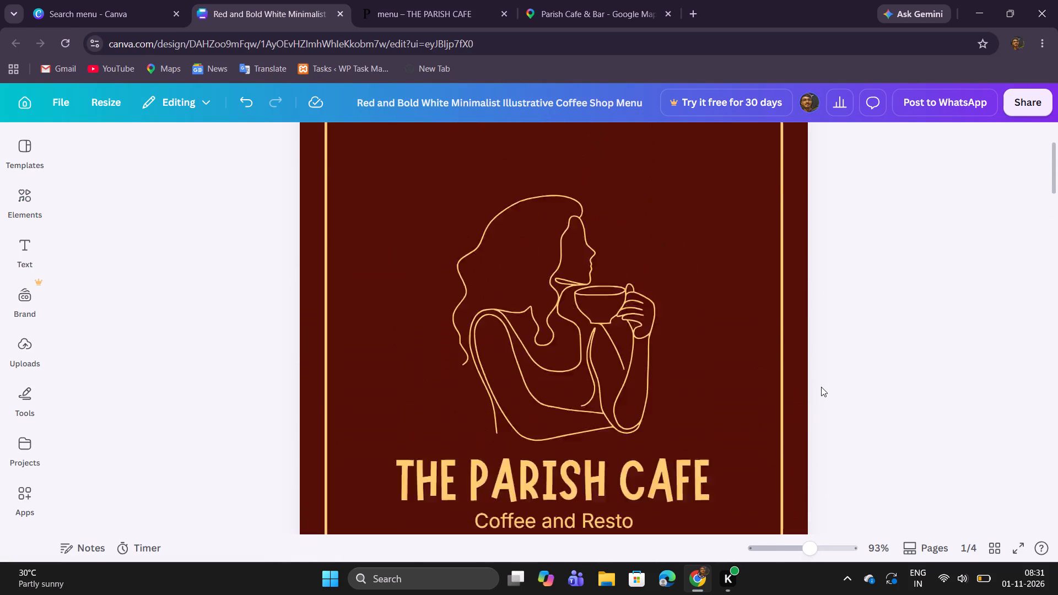
scroll(820, 380, "down", 10)
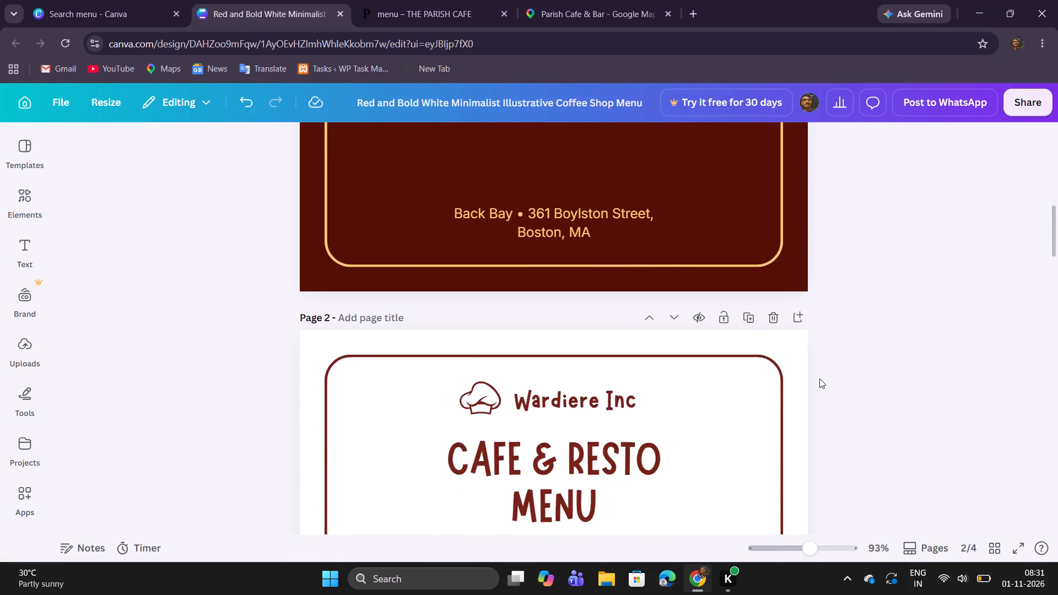
scroll(819, 378, "down", 1)
Replace the Wardiere Inc name in the page 2 header with THE PARISH CAFE, copied from the cover title.
scroll(809, 246, "up", 7)
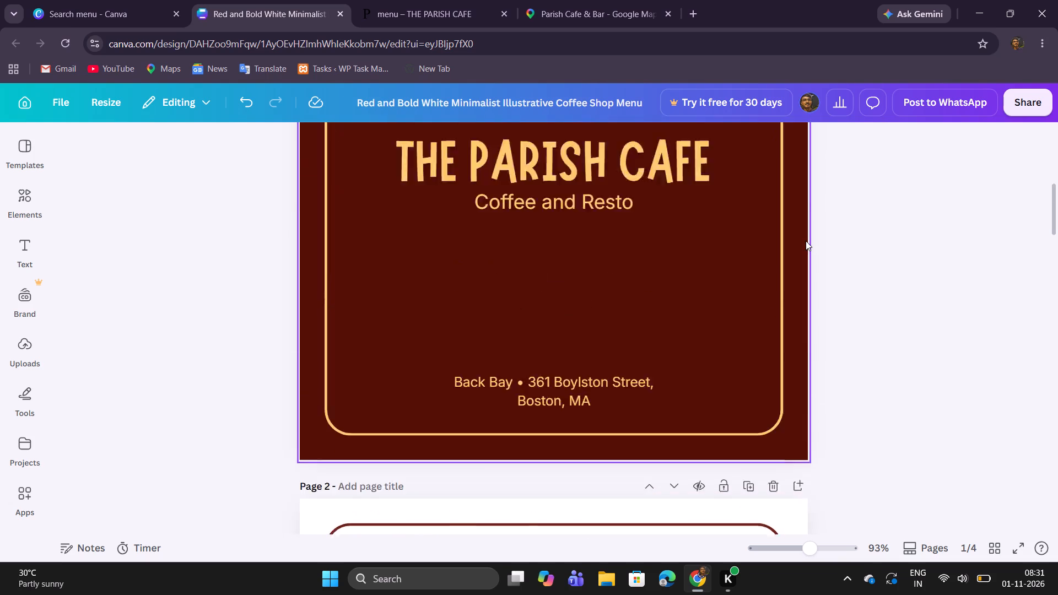
scroll(806, 241, "up", 4)
scroll(806, 241, "down", 2)
scroll(726, 286, "down", 1)
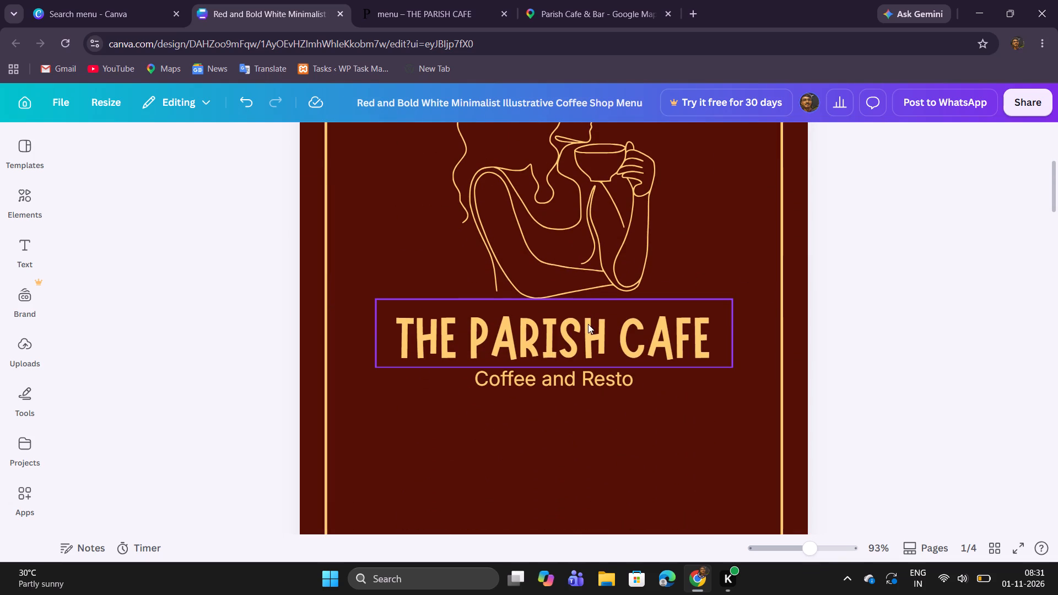
double_click(587, 324)
key("ctrl+a")
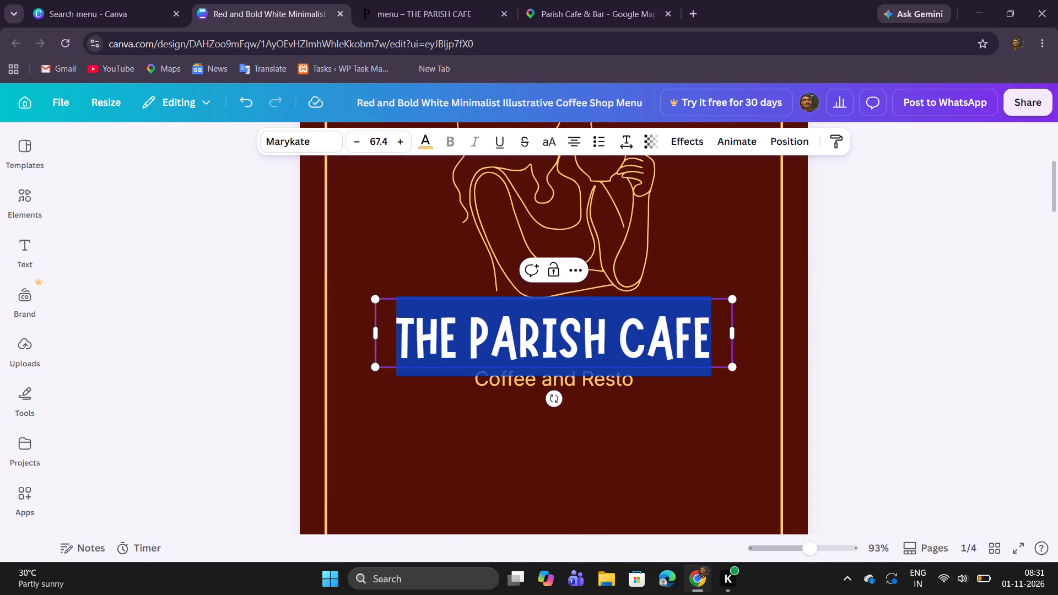
key("ctrl+c")
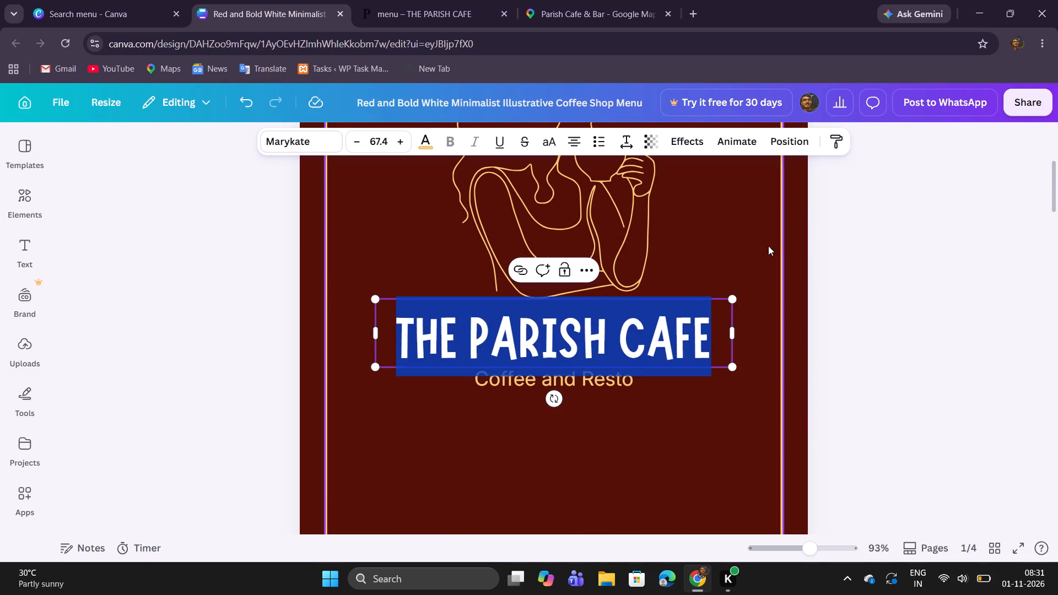
left_click(981, 218)
scroll(925, 228, "down", 5)
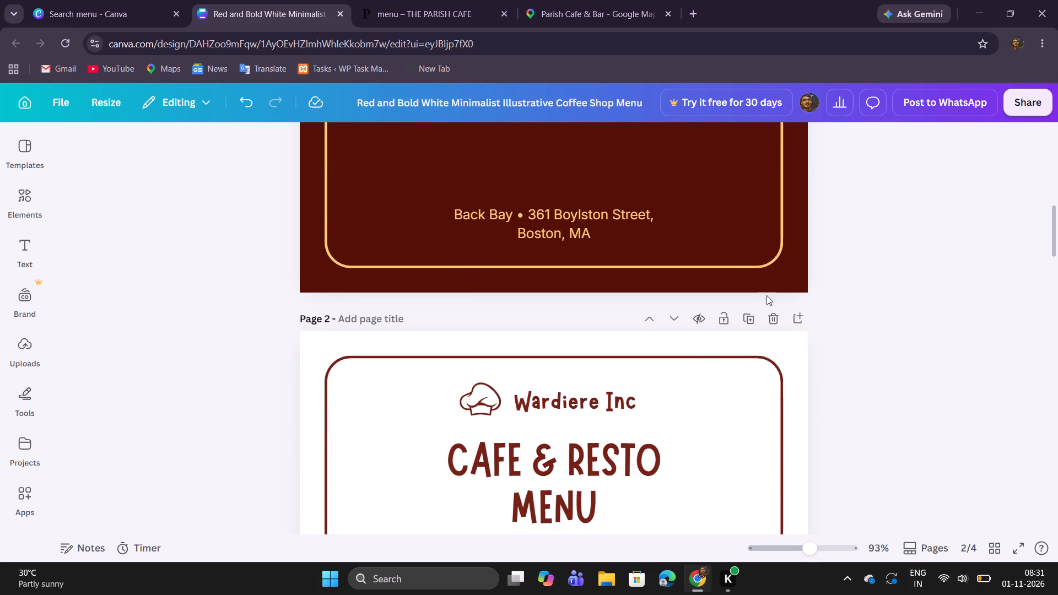
double_click(608, 398)
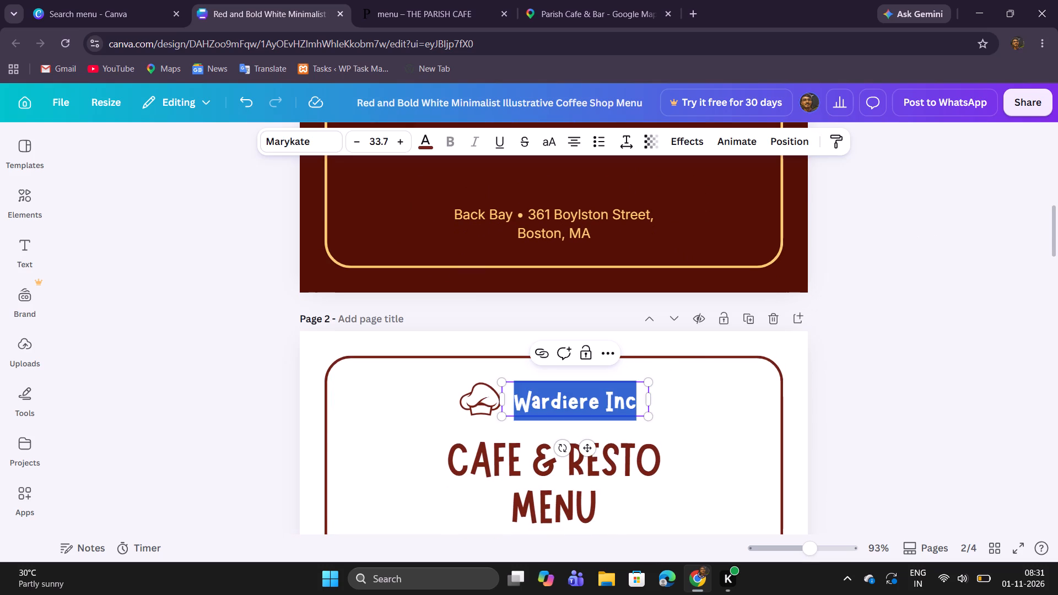
key("ctrl+v")
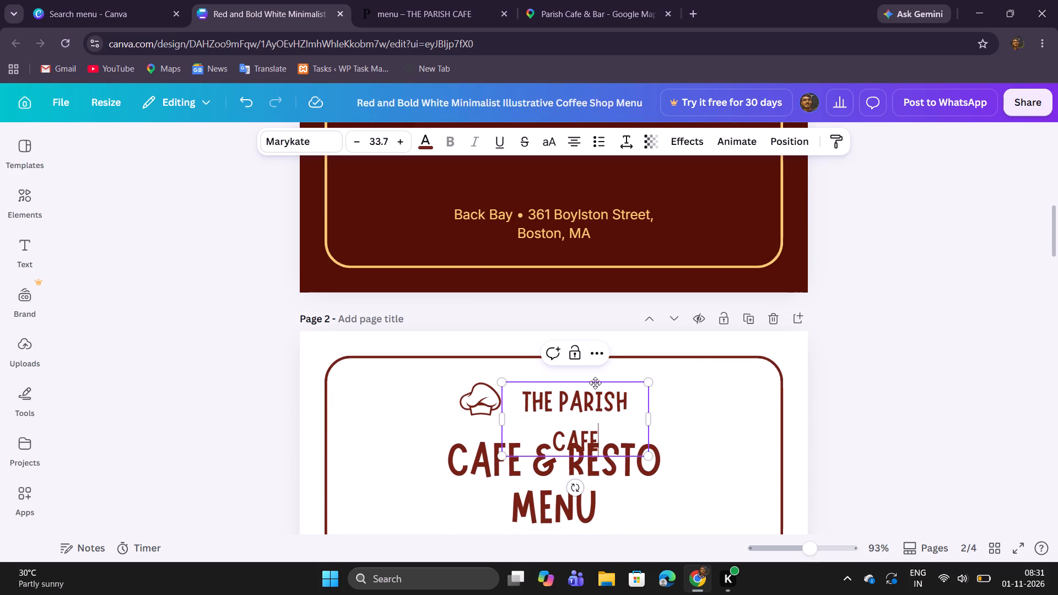
Widen the THE PARISH CAFE text box on page 2 to about 6.6 so the name fits on one line.
left_click_drag(651, 420, 655, 420)
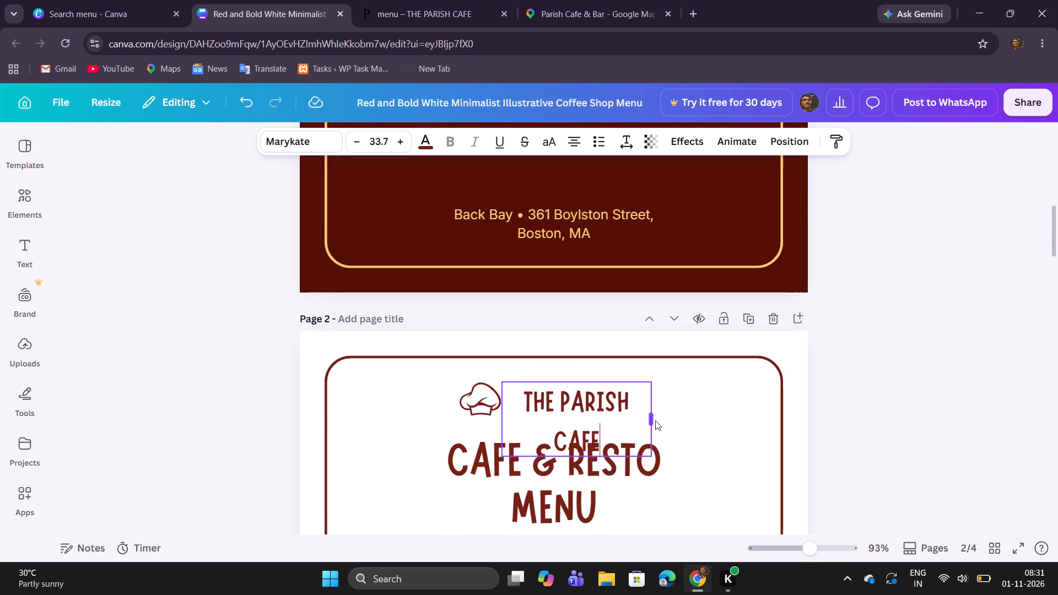
left_click_drag(655, 420, 663, 418)
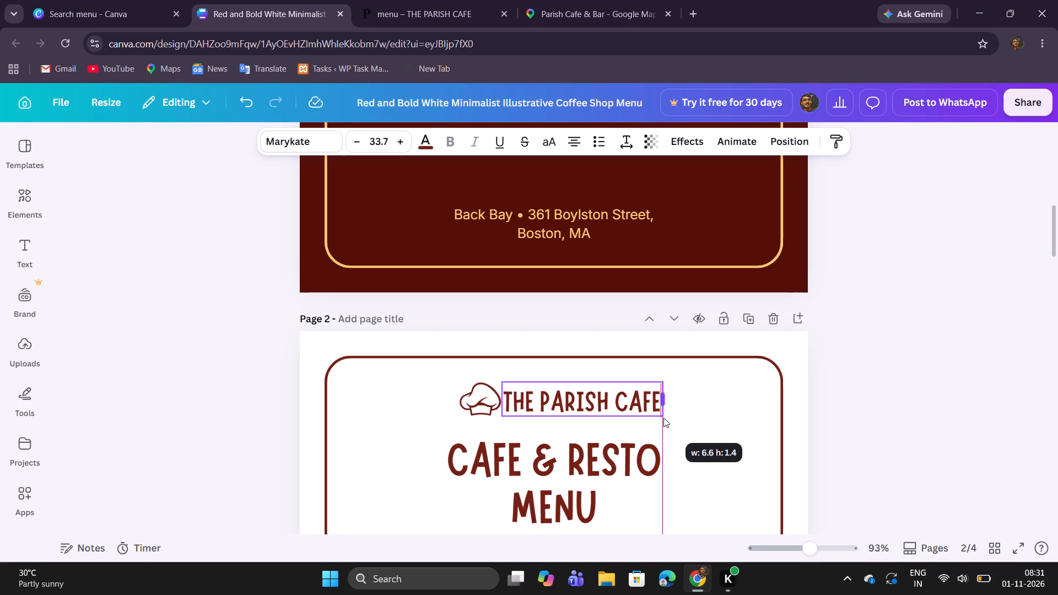
left_click_drag(663, 418, 661, 416)
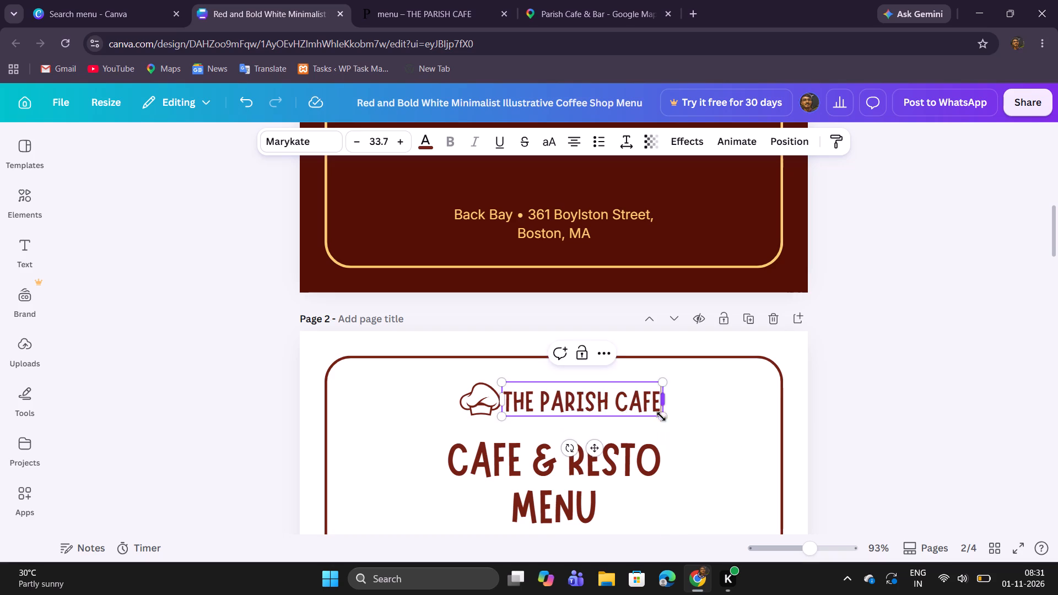
left_click(872, 388)
Delete the words CAFE & RESTO from the page 2 heading, keeping only MENU.
scroll(869, 378, "down", 2)
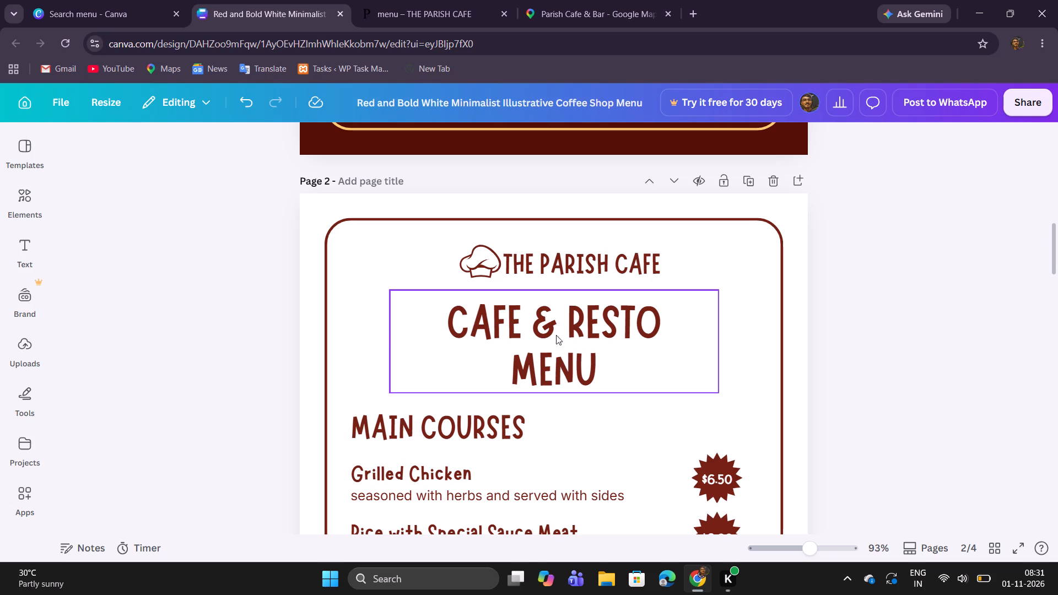
double_click(502, 336)
left_click(456, 336)
left_click_drag(452, 330, 567, 326)
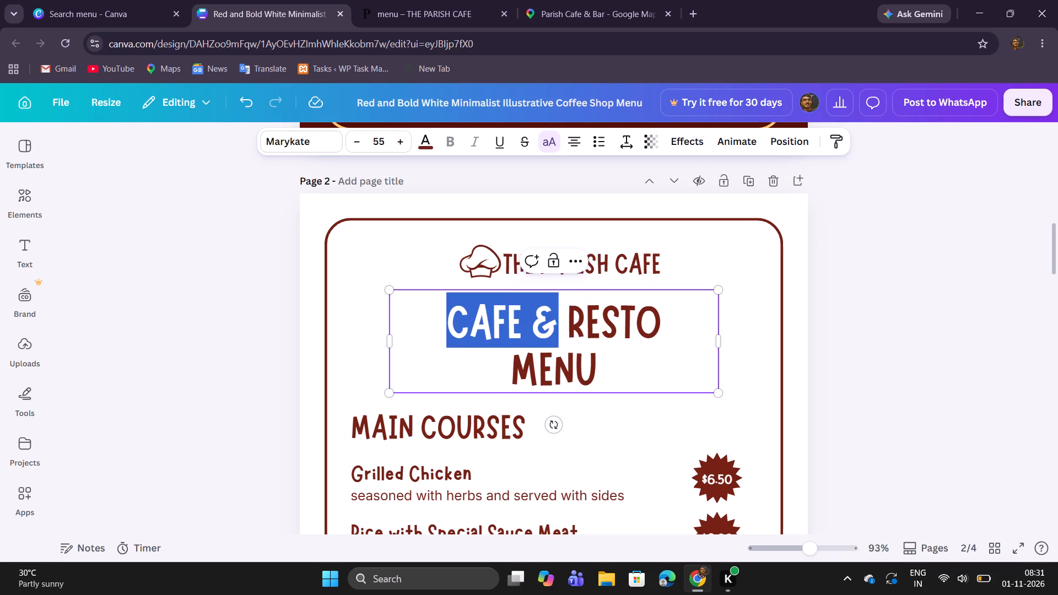
left_click_drag(567, 326, 657, 325)
key("BackSpace")
key("BackSpace")
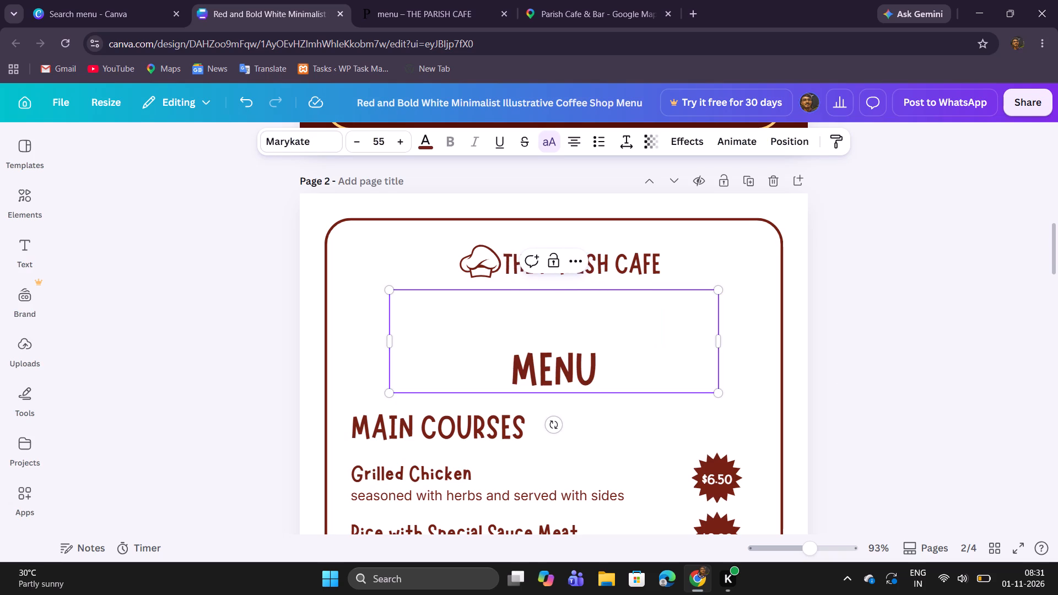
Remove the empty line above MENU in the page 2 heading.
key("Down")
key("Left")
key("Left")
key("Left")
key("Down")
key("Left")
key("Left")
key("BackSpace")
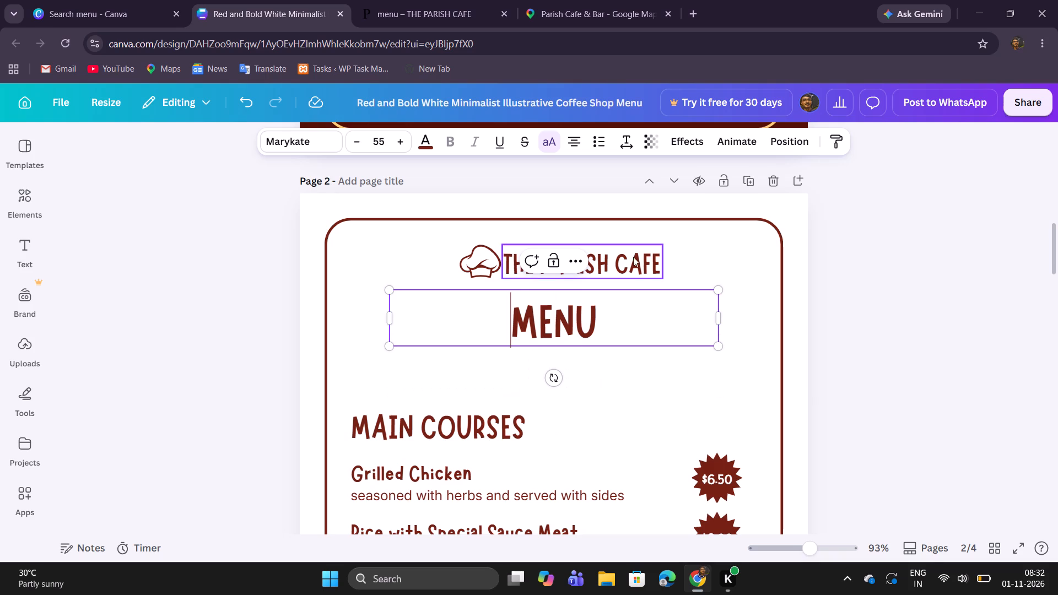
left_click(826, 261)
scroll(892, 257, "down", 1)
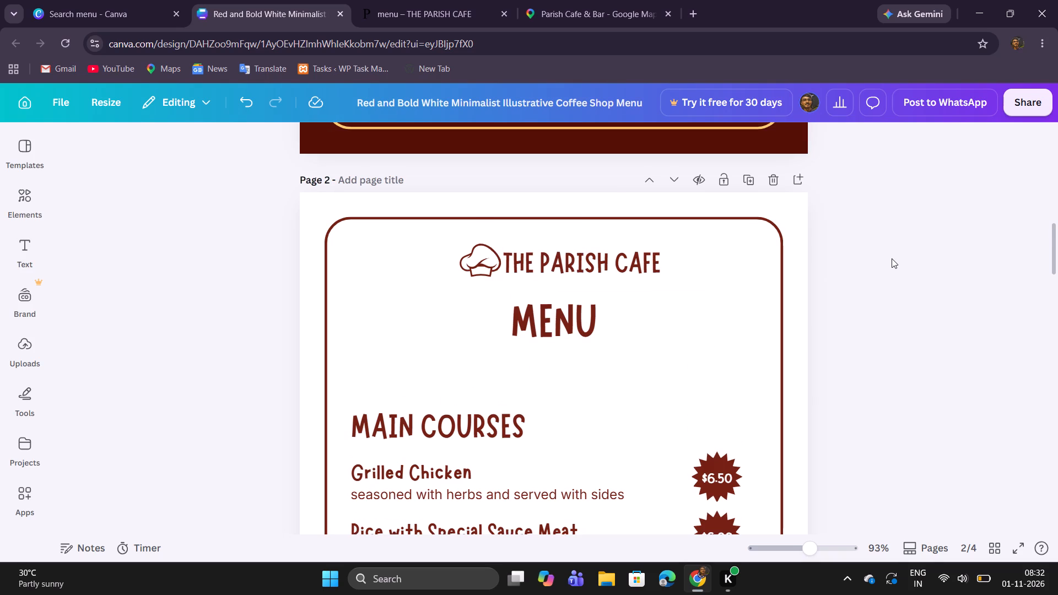
Undo the page 2 heading edits to restore the words CAFE & RESTO above MENU.
left_click(539, 272)
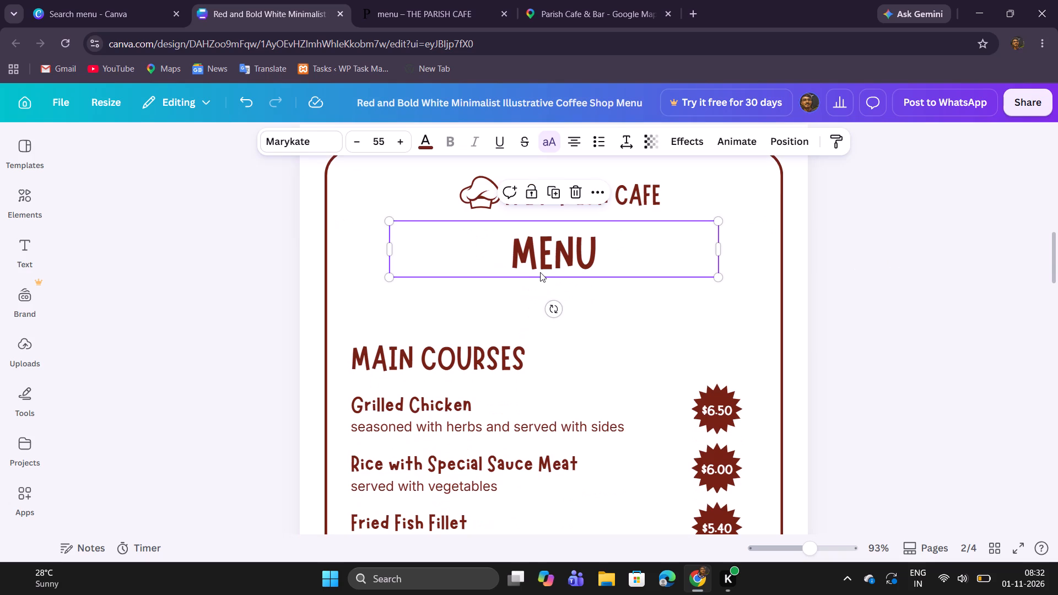
key("ctrl+z")
key("ctrl+z")
key("ctrl+z")
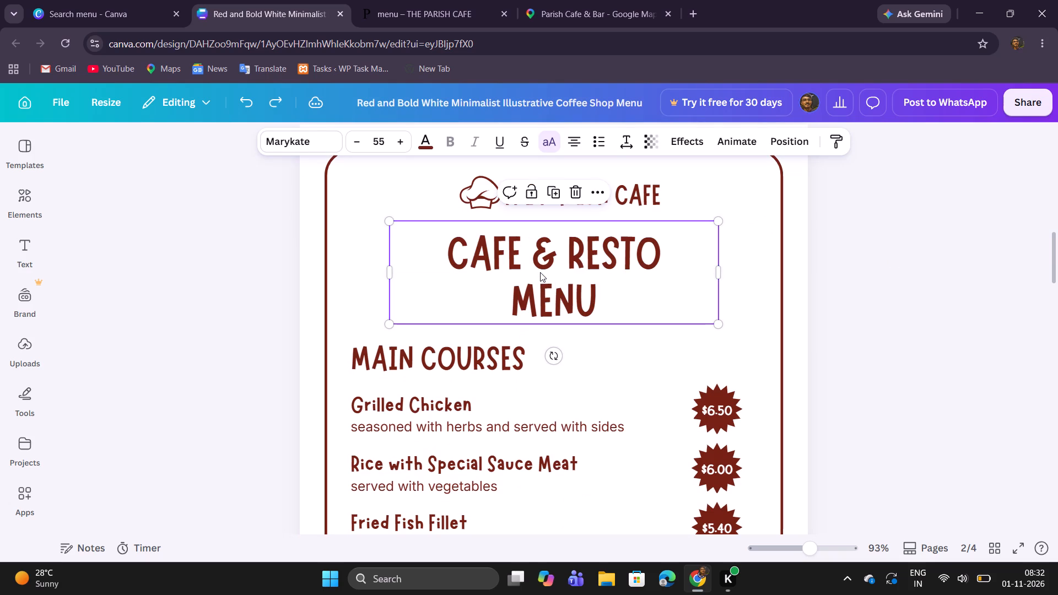
left_click(862, 229)
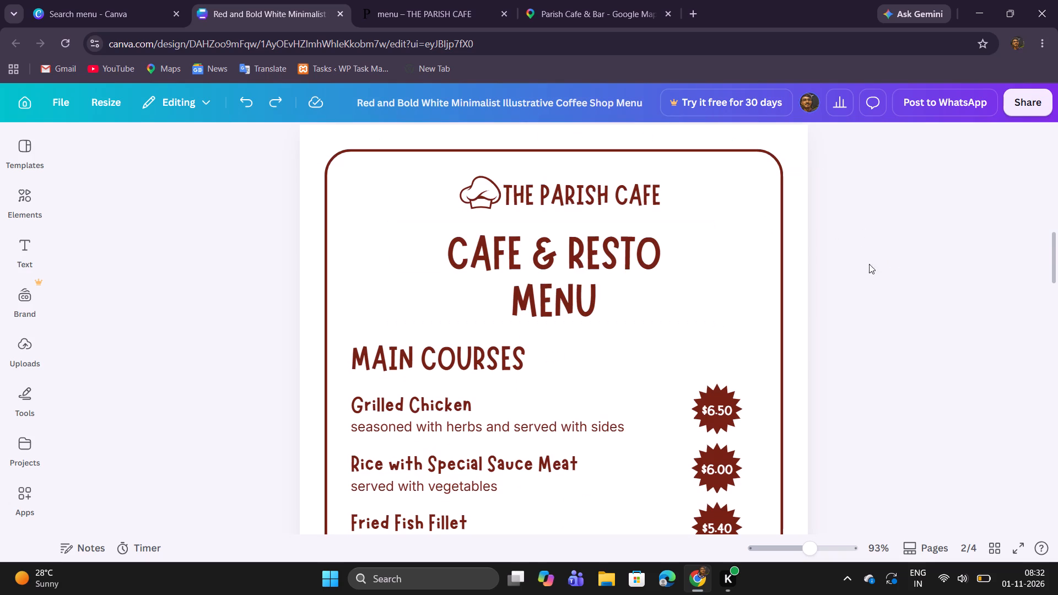
Replace the MAIN COURSES heading on page 2 with Appetizers, copied from the cafe's website menu, without a trailing blank line.
scroll(897, 280, "down", 1)
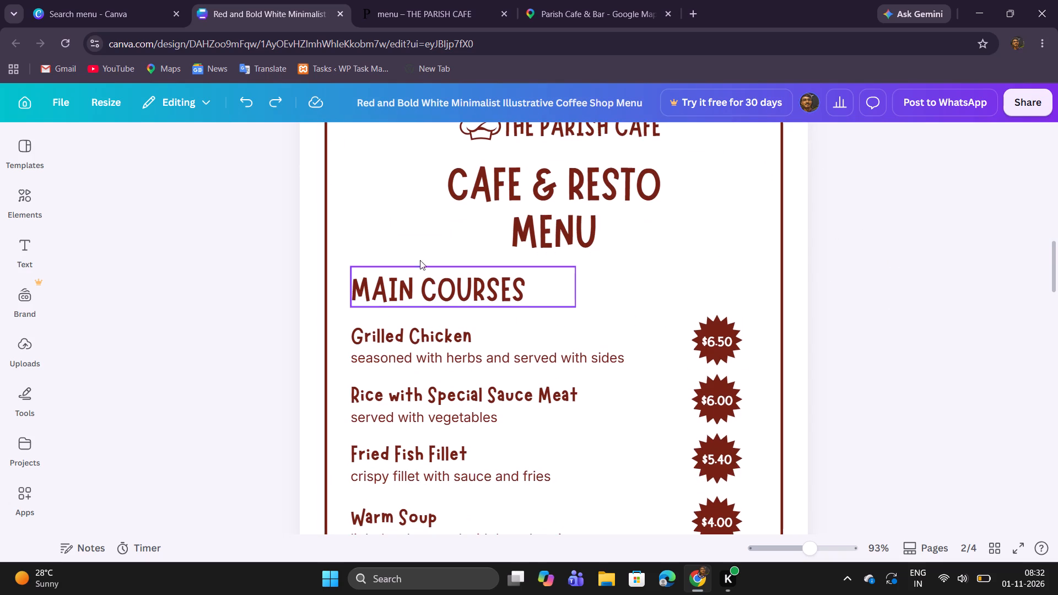
left_click(386, 12)
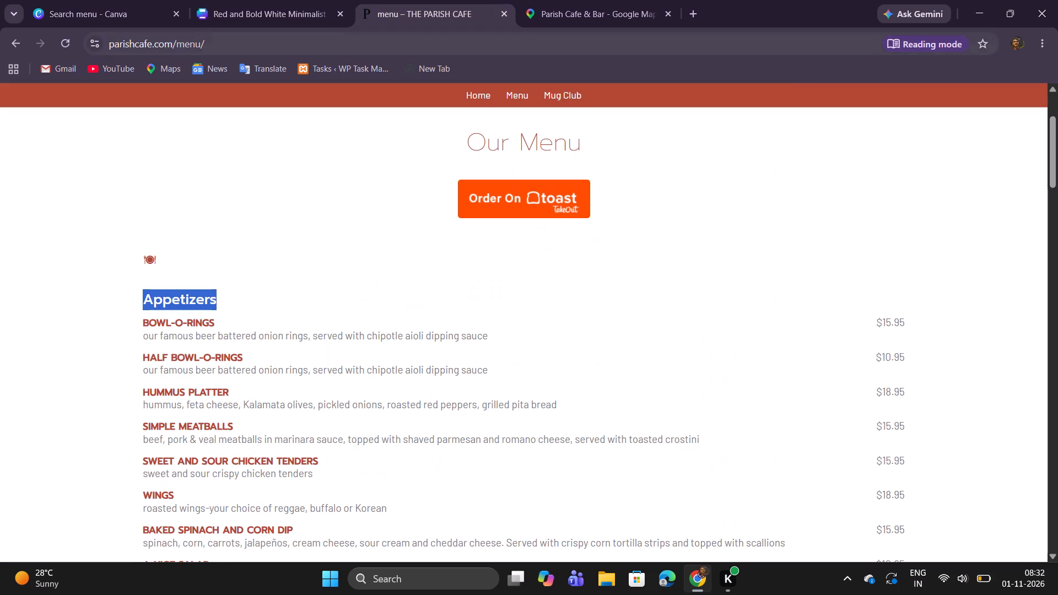
key("ctrl+c")
left_click(276, 1)
double_click(466, 270)
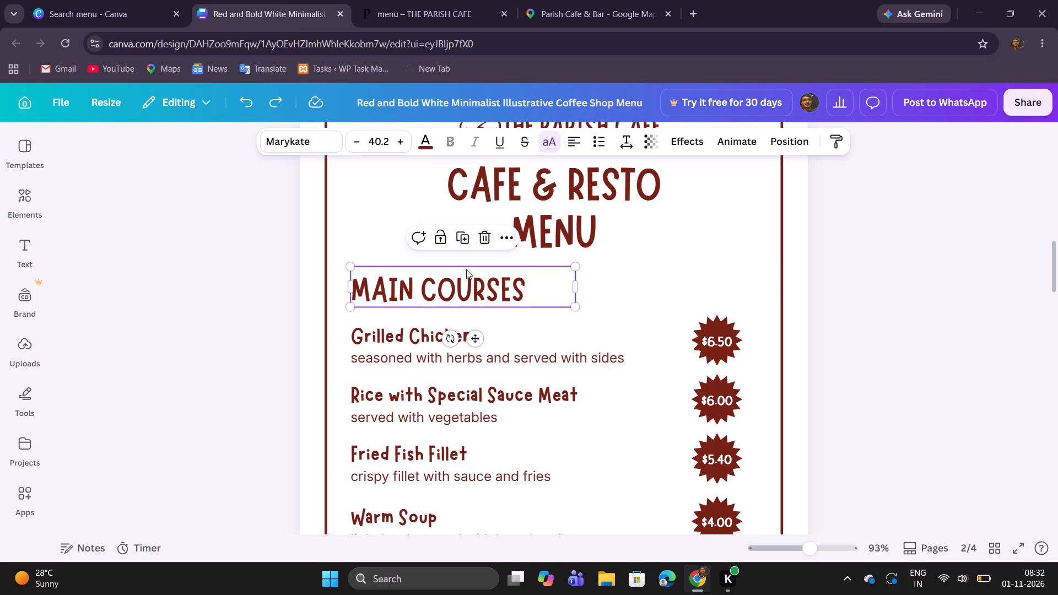
key("ctrl+v")
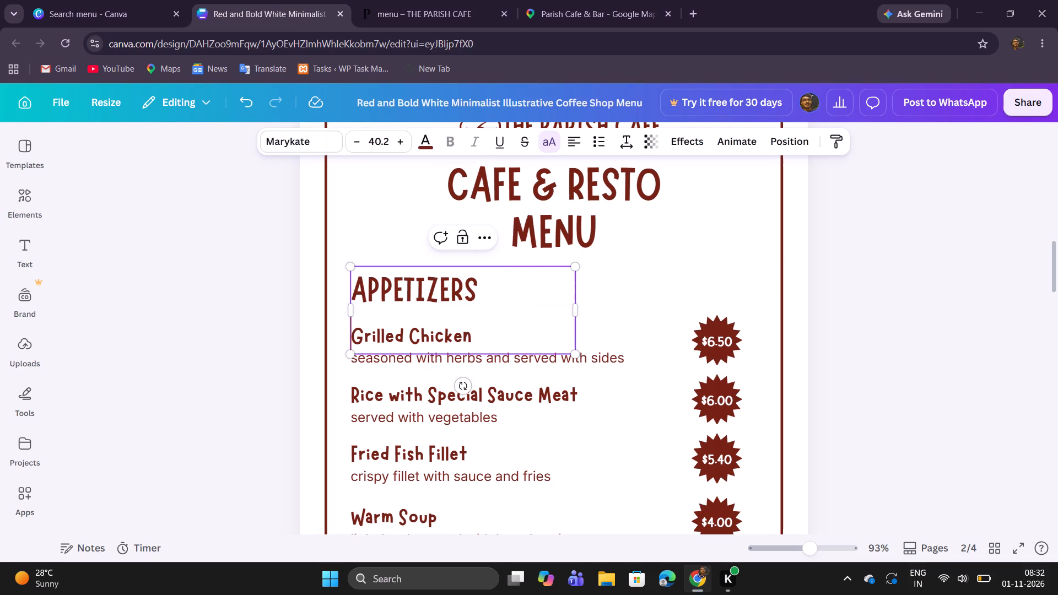
key("BackSpace")
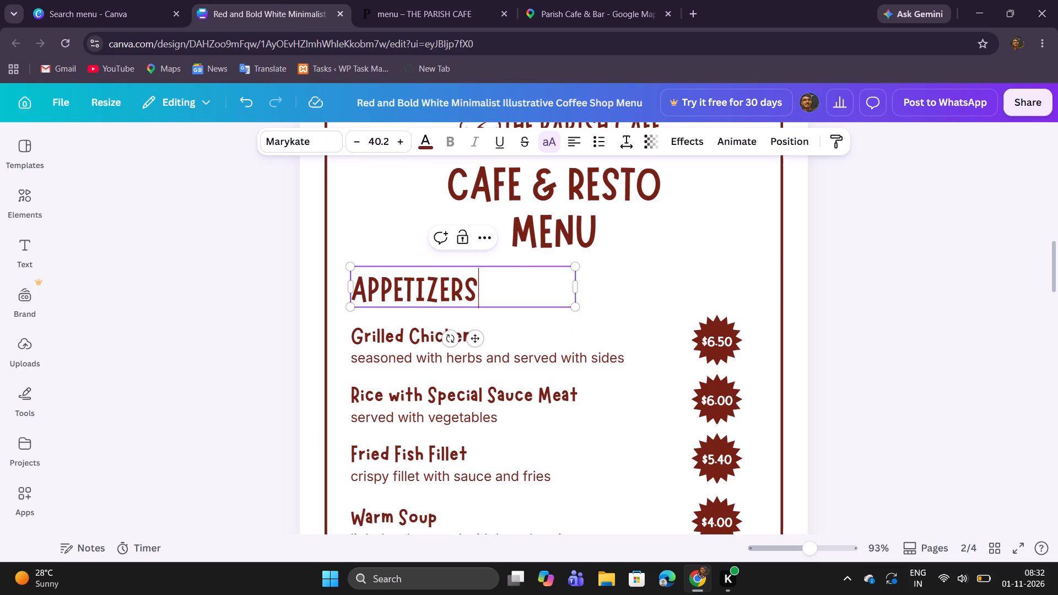
left_click(836, 285)
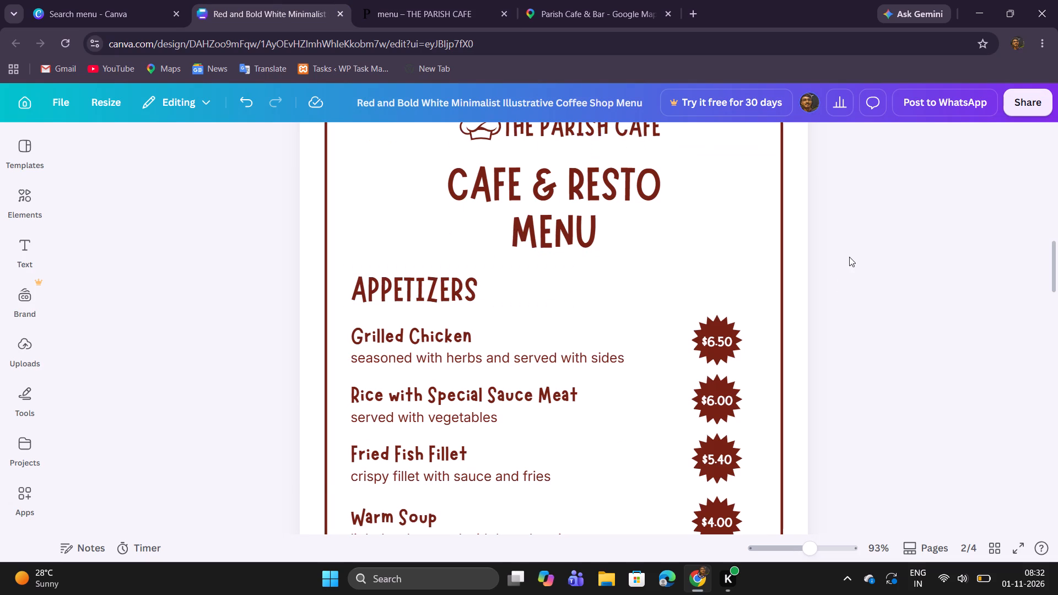
Replace the Grilled Chicken item name with BOWL-O-RINGS, copied from the website menu, without a trailing blank line.
scroll(872, 221, "down", 1)
scroll(866, 232, "up", 1)
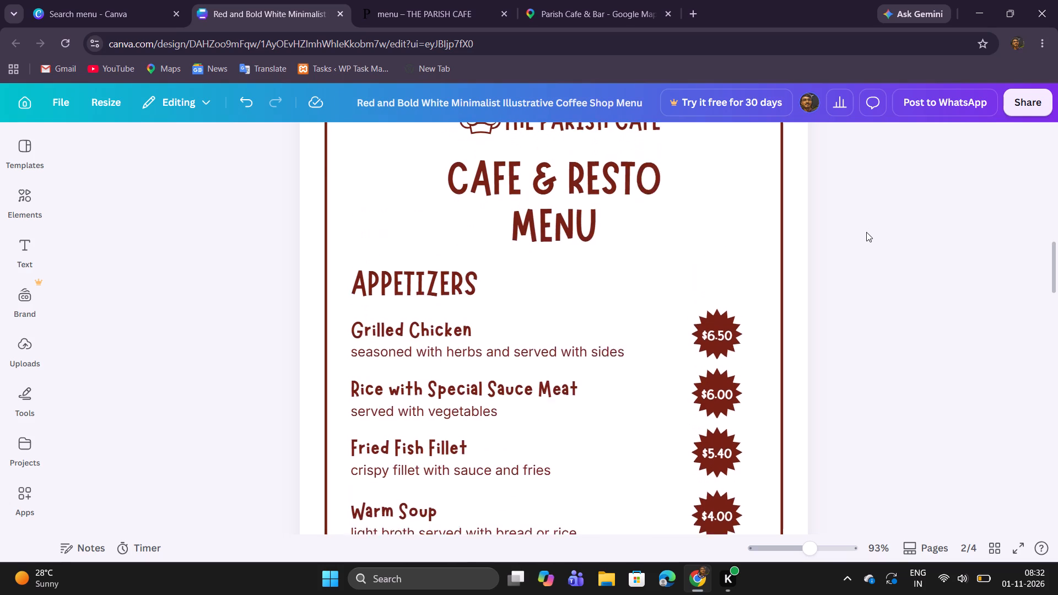
scroll(866, 232, "up", 1)
scroll(866, 231, "down", 1)
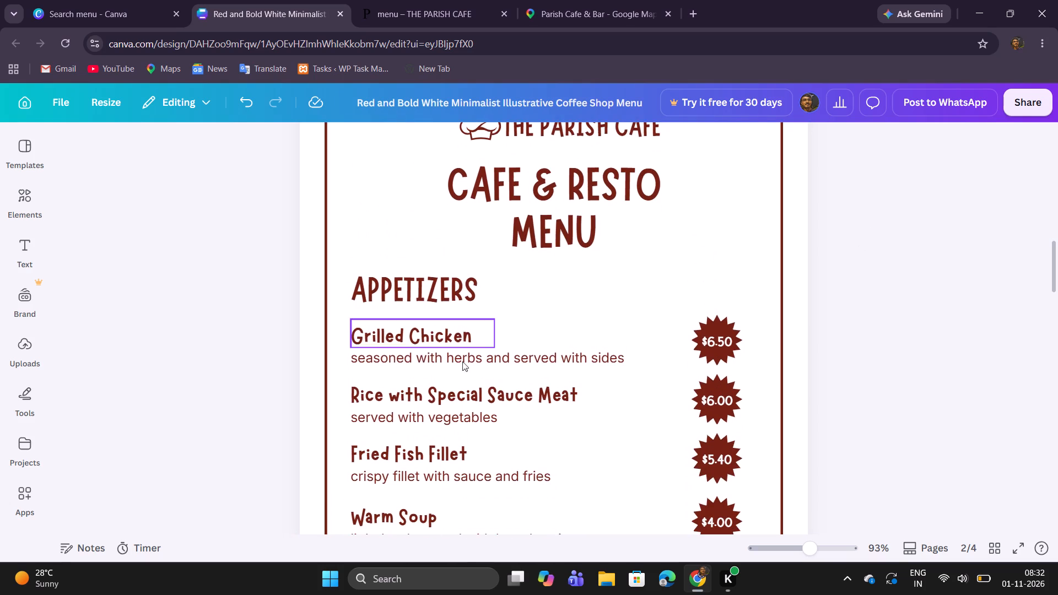
left_click(371, 7)
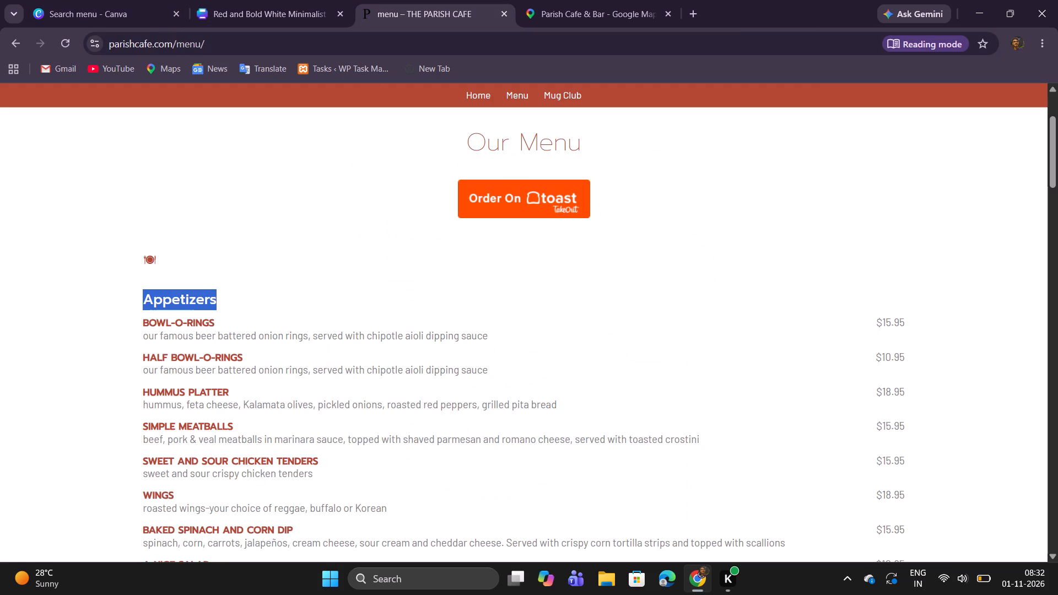
left_click_drag(143, 325, 219, 324)
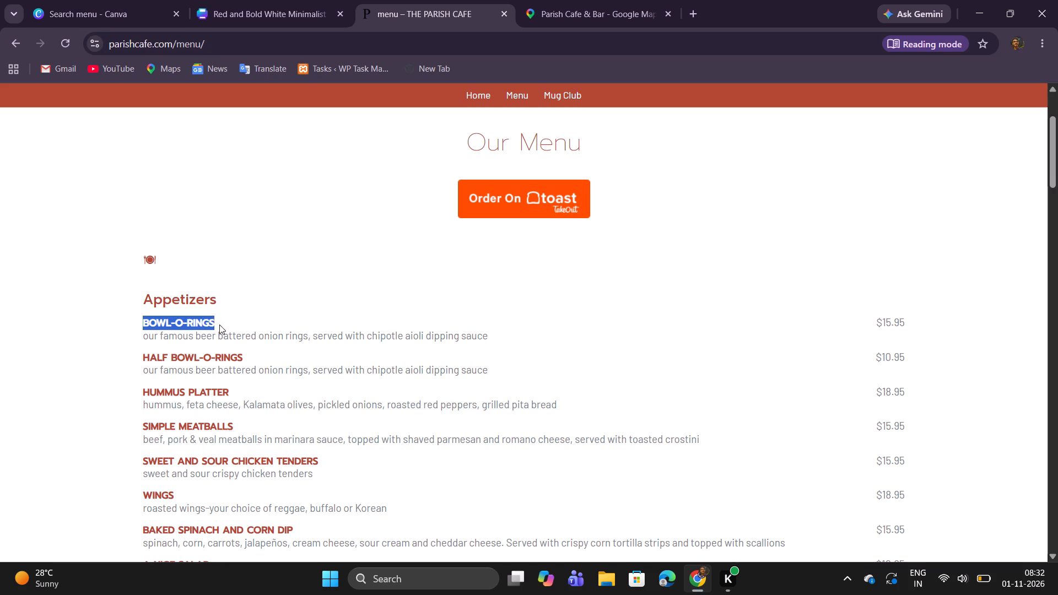
key("ctrl+c")
left_click(280, 4)
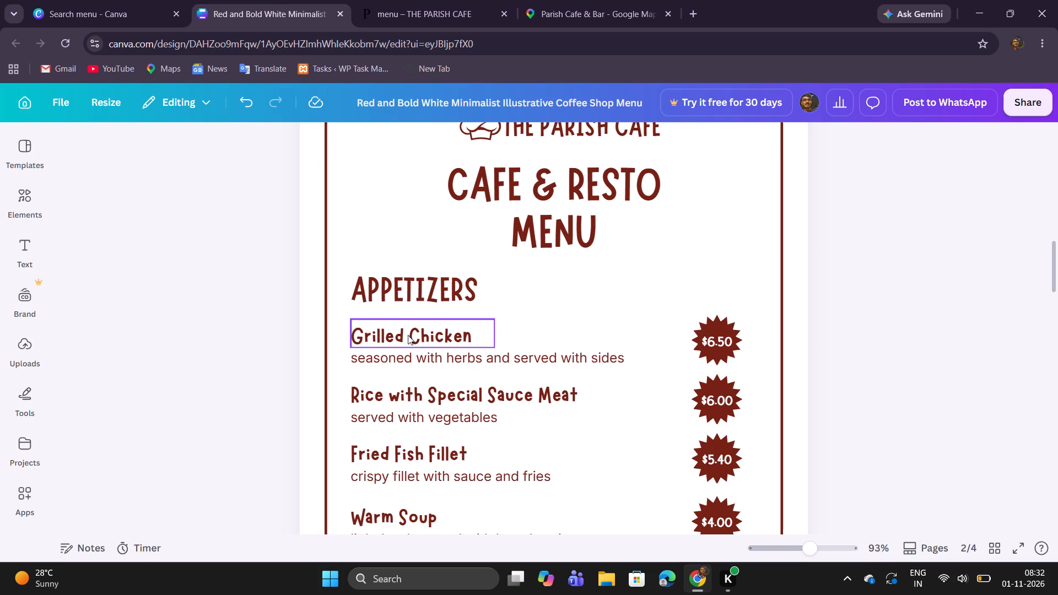
double_click(408, 335)
key("ctrl+v")
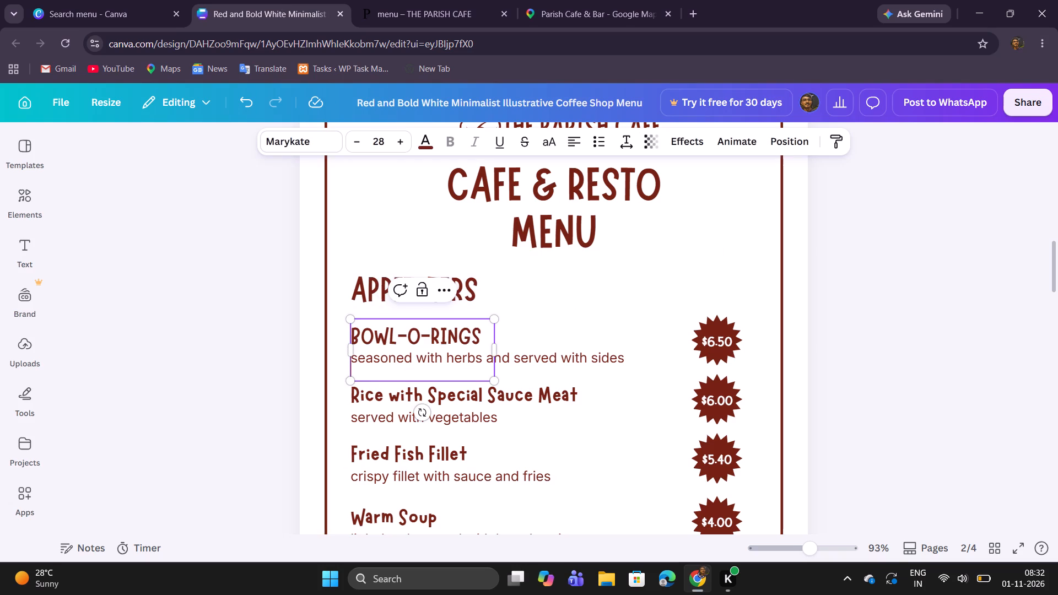
key("BackSpace")
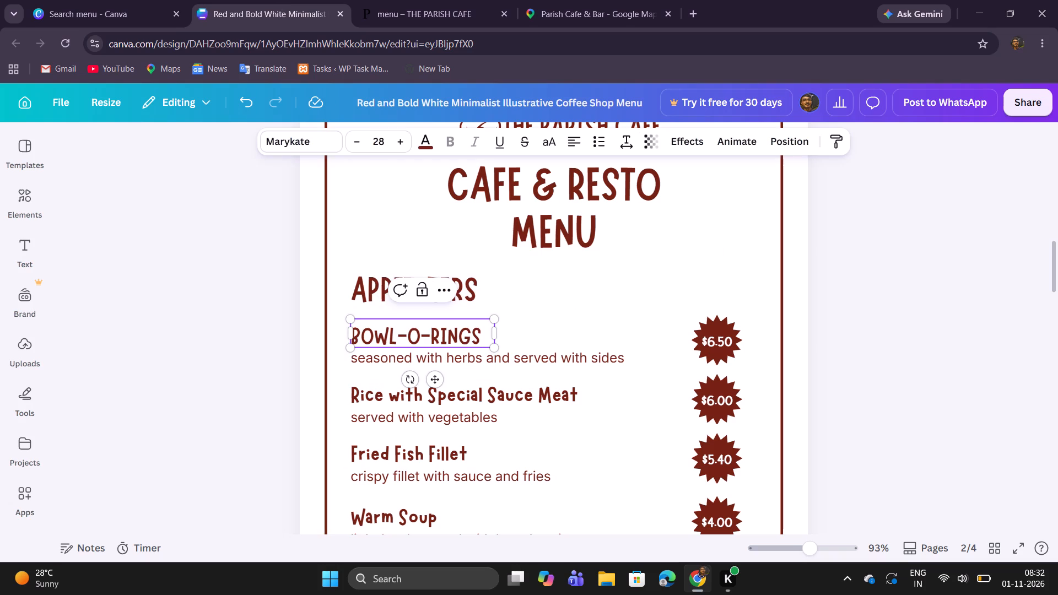
left_click(243, 305)
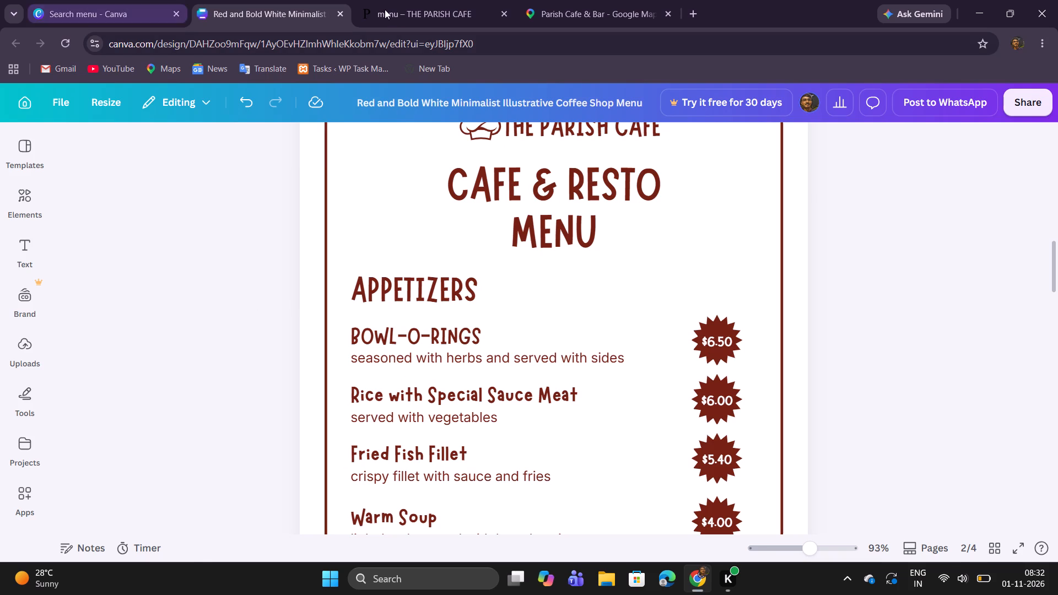
Replace the description under BOWL-O-RINGS with the website's "our famous beer battered onion rings, served with chipotle aioli dipping sauce".
left_click(407, 9)
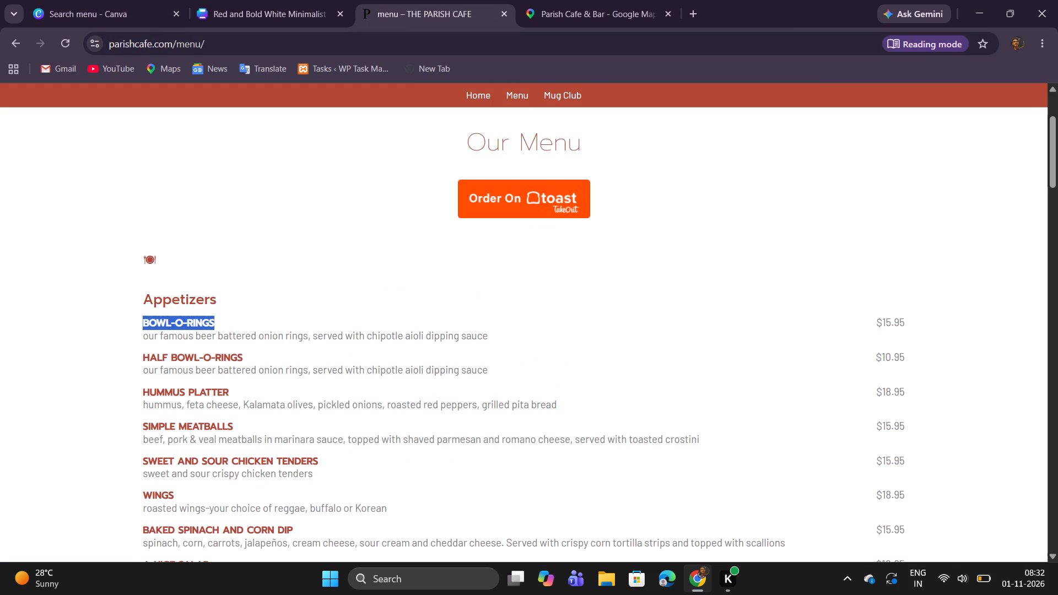
left_click_drag(141, 334, 421, 340)
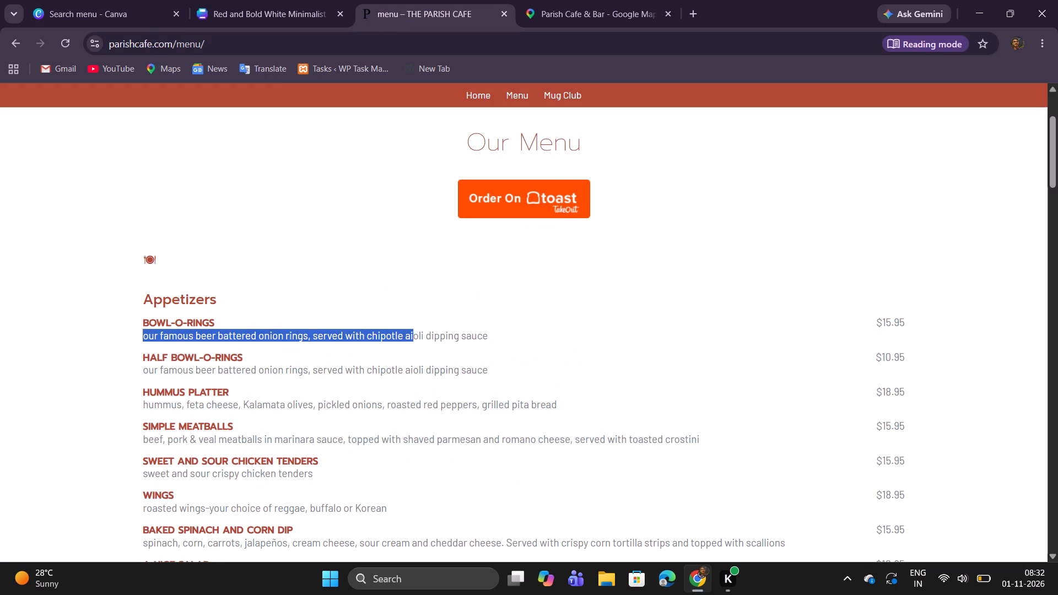
left_click_drag(421, 340, 492, 333)
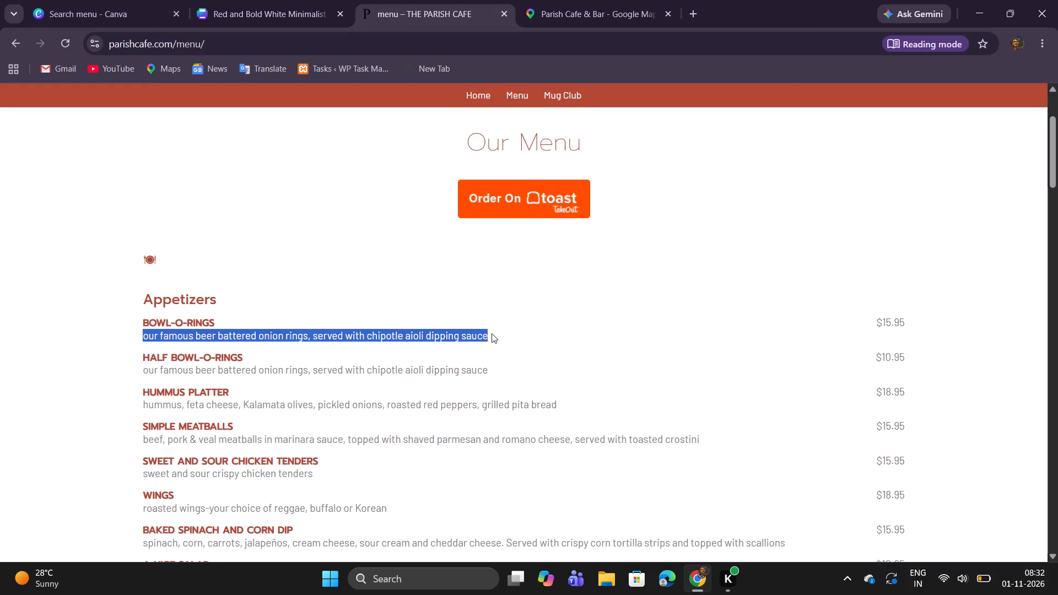
key("ctrl+c")
left_click(293, 0)
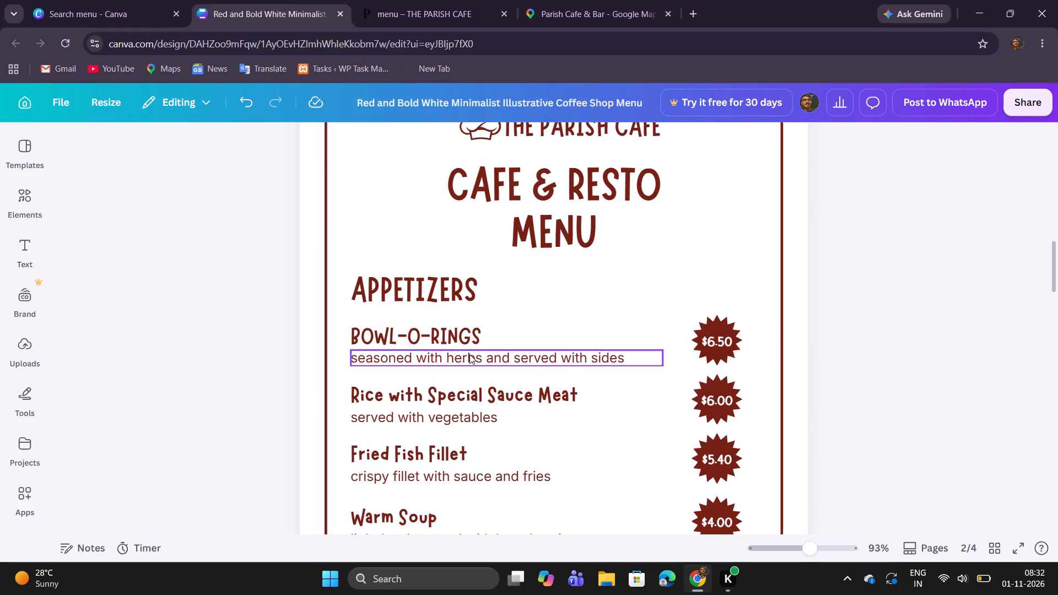
left_click(469, 354)
double_click(469, 354)
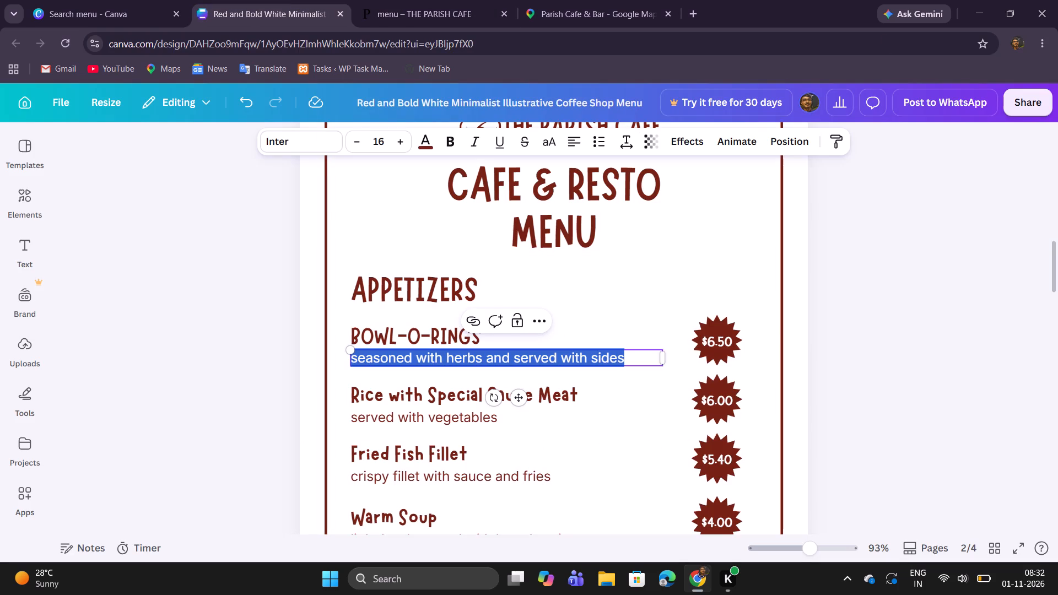
key("ctrl+v")
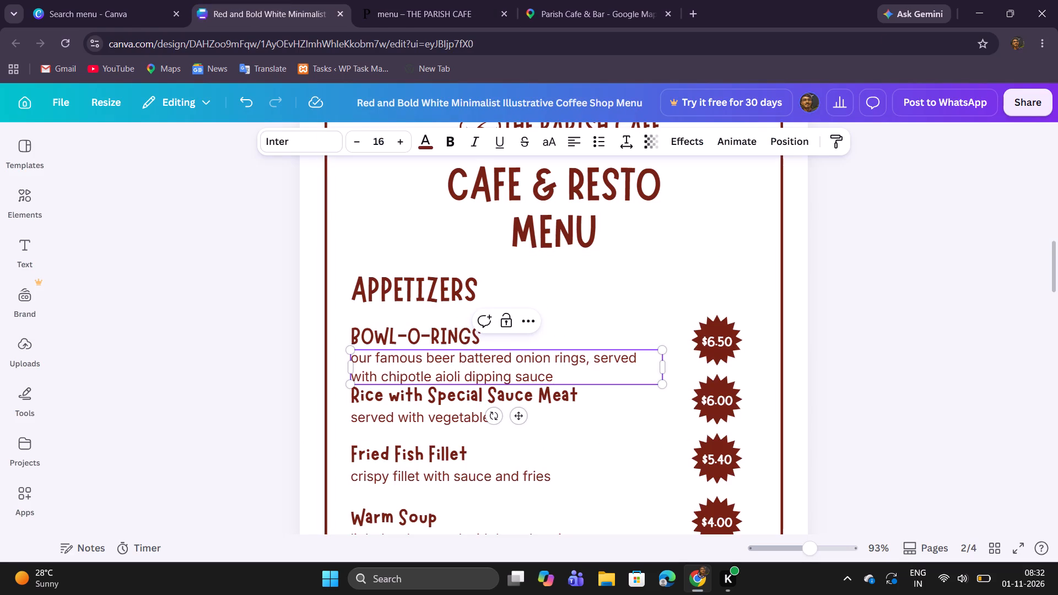
Widen the description text box under BOWL-O-RINGS to about 14.1, ending just before the price badges.
left_click_drag(663, 365, 667, 365)
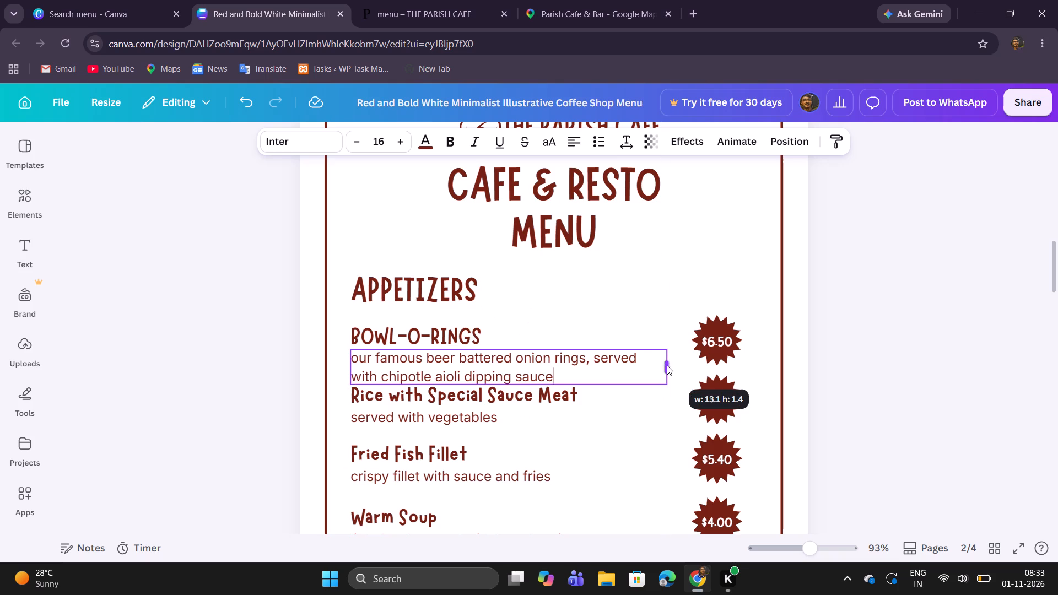
left_click_drag(667, 365, 677, 365)
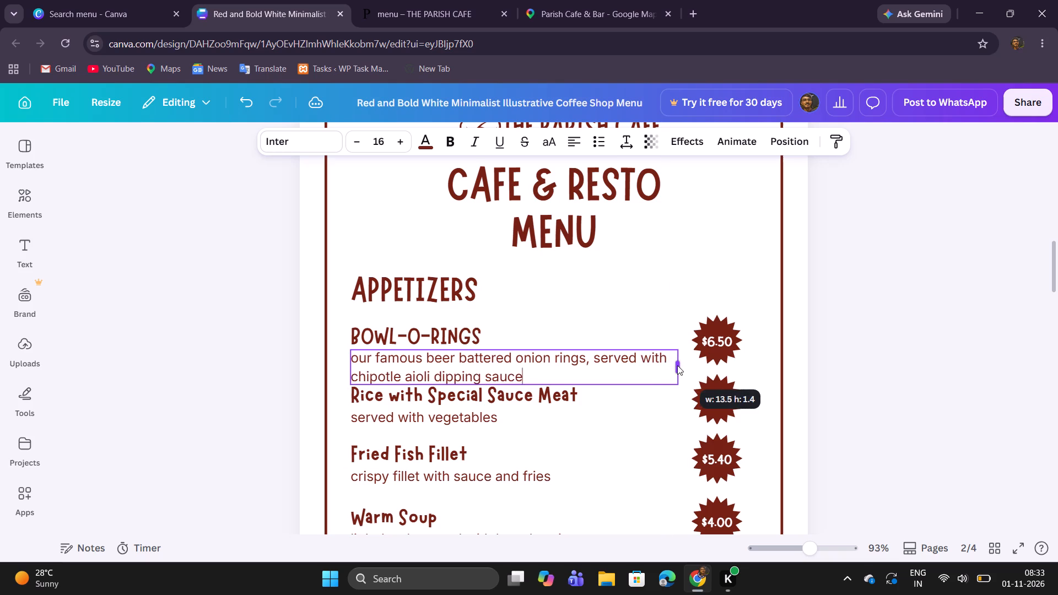
left_click_drag(677, 365, 692, 364)
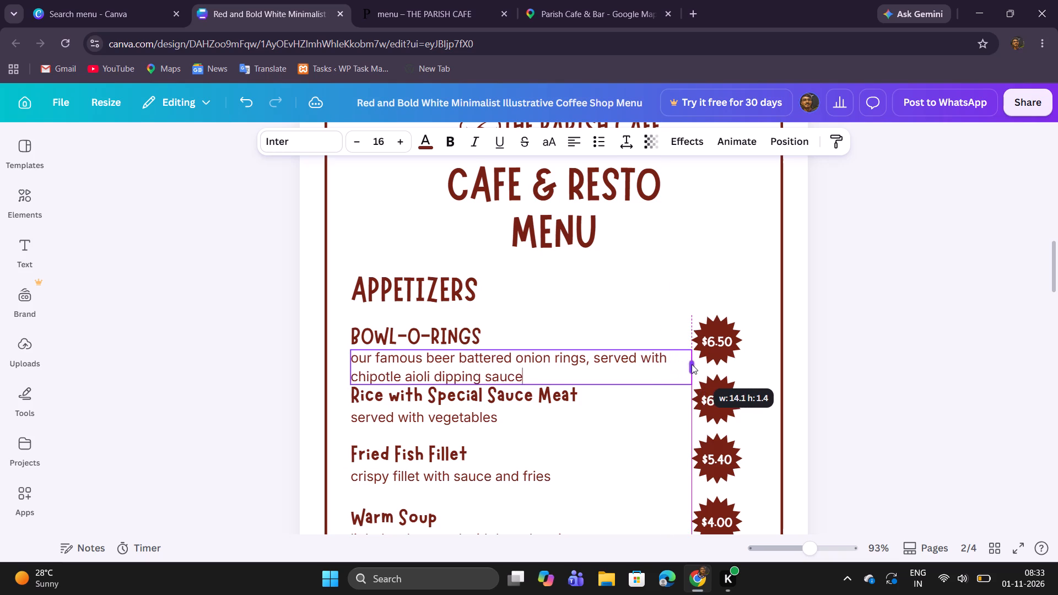
left_click_drag(692, 364, 732, 366)
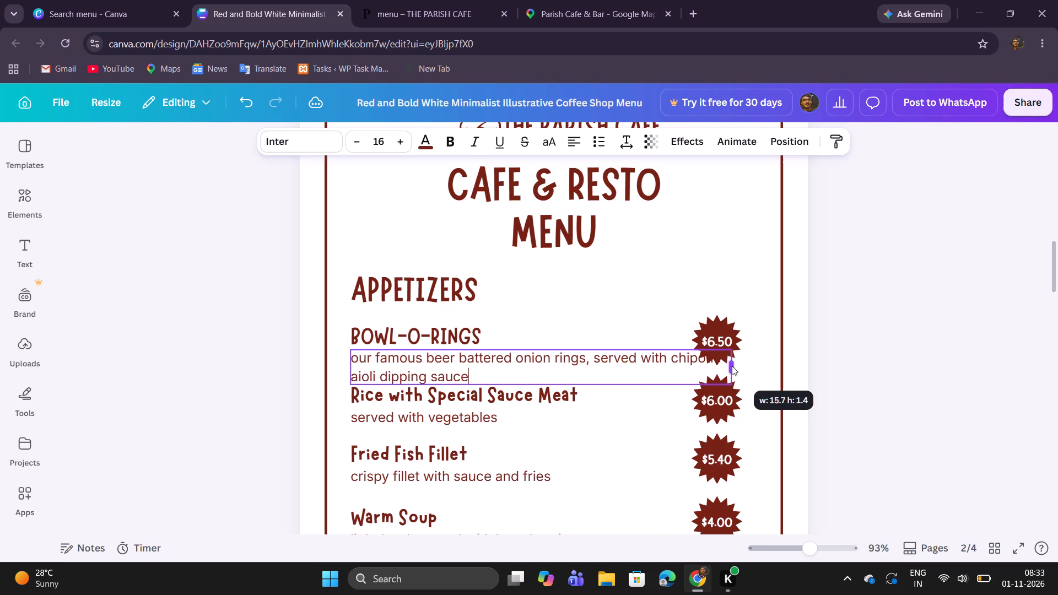
left_click_drag(732, 366, 688, 366)
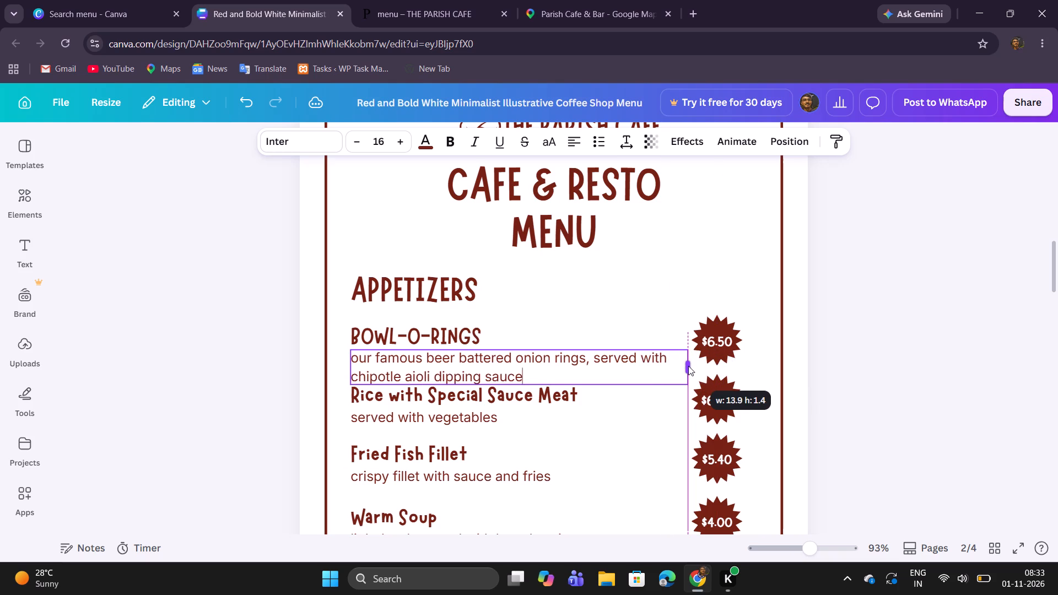
left_click_drag(688, 366, 690, 366)
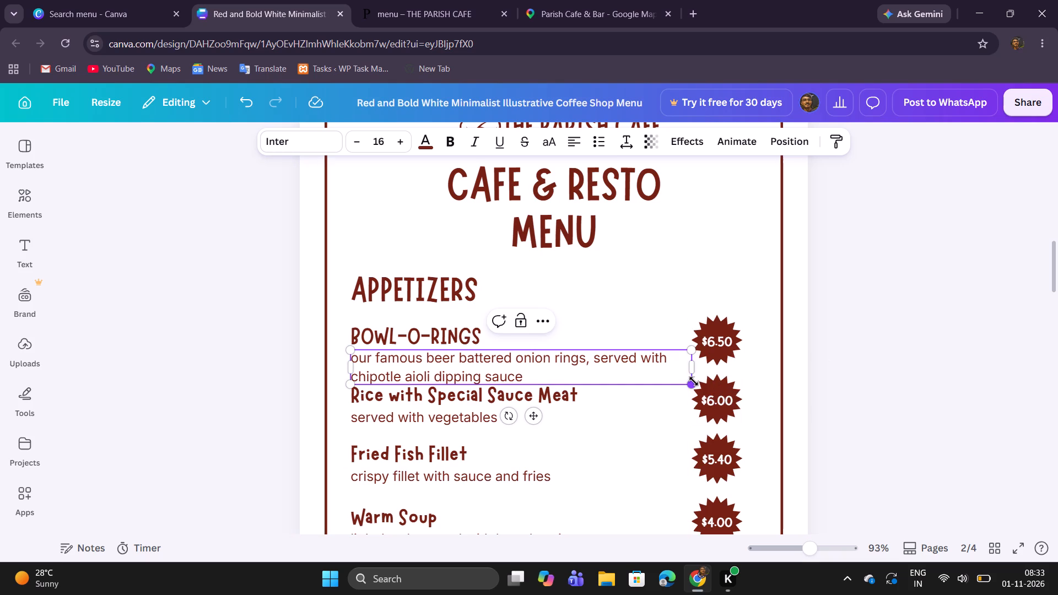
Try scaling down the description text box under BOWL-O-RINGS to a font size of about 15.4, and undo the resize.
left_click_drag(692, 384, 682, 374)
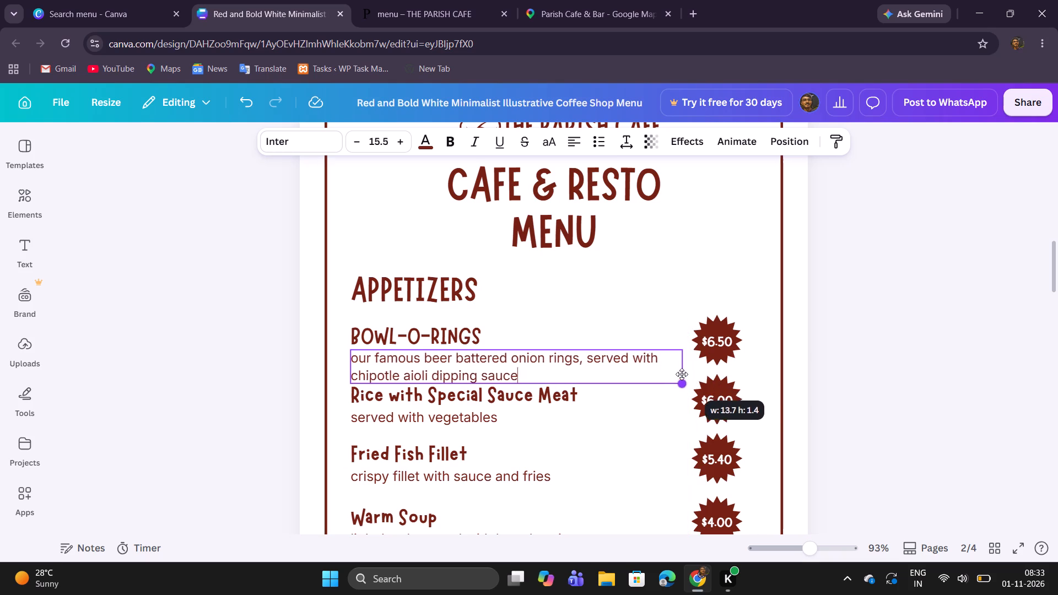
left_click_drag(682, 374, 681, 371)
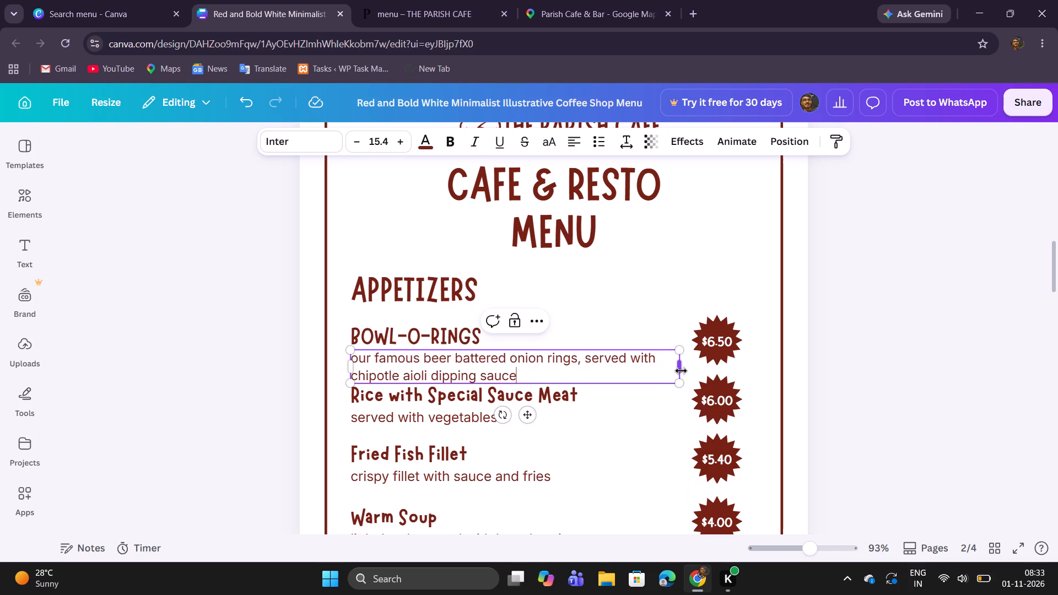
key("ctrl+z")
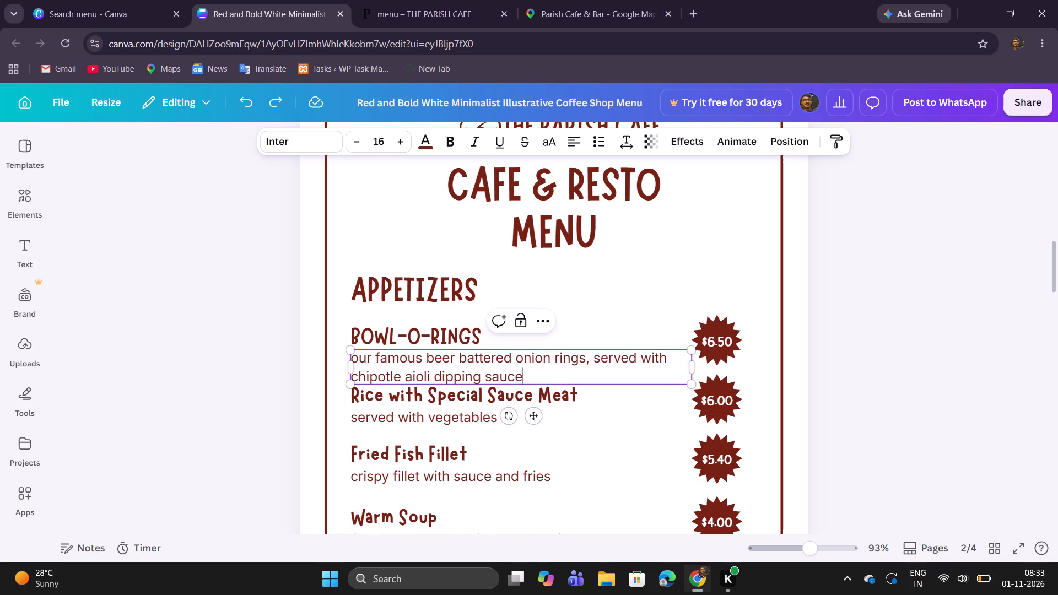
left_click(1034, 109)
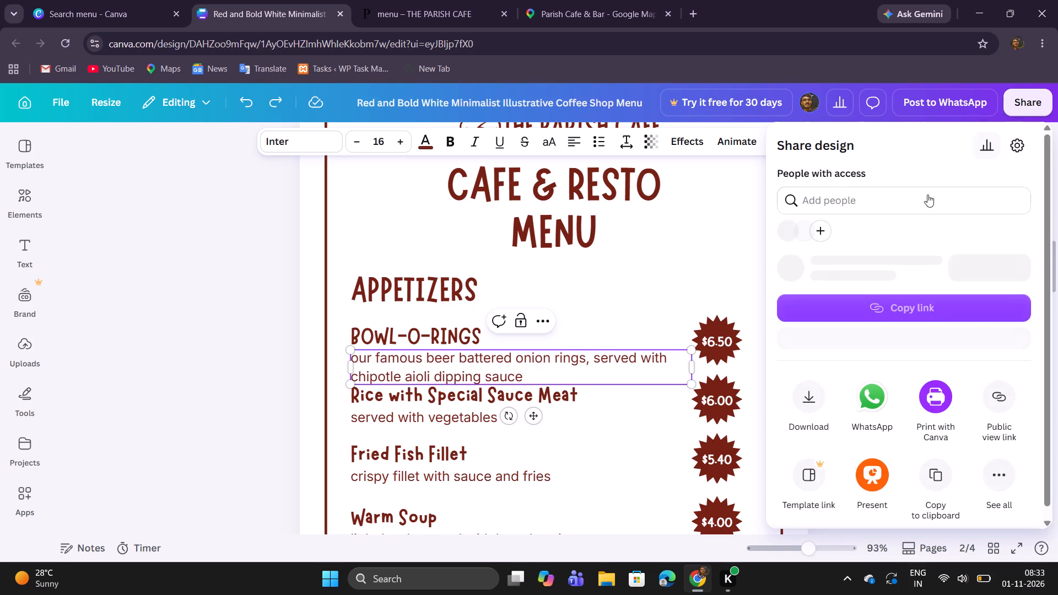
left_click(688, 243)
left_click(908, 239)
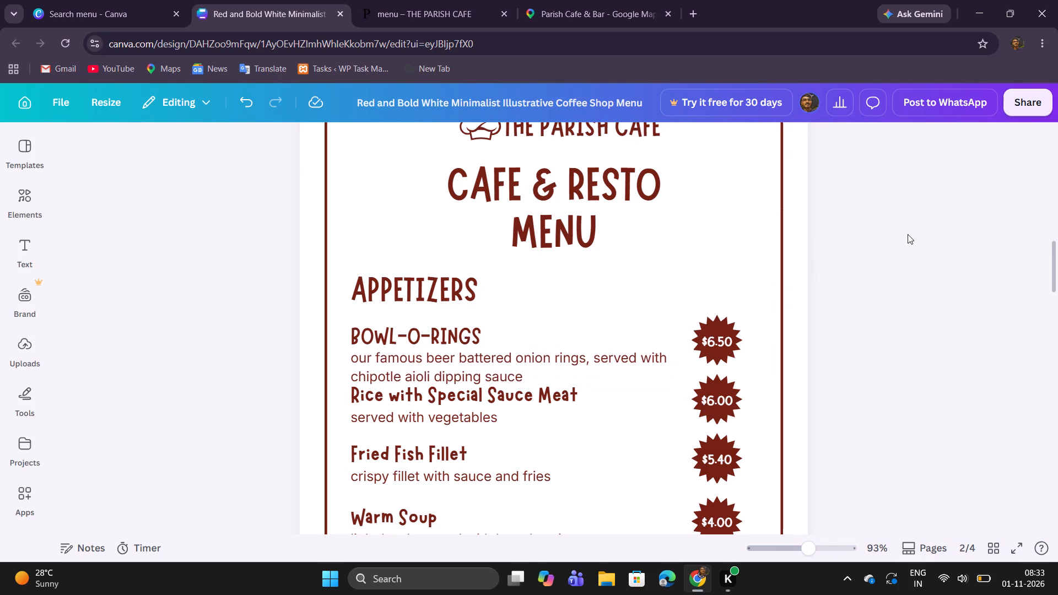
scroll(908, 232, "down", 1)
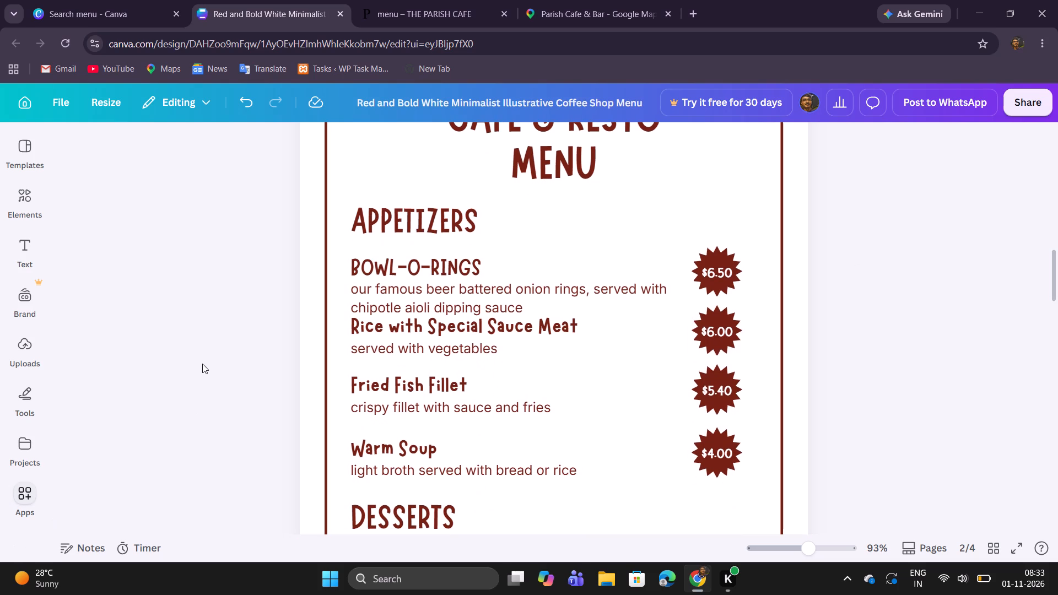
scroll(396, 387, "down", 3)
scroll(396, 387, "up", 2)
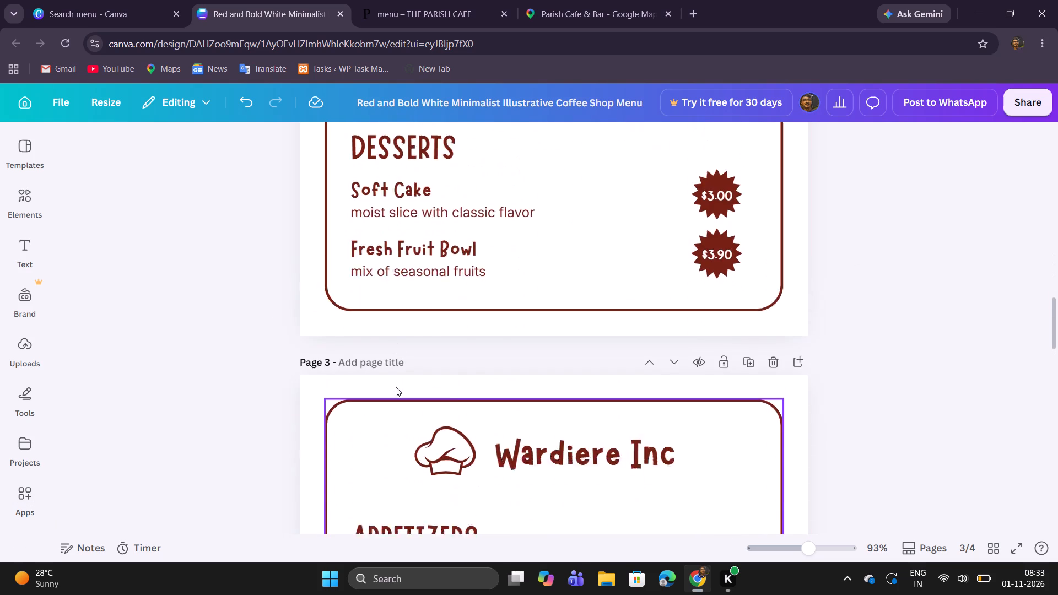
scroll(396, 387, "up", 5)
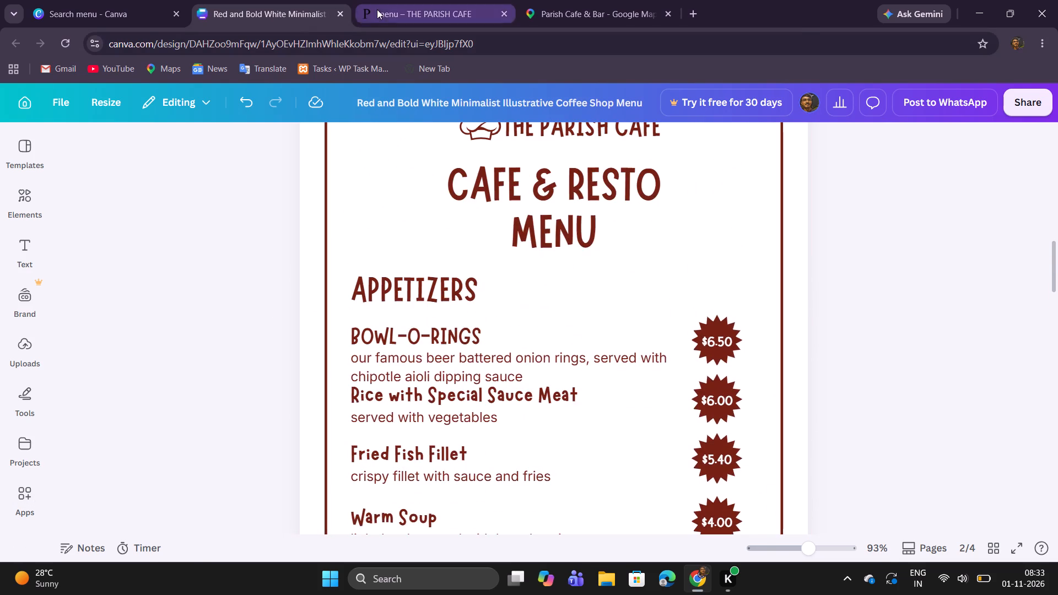
Replace the Rice with Special Sauce Meat item name on page 2 with HALF BOWL-O-RINGS, copied from the cafe's website menu.
left_click(377, 9)
left_click_drag(143, 358, 144, 358)
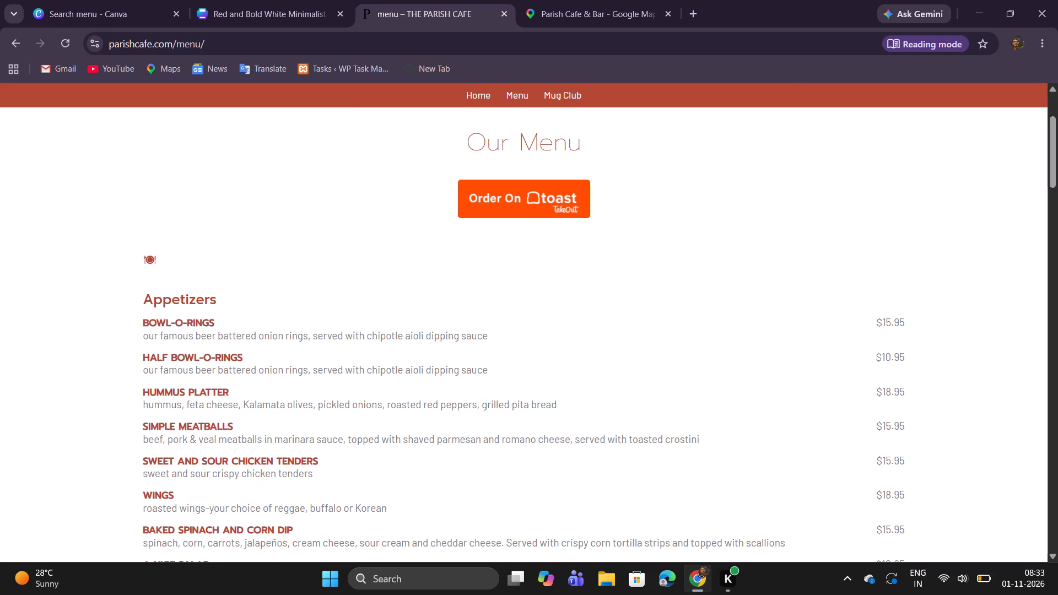
left_click_drag(144, 358, 247, 360)
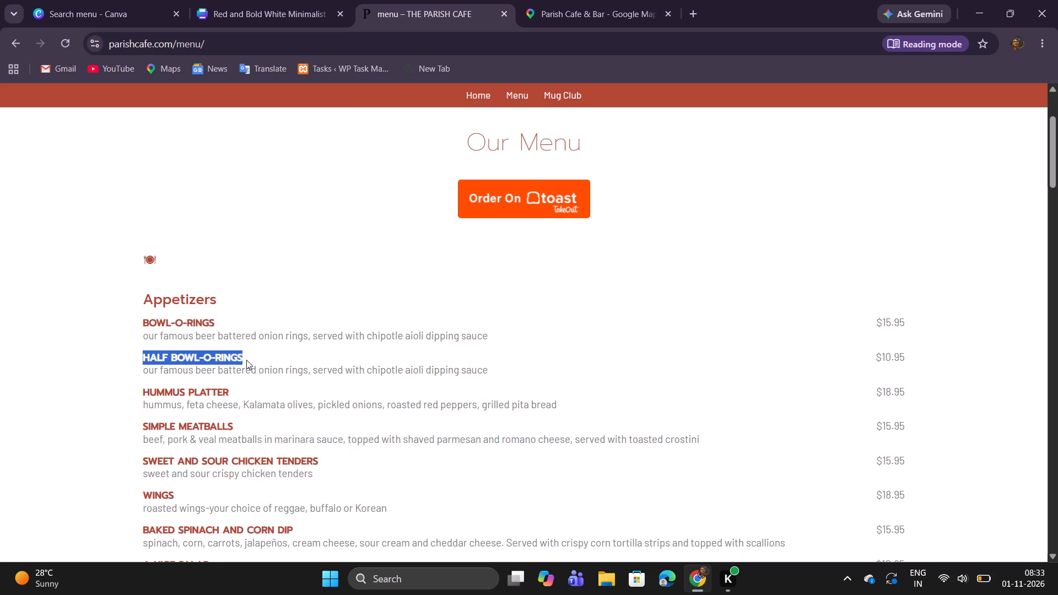
key("ctrl+c")
left_click(215, 0)
double_click(388, 402)
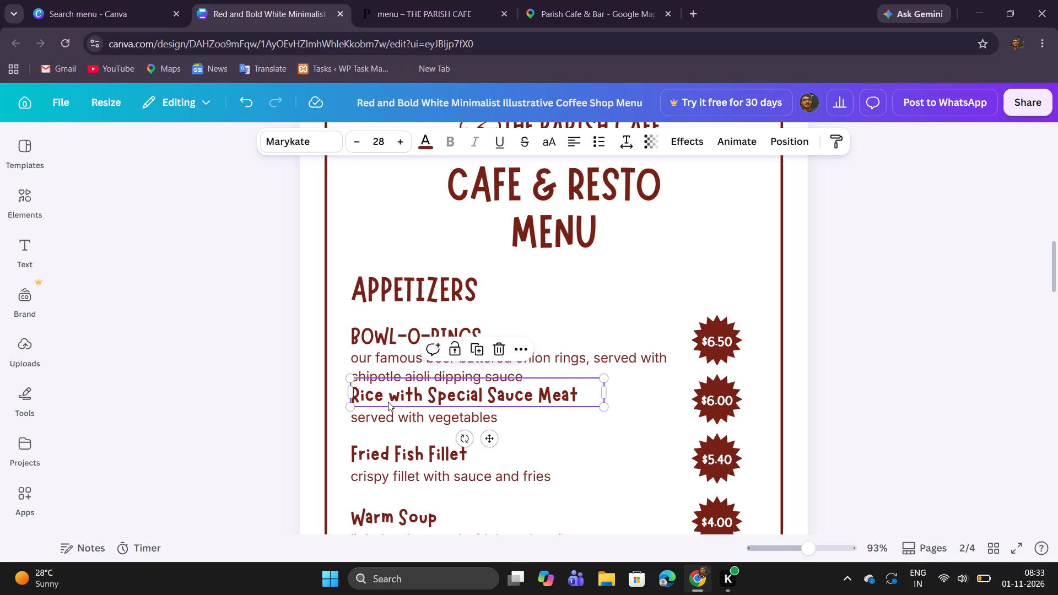
key("ctrl+v")
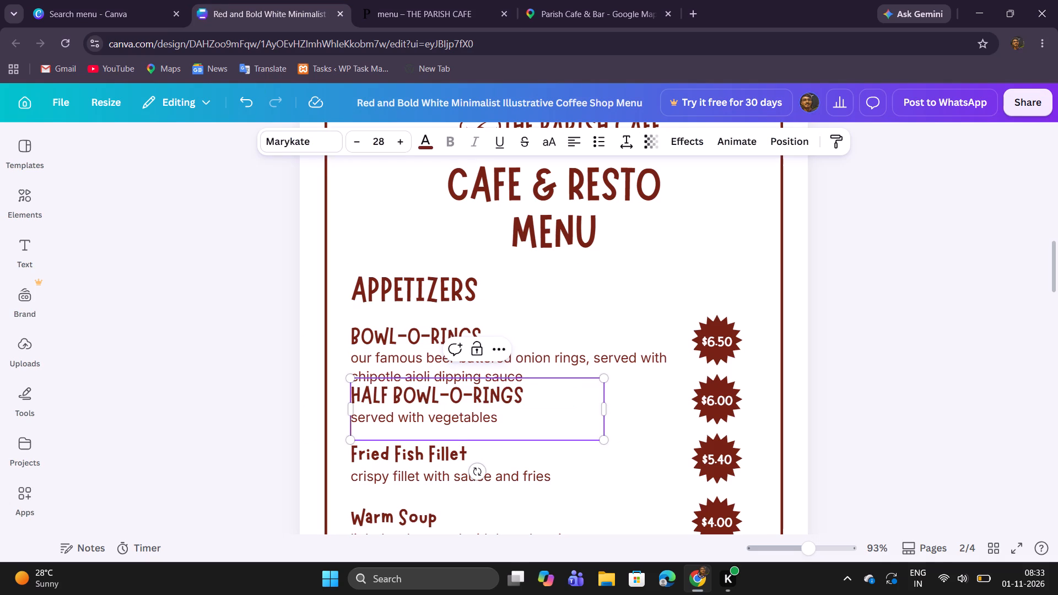
Remove the trailing blank line from the HALF BOWL-O-RINGS item name.
key("BackSpace")
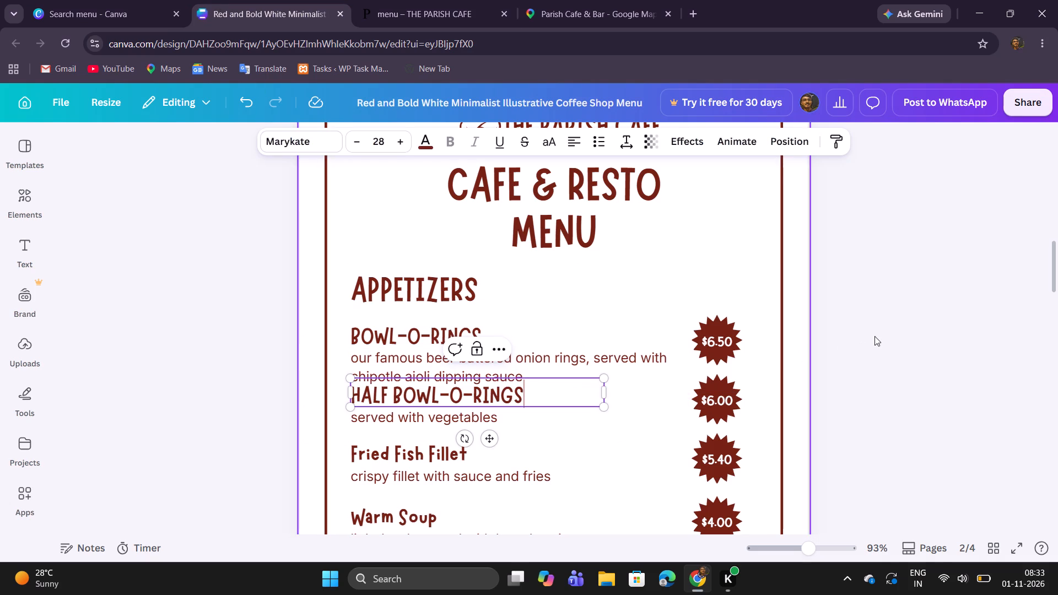
left_click(875, 336)
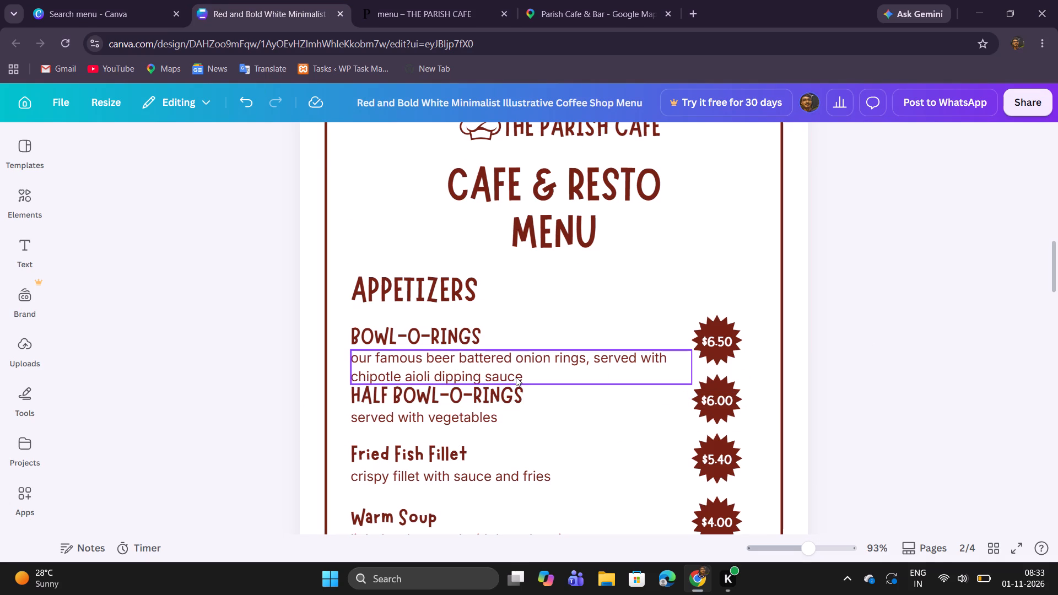
Scale the BOWL-O-RINGS description down to font size 12.6 and widen its box until only "dipping sauce" wraps to the second line.
left_click(516, 377)
left_click_drag(690, 383, 639, 350)
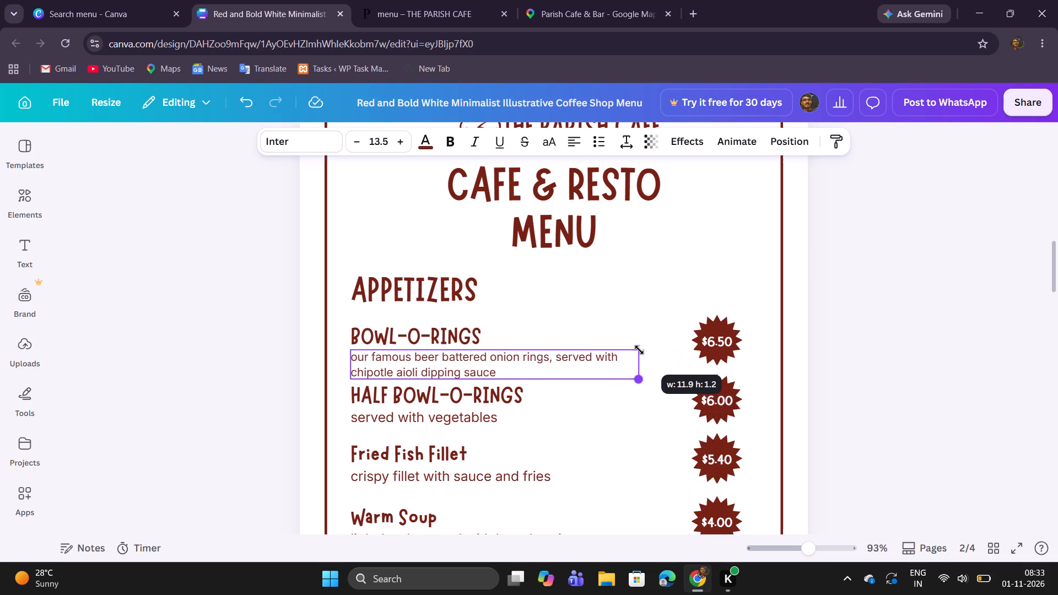
left_click_drag(639, 350, 622, 344)
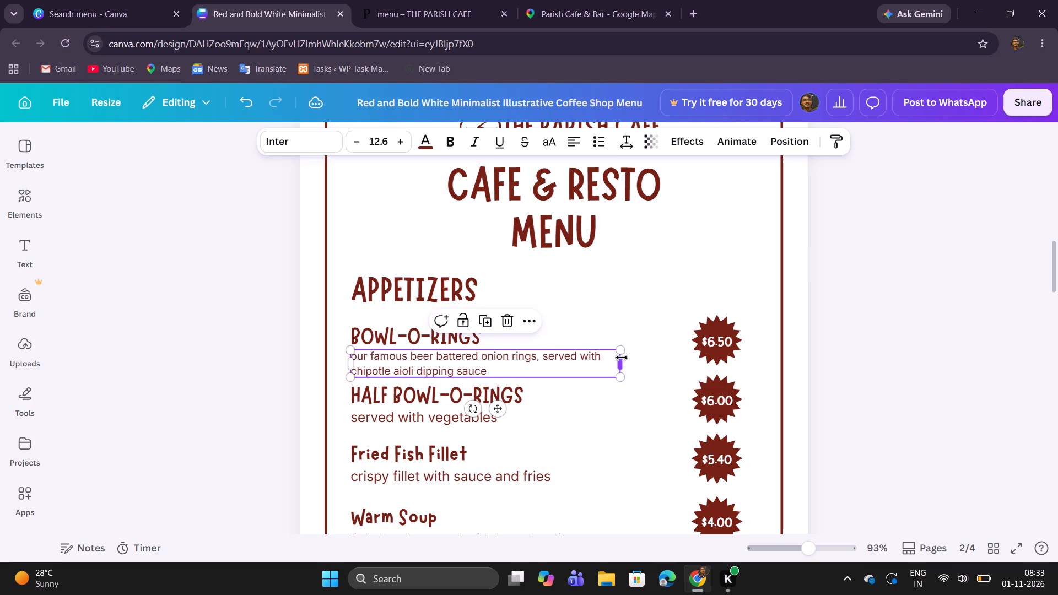
left_click_drag(622, 359, 662, 355)
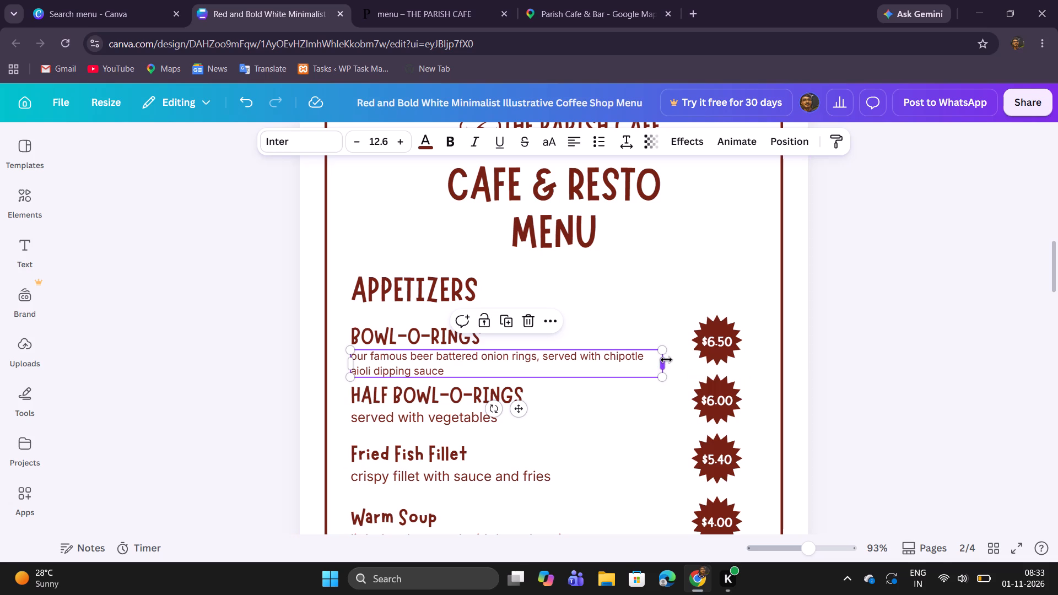
left_click_drag(665, 364, 678, 364)
left_click(850, 355)
Delete the "served with vegetables" description under HALF BOWL-O-RINGS.
scroll(834, 336, "down", 1)
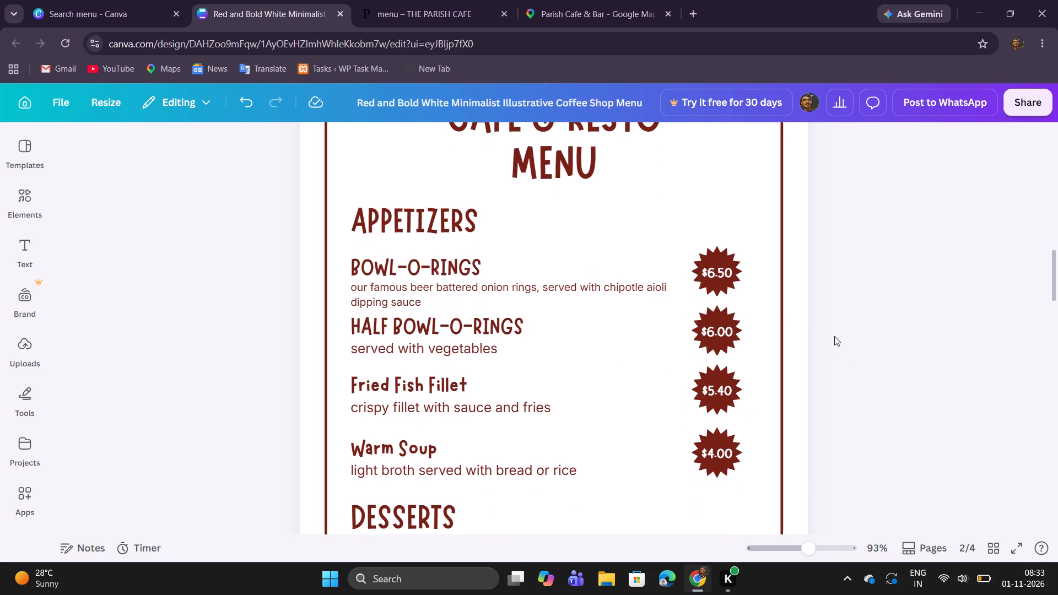
left_click(458, 344)
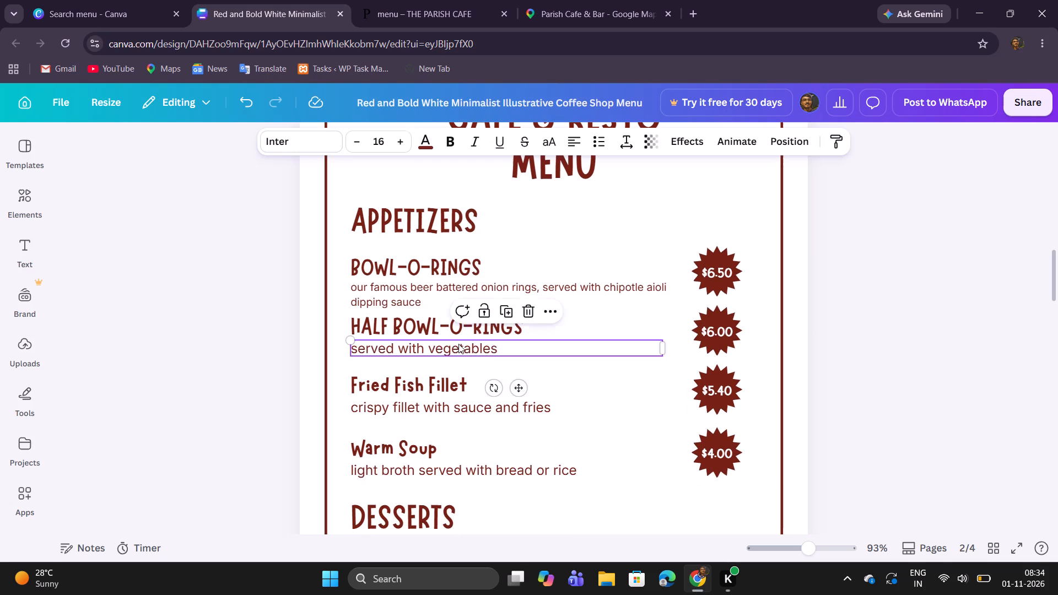
left_click(526, 316)
Duplicate the BOWL-O-RINGS description and place the copy directly under HALF BOWL-O-RINGS, left-aligned with the item names.
left_click(516, 287)
left_click(515, 256)
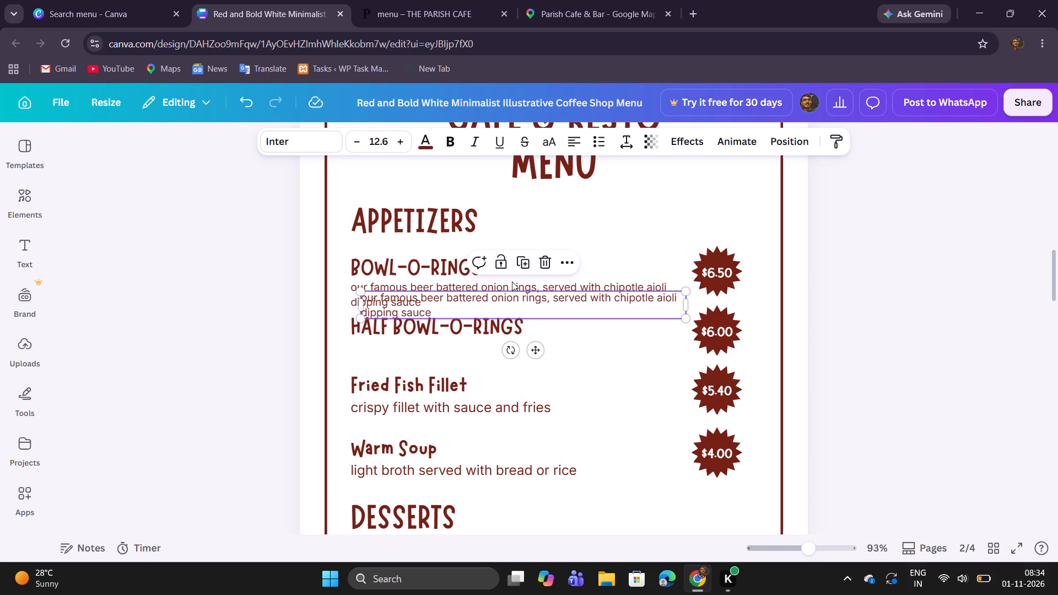
left_click_drag(535, 348, 528, 391)
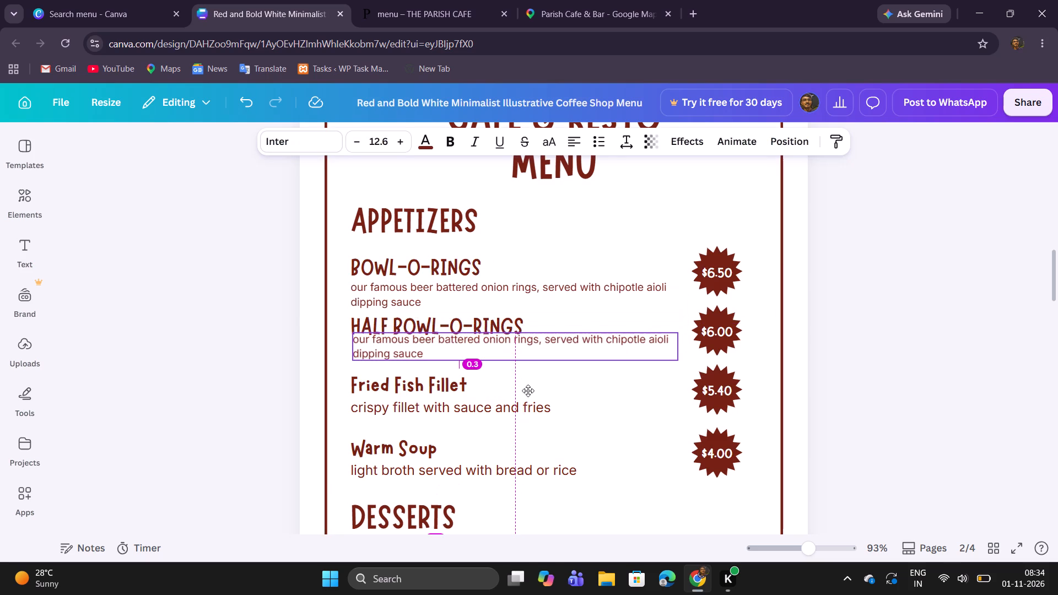
left_click_drag(528, 391, 525, 391)
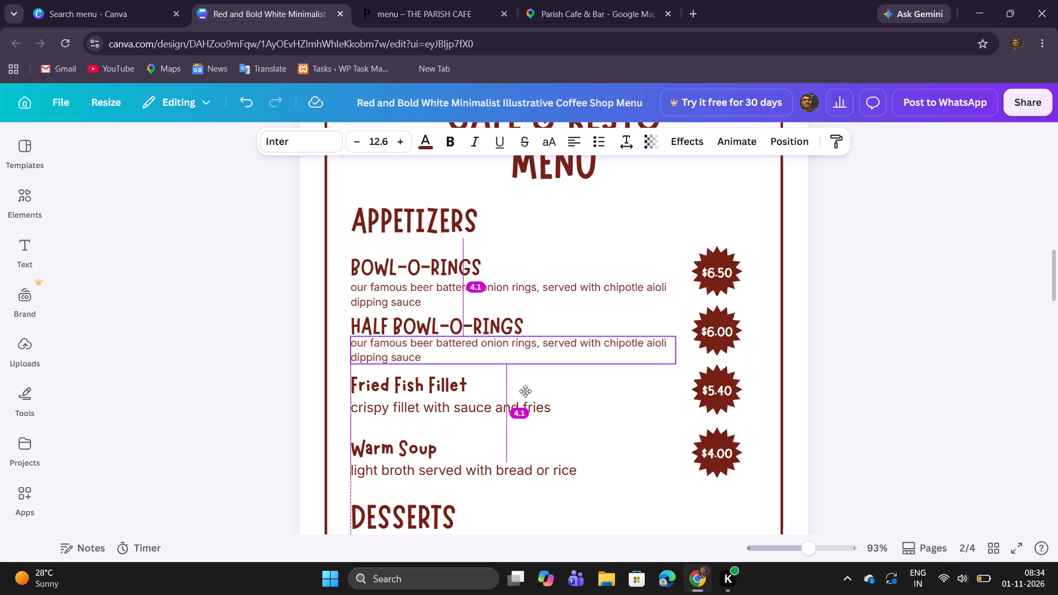
left_click_drag(525, 391, 523, 391)
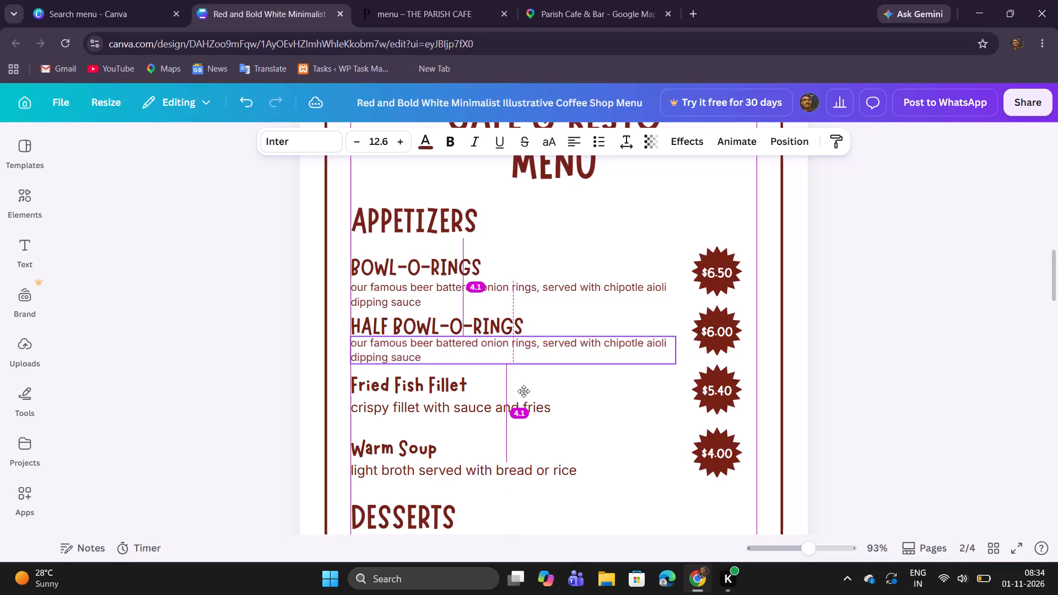
left_click_drag(523, 391, 523, 392)
left_click_drag(523, 392, 523, 396)
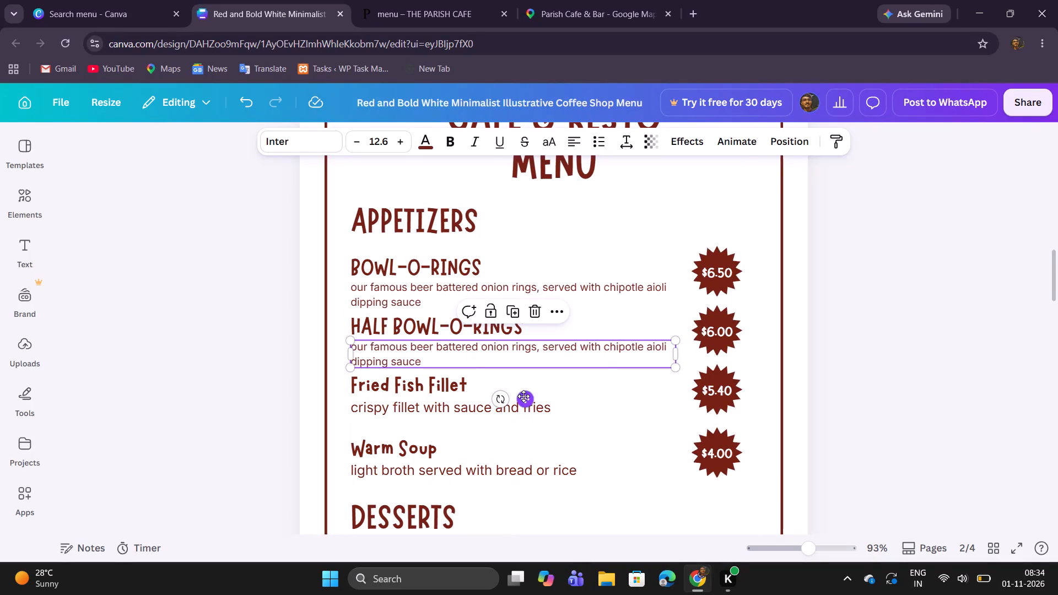
left_click(878, 313)
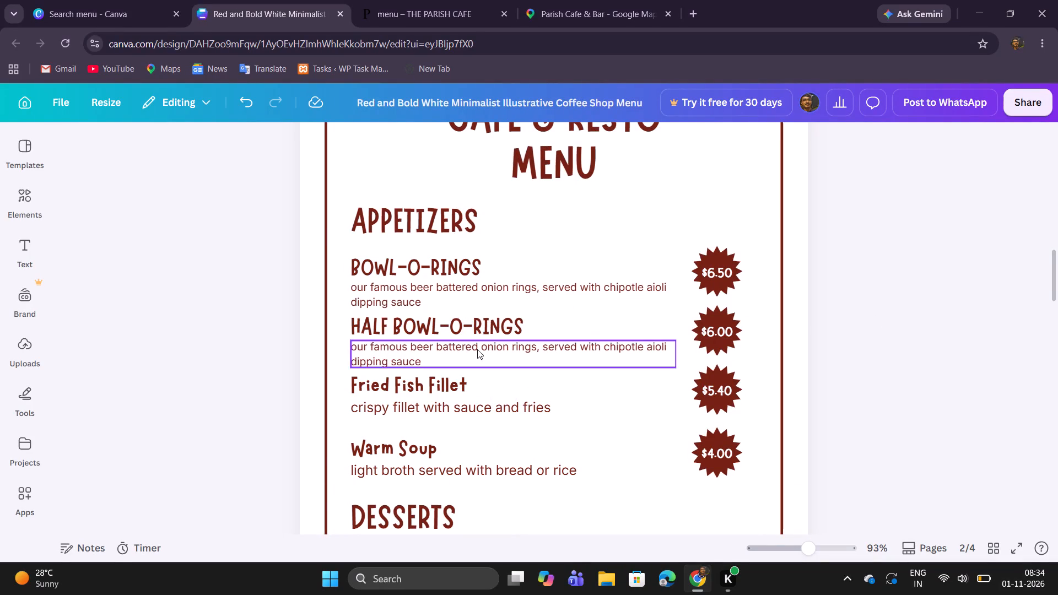
Replace the Fried Fish Fillet item name with HUMMUS PLATTER, copied from the cafe's website menu, without a trailing blank line.
left_click(120, 12)
left_click(424, 0)
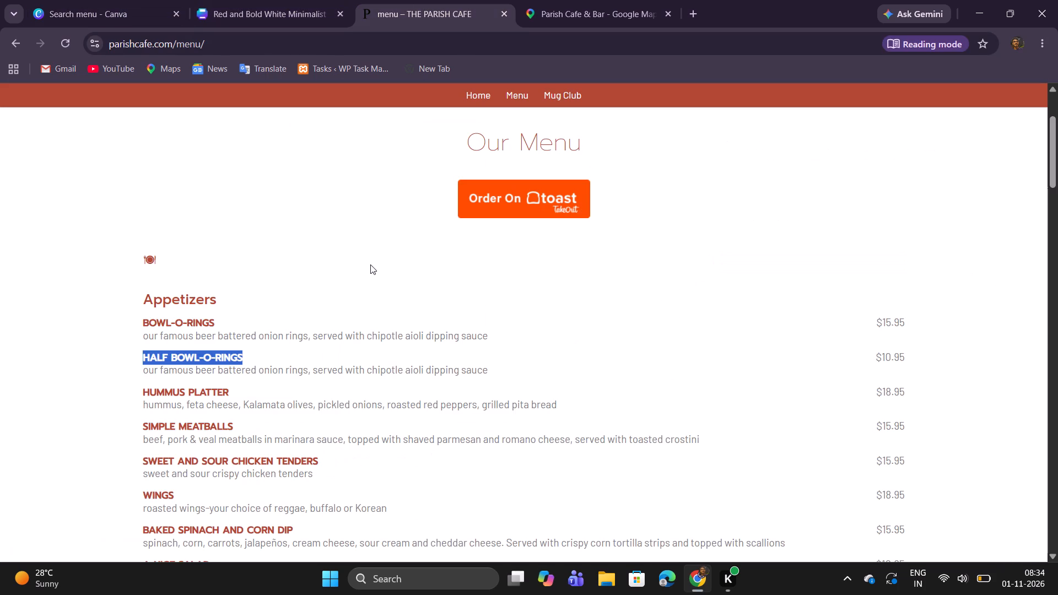
scroll(370, 265, "down", 3)
left_click_drag(142, 186, 145, 186)
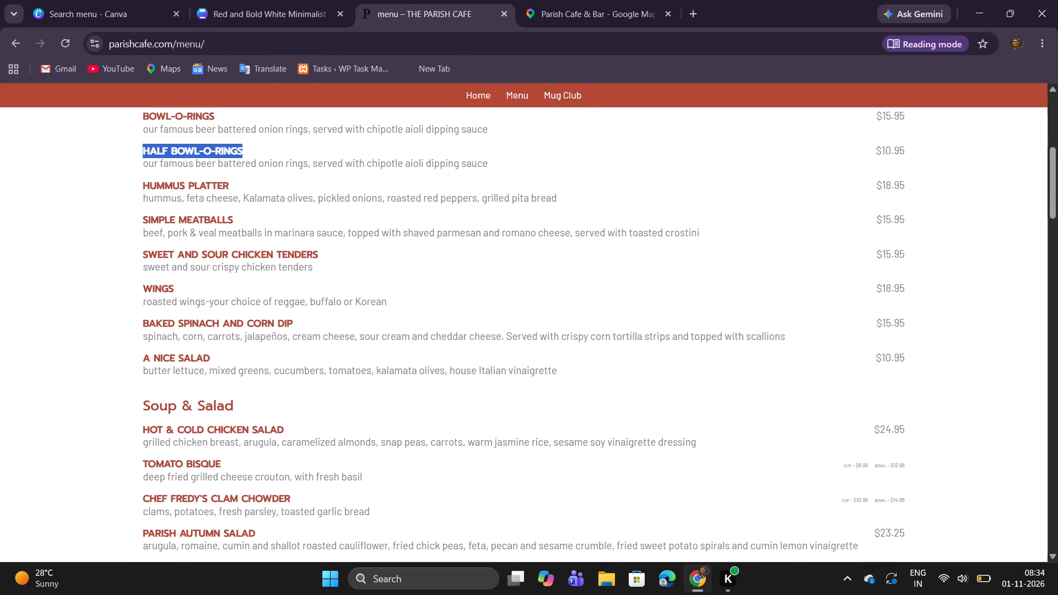
left_click_drag(145, 186, 229, 190)
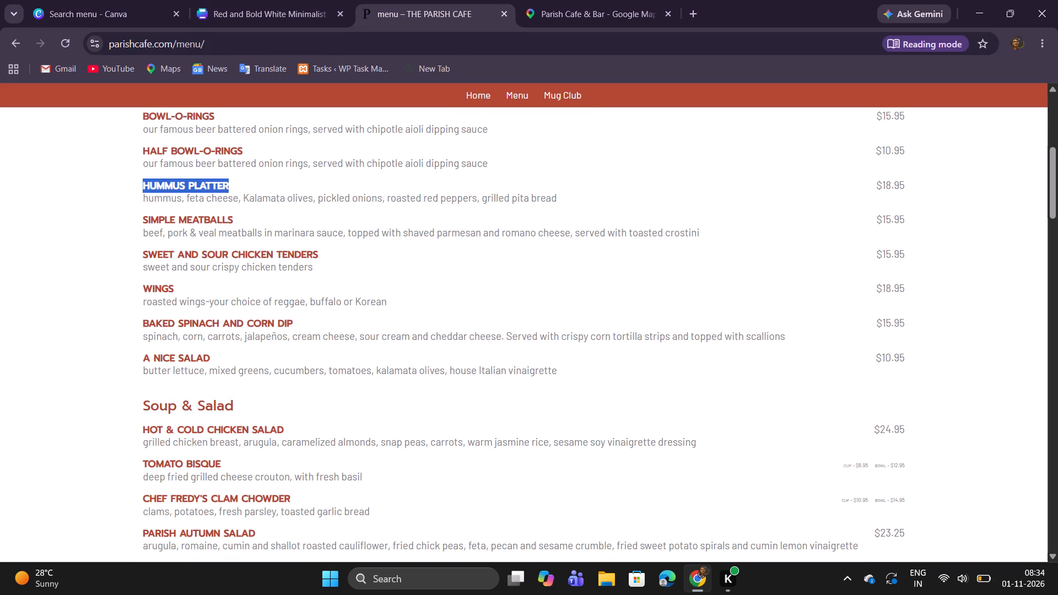
key("ctrl+c")
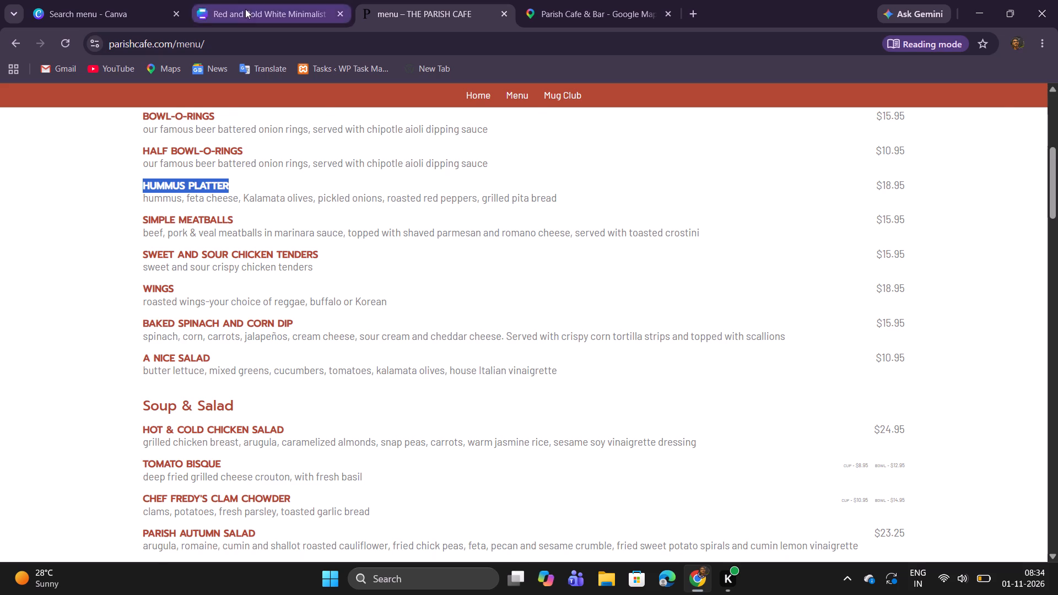
left_click(245, 9)
double_click(450, 336)
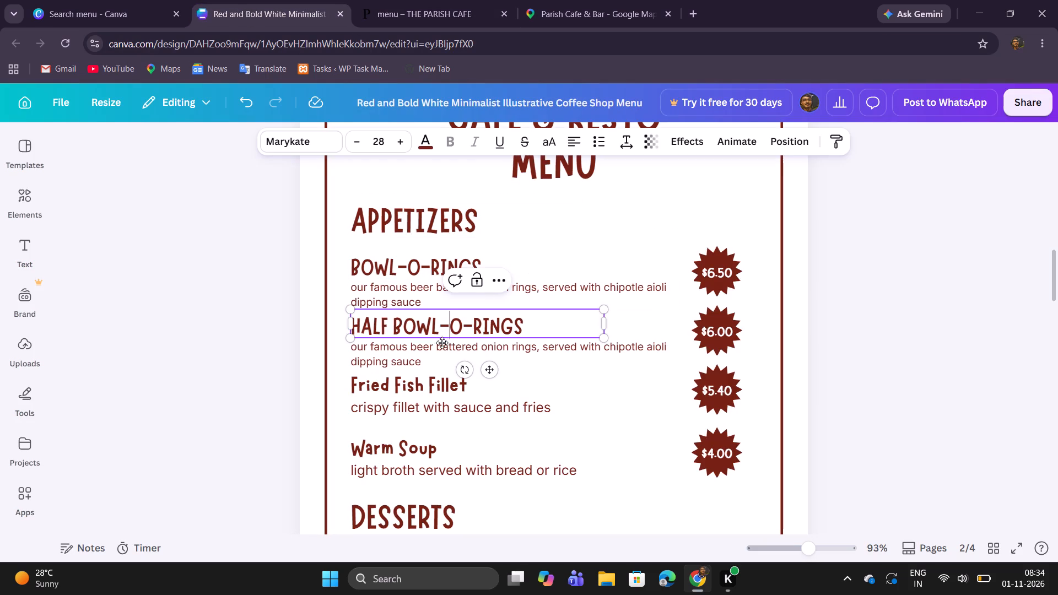
double_click(408, 396)
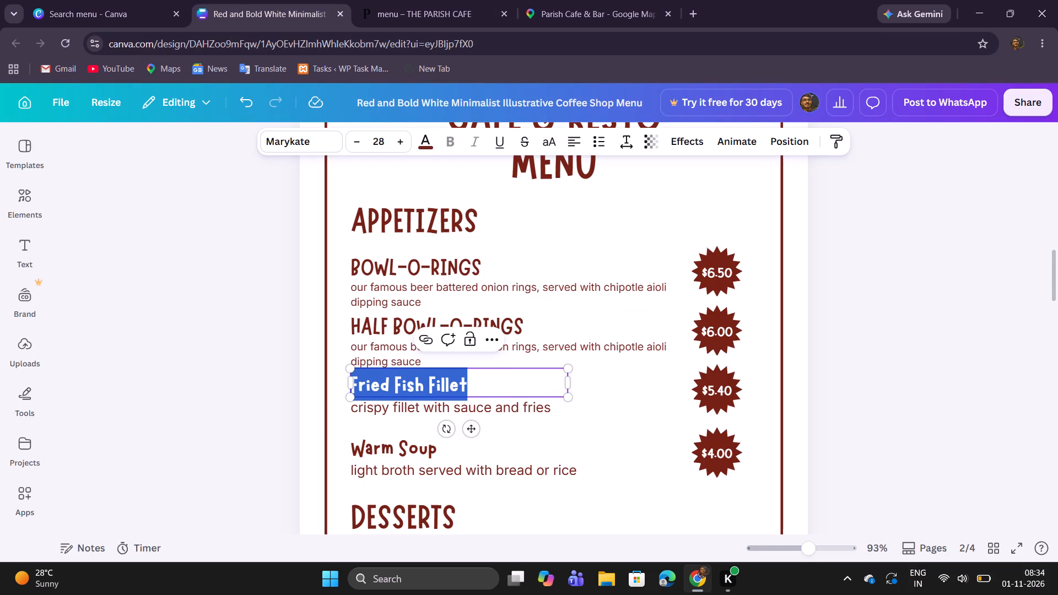
key("ctrl+v")
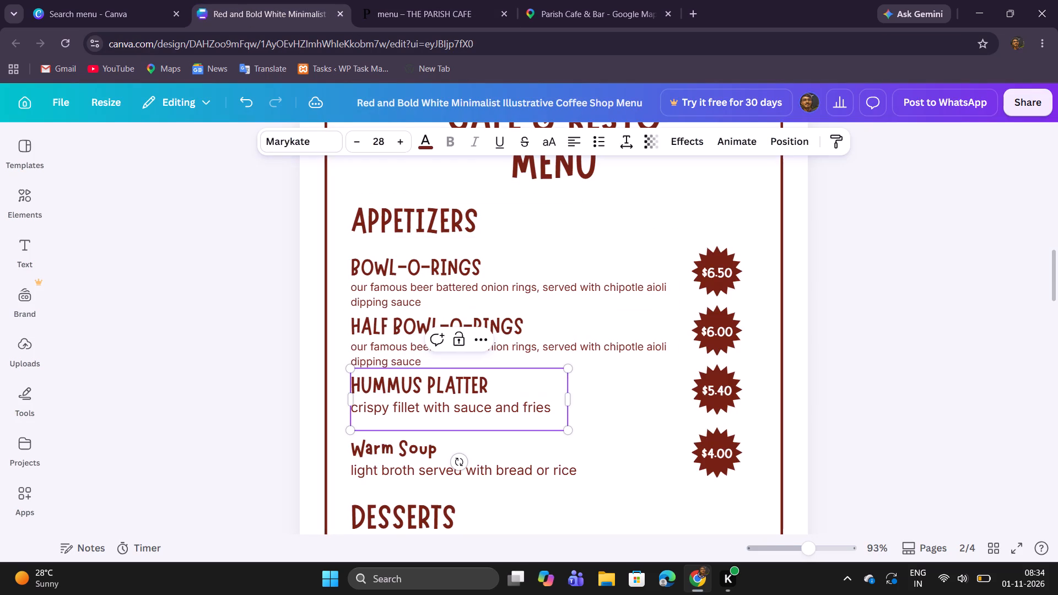
key("BackSpace")
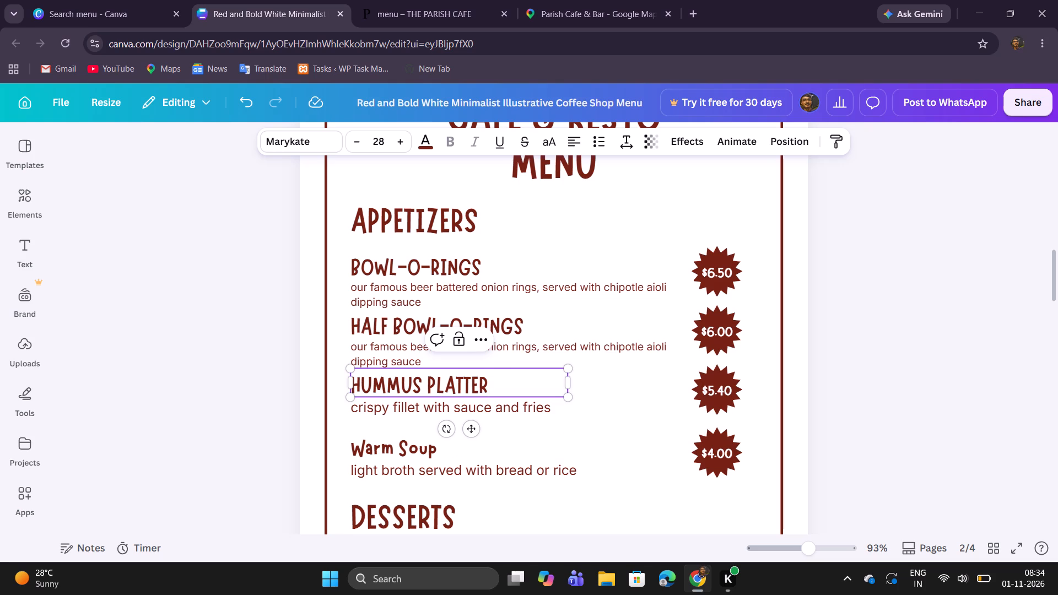
left_click(245, 392)
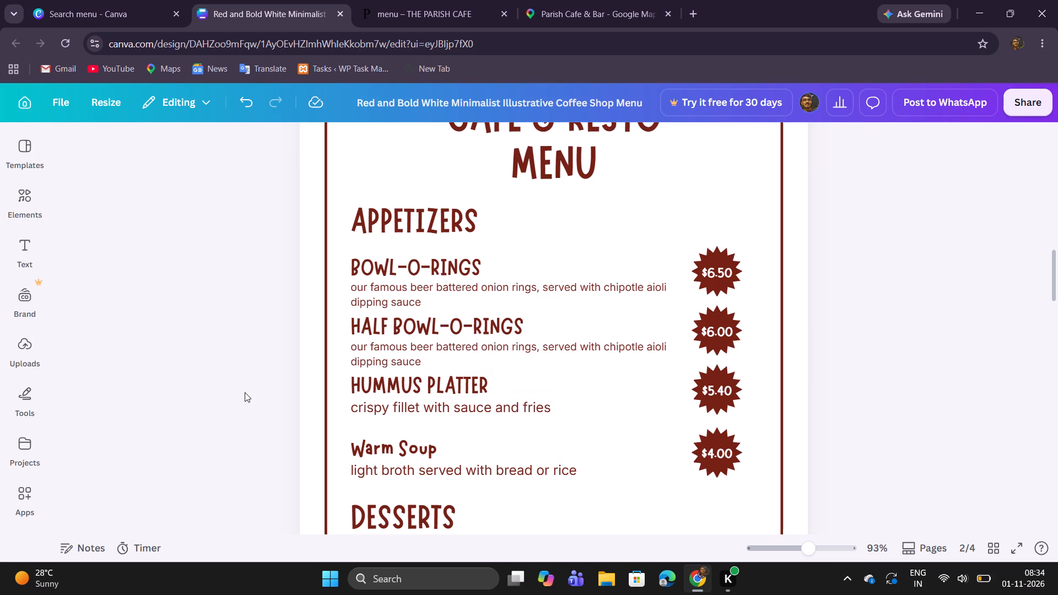
Replace the description under HALF BOWL-O-RINGS with that item's onion rings description copied from the cafe's website menu.
left_click(376, 10)
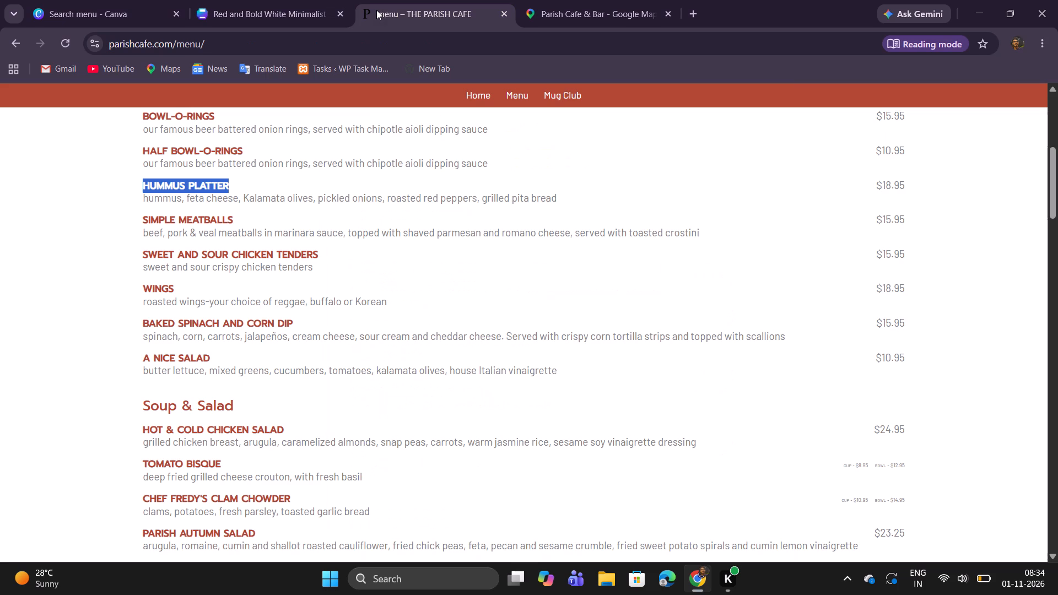
scroll(260, 233, "up", 1)
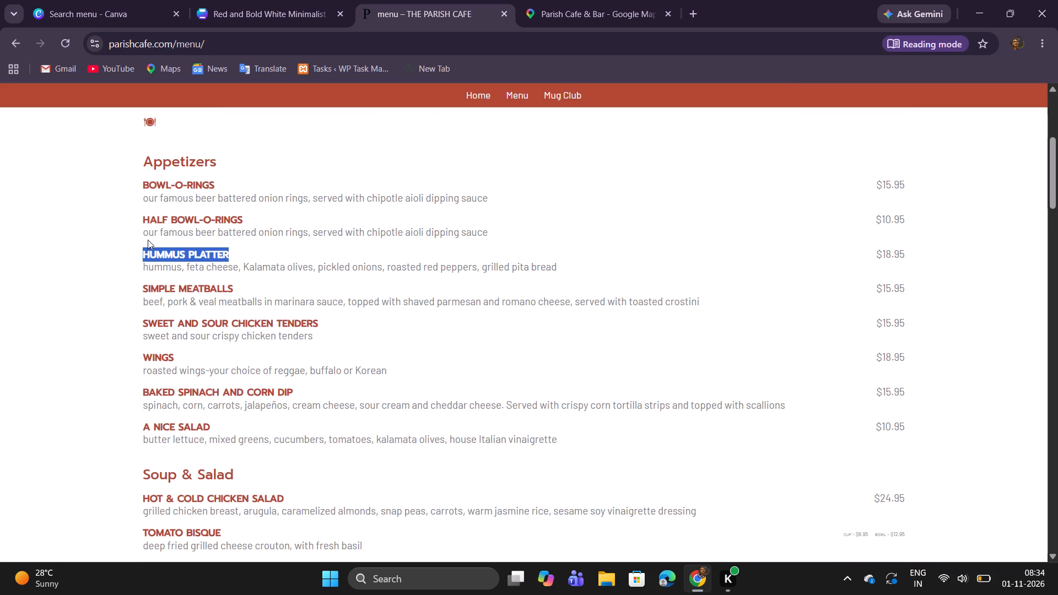
left_click_drag(144, 234, 382, 239)
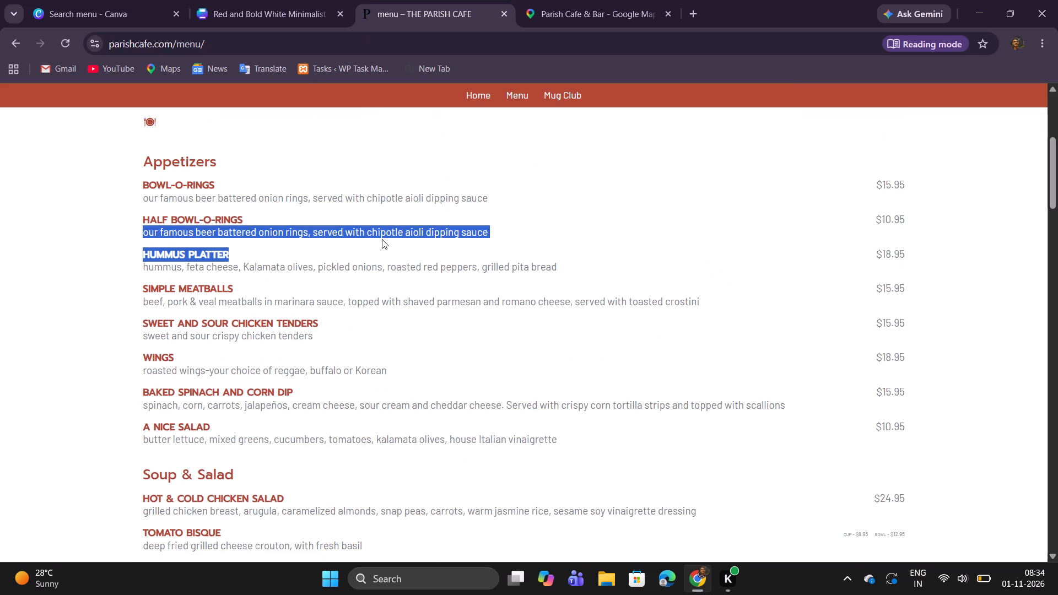
left_click_drag(382, 239, 512, 228)
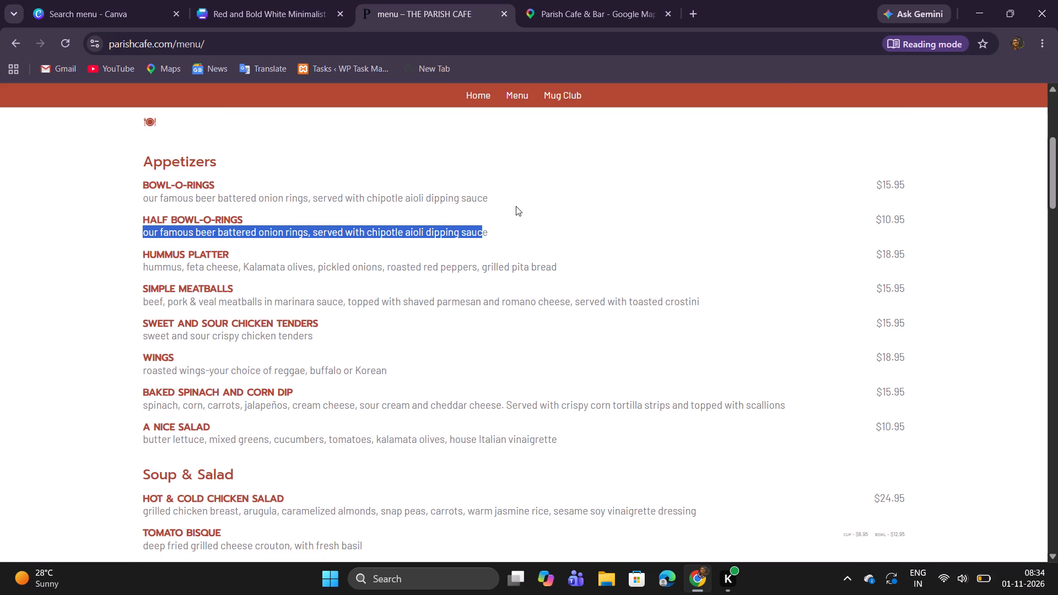
key("ctrl+c")
key("ctrl+c")
left_click(267, 0)
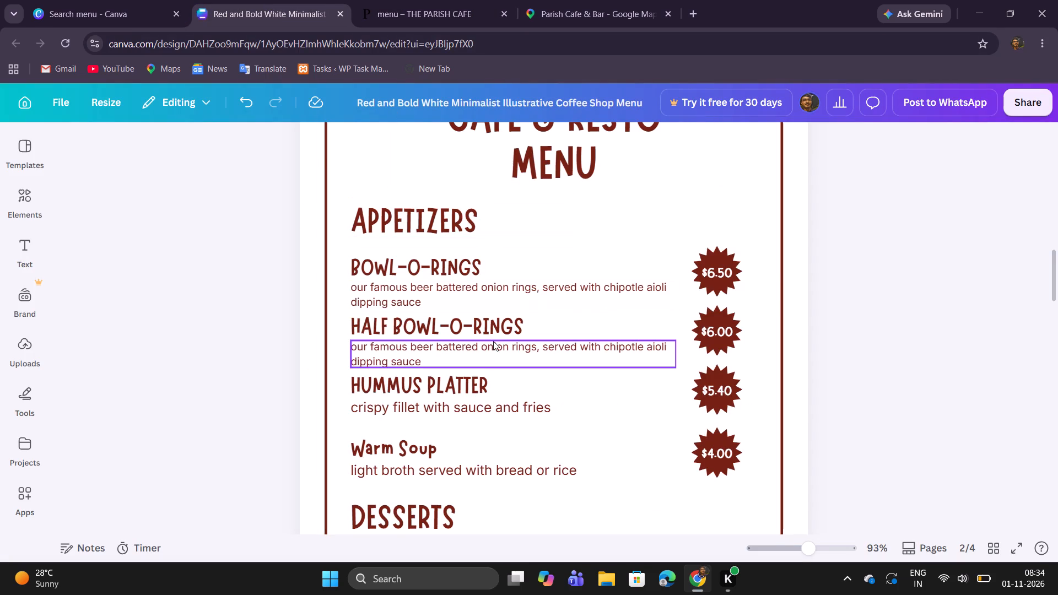
double_click(494, 348)
key("ctrl+v")
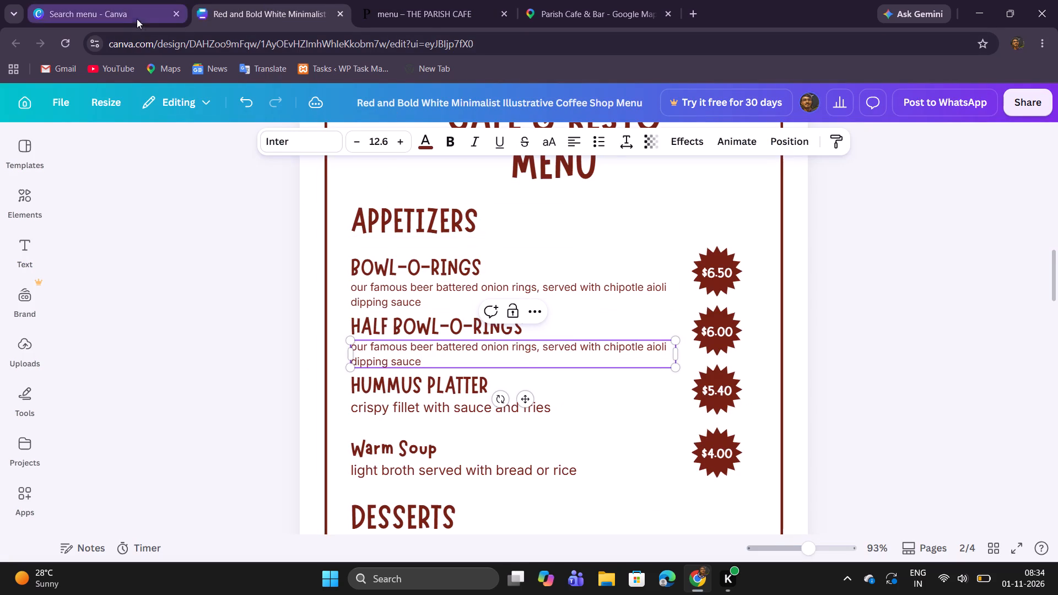
Copy the HUMMUS PLATTER description, from "hummus, feta cheese" through "grilled pita bread", from the cafe's website menu.
left_click(415, 1)
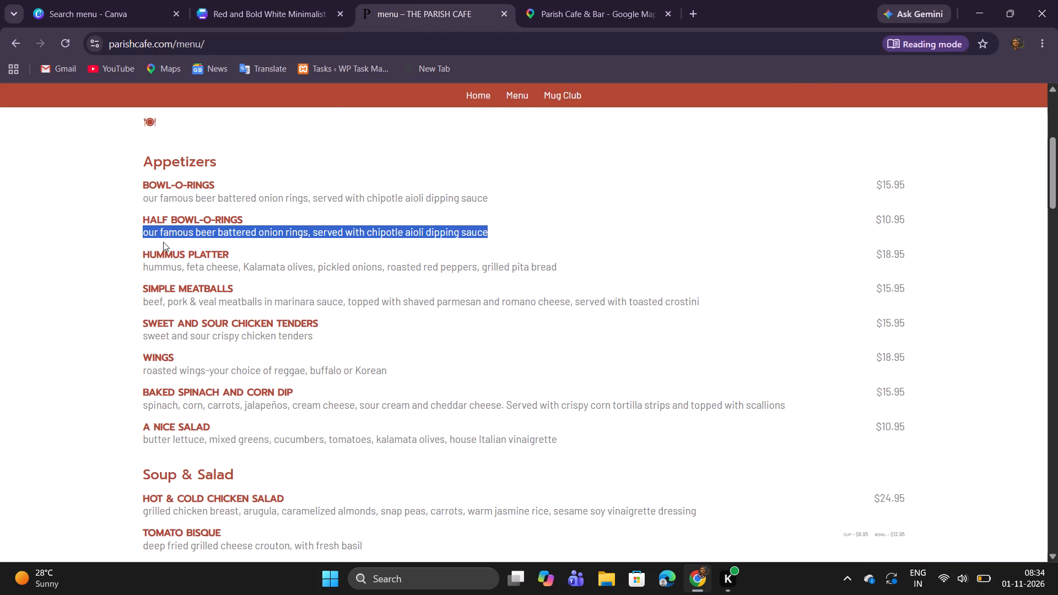
left_click_drag(144, 267, 163, 265)
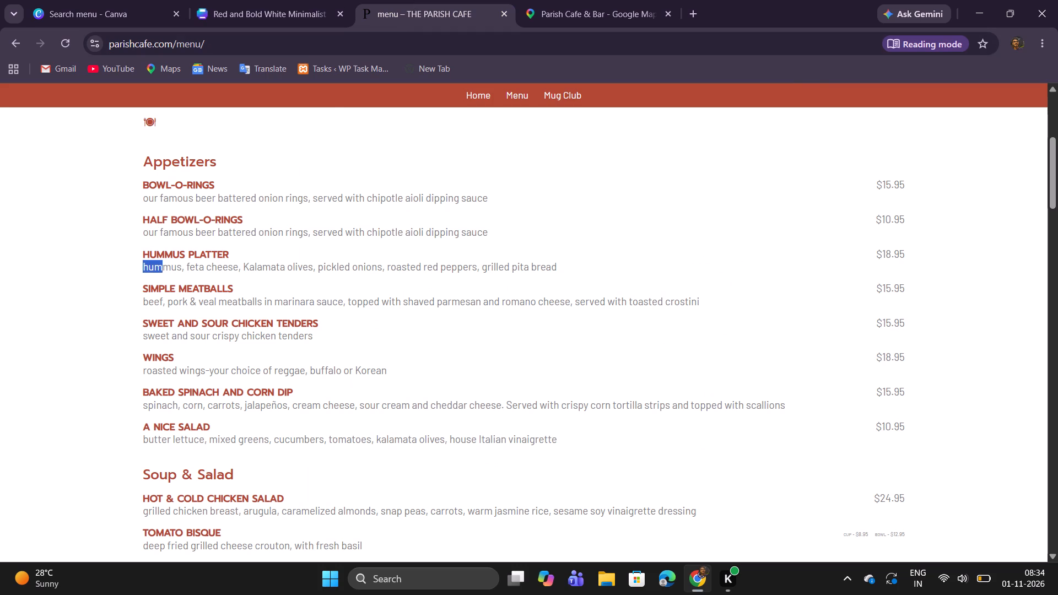
left_click_drag(163, 265, 559, 268)
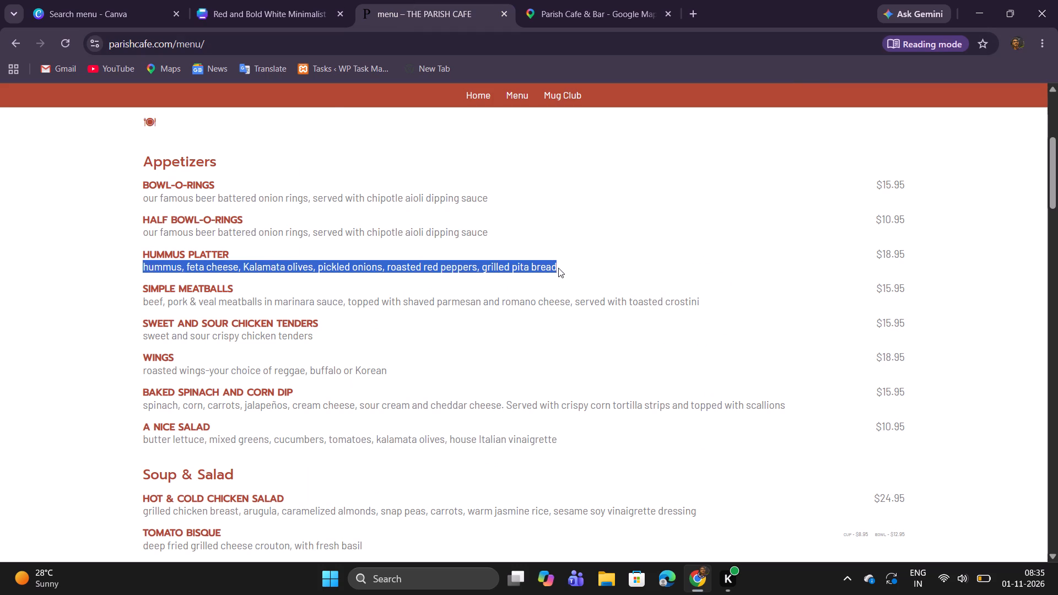
key("ctrl+c")
key("ctrl+c")
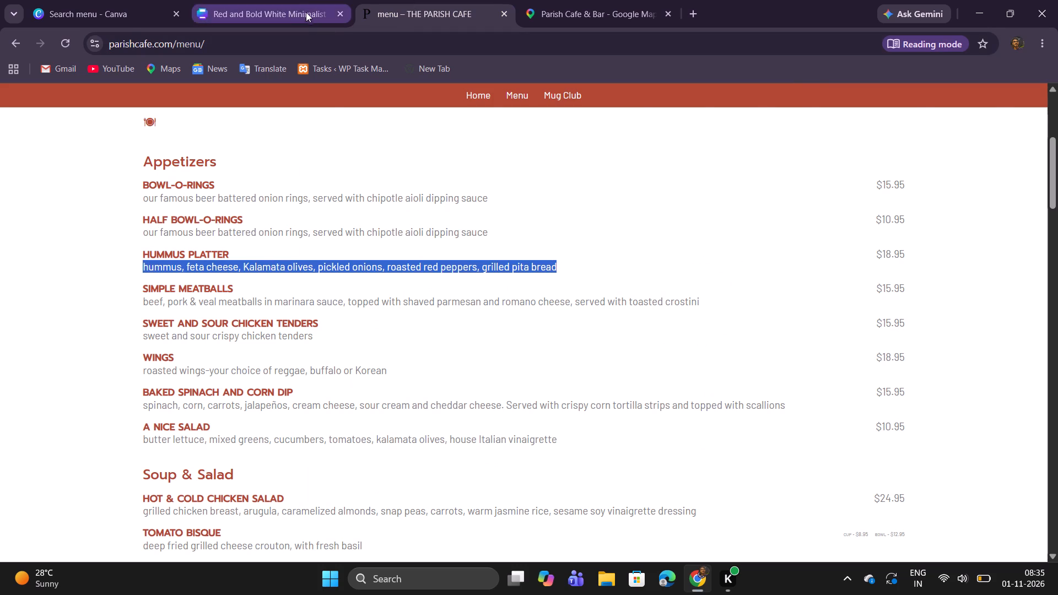
Back in the Canva design, delete the "crispy fillet with sauce and fries" description under HUMMUS PLATTER.
left_click(300, 7)
scroll(411, 294, "down", 1)
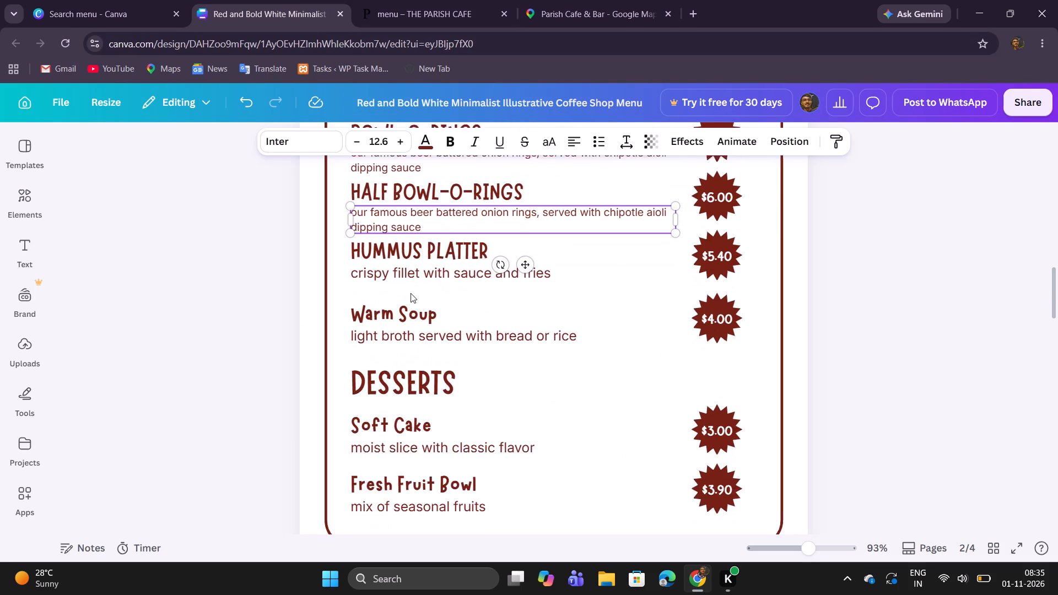
left_click(415, 272)
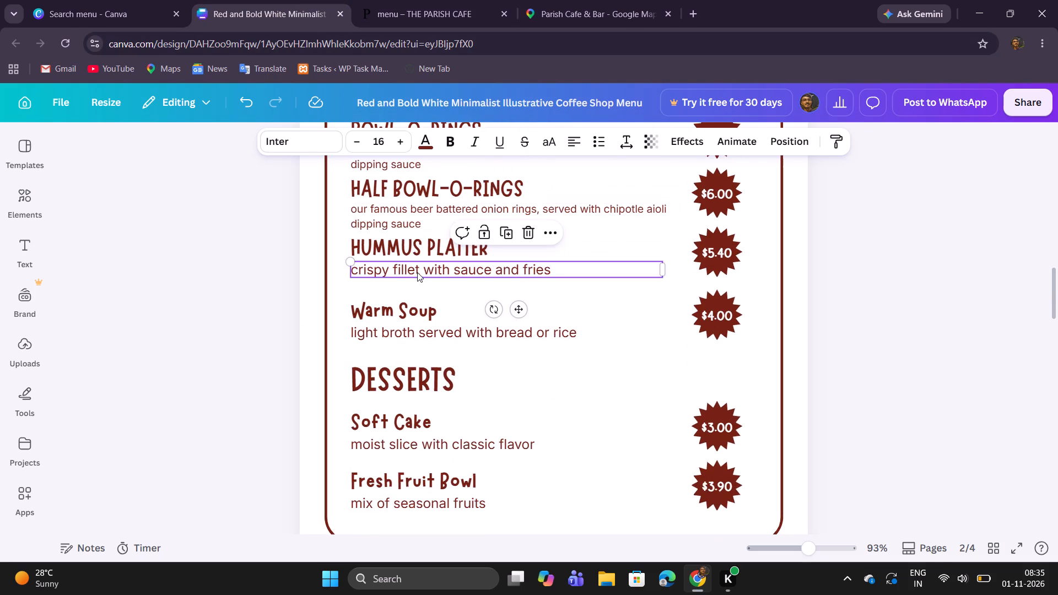
left_click(531, 232)
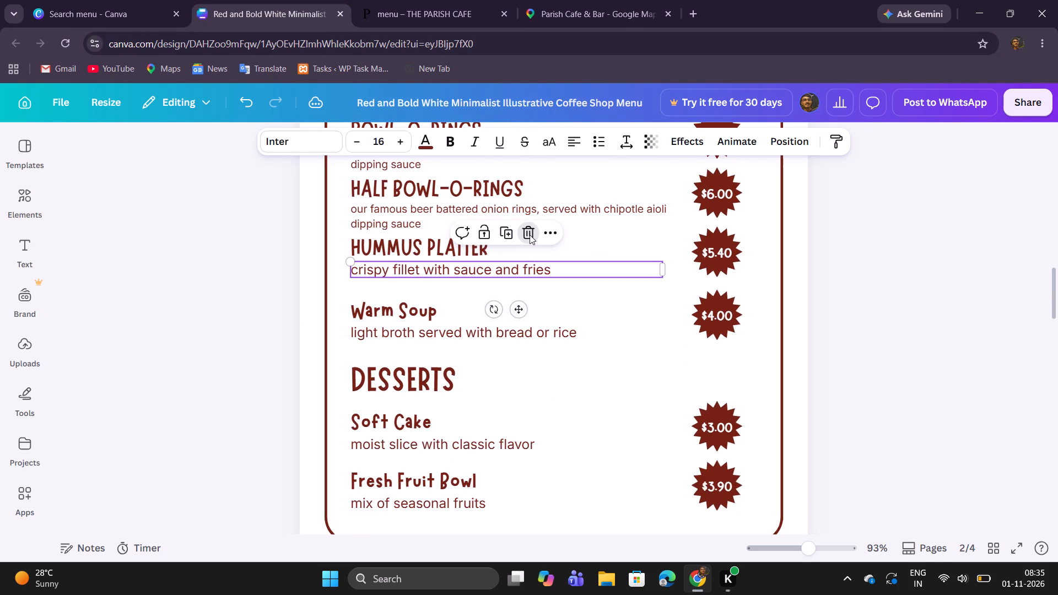
Duplicate the HALF BOWL-O-RINGS description directly under HUMMUS PLATTER and replace the copy's text with the copied hummus description.
left_click(510, 219)
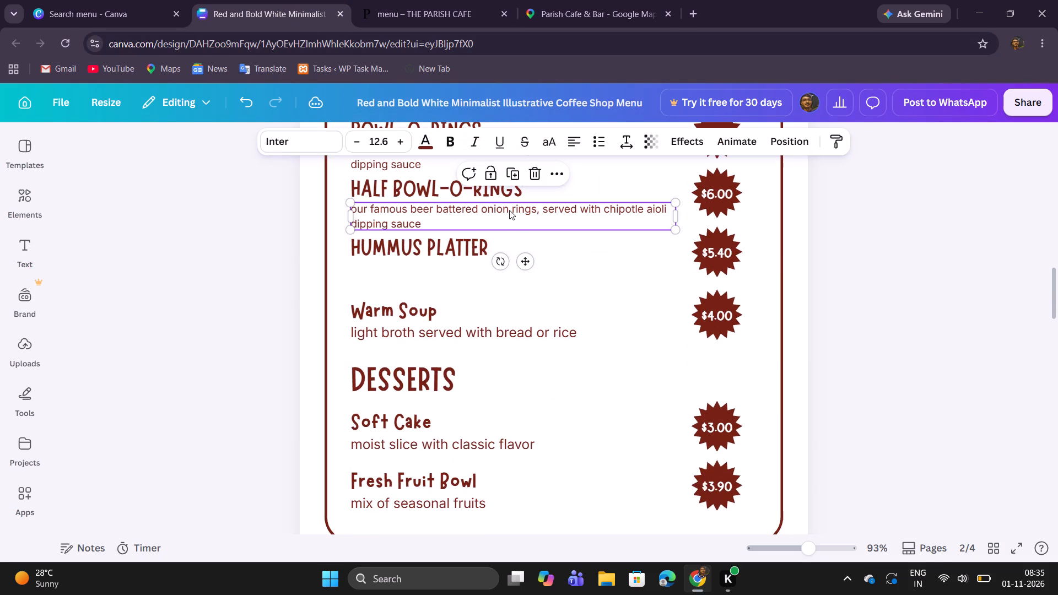
left_click(513, 176)
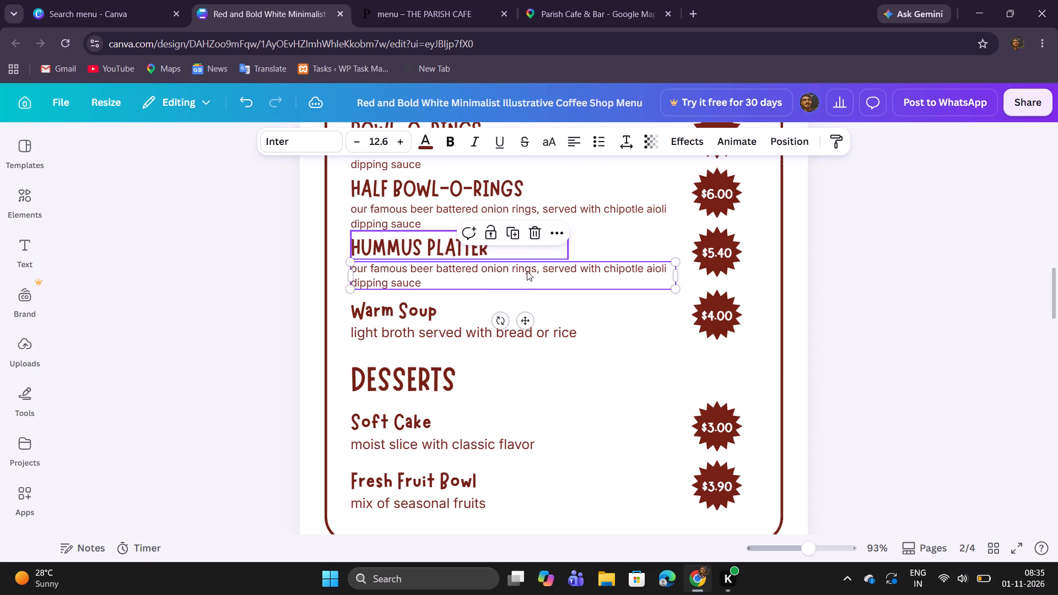
left_click(268, 294)
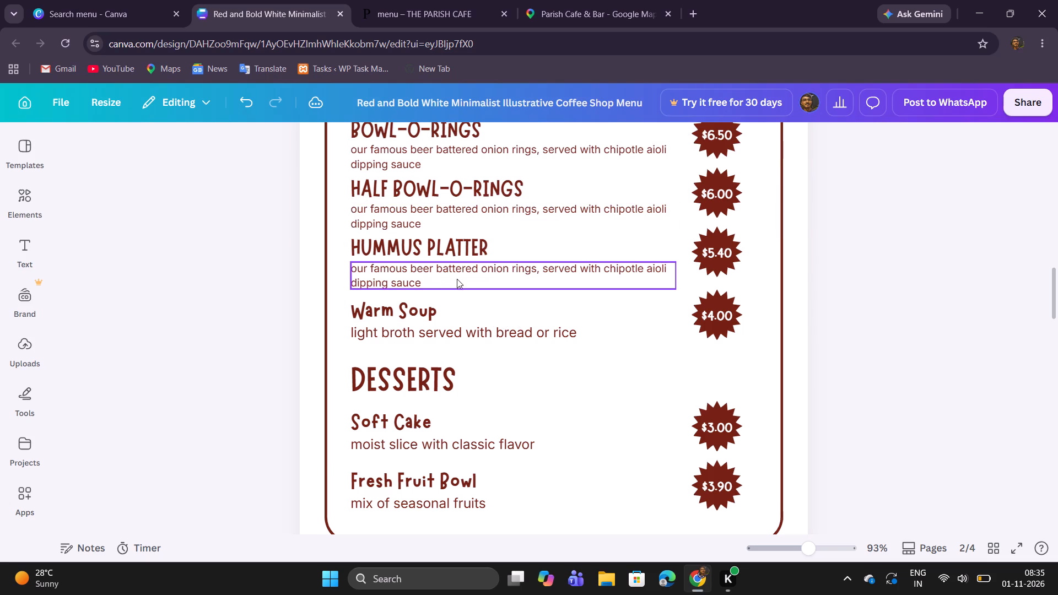
double_click(458, 278)
key("ctrl+v")
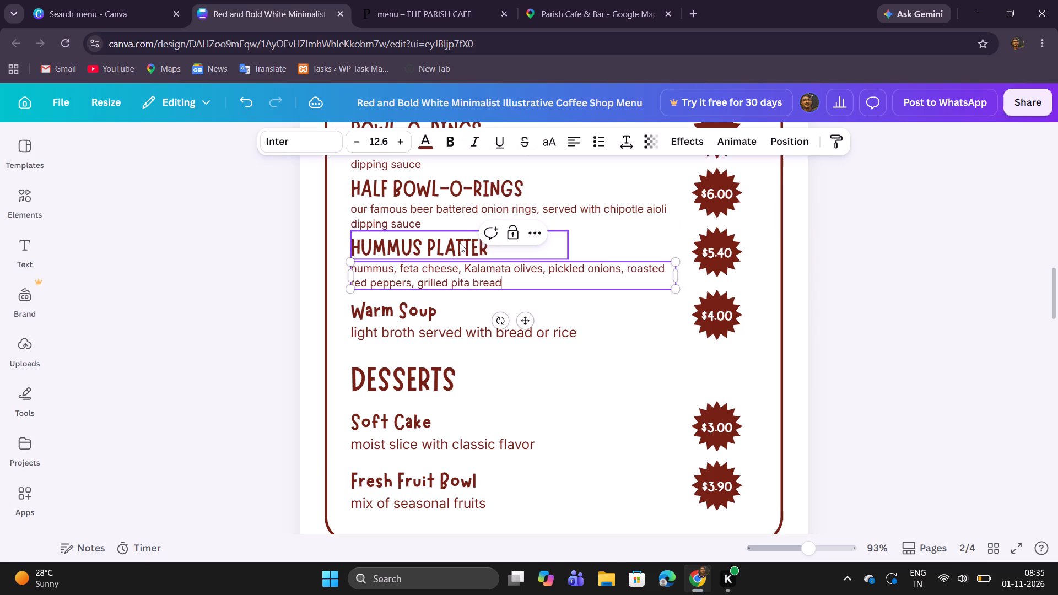
left_click(269, 298)
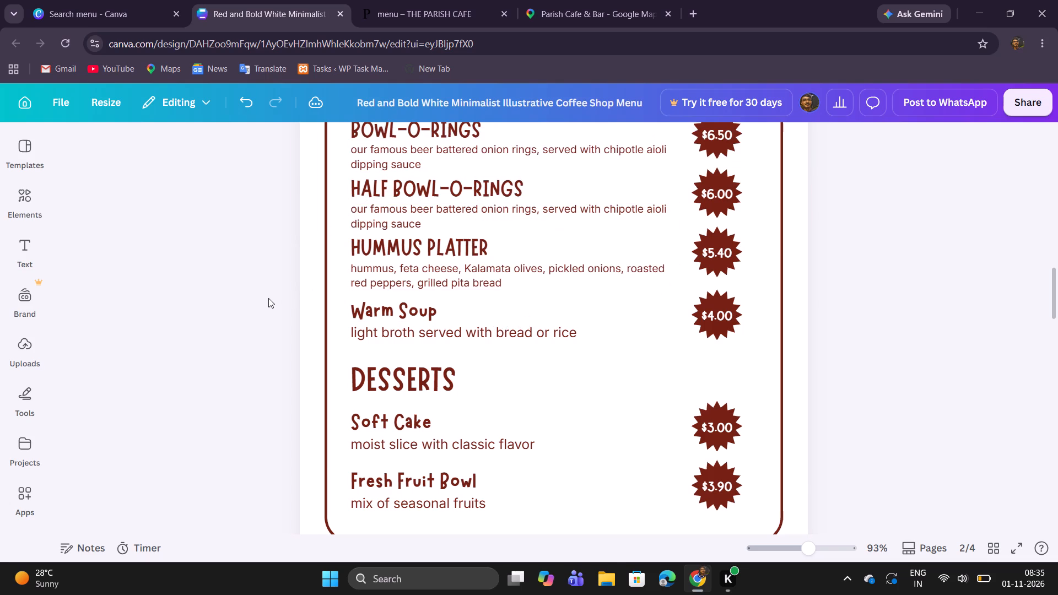
Replace the Warm Soup item name with SIMPLE MEATBALLS, copied from the cafe's website menu, without a trailing blank line.
scroll(271, 291, "up", 1)
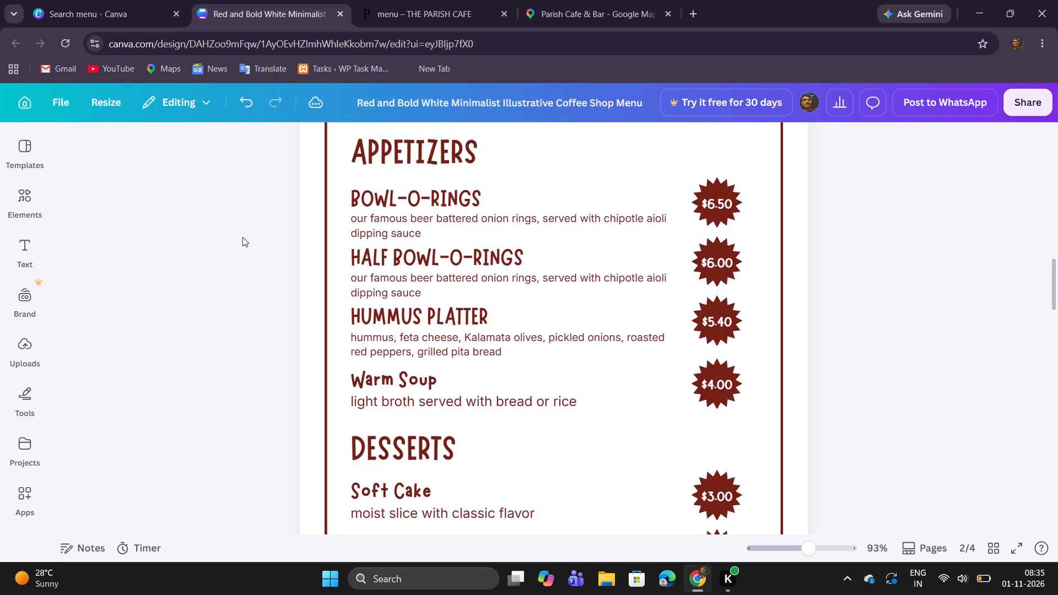
scroll(242, 239, "down", 2)
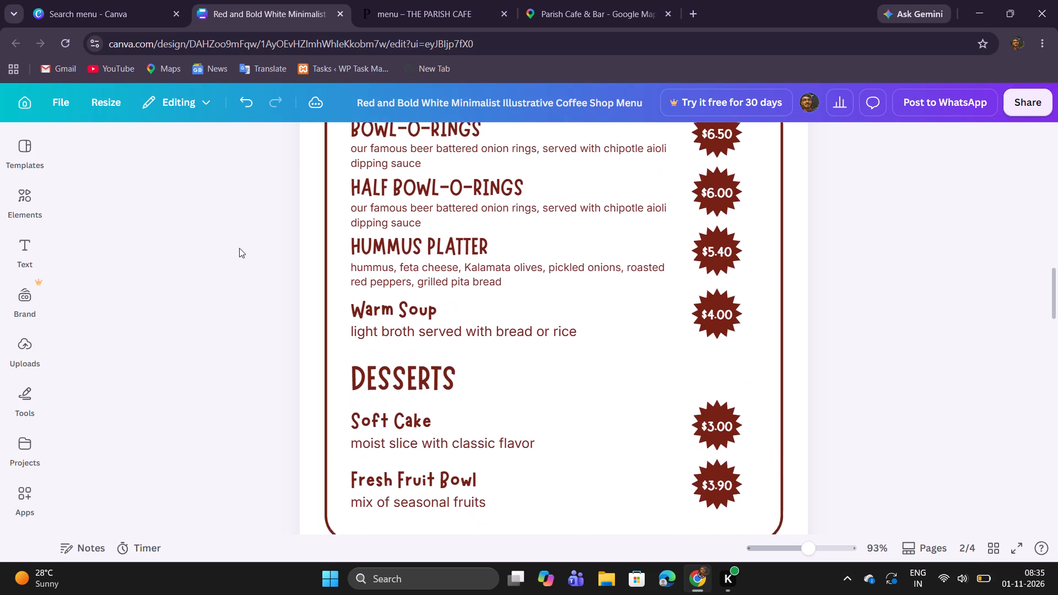
scroll(238, 249, "up", 2)
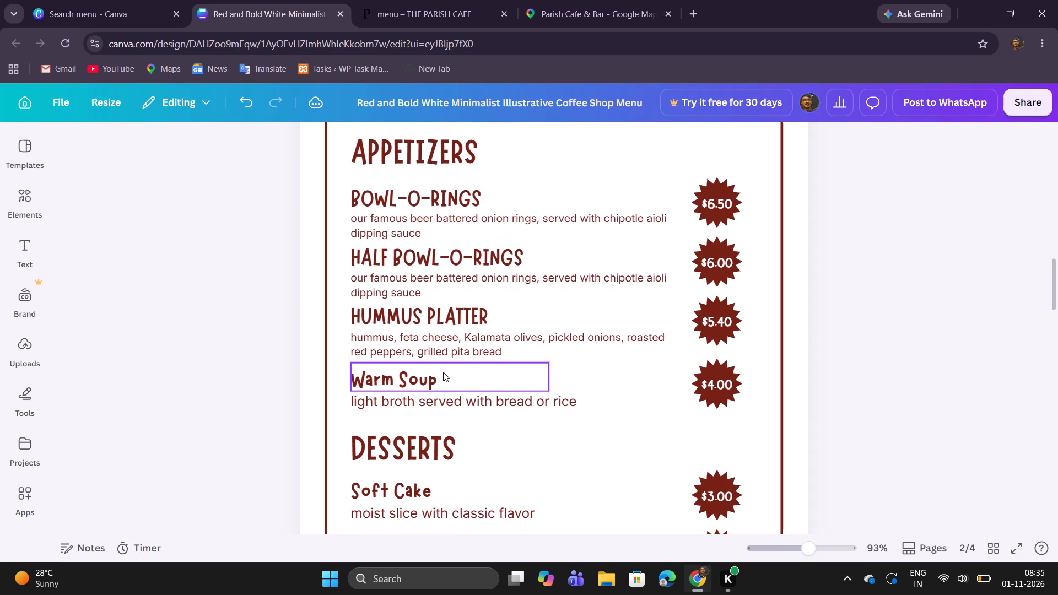
left_click(359, 17)
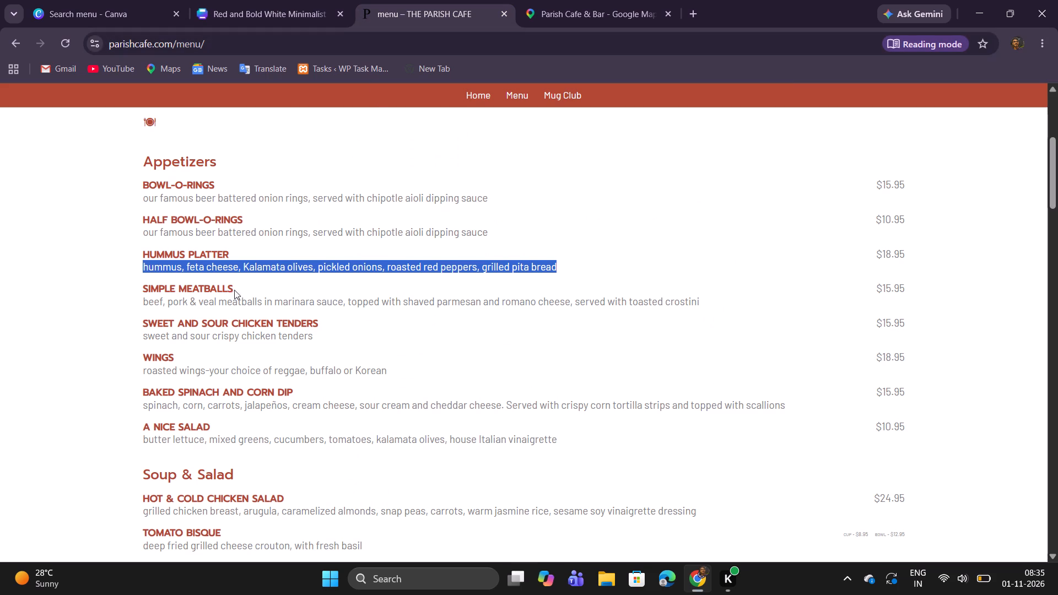
left_click_drag(143, 290, 227, 292)
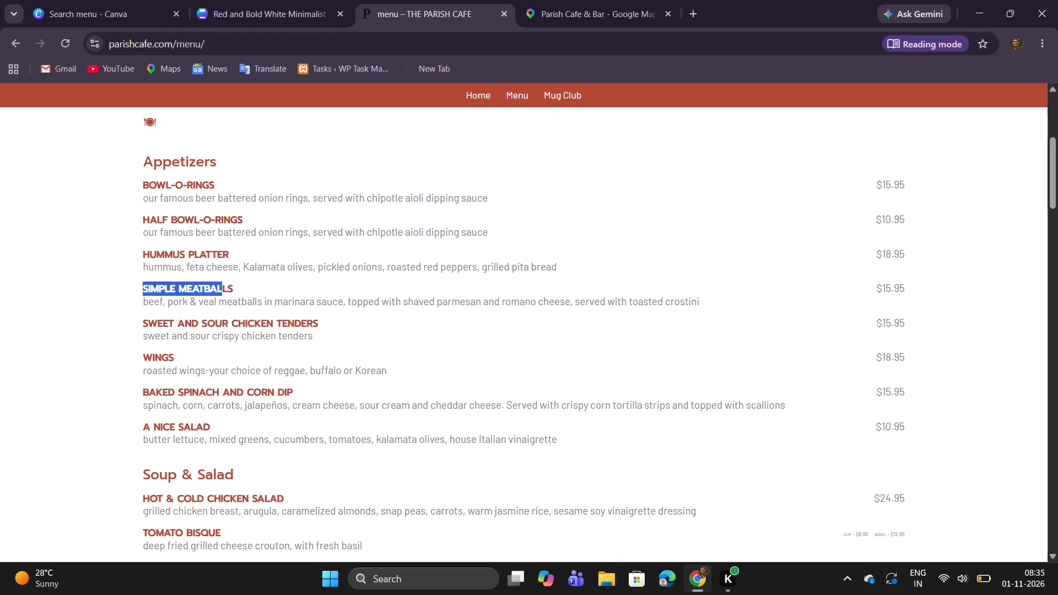
left_click_drag(227, 292, 237, 292)
key("ctrl+c")
key("ctrl+c")
left_click(267, 1)
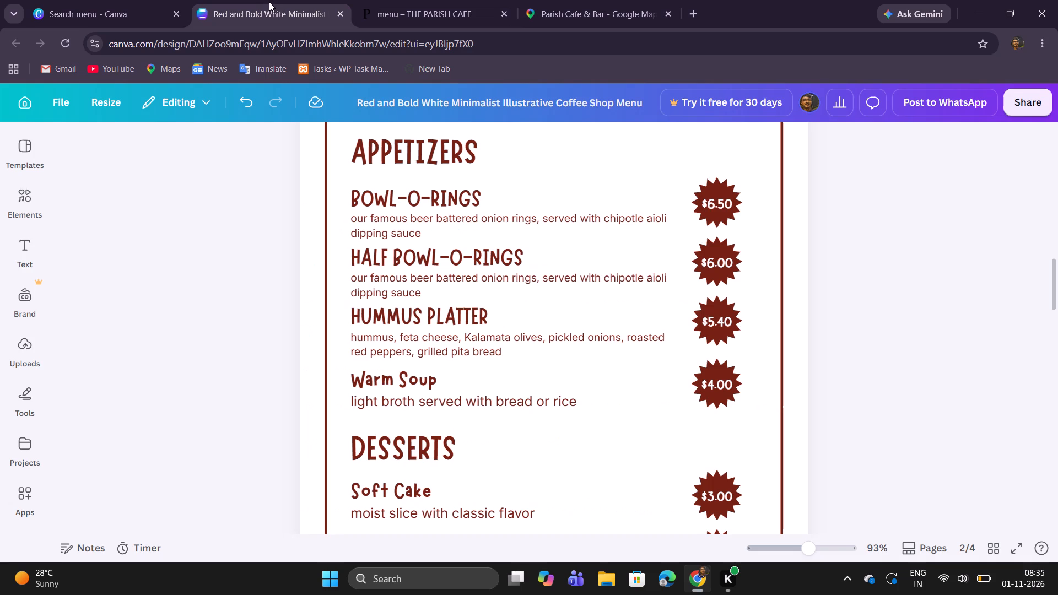
double_click(396, 374)
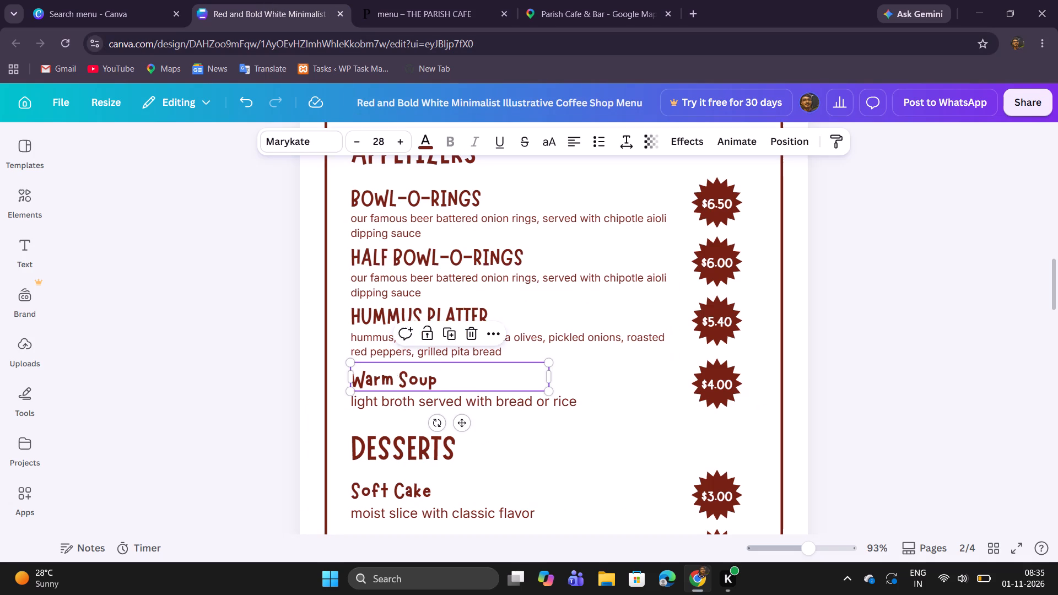
key("ctrl+v")
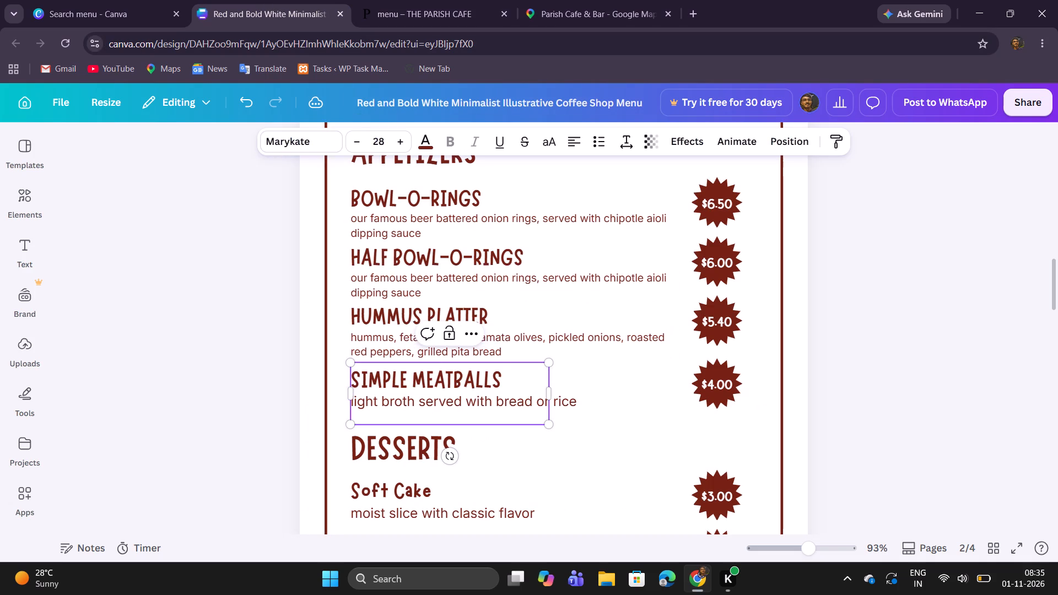
key("BackSpace")
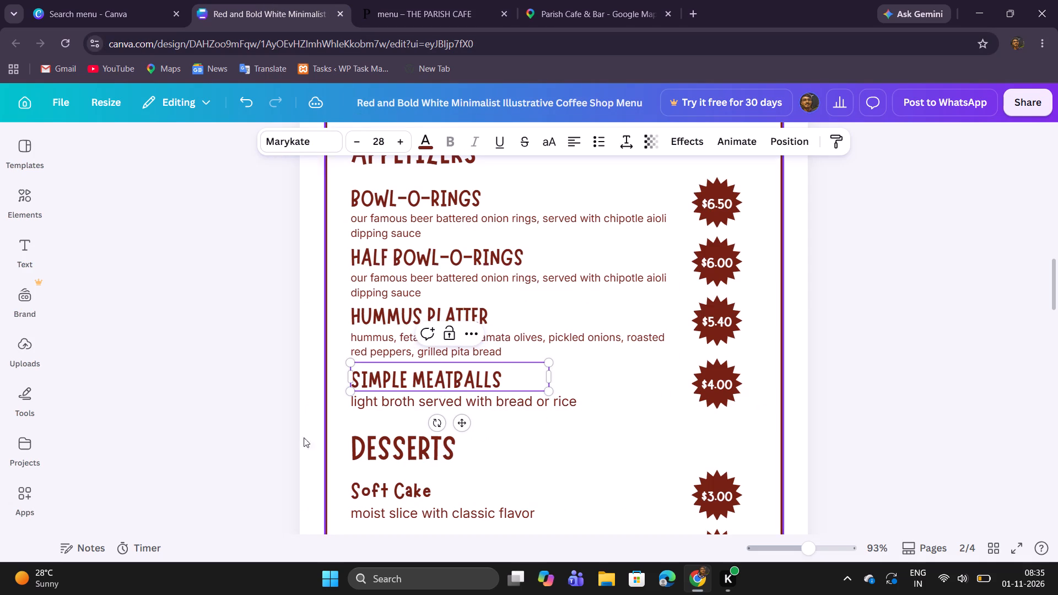
left_click(276, 440)
Delete the "light broth served with bread or rice" description under SIMPLE MEATBALLS.
left_click(443, 405)
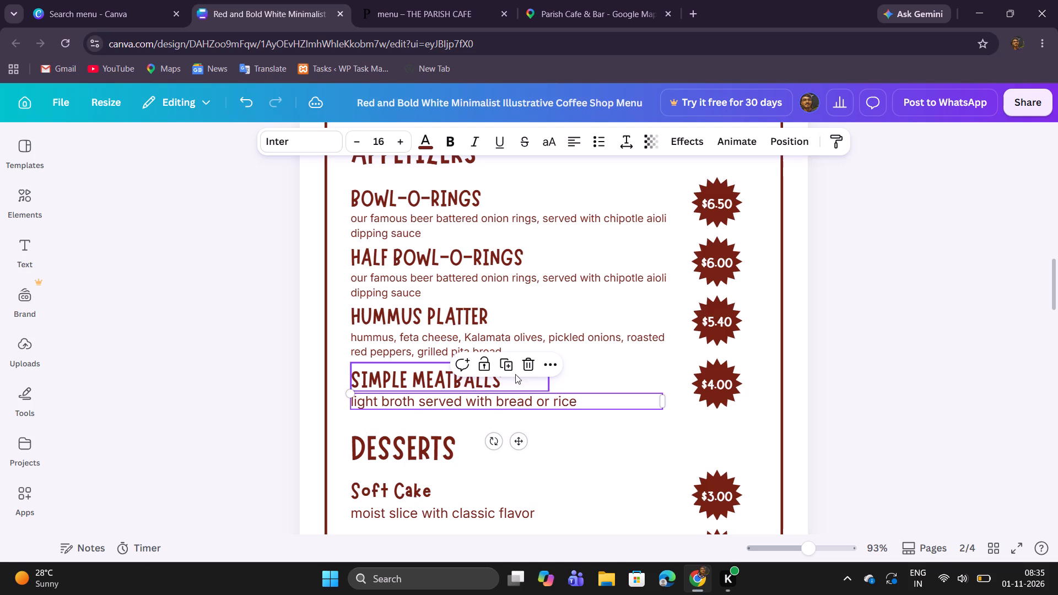
left_click(528, 370)
Duplicate the HUMMUS PLATTER description and place the copy just under SIMPLE MEATBALLS, nudged slightly down and left-aligned with the item names.
left_click(508, 354)
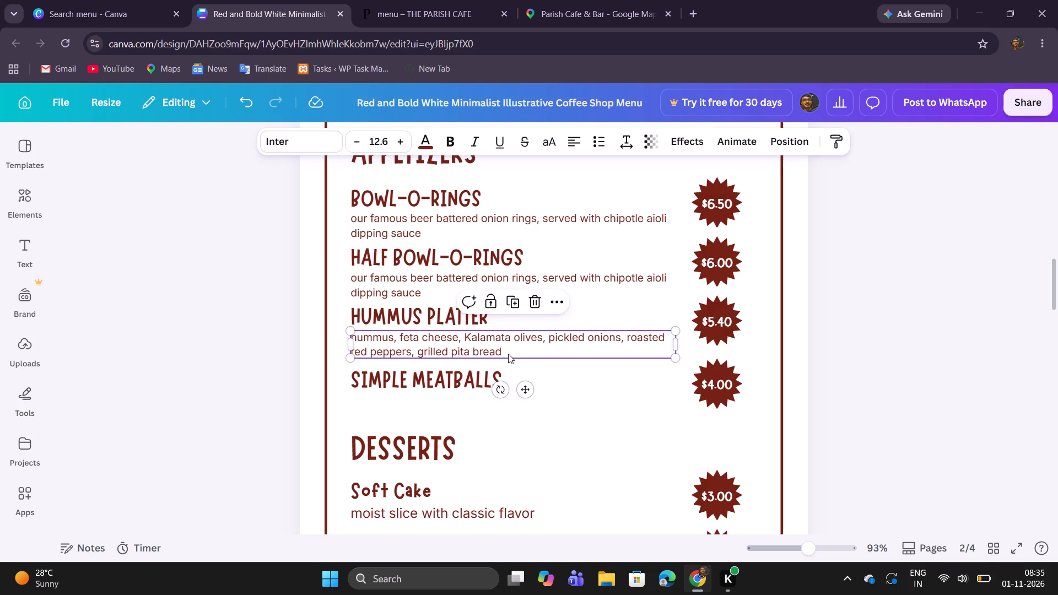
left_click(512, 305)
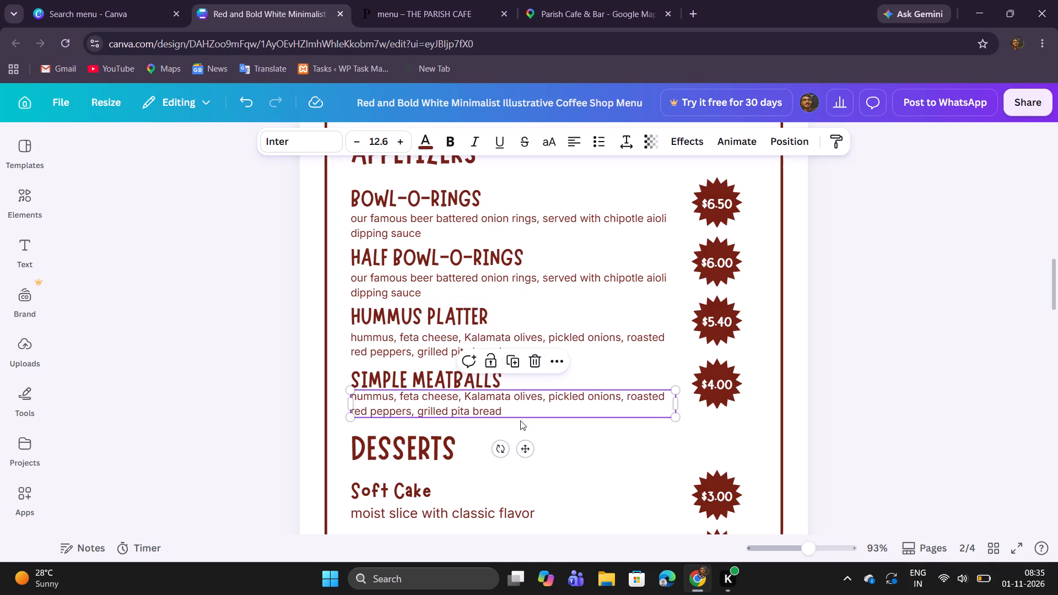
left_click(526, 449)
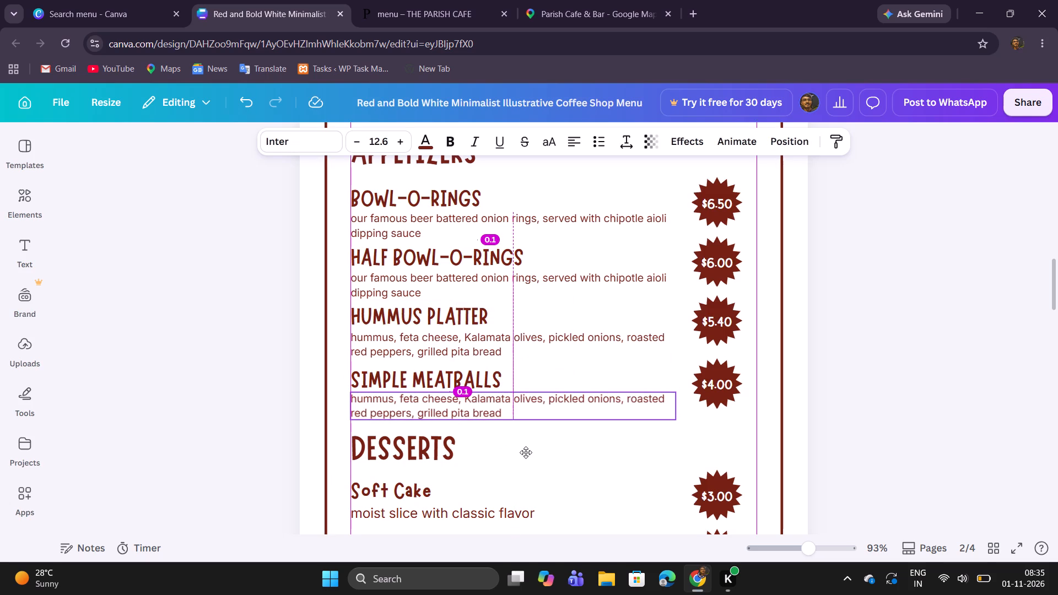
left_click(278, 408)
Nudge the HUMMUS PLATTER description slightly up, closer to its item name.
left_click(442, 351)
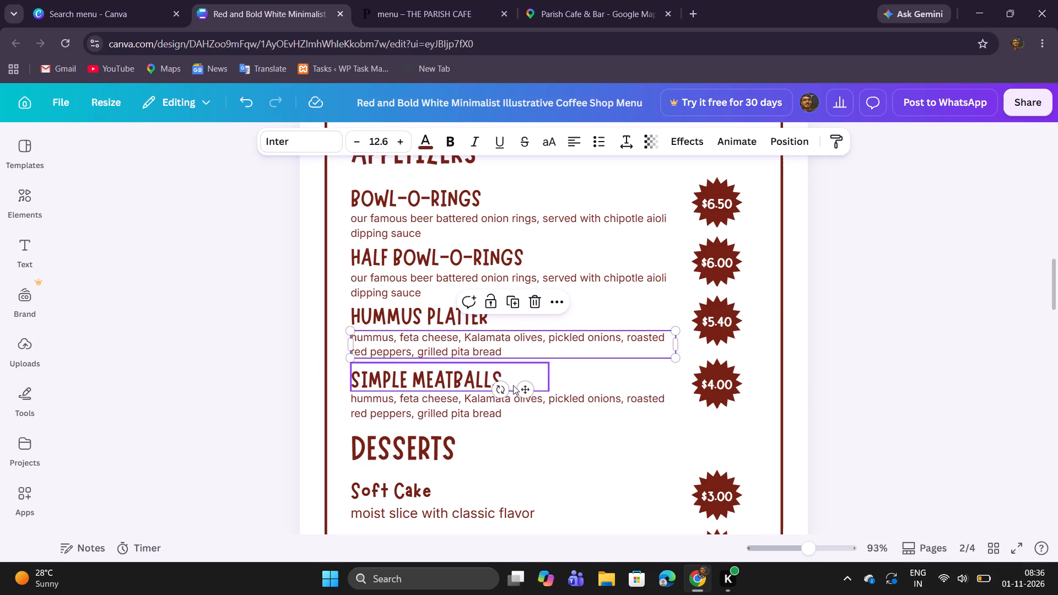
left_click(525, 392)
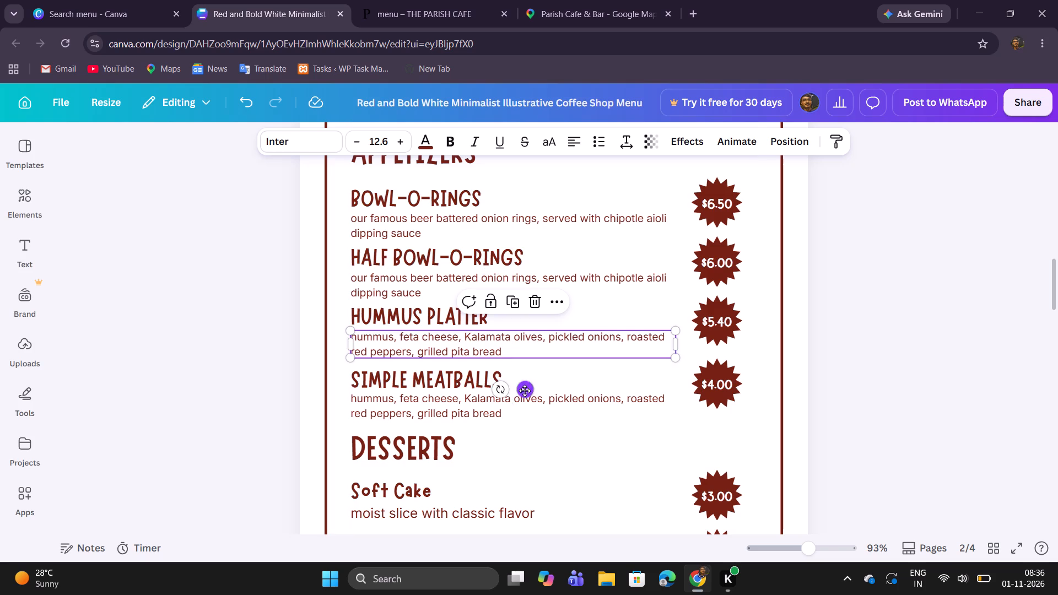
left_click(268, 381)
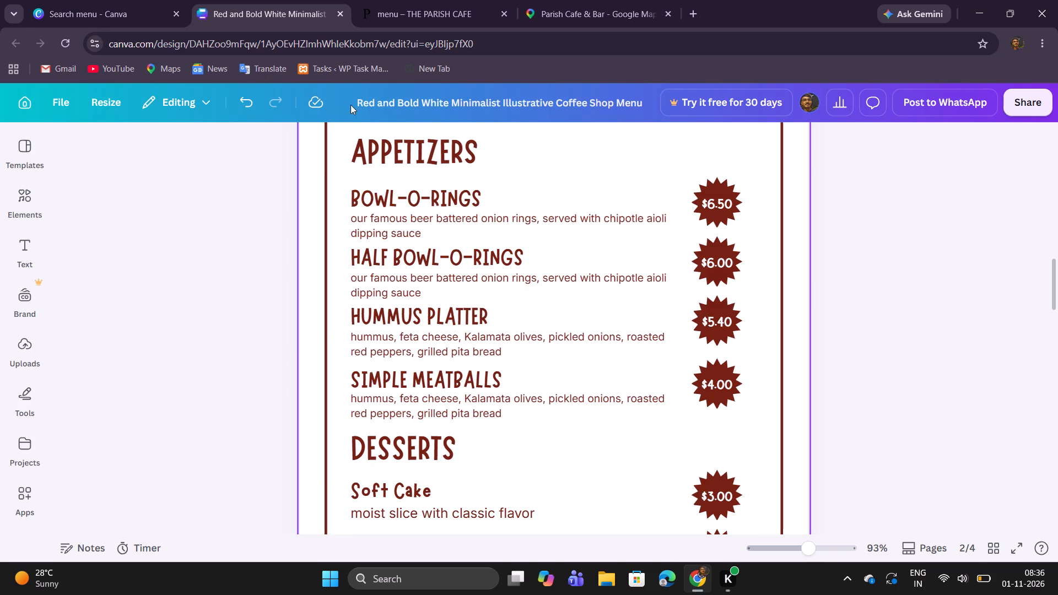
Replace the description under SIMPLE MEATBALLS with the "beef, pork & veal meatballs in marinara sauce..." text copied from the cafe's website menu.
left_click(405, 14)
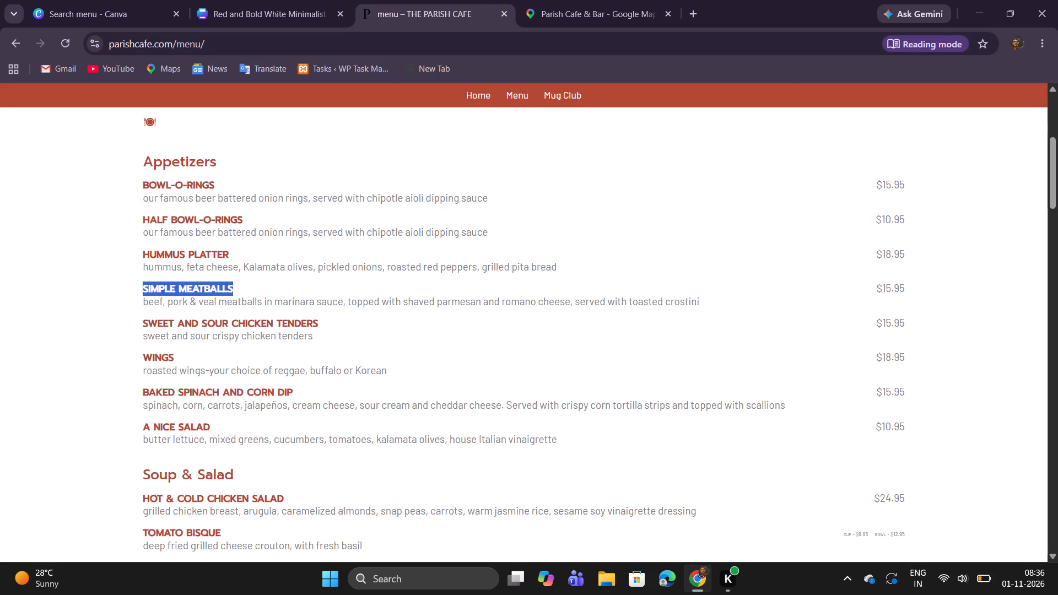
left_click_drag(144, 306, 355, 300)
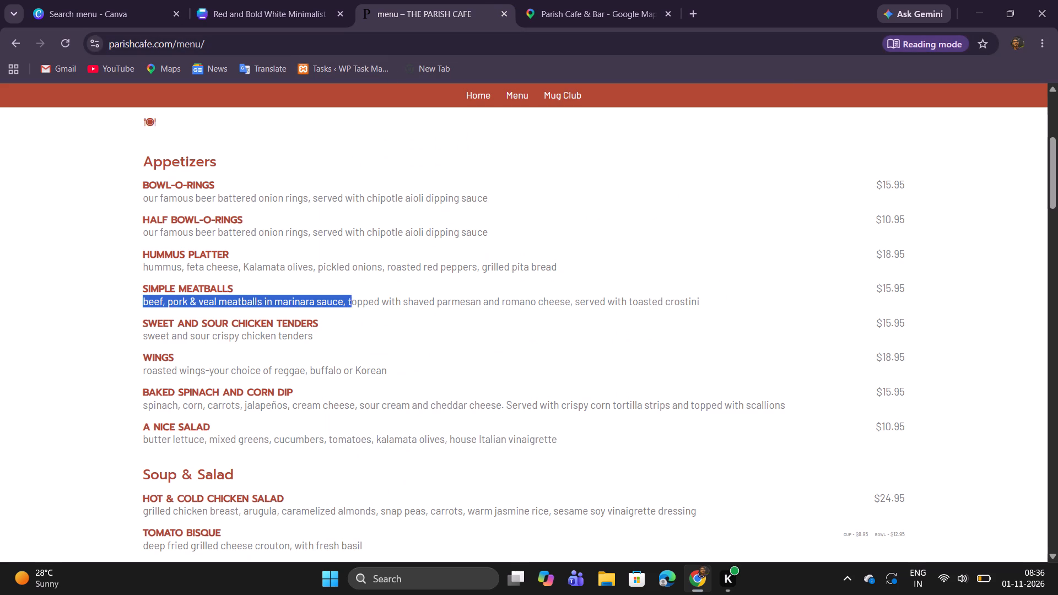
left_click_drag(355, 300, 701, 304)
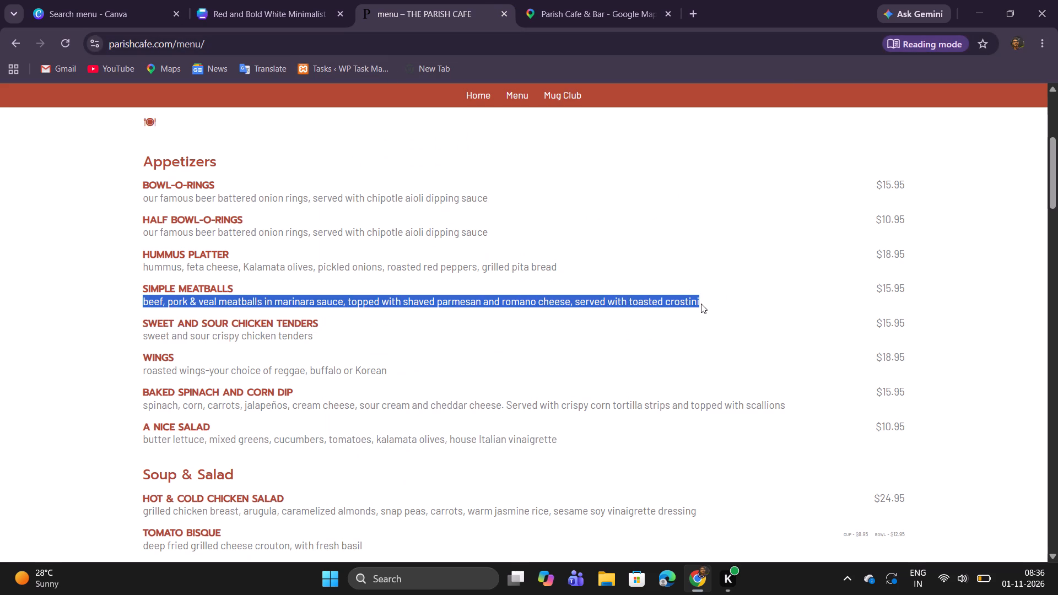
left_click_drag(701, 304, 701, 304)
key("ctrl+c")
left_click(301, 0)
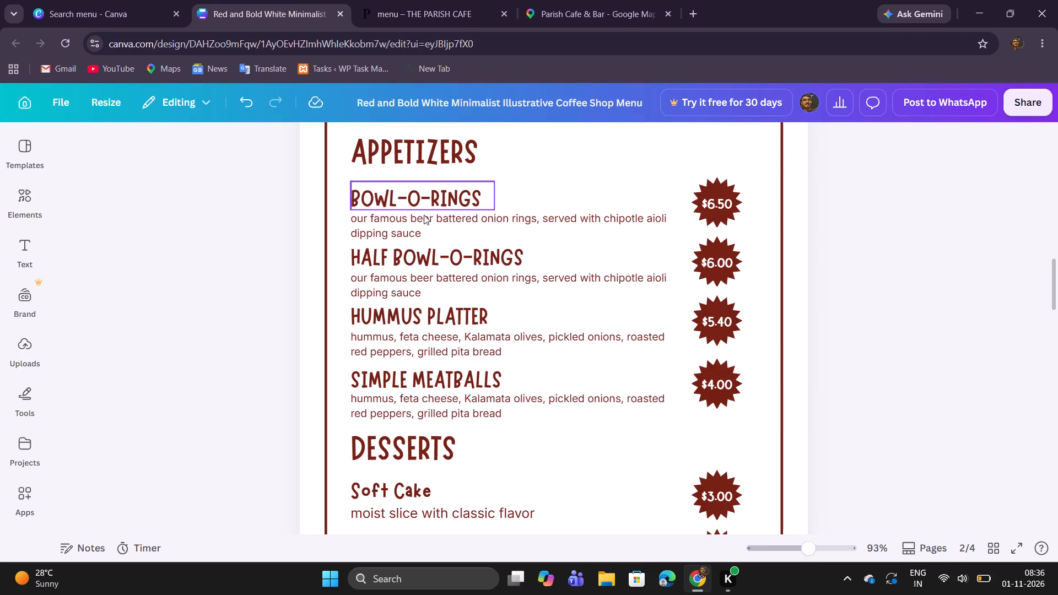
double_click(490, 404)
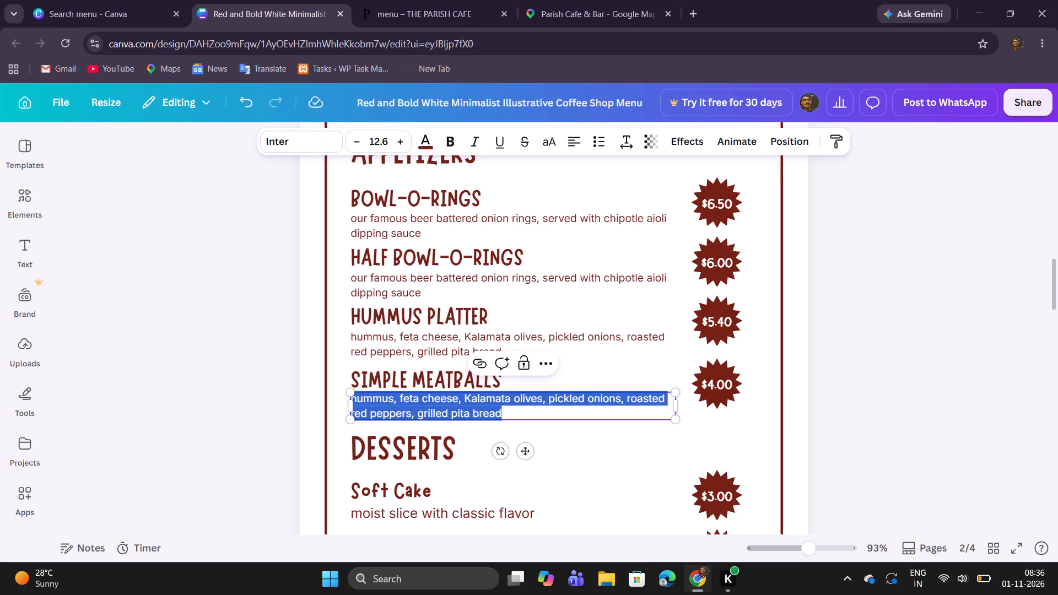
key("ctrl+v")
left_click(228, 409)
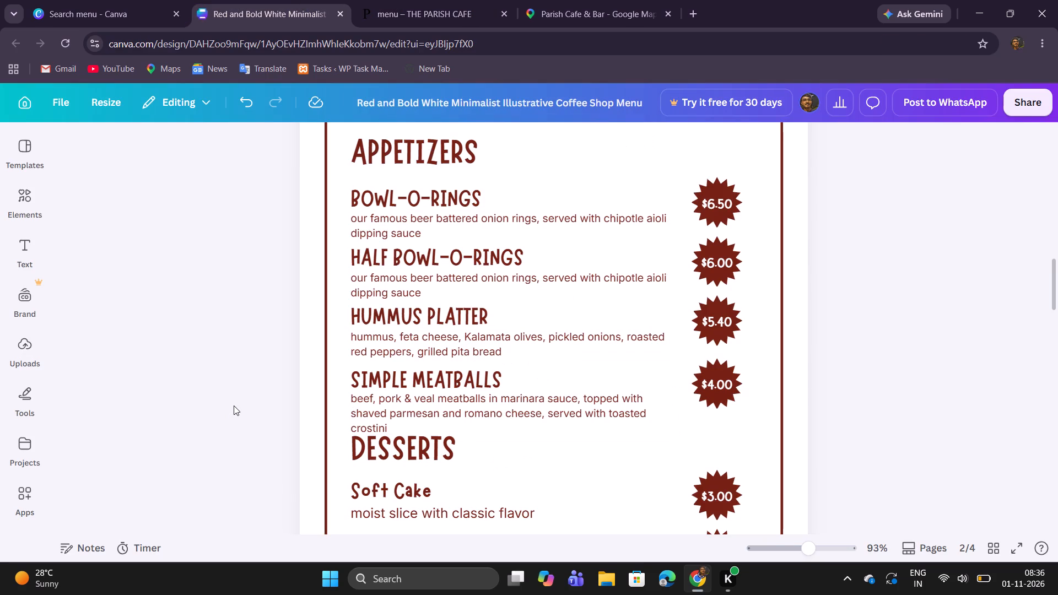
Widen the SIMPLE MEATBALLS description box toward the price badge so its text fits on two lines.
left_click(505, 421)
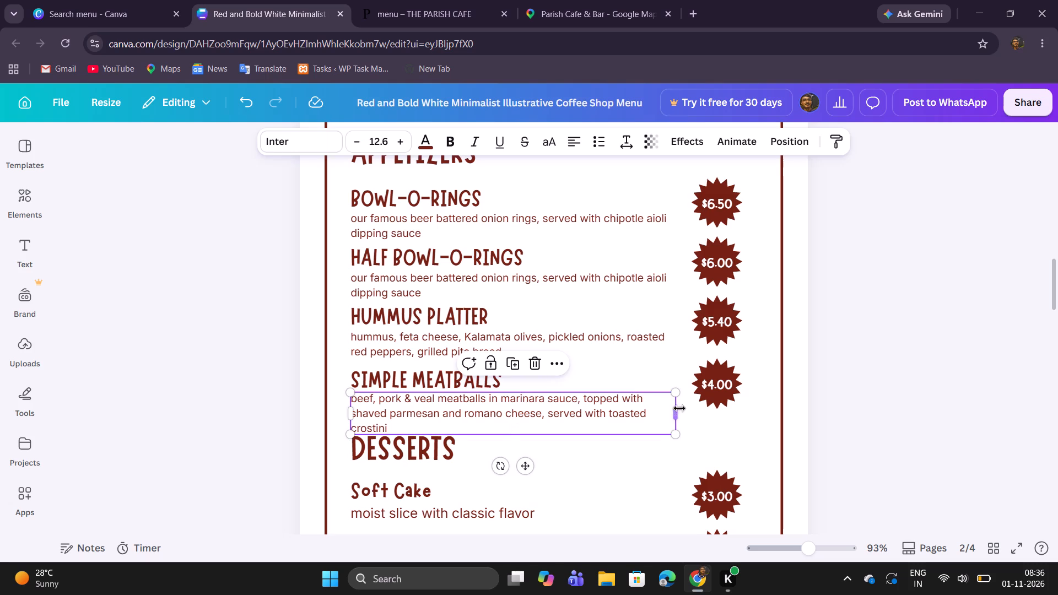
left_click_drag(676, 415, 697, 413)
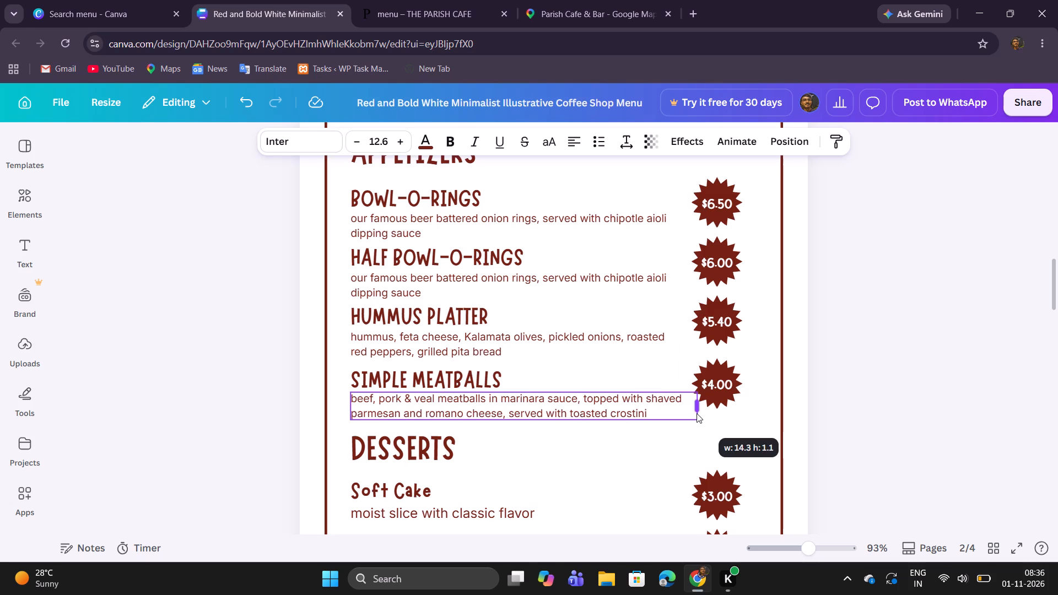
left_click_drag(697, 413, 693, 413)
left_click(929, 349)
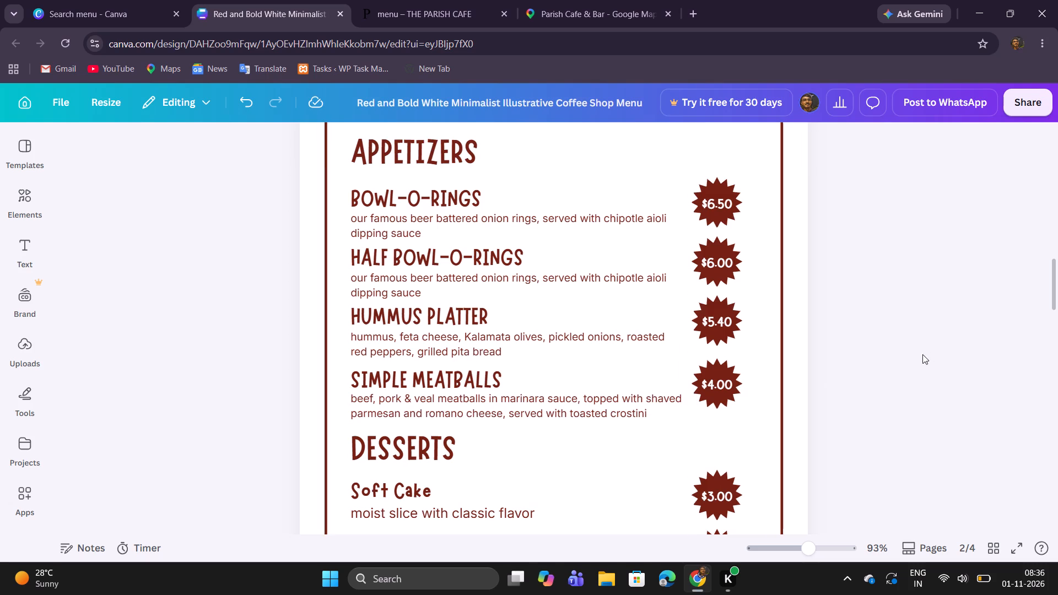
Widen the HUMMUS PLATTER, HALF BOWL-O-RINGS and BOWL-O-RINGS description boxes to a matching width of about 13.9, ending just before the price badges.
left_click(650, 353)
left_click_drag(678, 346, 688, 344)
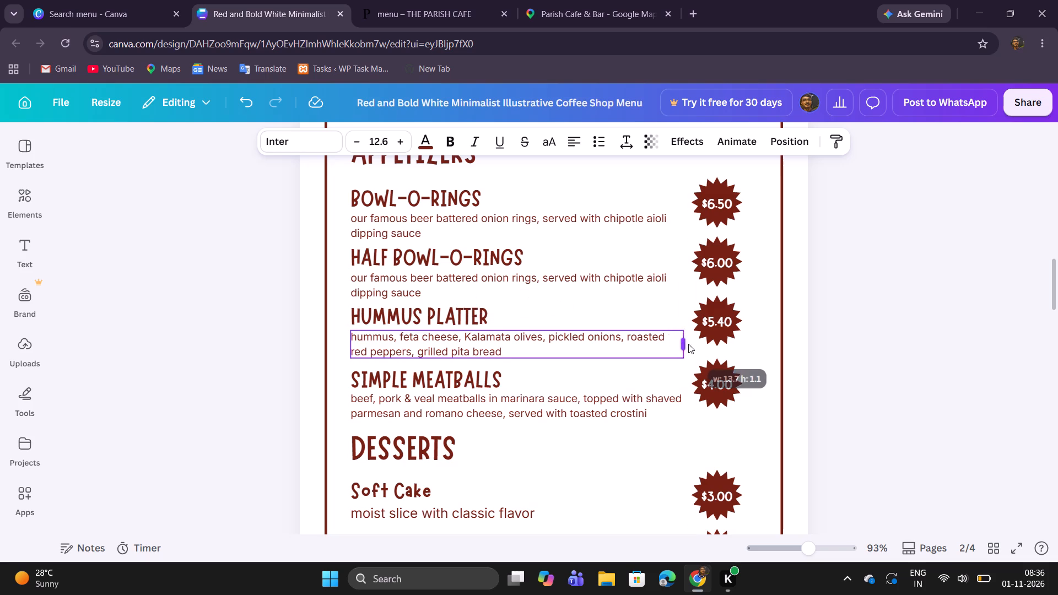
left_click_drag(688, 344, 688, 343)
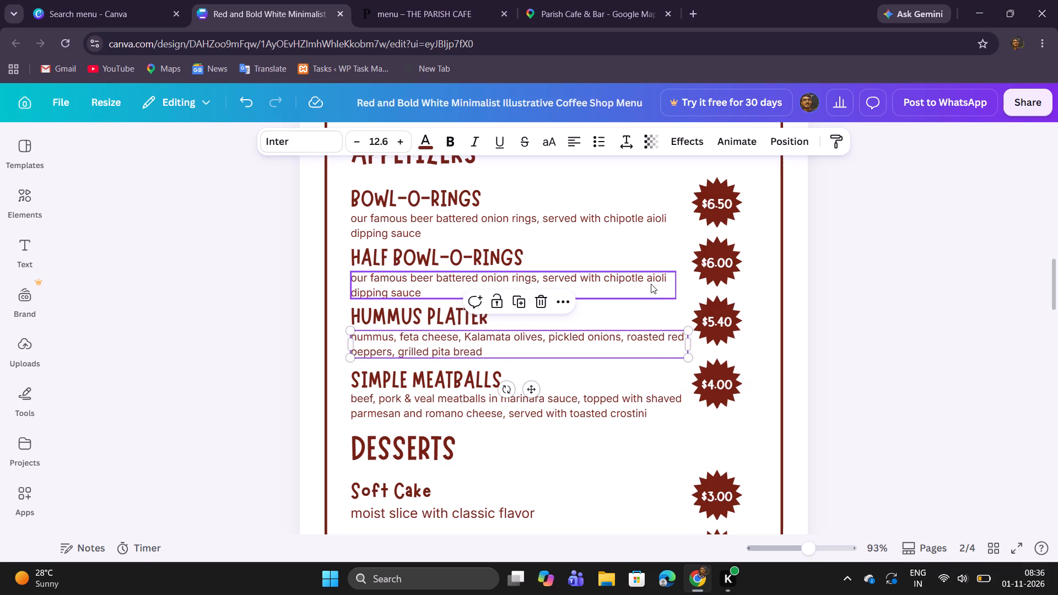
left_click(651, 284)
left_click_drag(682, 285, 693, 286)
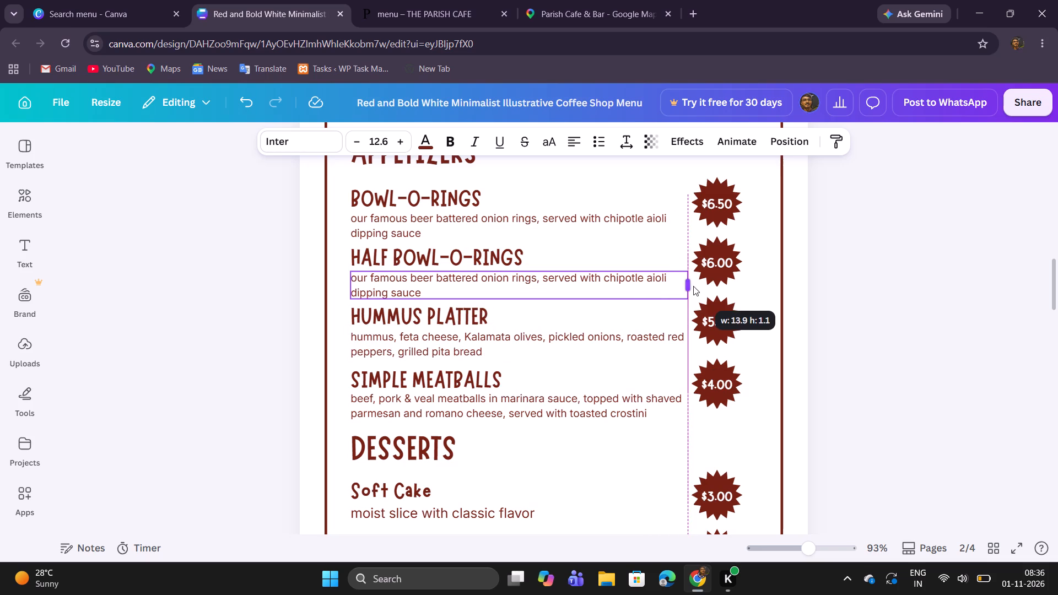
left_click_drag(693, 286, 694, 285)
left_click(650, 218)
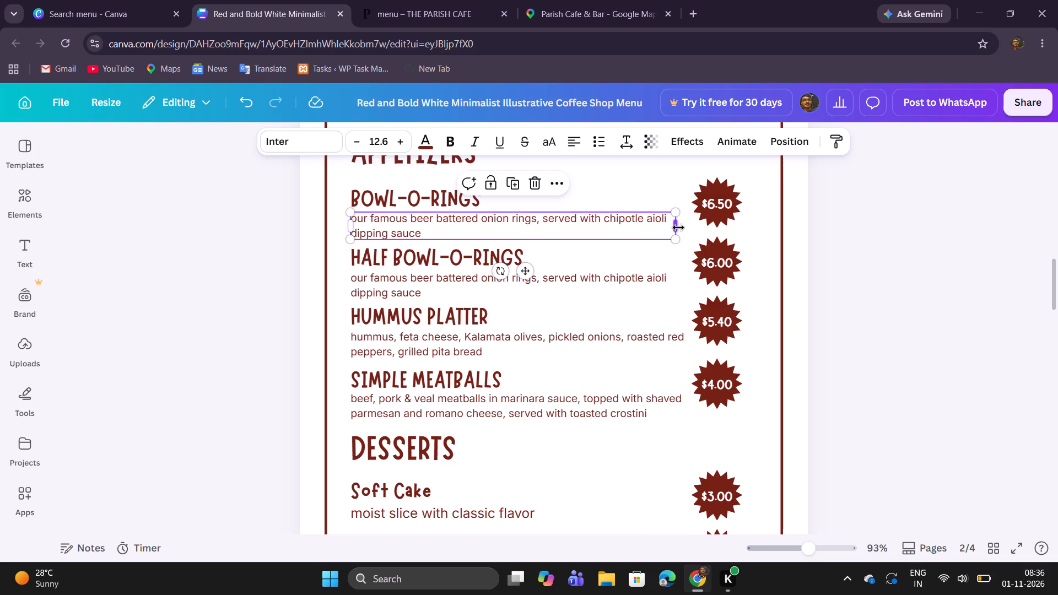
left_click_drag(678, 228, 689, 225)
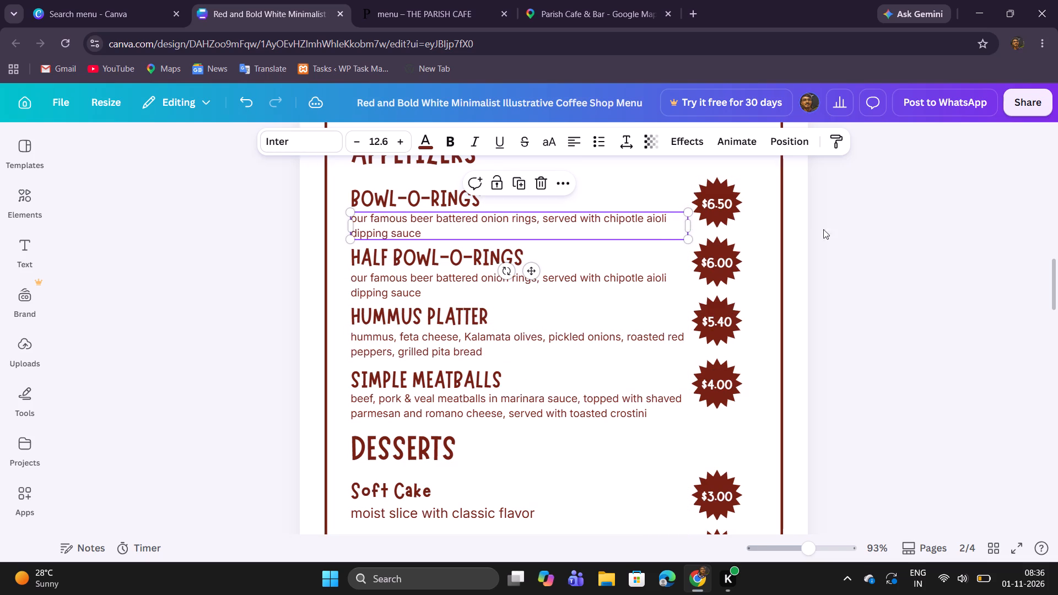
left_click(867, 217)
Copy the item name SWEET AND SOUR CHICKEN TENDERS from the cafe's website menu and return to the design.
scroll(879, 203, "down", 1)
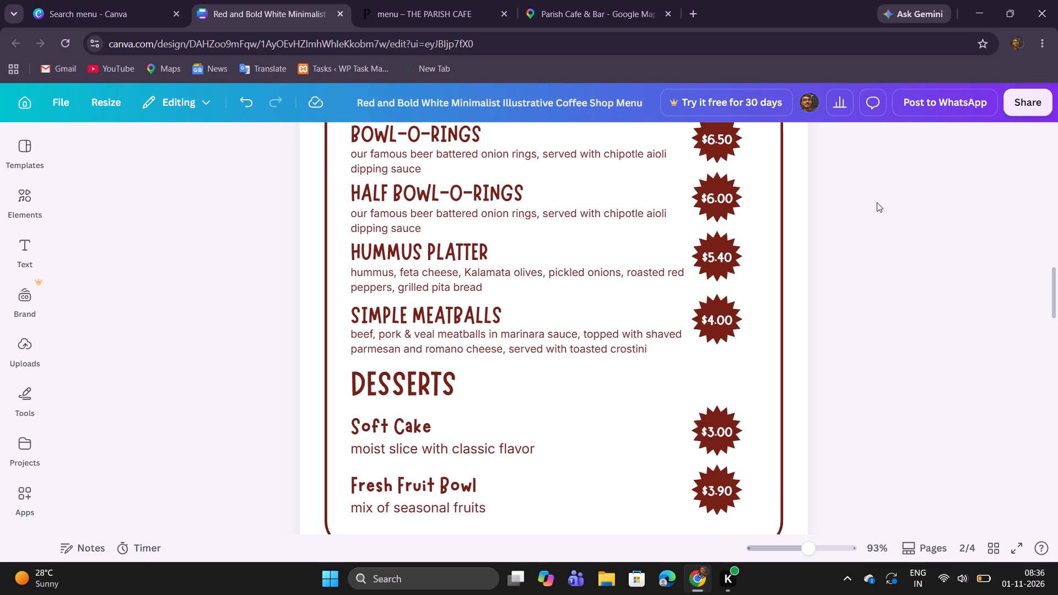
scroll(890, 220, "up", 1)
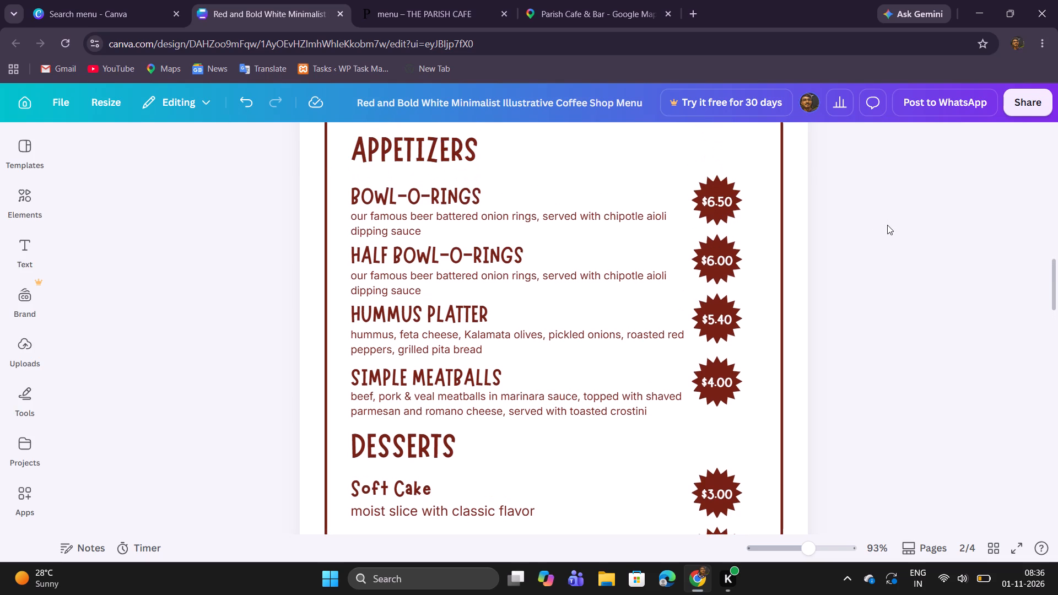
scroll(887, 225, "down", 1)
left_click(424, 0)
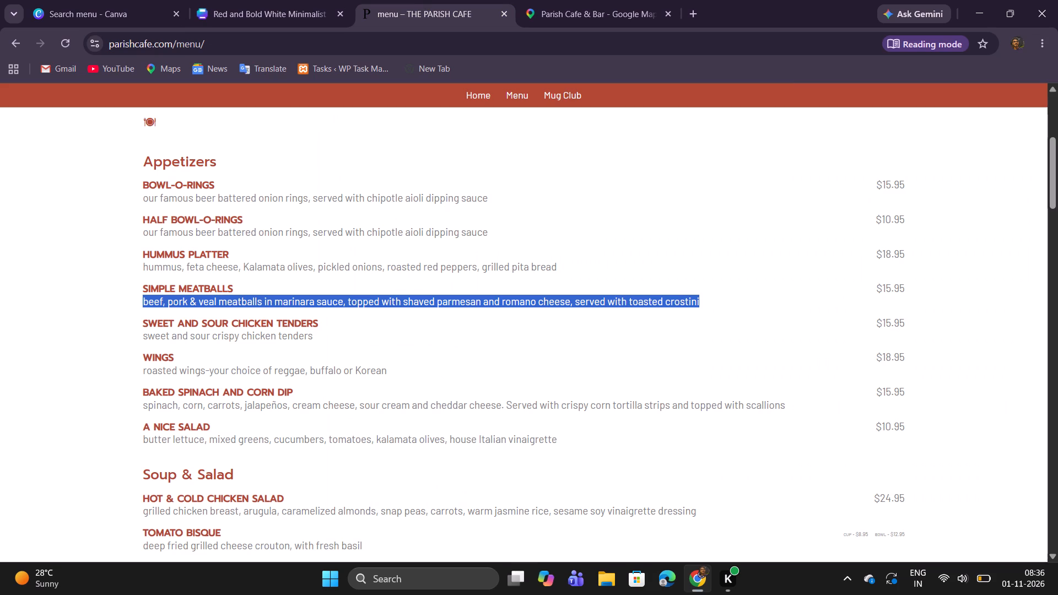
left_click_drag(144, 324, 327, 317)
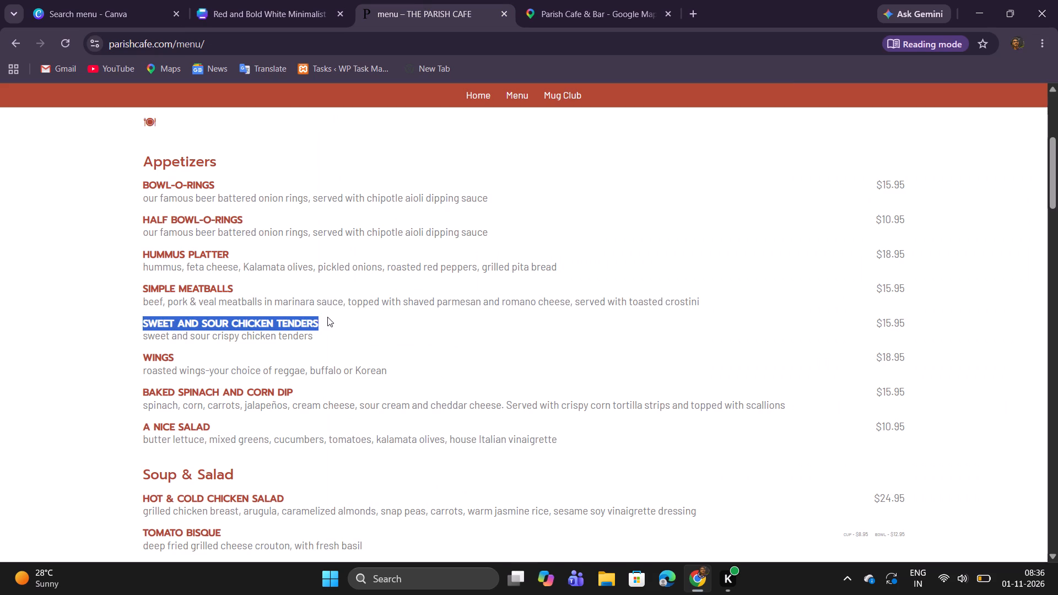
key("ctrl+c")
left_click(239, 0)
Delete the DESSERTS heading and the Soft Cake and Fresh Fruit Bowl names with their descriptions from page 2, keeping the price badges.
scroll(540, 263, "down", 2)
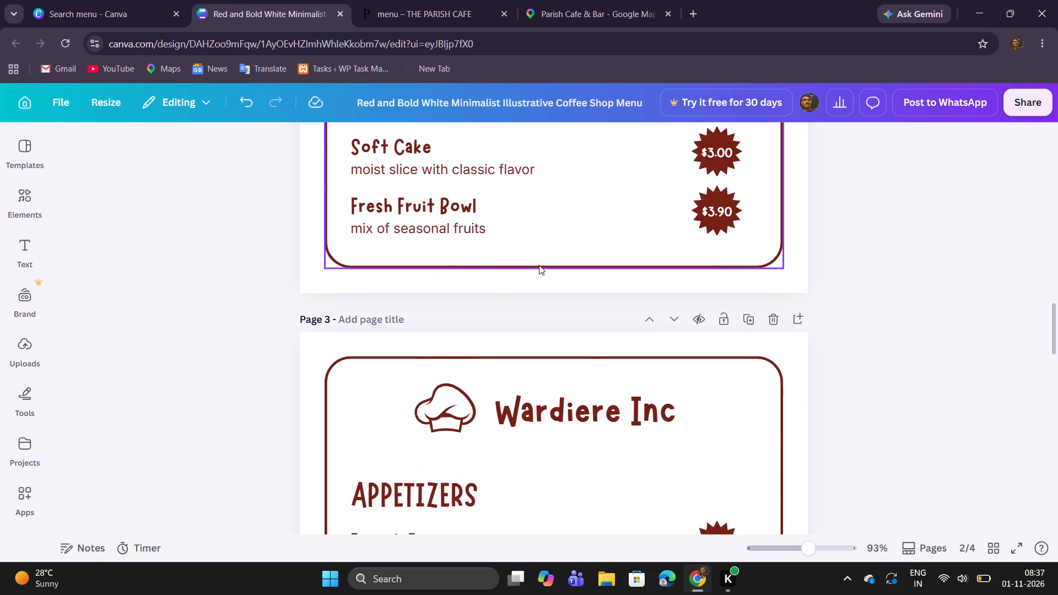
scroll(450, 234, "up", 1)
left_click(451, 238)
left_click(460, 187)
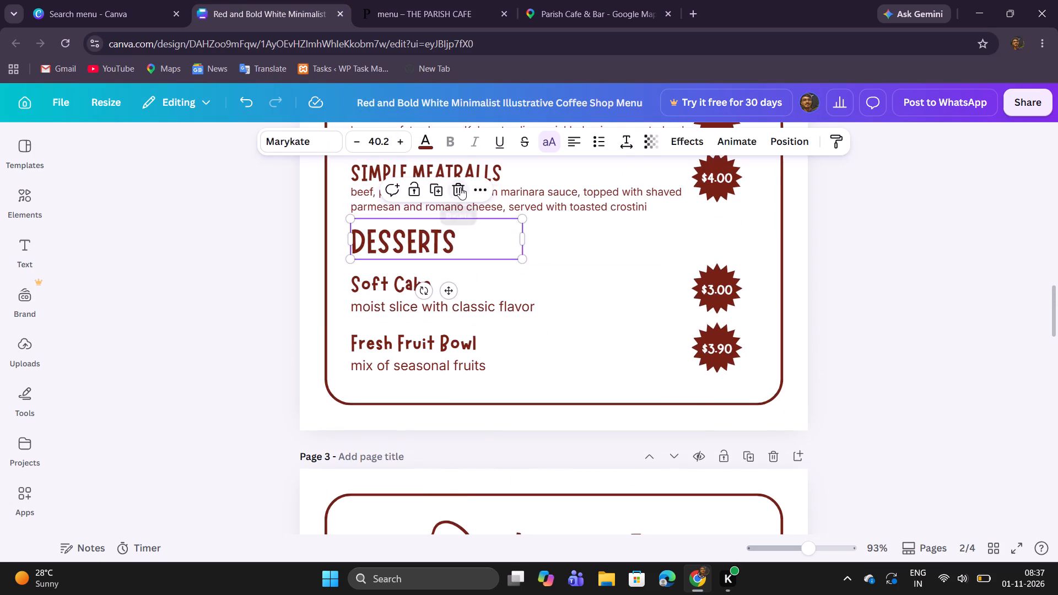
left_click(404, 284)
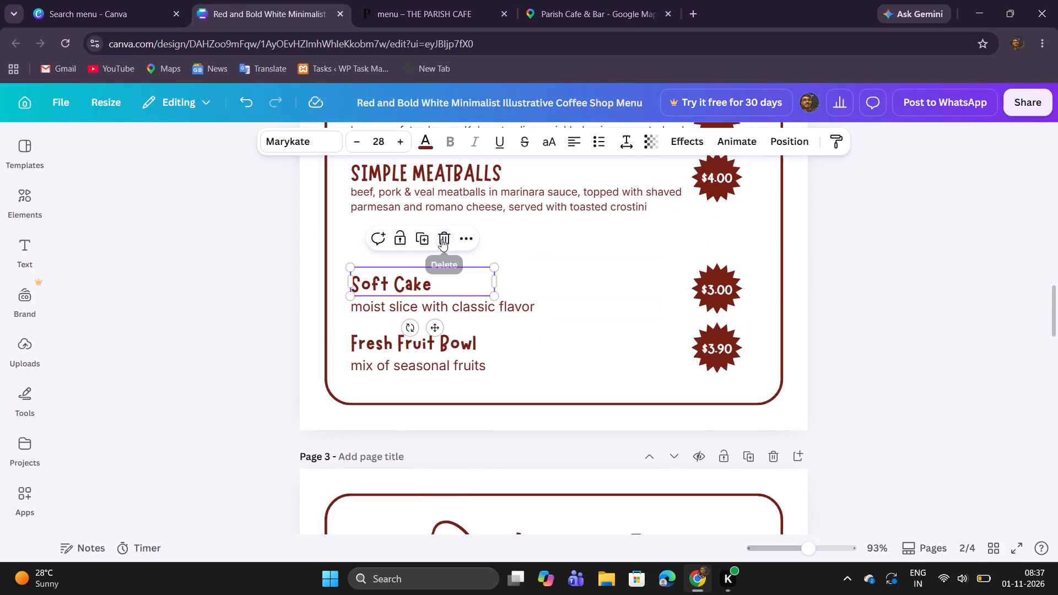
left_click(441, 239)
left_click(425, 310)
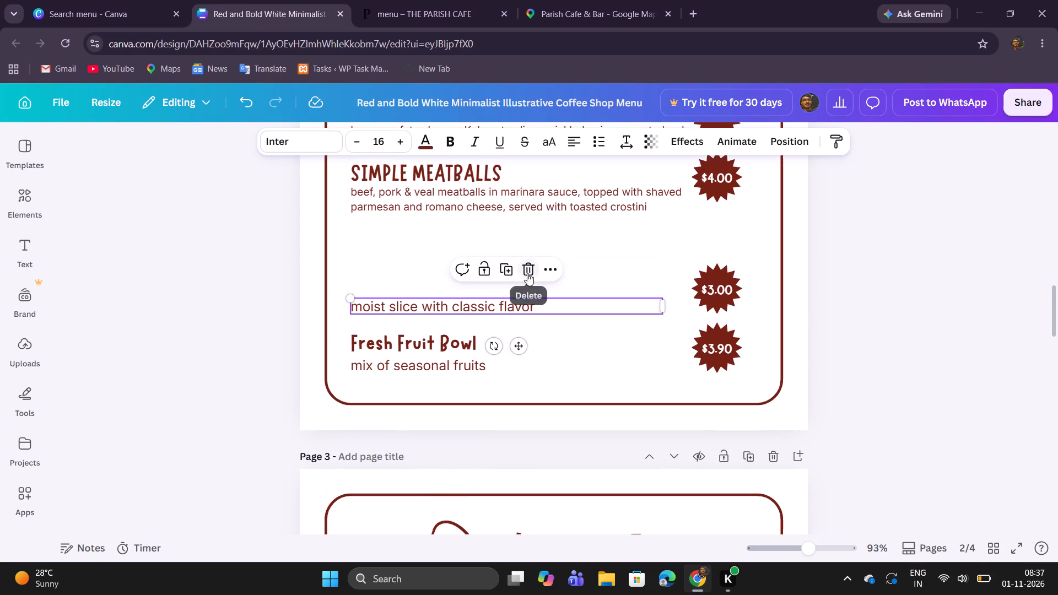
left_click(527, 273)
left_click(455, 344)
left_click(459, 297)
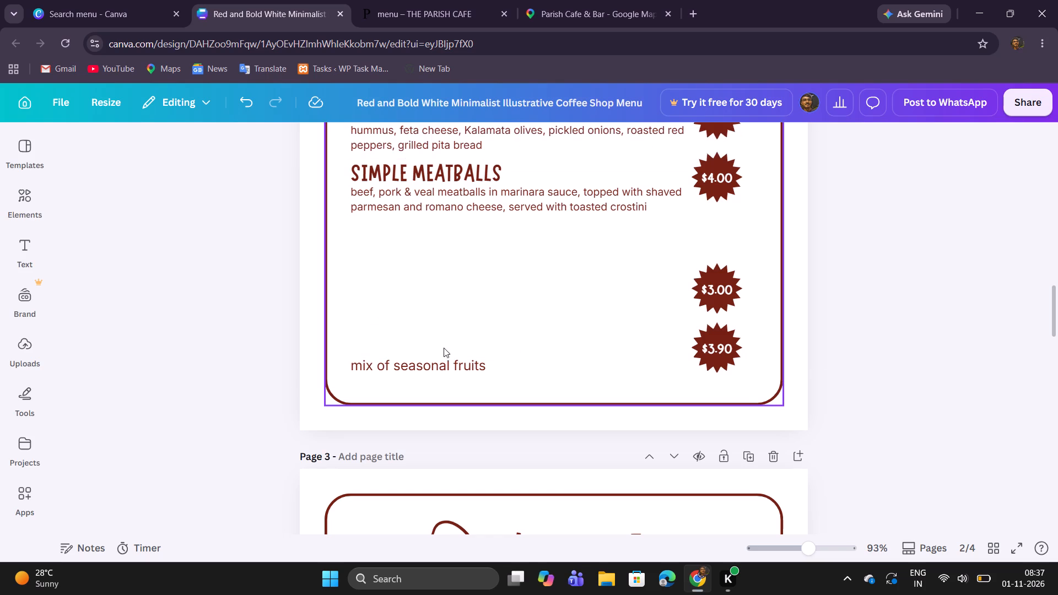
left_click(441, 362)
left_click(527, 333)
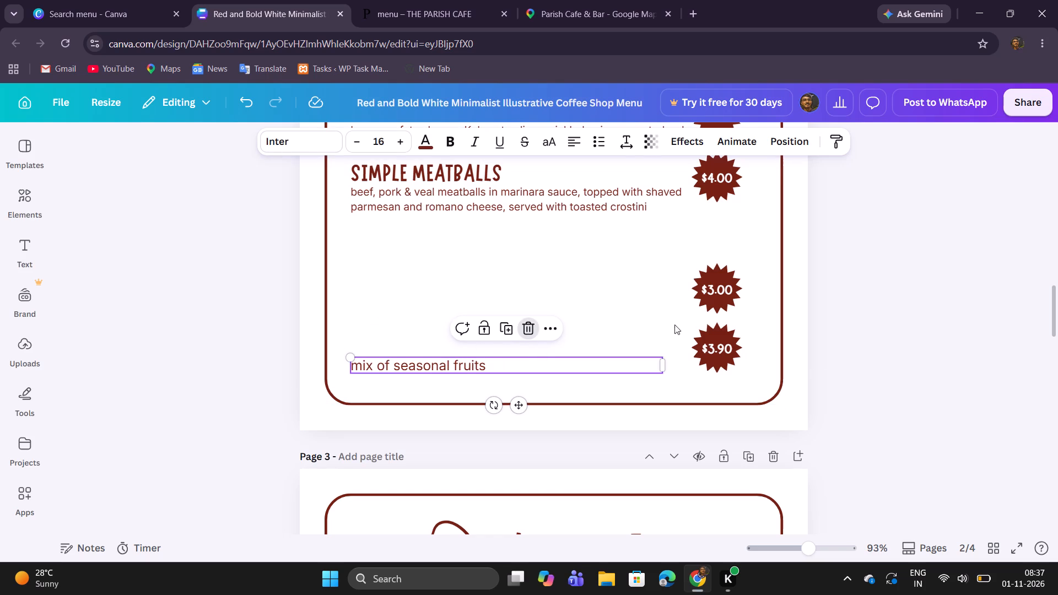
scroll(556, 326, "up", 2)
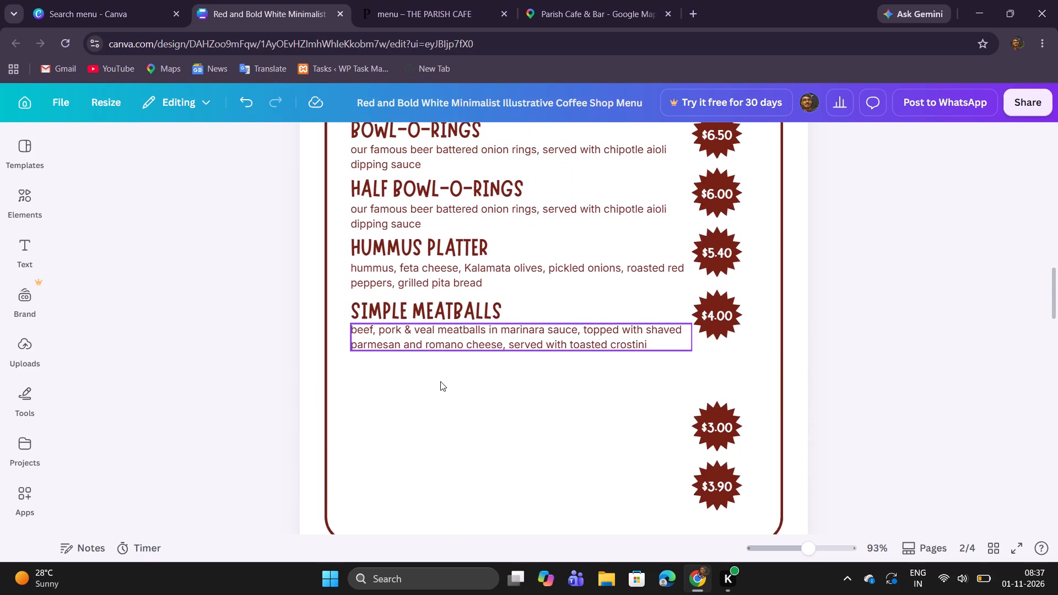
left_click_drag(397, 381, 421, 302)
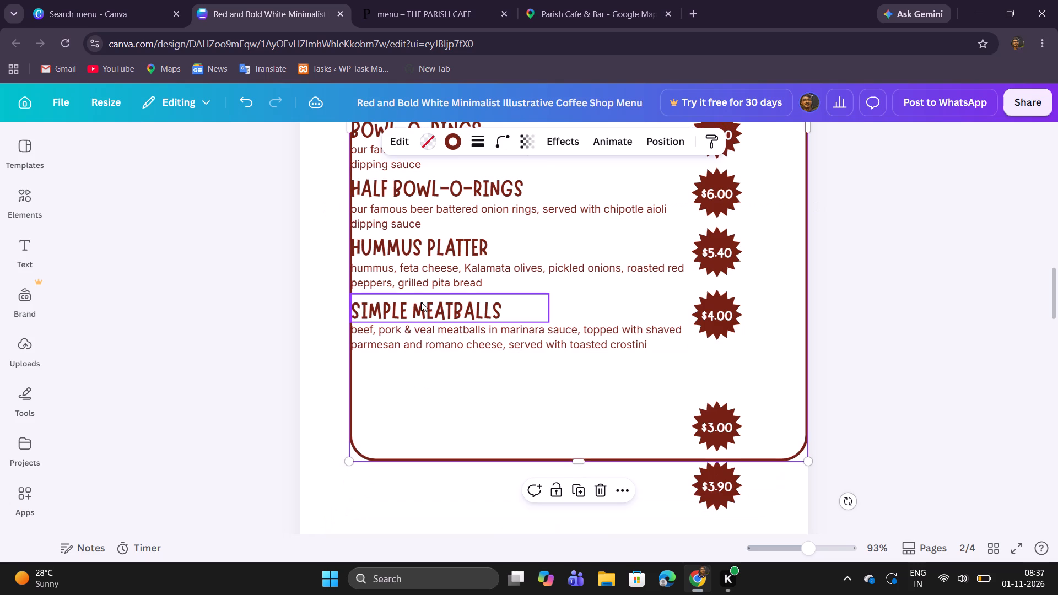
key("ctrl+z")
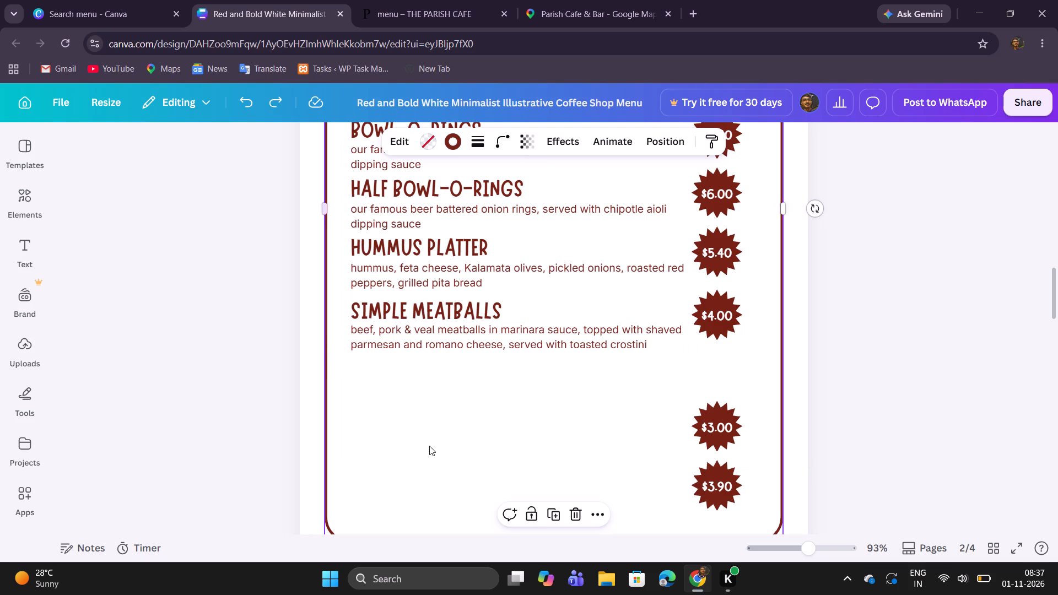
Lock the rounded border frame around the page 2 menu and check that it cannot be moved.
left_click(533, 515)
left_click(499, 459)
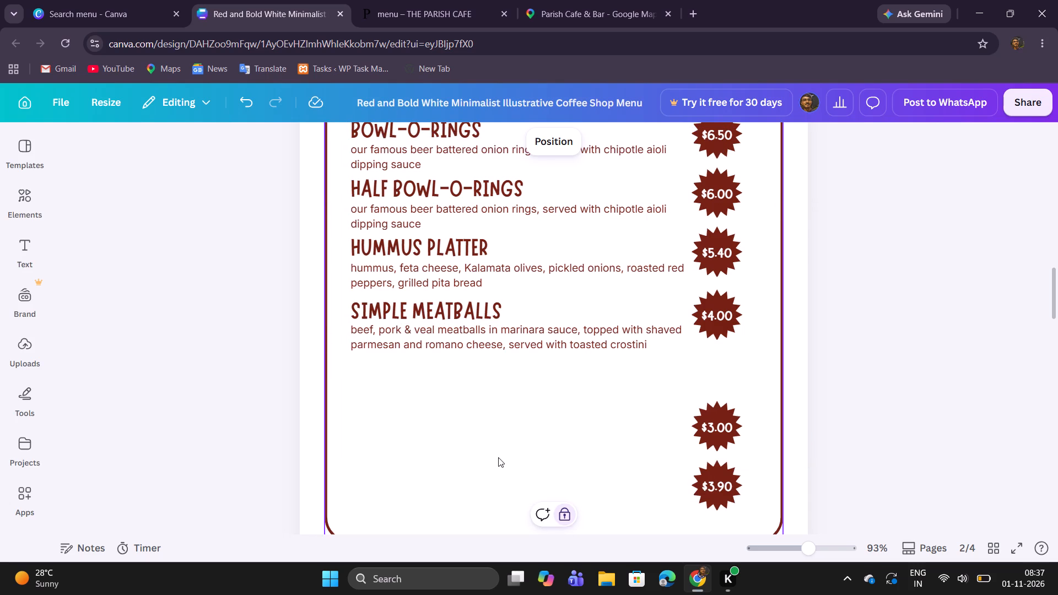
left_click_drag(324, 429, 365, 422)
left_click(428, 409)
left_click(879, 363)
Duplicate the HUMMUS PLATTER and SIMPLE MEATBALLS names with their descriptions and place the copies directly below the SIMPLE MEATBALLS entry, left-aligned with it.
scroll(879, 363, "up", 1)
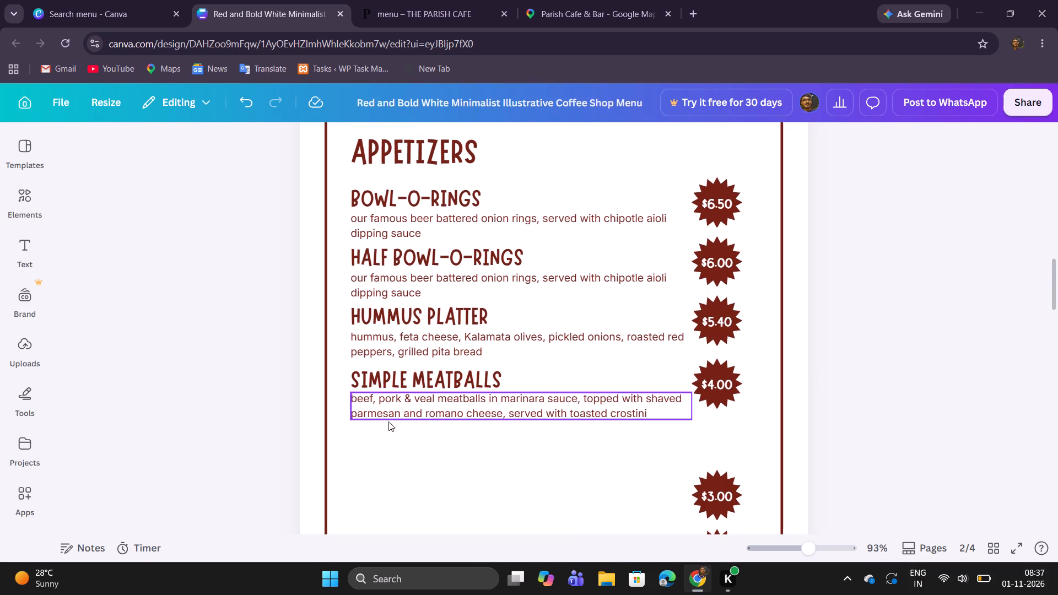
left_click_drag(340, 316, 467, 387)
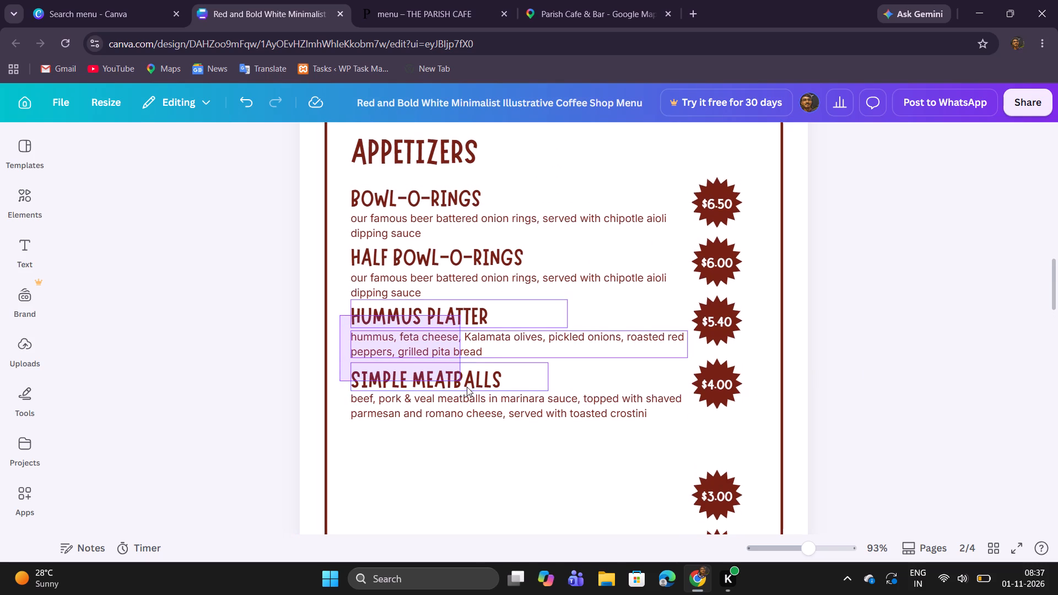
left_click_drag(467, 387, 507, 404)
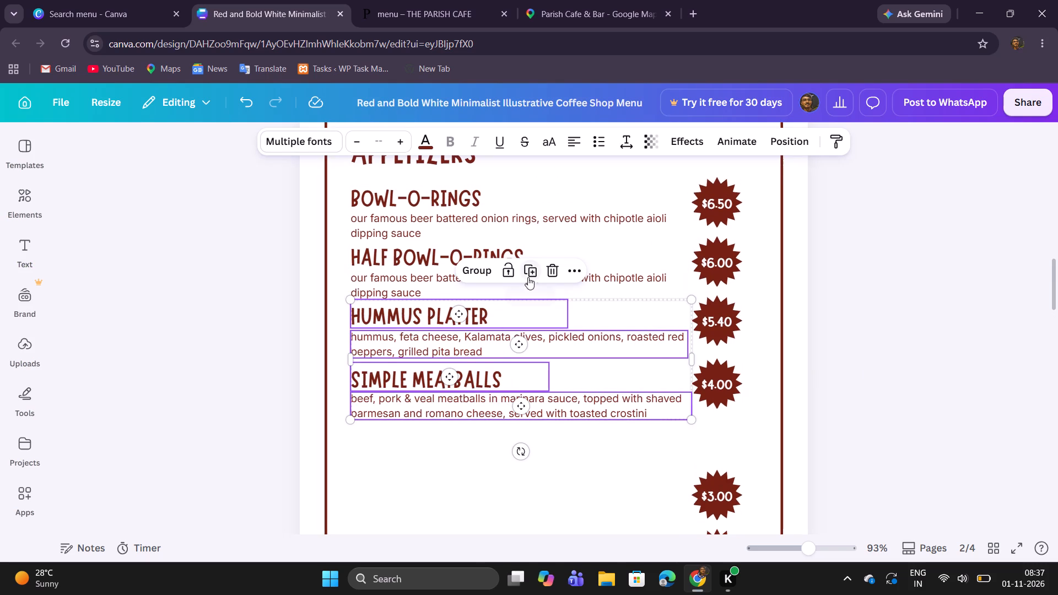
left_click(528, 277)
left_click_drag(515, 361, 509, 369)
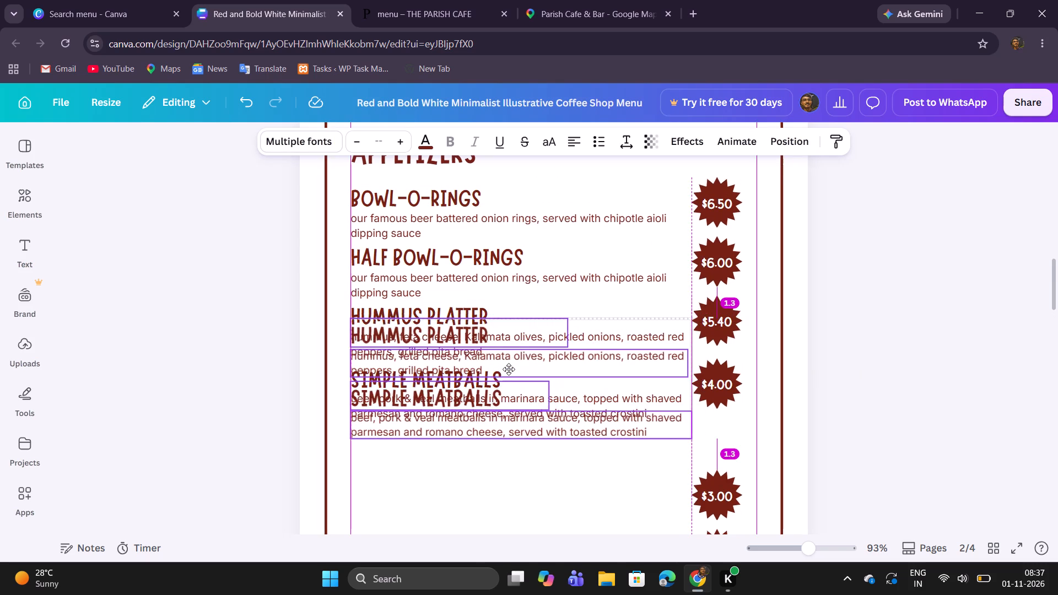
left_click_drag(509, 369, 505, 410)
scroll(509, 369, "down", 1)
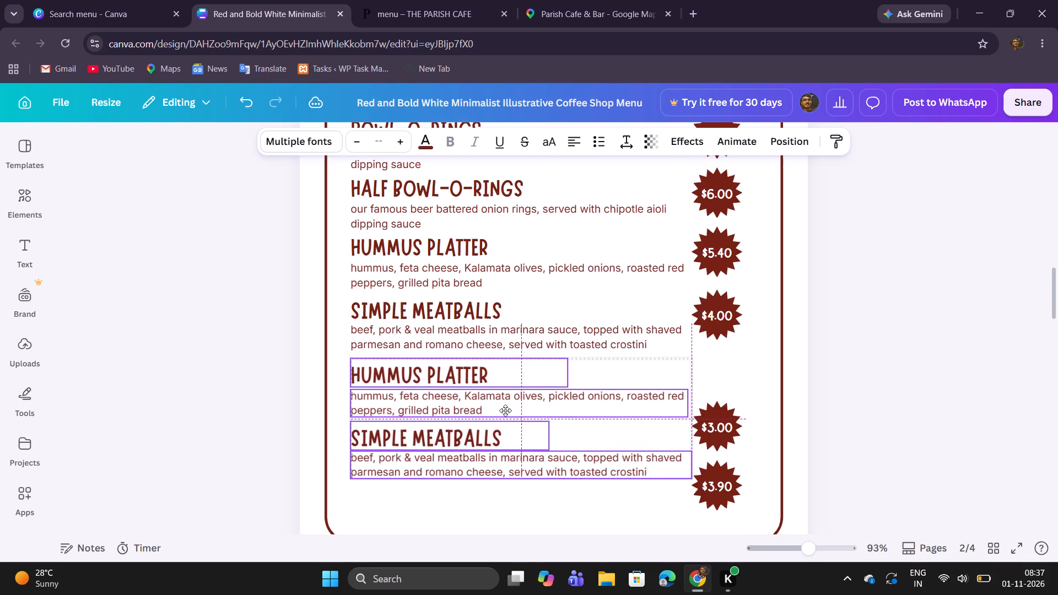
left_click_drag(505, 410, 504, 415)
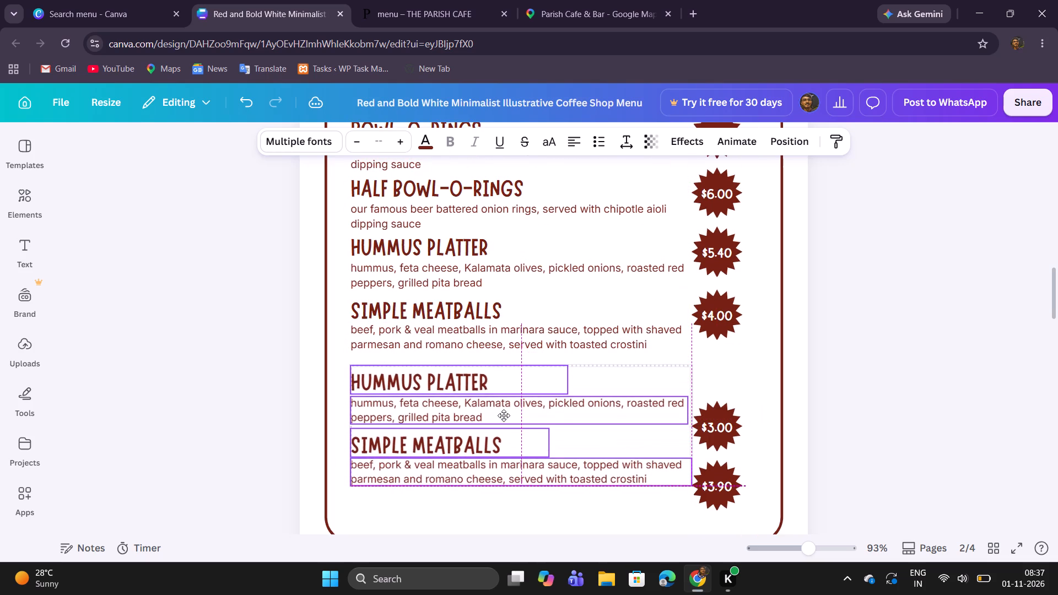
left_click_drag(504, 415, 505, 412)
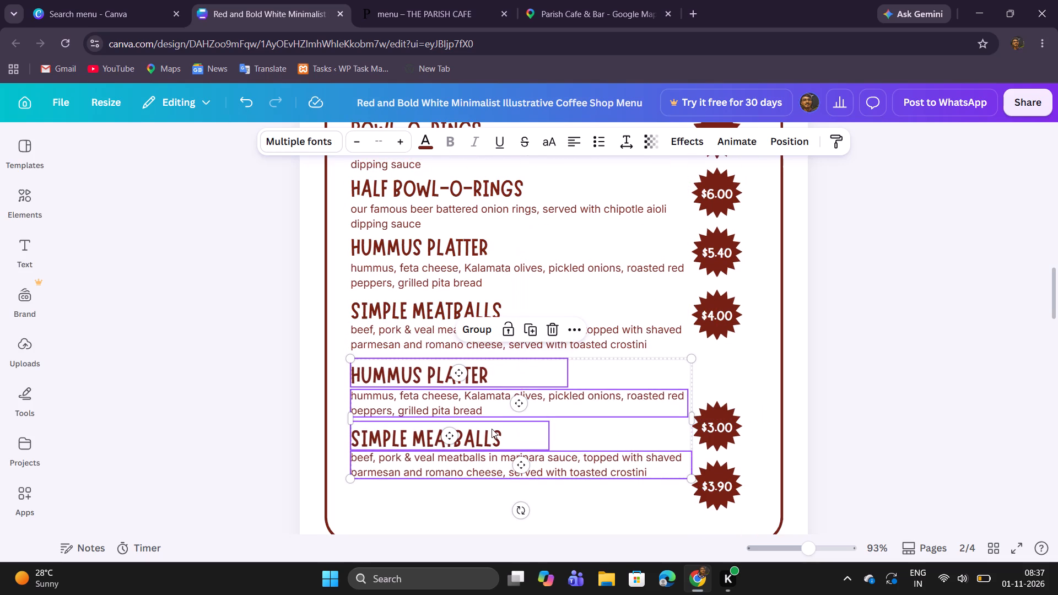
left_click(492, 430)
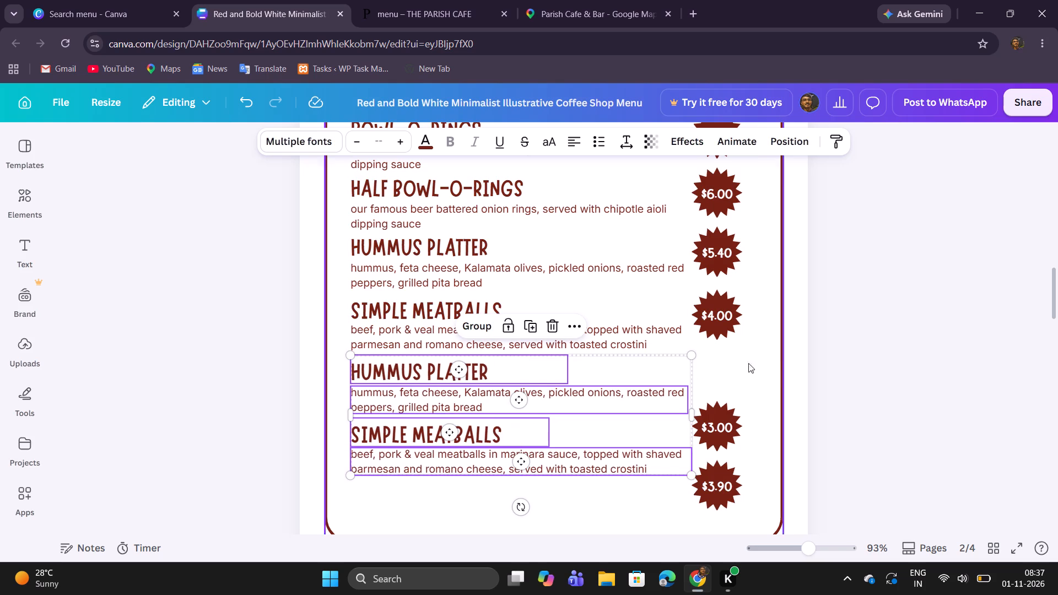
left_click(877, 323)
Review the page 2 menu from its header down through the appetizers and compare it with the cafe's website menu.
scroll(725, 427, "up", 1)
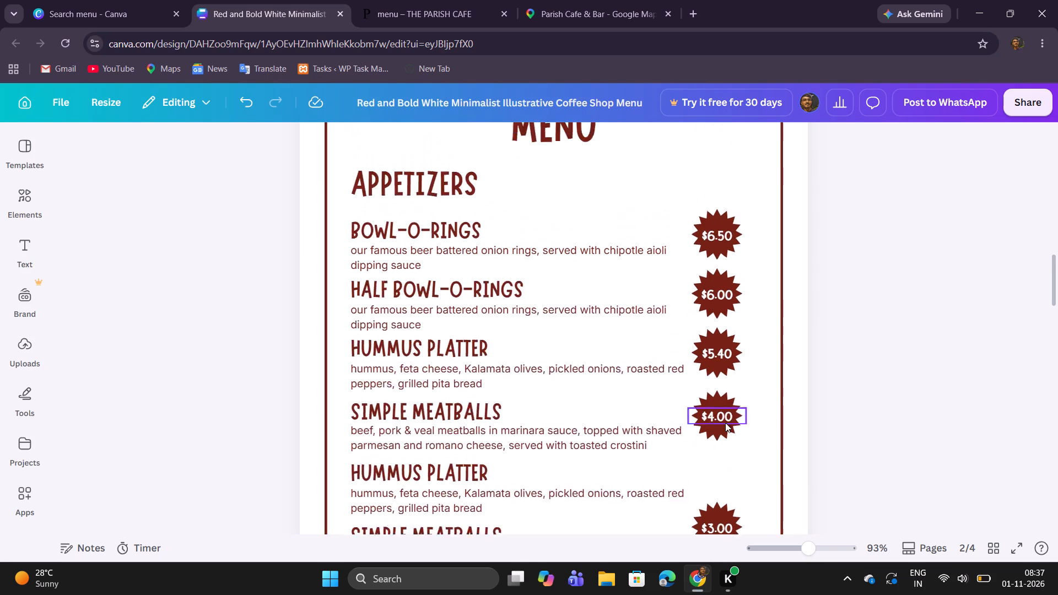
scroll(725, 417, "up", 1)
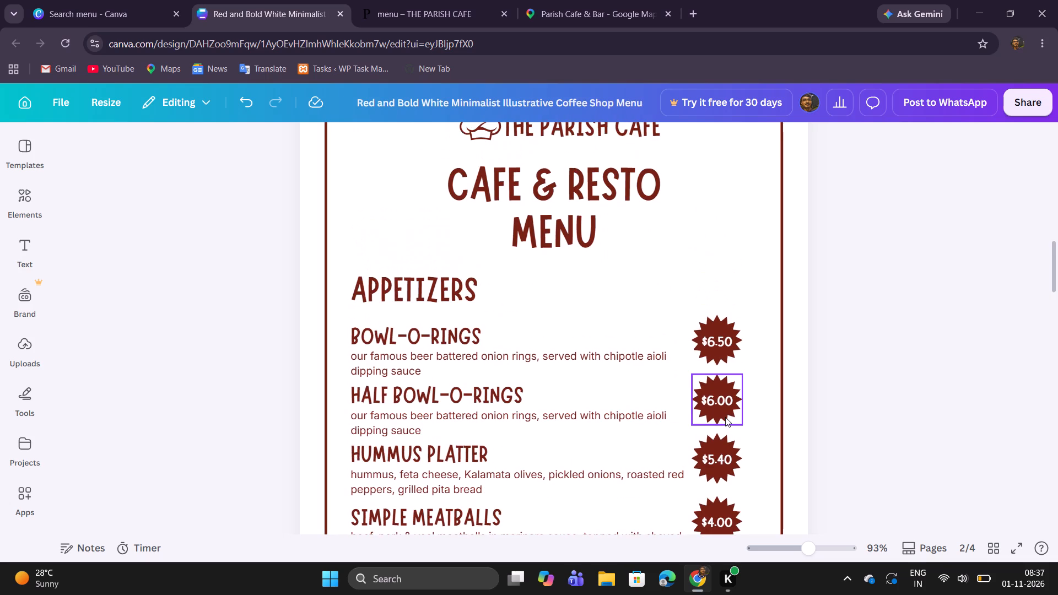
scroll(725, 417, "up", 2)
scroll(726, 415, "down", 1)
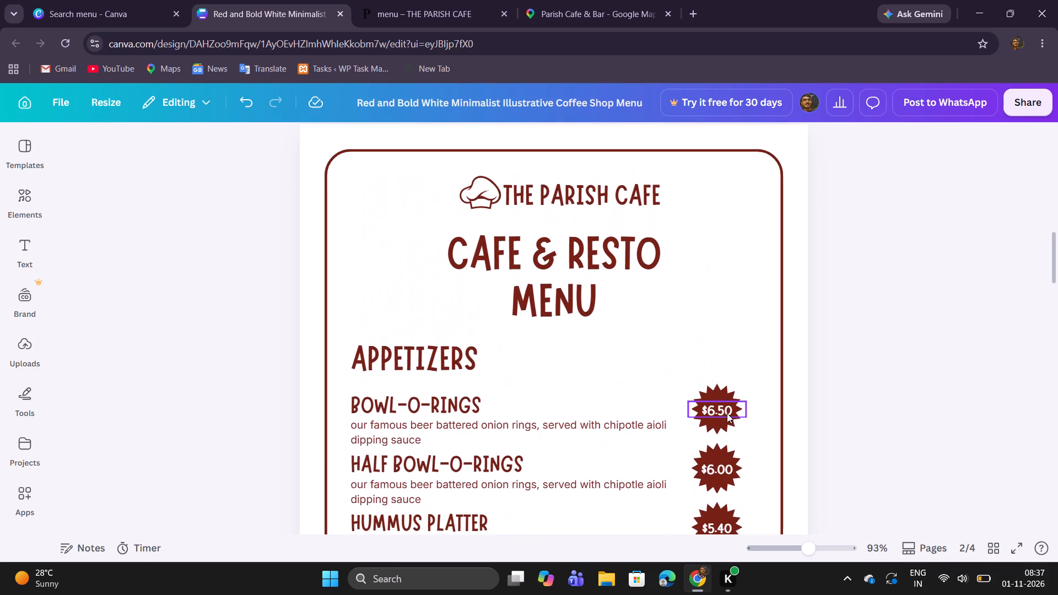
scroll(727, 413, "down", 2)
scroll(727, 413, "up", 2)
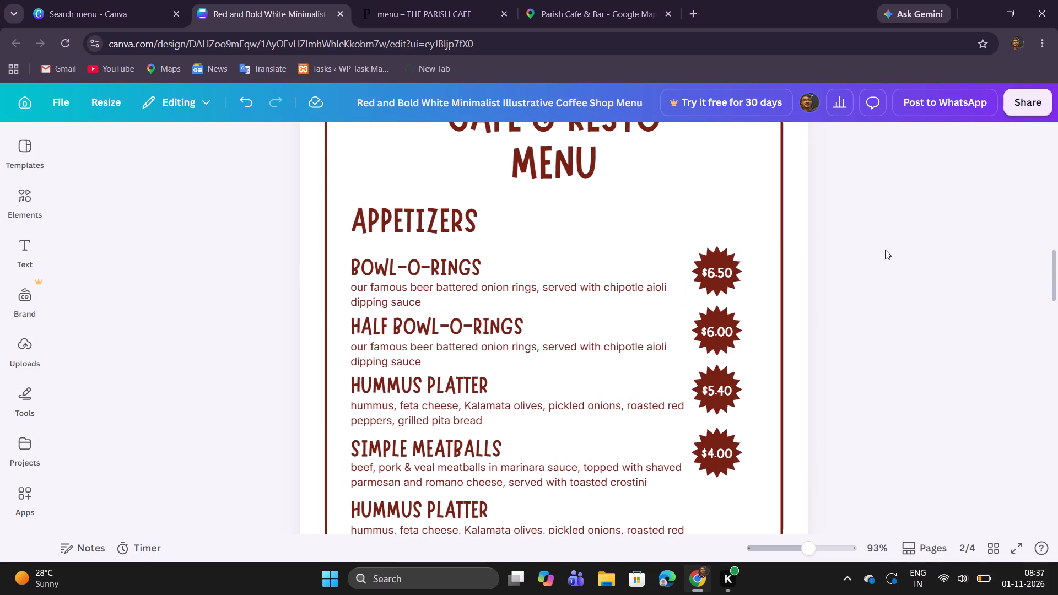
scroll(889, 250, "down", 2)
left_click(402, 0)
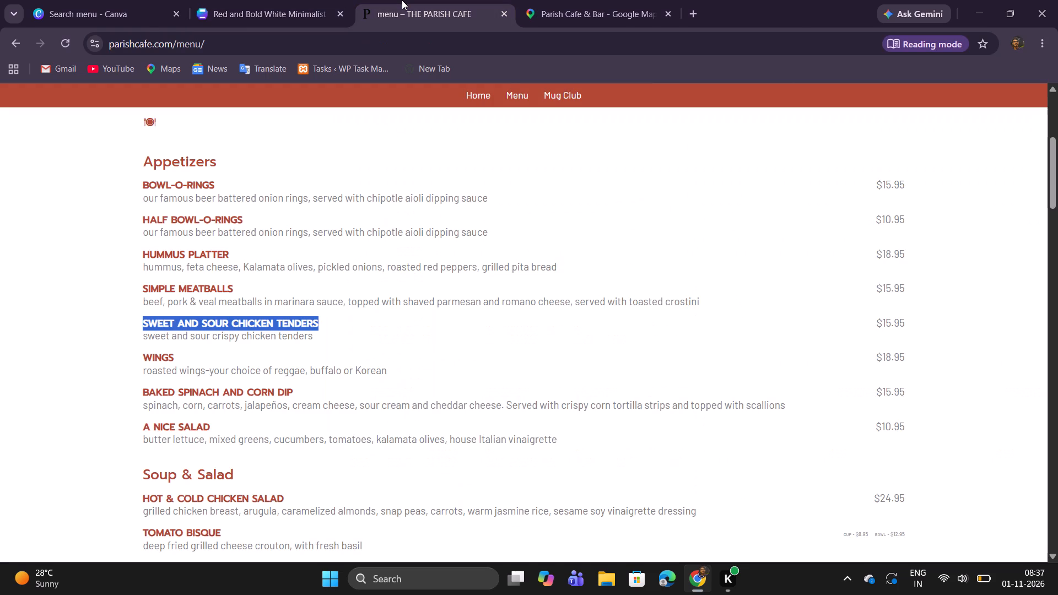
left_click(289, 0)
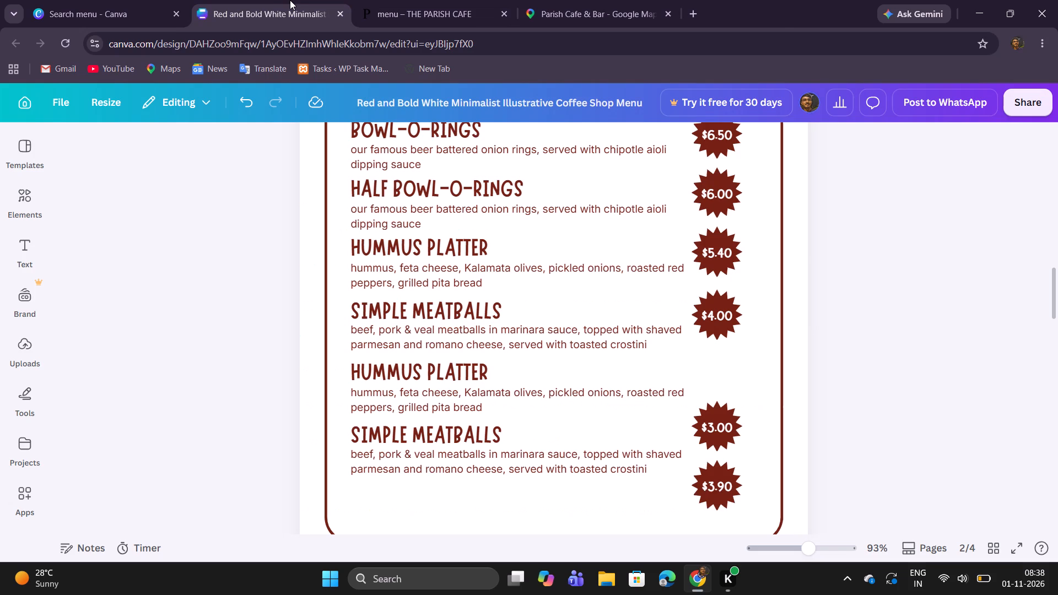
Replace the duplicated HUMMUS PLATTER name with SWEET AND SOUR CHICKEN TENDERS from the website, widening its box to about 11.6 to fit one line.
left_click(413, 0)
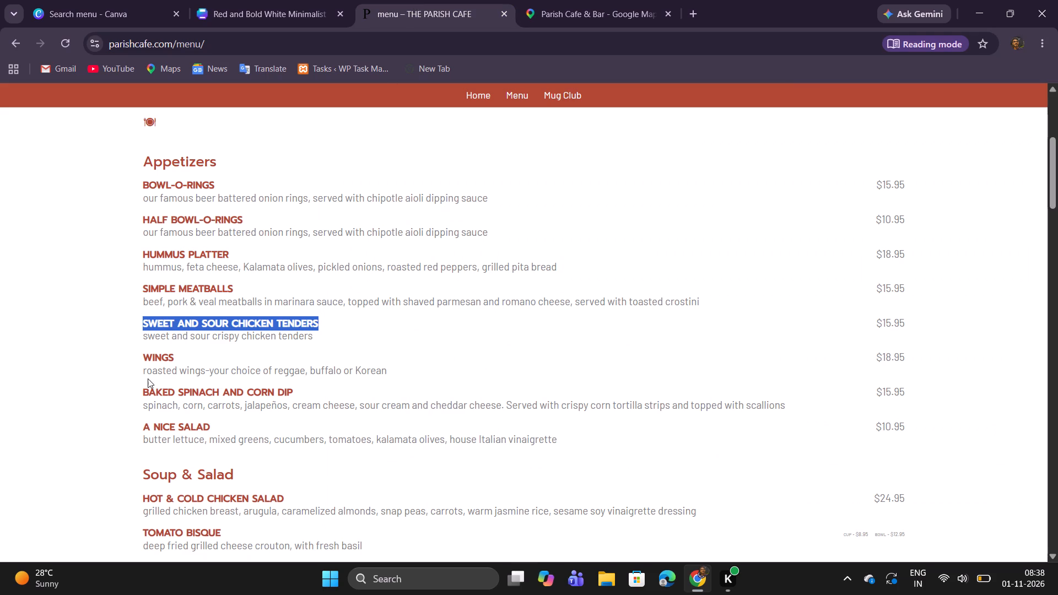
key("ctrl+c")
key("ctrl+c")
left_click(285, 0)
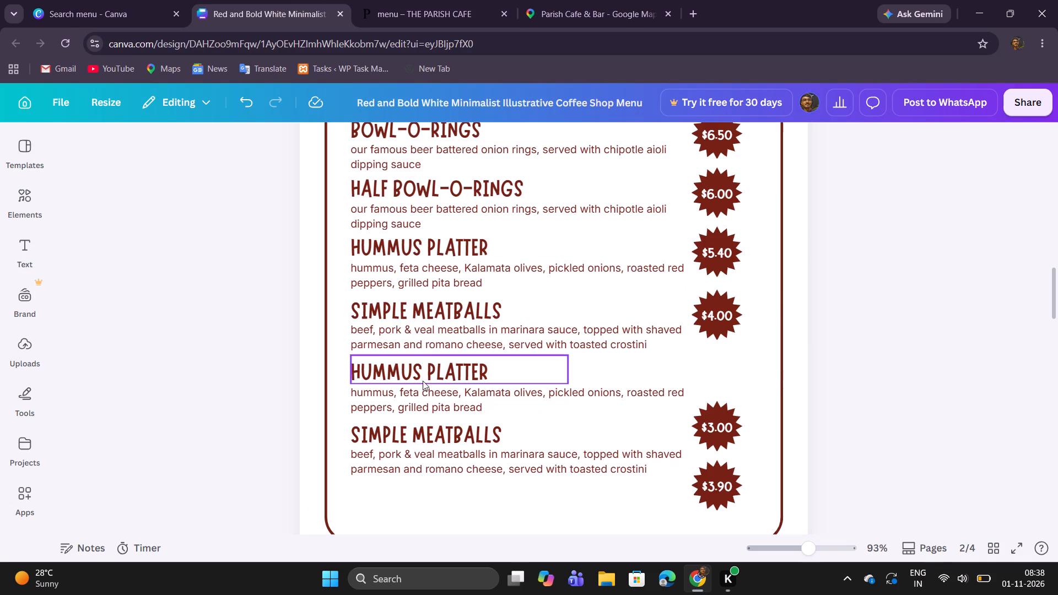
double_click(423, 382)
key("ctrl+v")
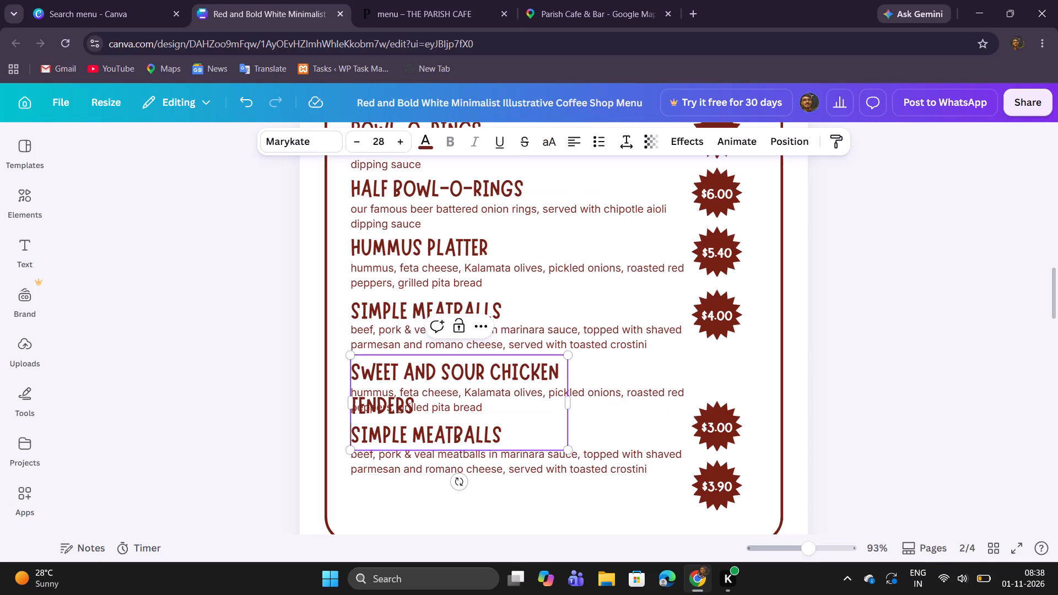
key("BackSpace")
left_click_drag(573, 390, 640, 379)
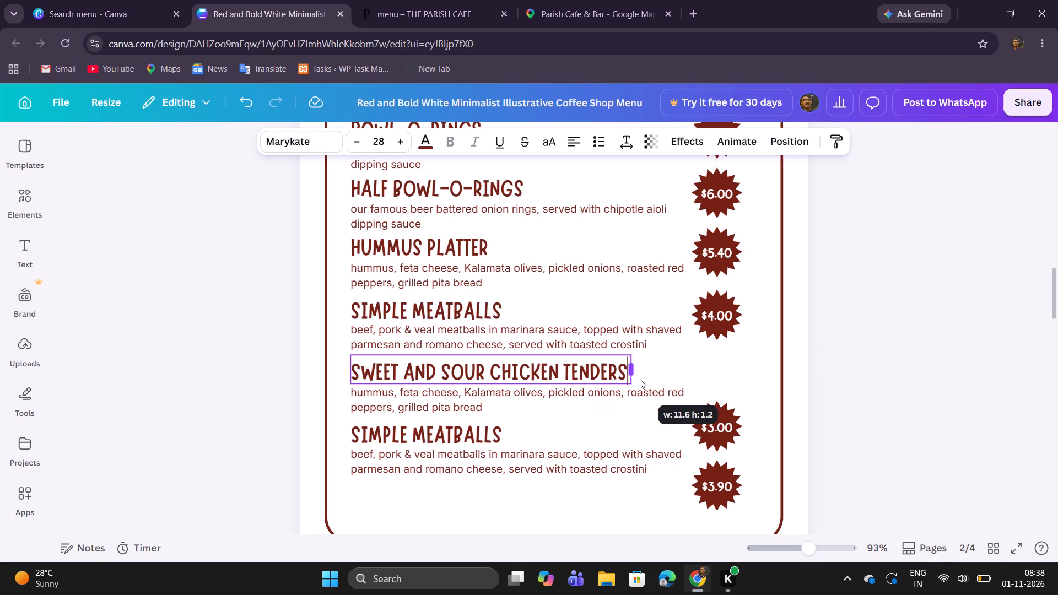
left_click_drag(640, 379, 638, 379)
left_click(855, 339)
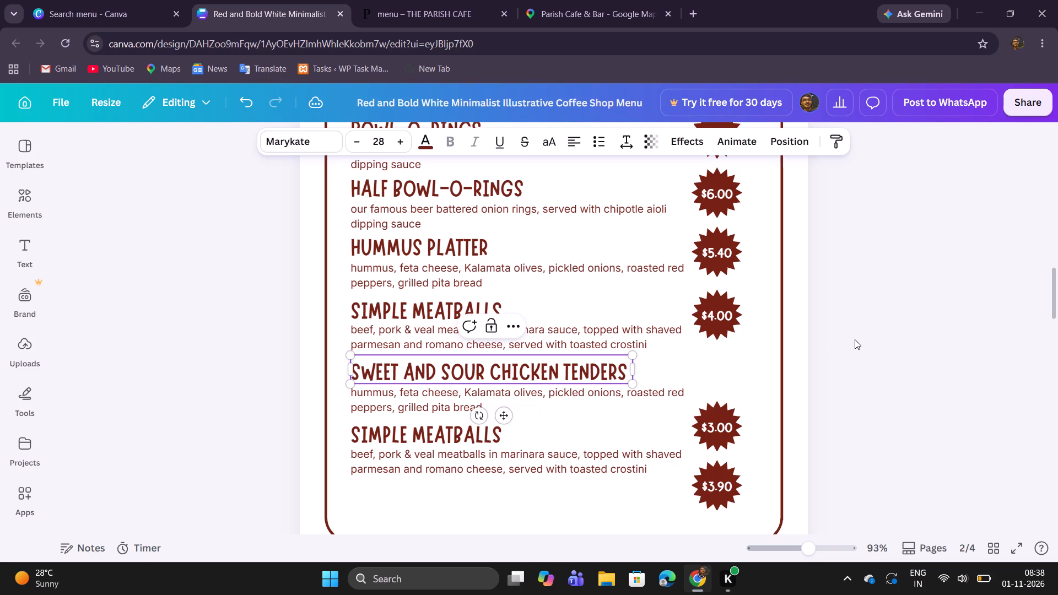
Replace the description under SWEET AND SOUR CHICKEN TENDERS with the website text "sweet and sour crispy chicken tenders".
left_click(397, 0)
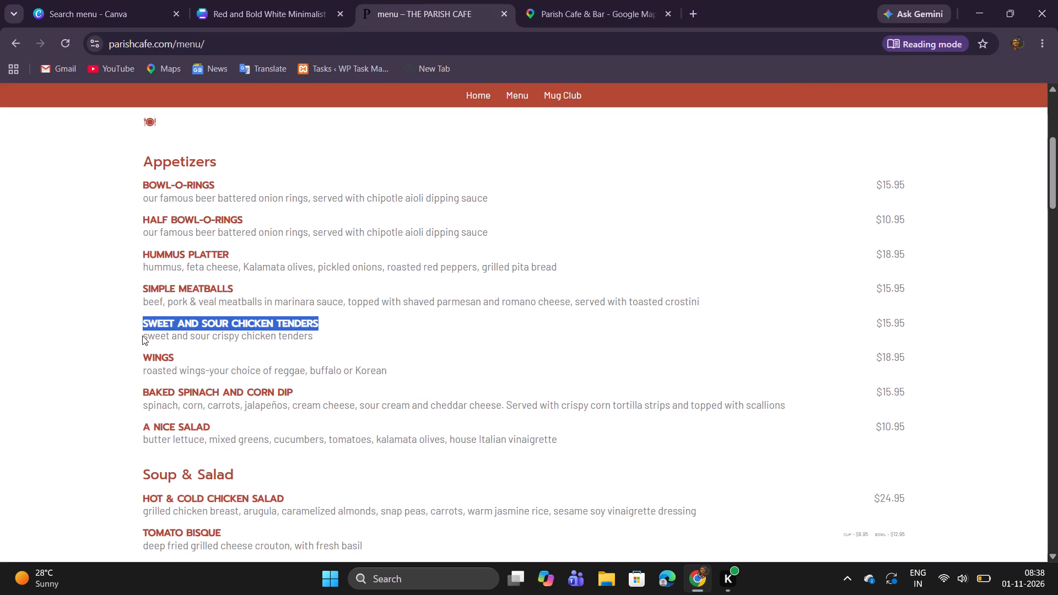
left_click_drag(142, 336, 317, 337)
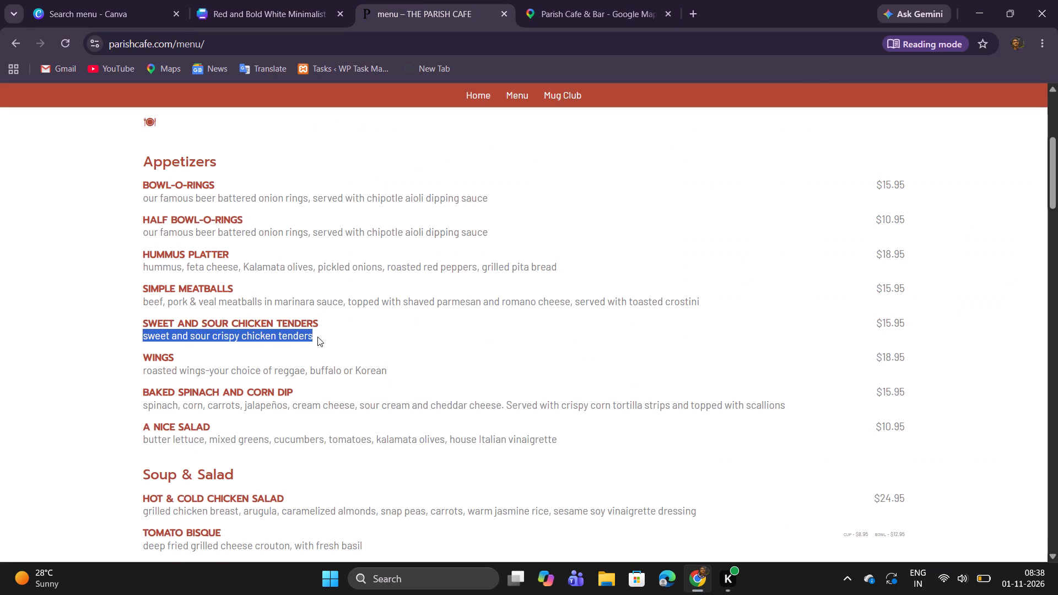
left_click_drag(317, 337, 317, 338)
key("ctrl+c")
key("ctrl+c")
left_click(307, 0)
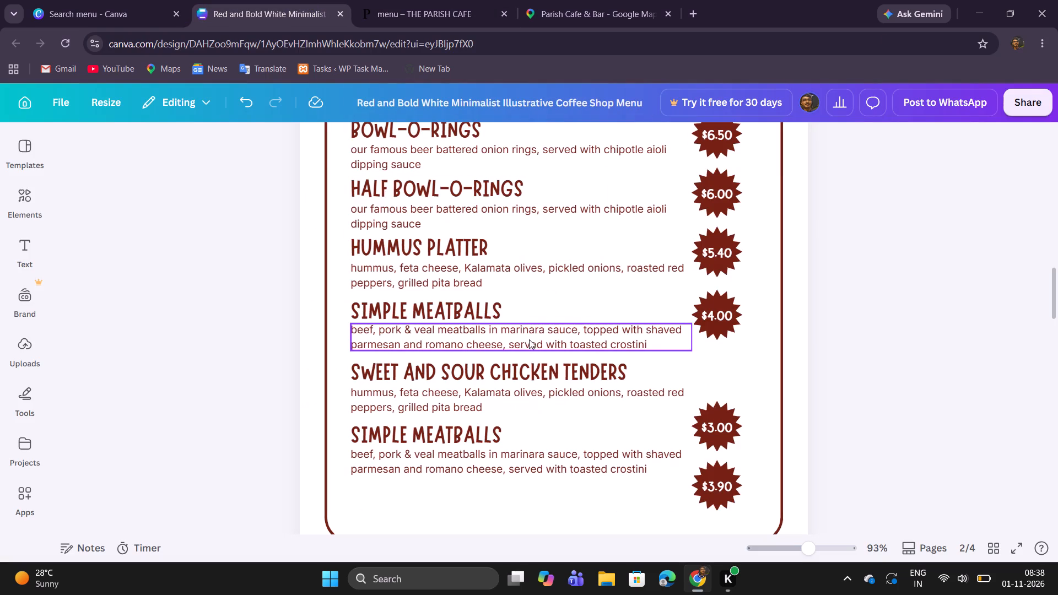
double_click(522, 397)
key("ctrl+v")
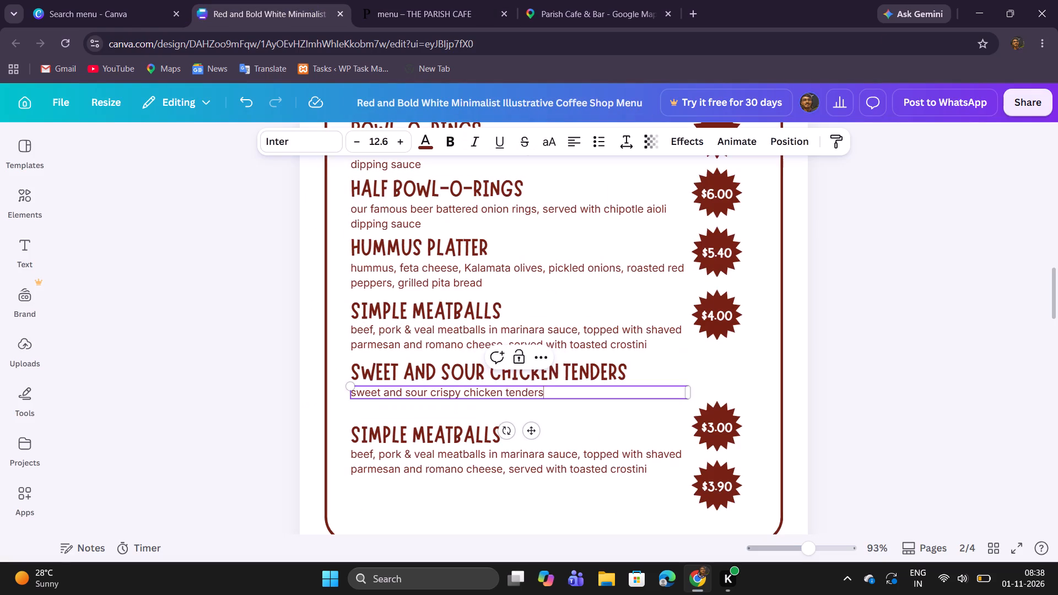
left_click(937, 287)
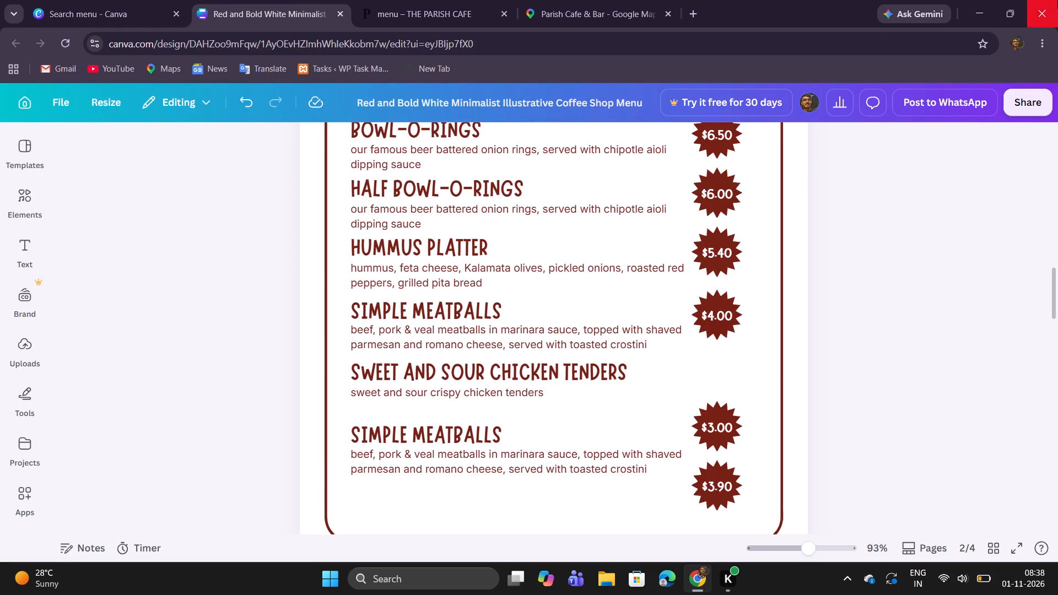
Replace the duplicated SIMPLE MEATBALLS name with WINGS from the website menu, without a trailing blank line.
left_click(385, 9)
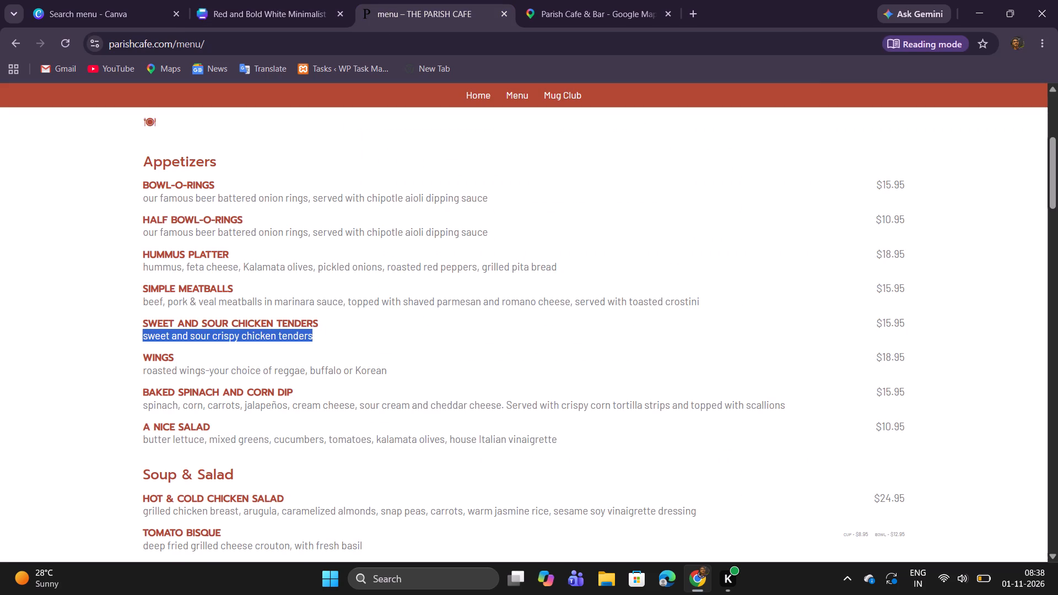
left_click_drag(143, 358, 176, 356)
key("ctrl+c")
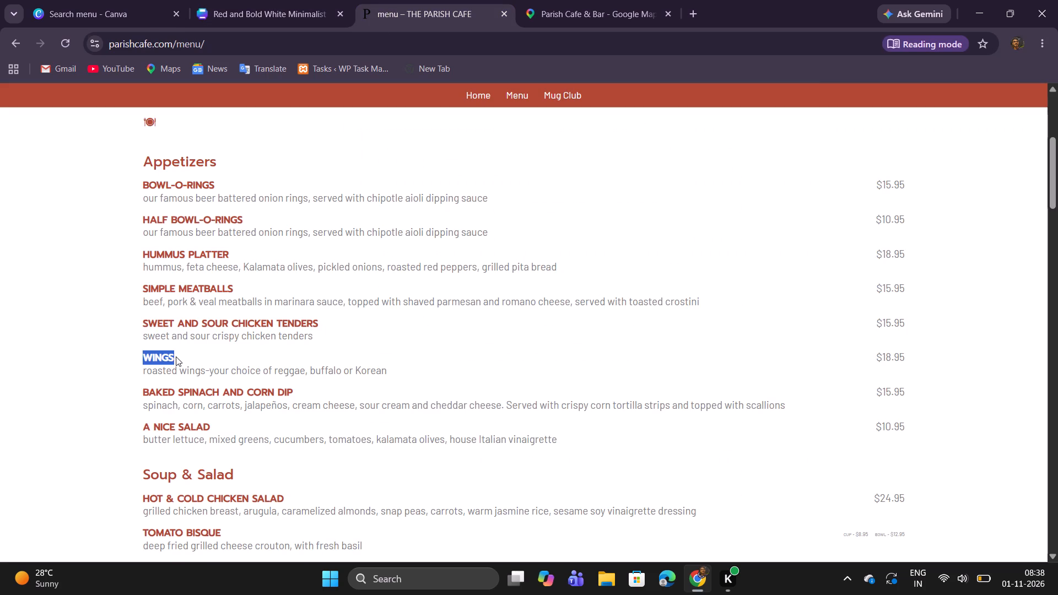
left_click(280, 0)
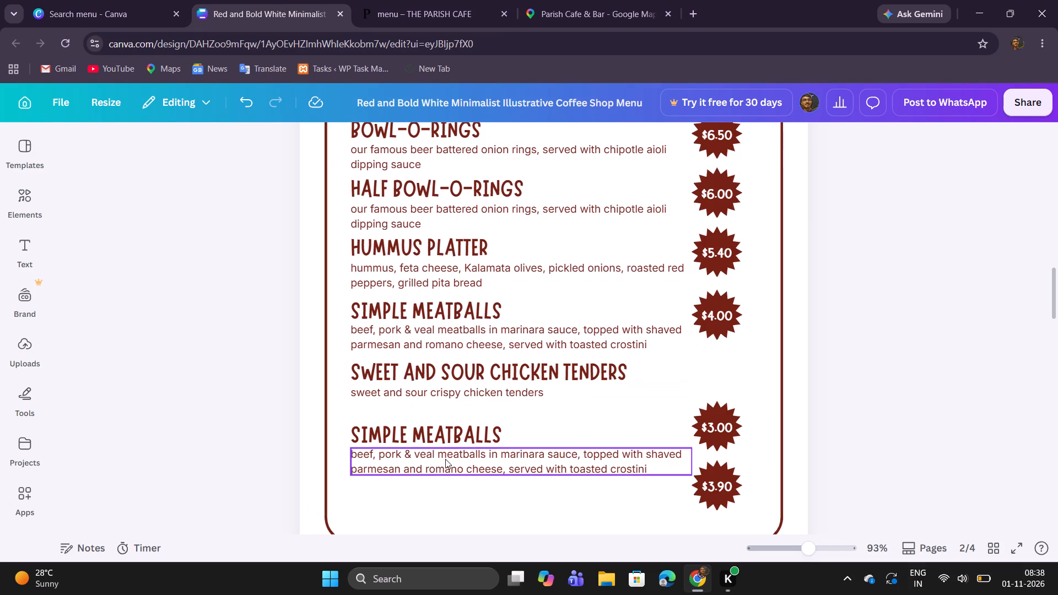
double_click(448, 439)
key("ctrl+v")
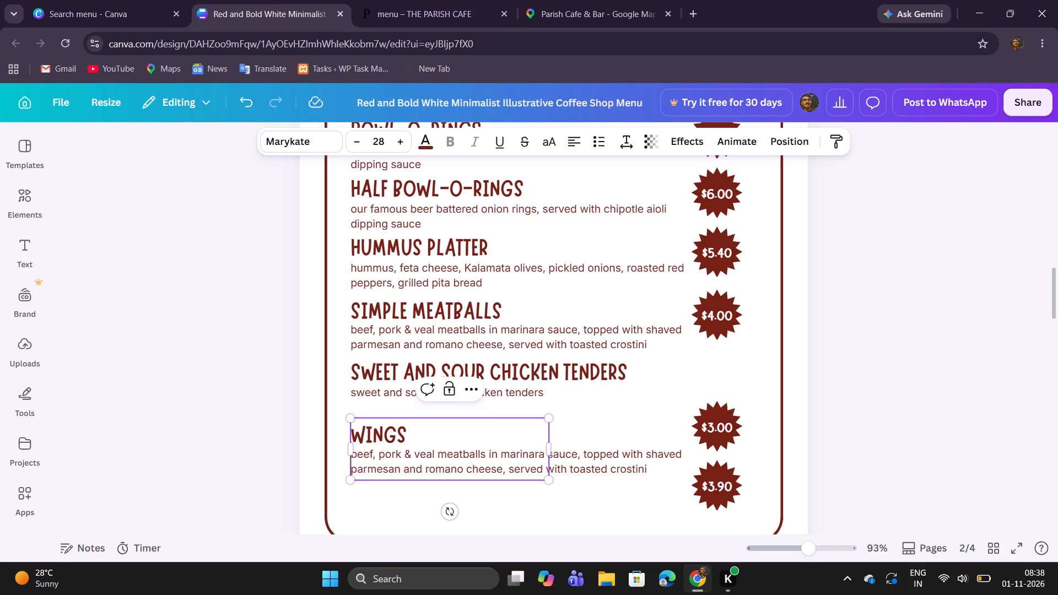
key("BackSpace")
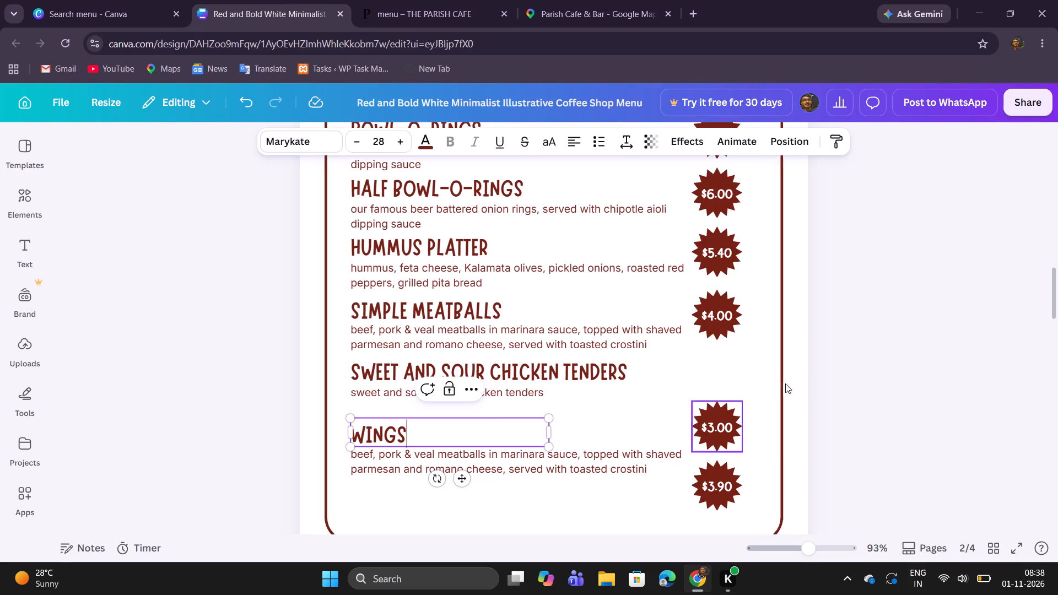
left_click(860, 333)
Move the WINGS name and its description up together, closer to the SWEET AND SOUR CHICKEN TENDERS description.
scroll(866, 322, "down", 1)
left_click_drag(519, 425, 458, 410)
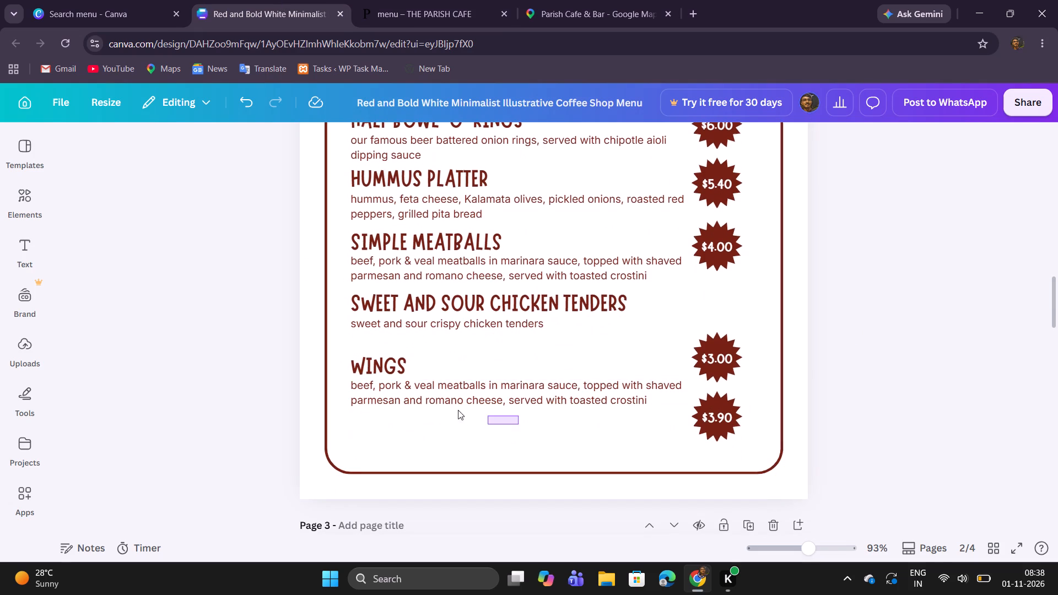
left_click_drag(458, 410, 390, 361)
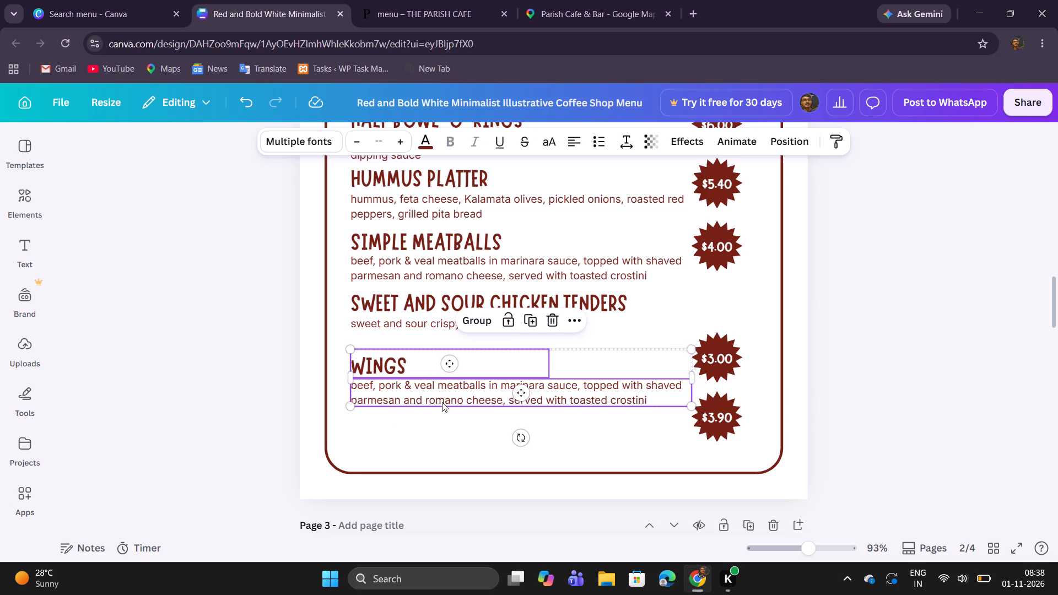
left_click(442, 399)
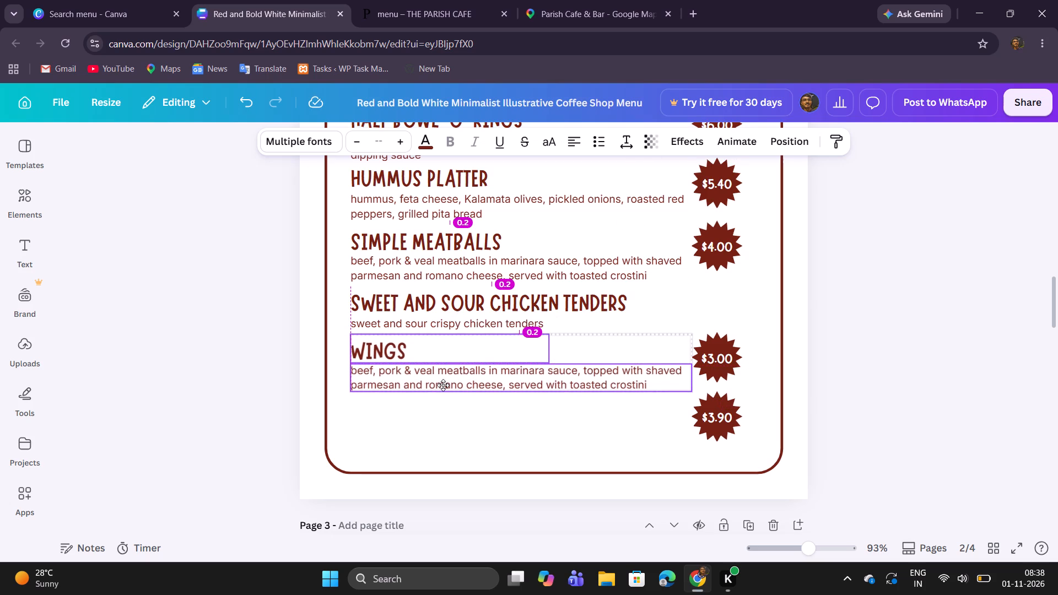
left_click(444, 415)
Replace the description under WINGS with the website text "roasted wings-your choice of reggae, buffalo or Korean".
left_click(386, 21)
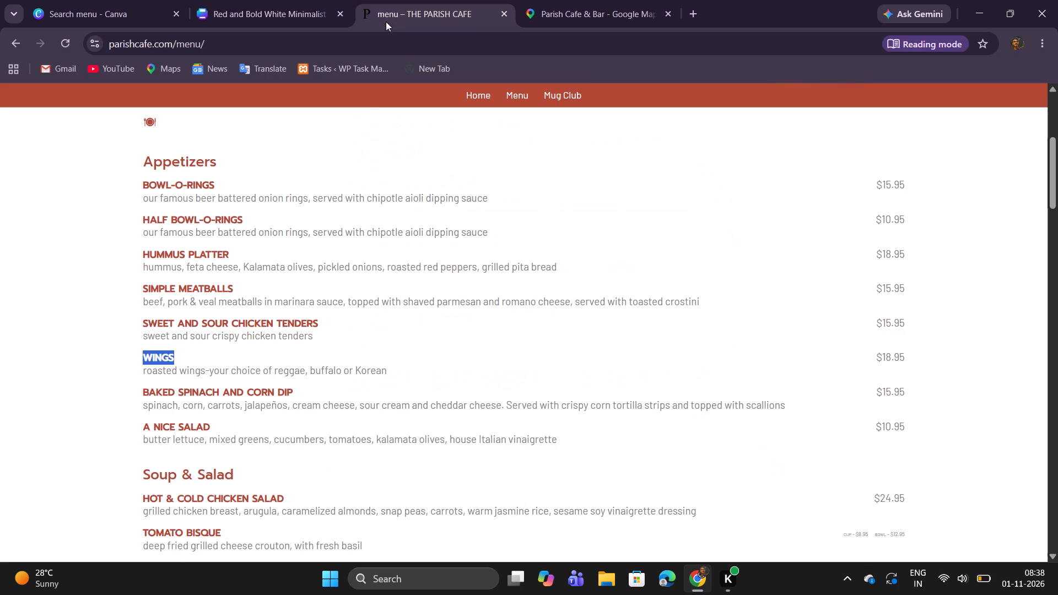
left_click_drag(142, 371, 180, 370)
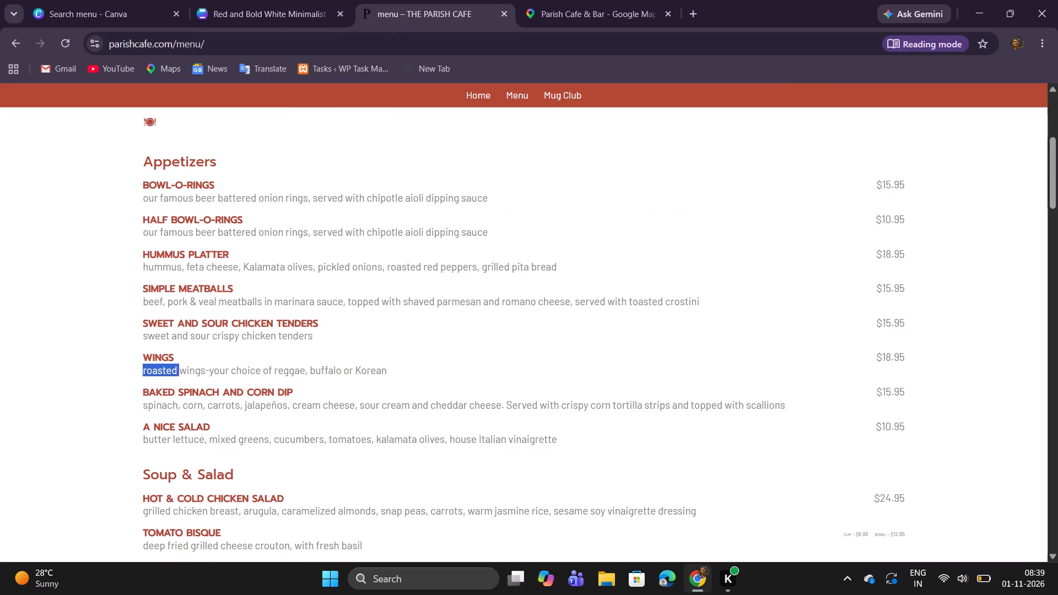
left_click_drag(180, 370, 394, 369)
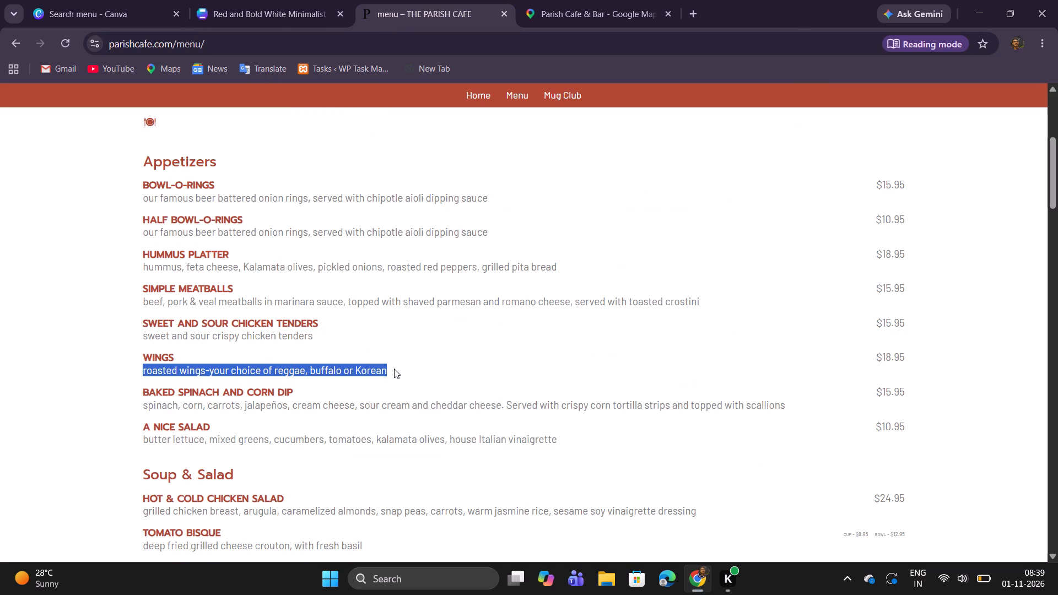
key("ctrl+c")
left_click(290, 0)
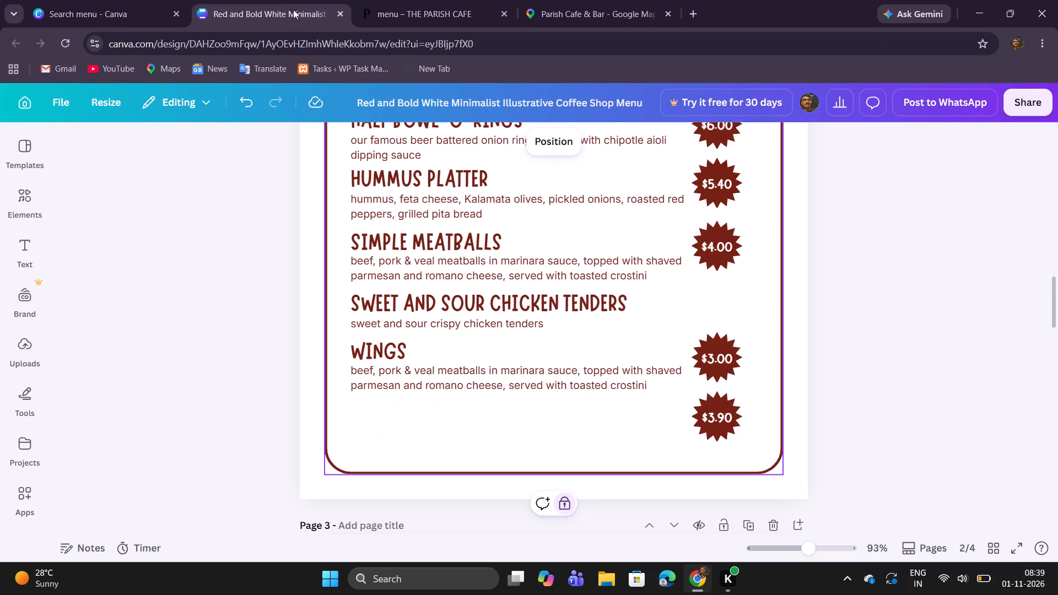
double_click(451, 387)
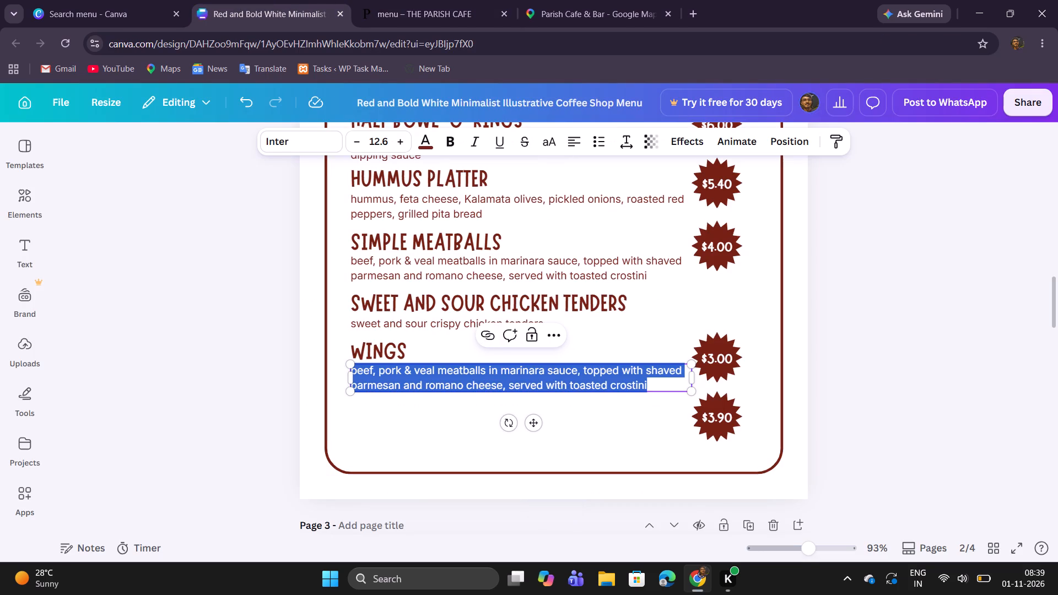
key("ctrl+v")
left_click(876, 271)
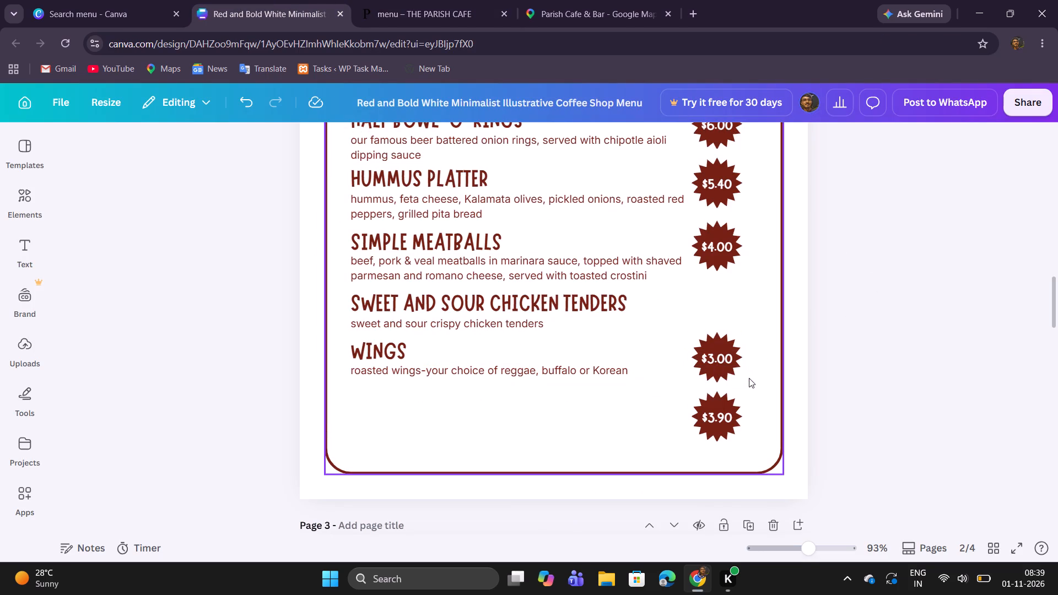
Move the $3.00 price badge and its text up beside SWEET AND SOUR CHICKEN TENDERS, aligned with the badges above.
left_click_drag(755, 377, 701, 358)
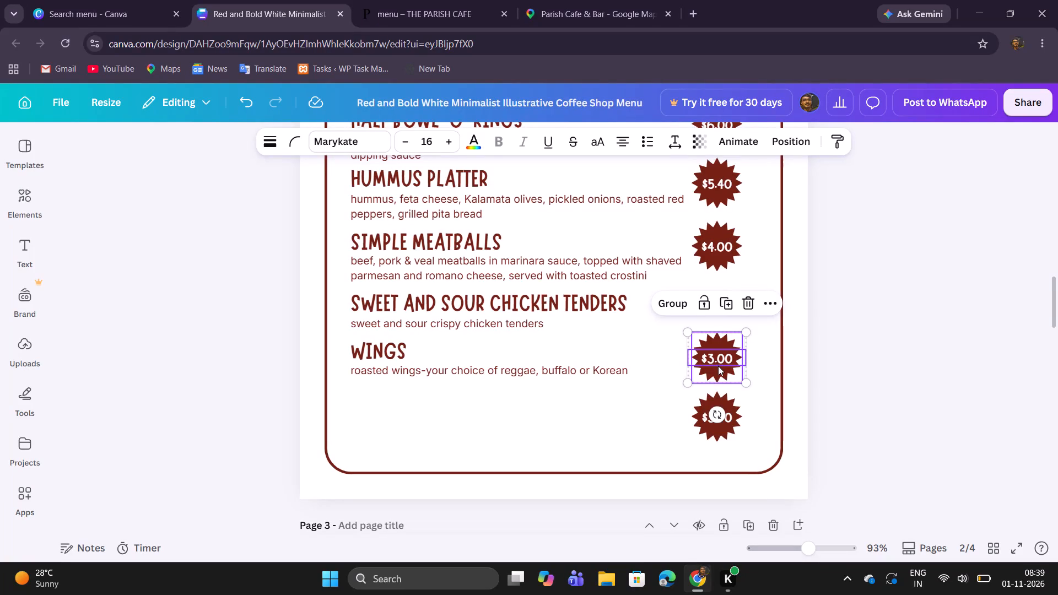
left_click_drag(716, 370, 717, 337)
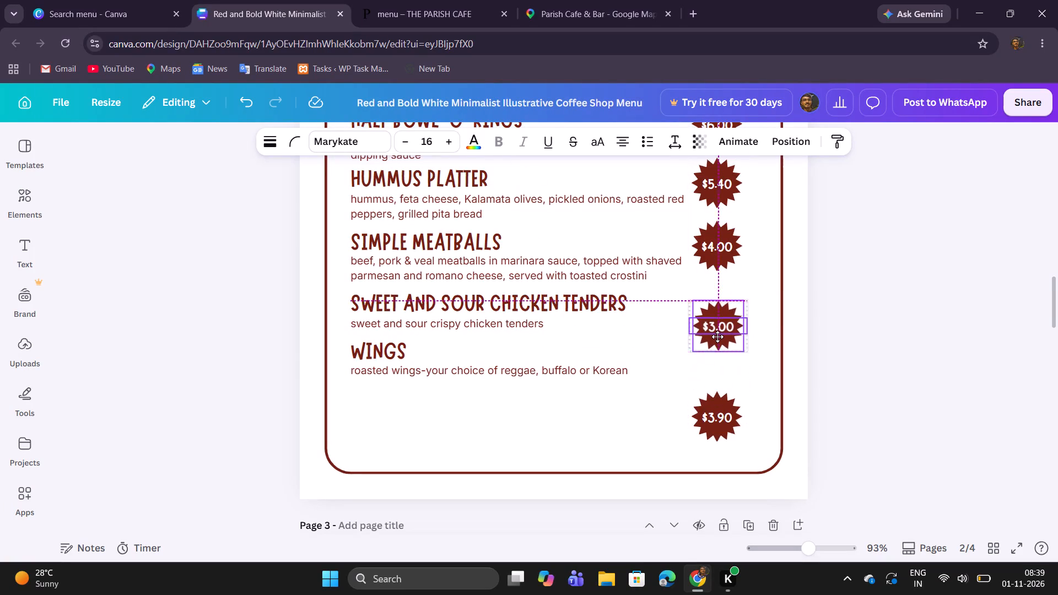
left_click_drag(717, 337, 715, 328)
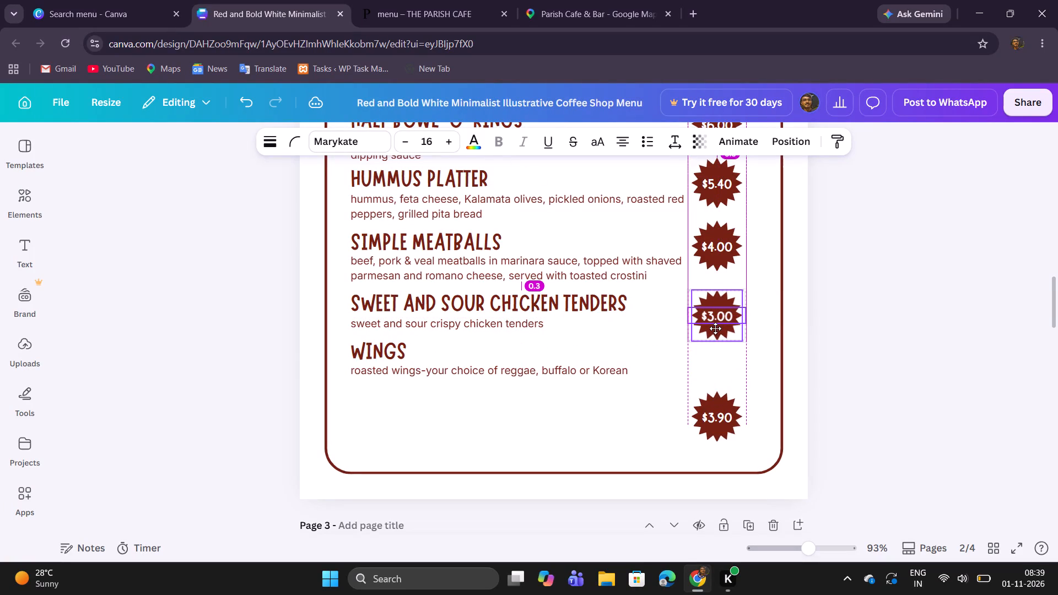
left_click_drag(715, 328, 717, 322)
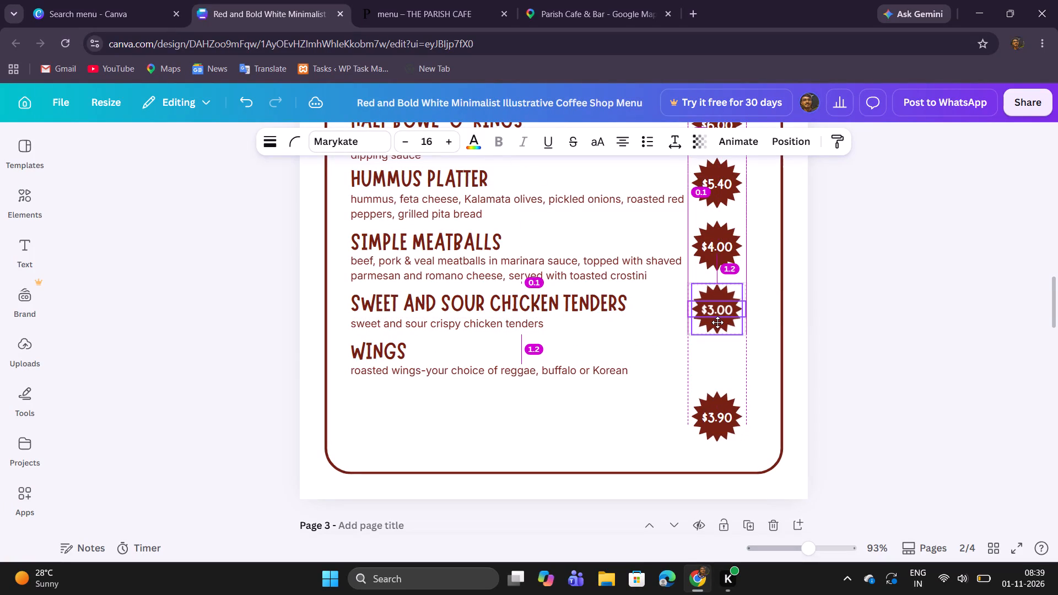
left_click_drag(717, 322, 715, 322)
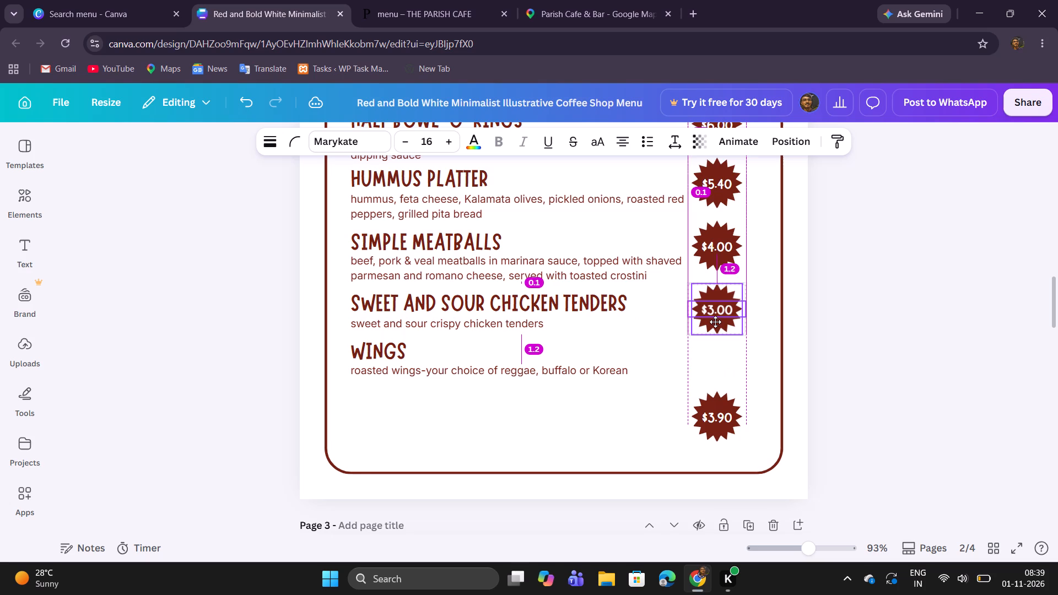
left_click_drag(715, 322, 716, 321)
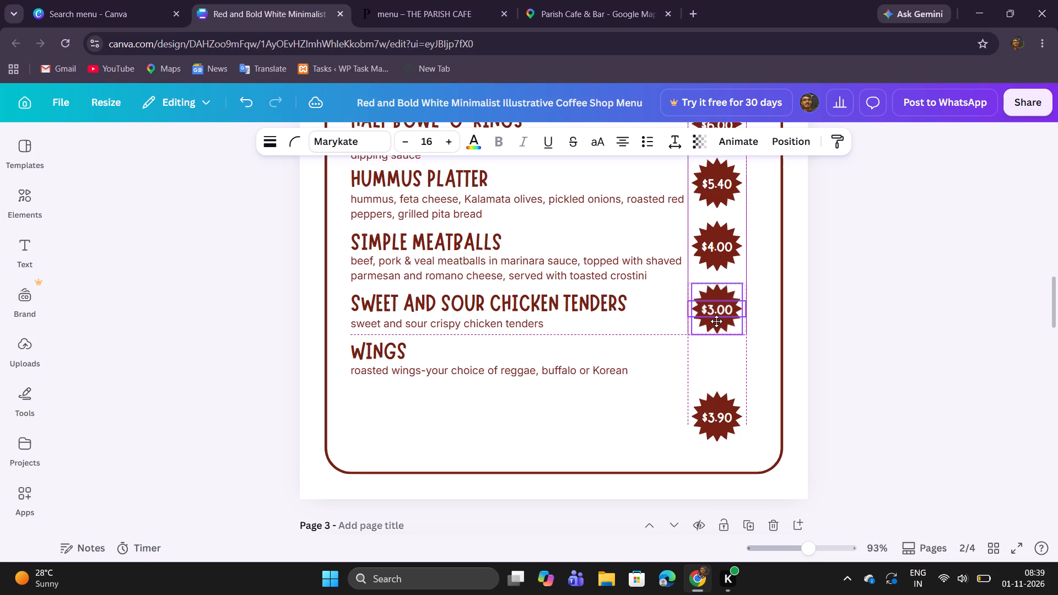
left_click_drag(716, 321, 716, 315)
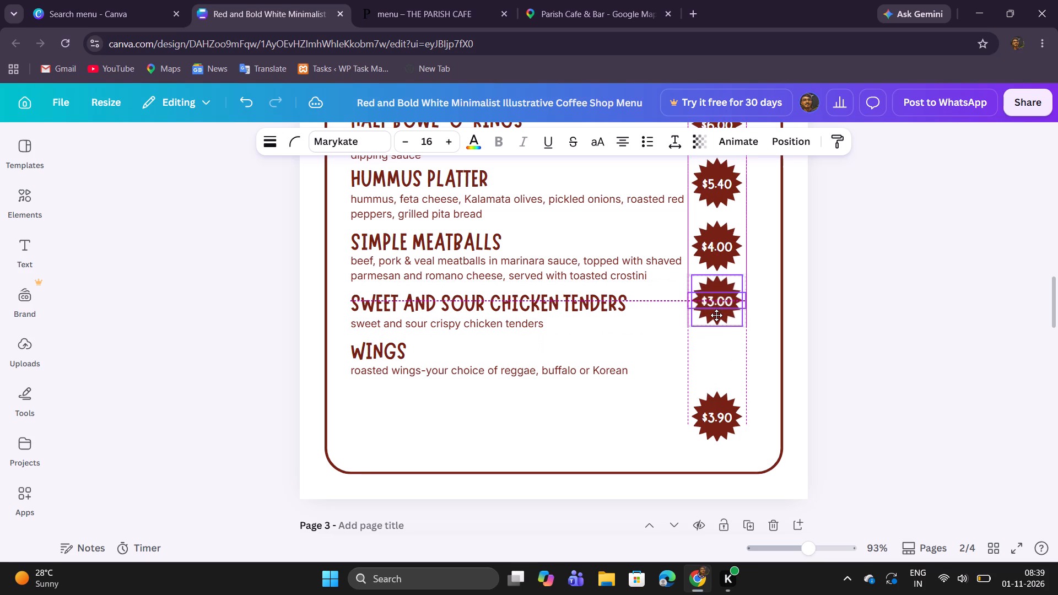
left_click_drag(716, 315, 716, 319)
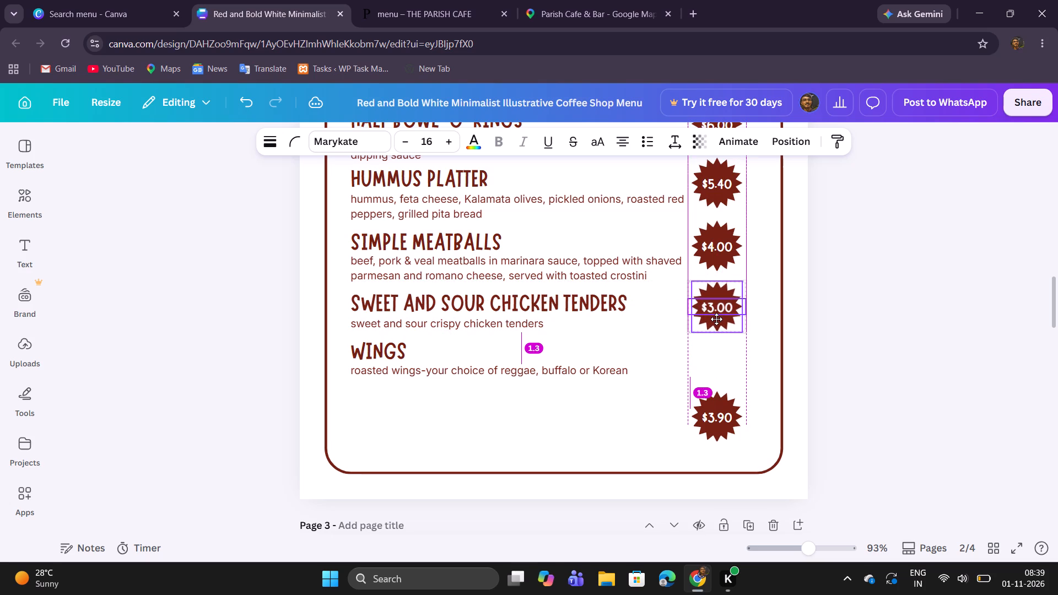
left_click_drag(716, 319, 716, 318)
left_click(872, 310)
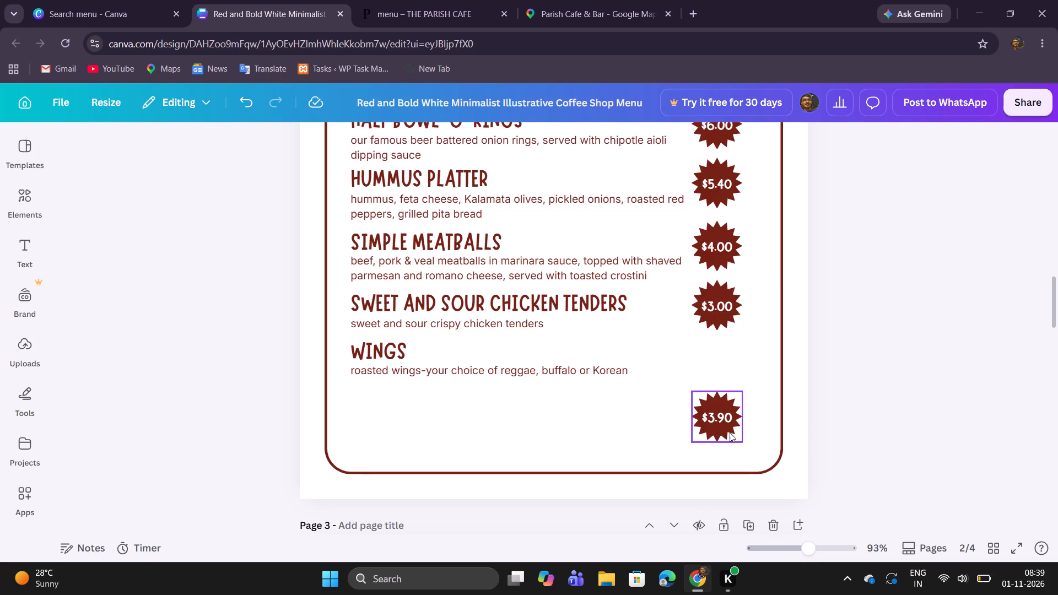
Move the $3.90 price badge and its text up beside WINGS, aligned with the badges above.
left_click_drag(759, 440, 696, 420)
left_click_drag(724, 434, 724, 424)
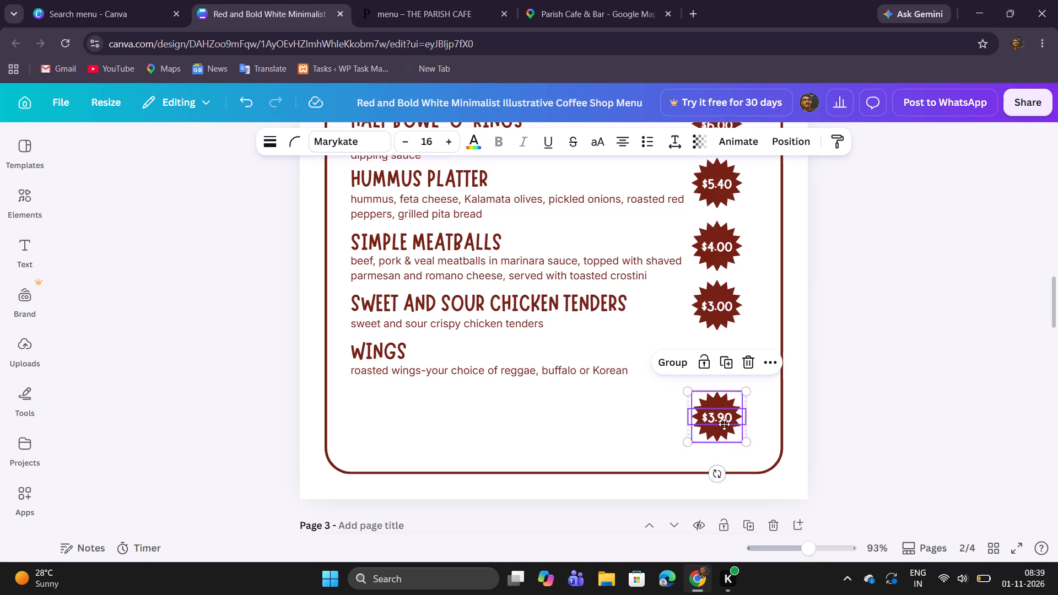
left_click_drag(724, 424, 722, 384)
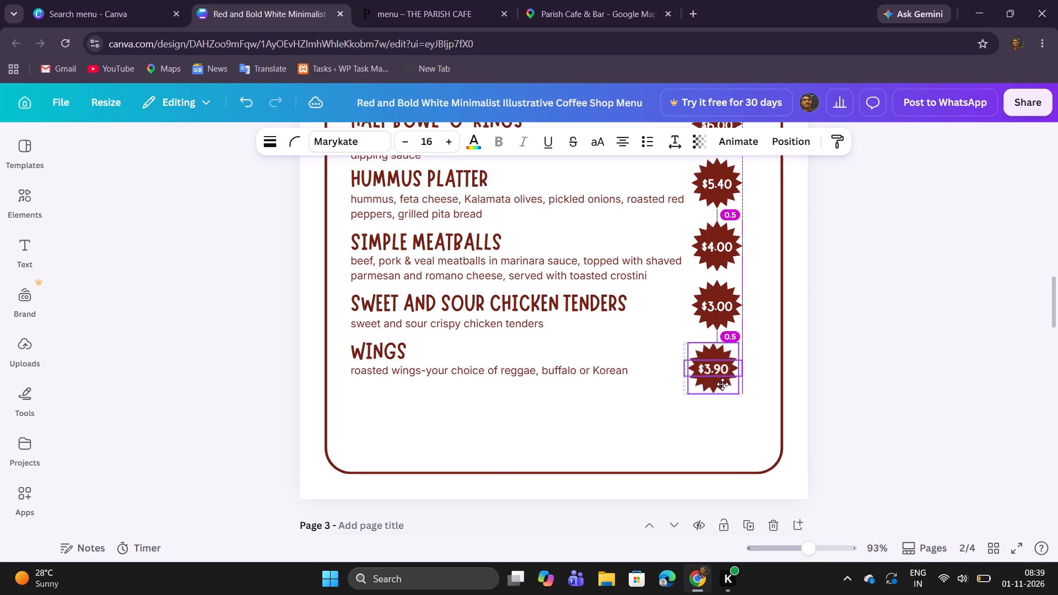
left_click_drag(722, 384, 724, 383)
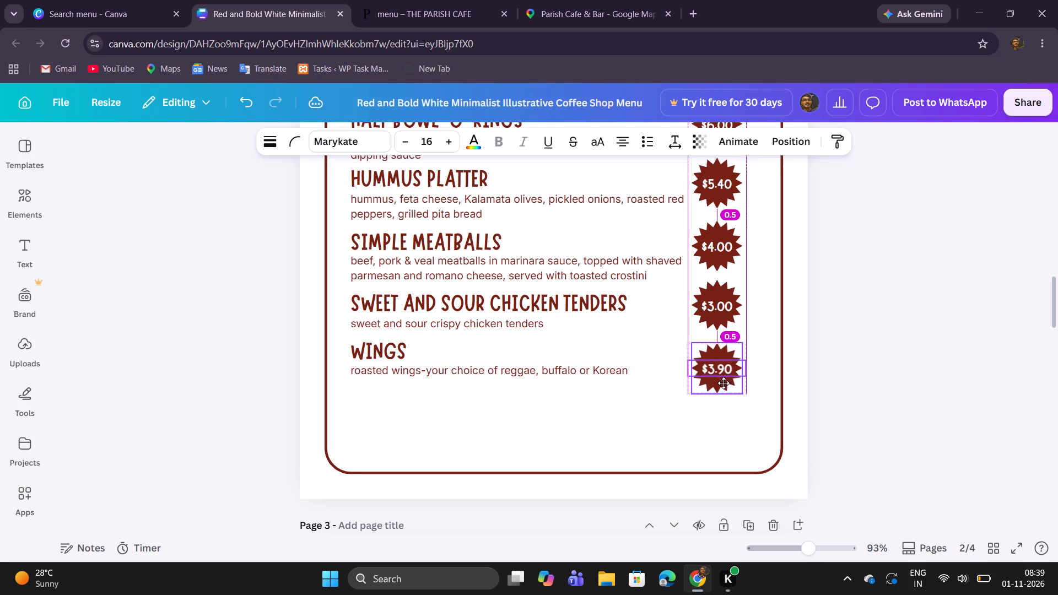
left_click_drag(724, 383, 724, 381)
left_click(849, 367)
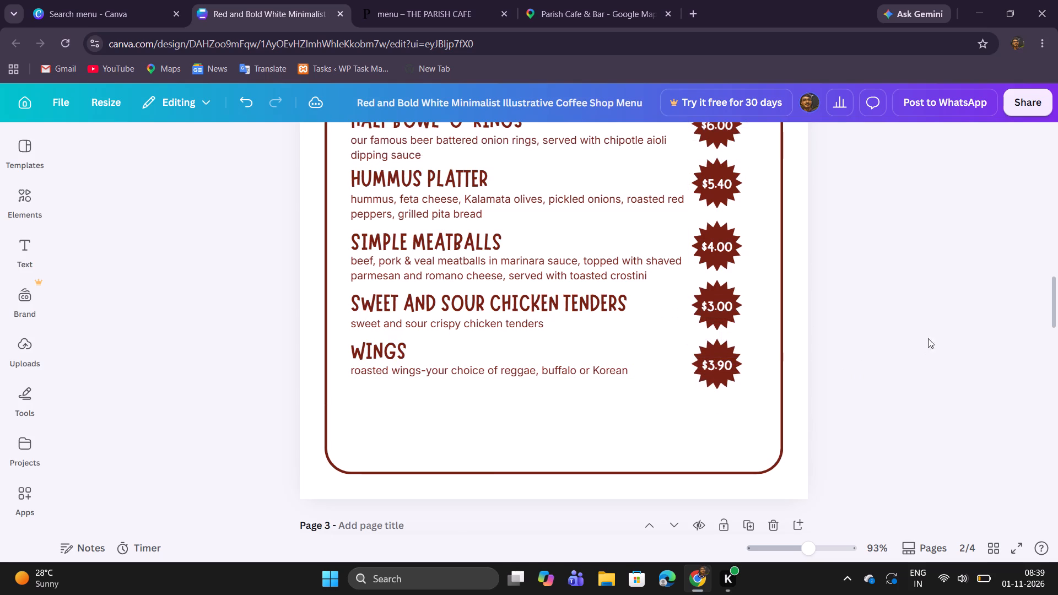
Copy the item name BAKED SPINACH AND CORN DIP from the cafe's website menu and return to the design.
scroll(933, 329, "up", 2)
scroll(933, 326, "down", 2)
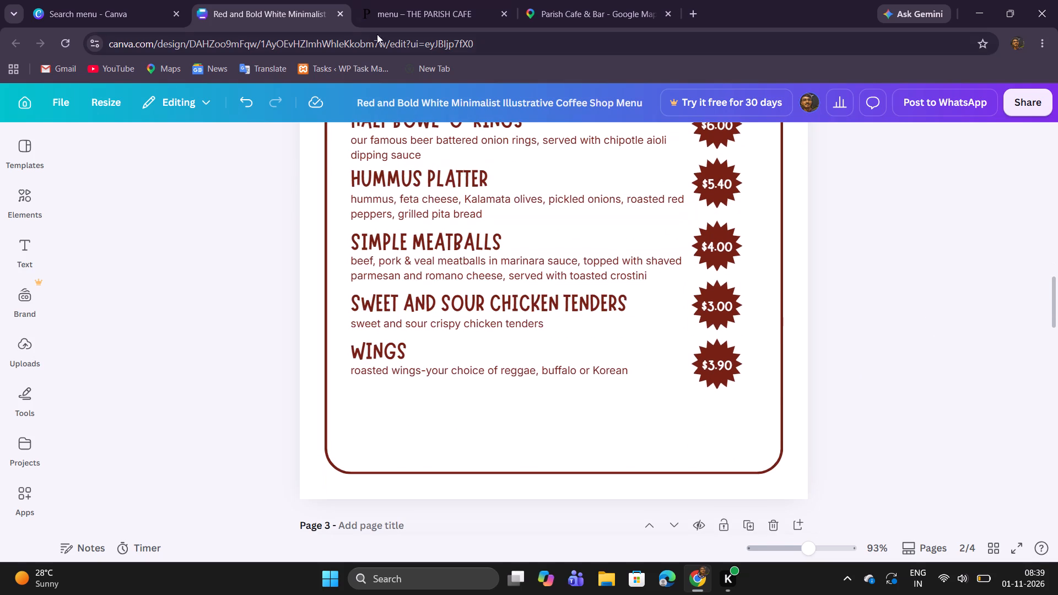
left_click(396, 0)
scroll(349, 435, "down", 1)
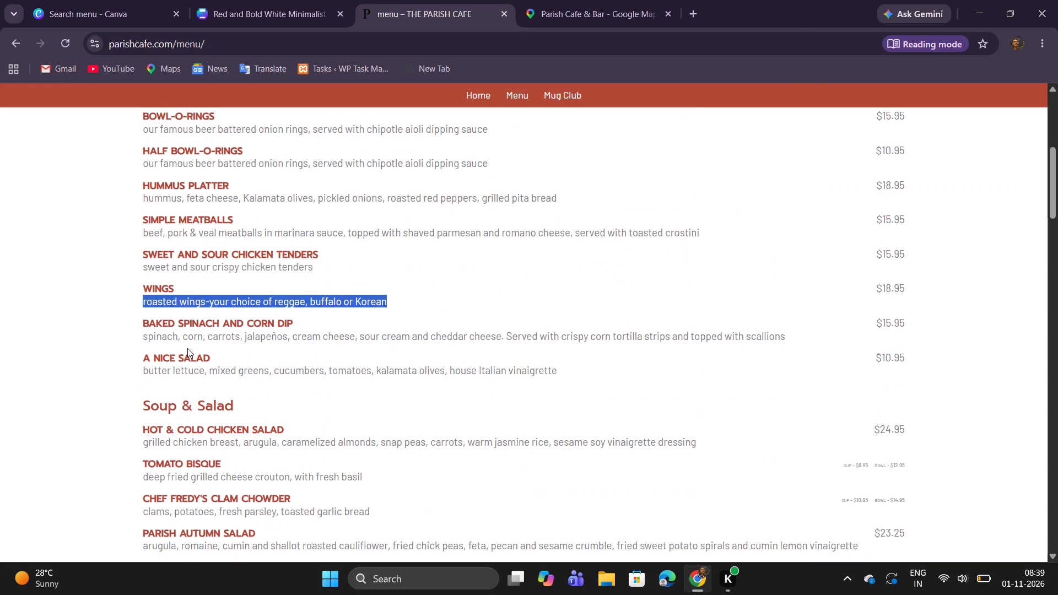
left_click_drag(143, 325, 191, 325)
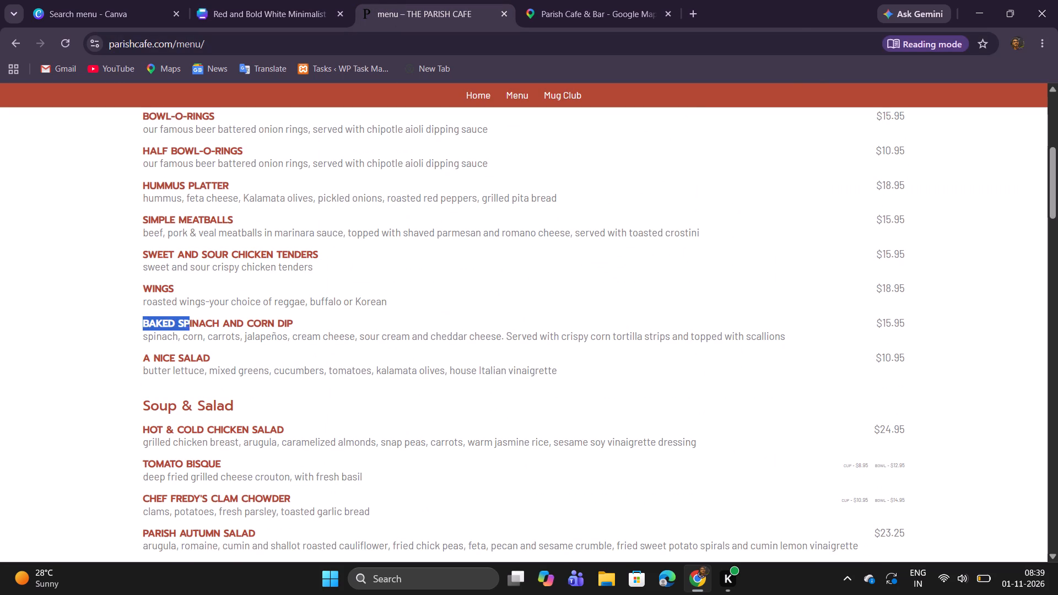
left_click_drag(191, 325, 295, 322)
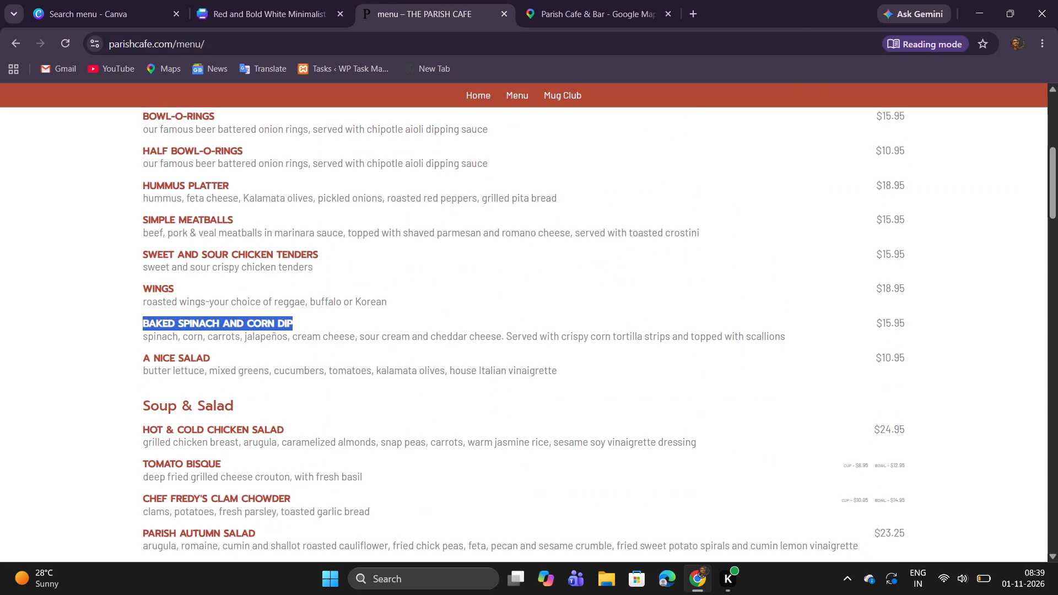
key("ctrl+c")
left_click(273, 0)
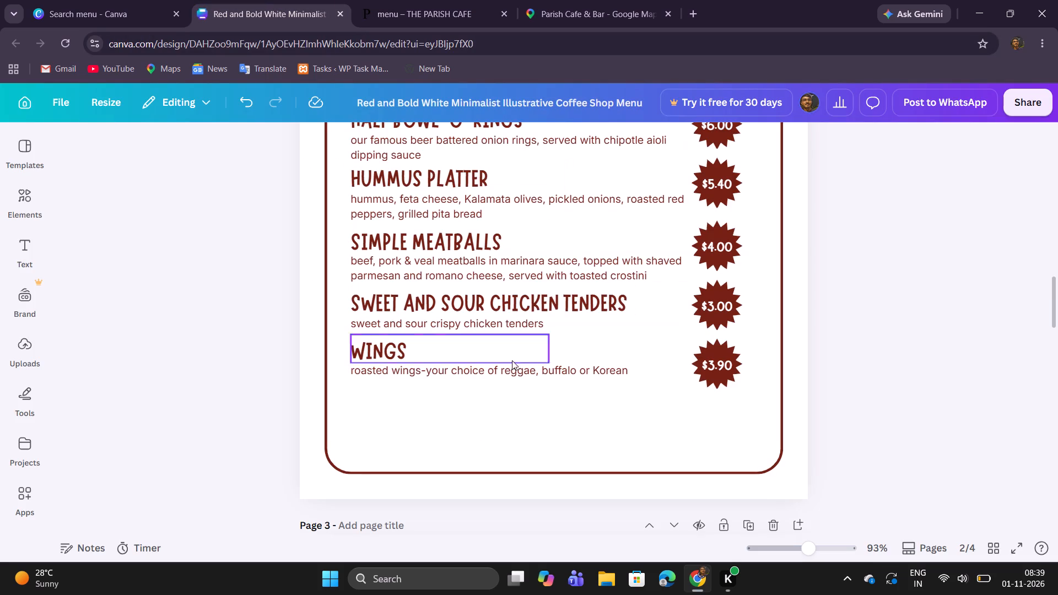
Duplicate the WINGS name and description together and place the copy directly below the original, left-aligned with it.
left_click_drag(505, 395, 441, 356)
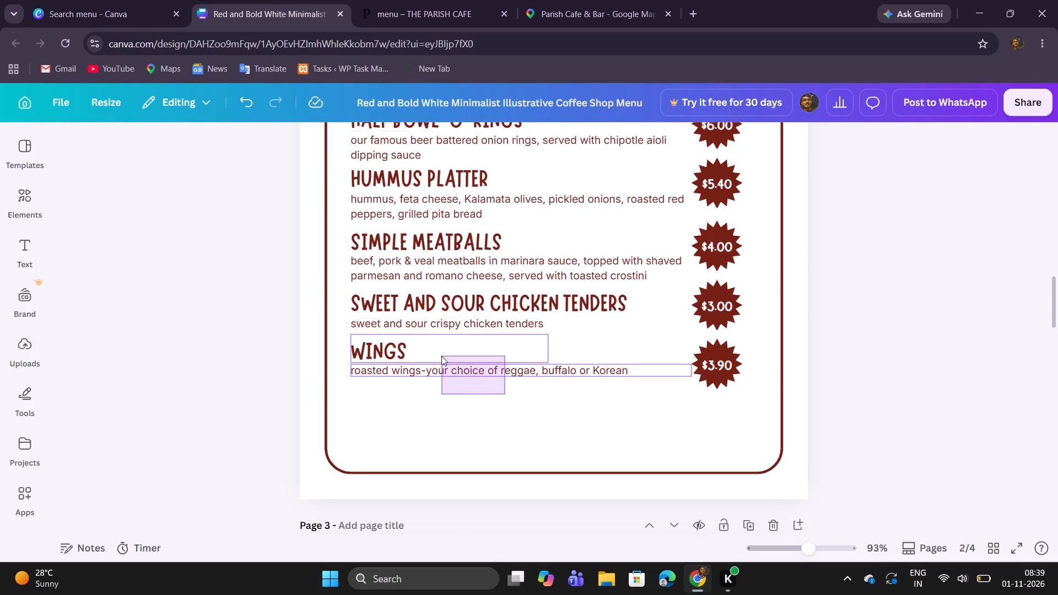
left_click(528, 307)
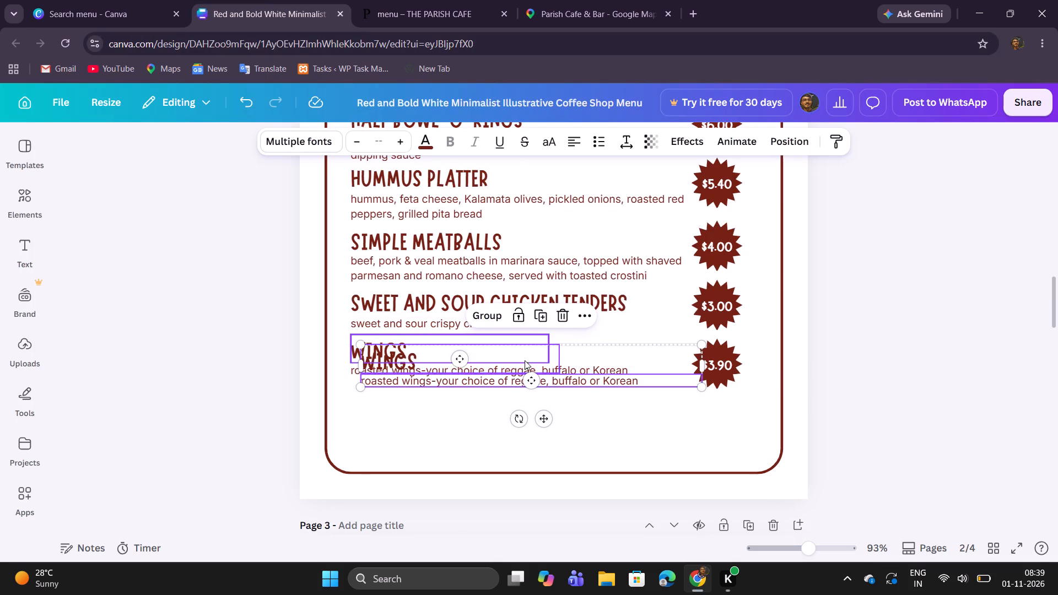
left_click_drag(525, 357, 516, 398)
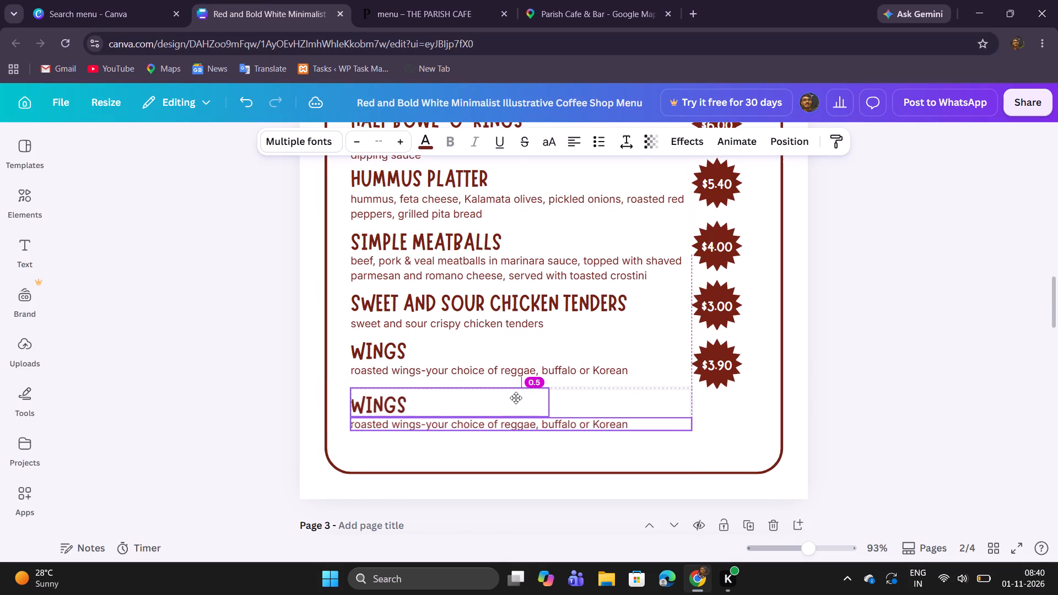
left_click_drag(516, 398, 516, 396)
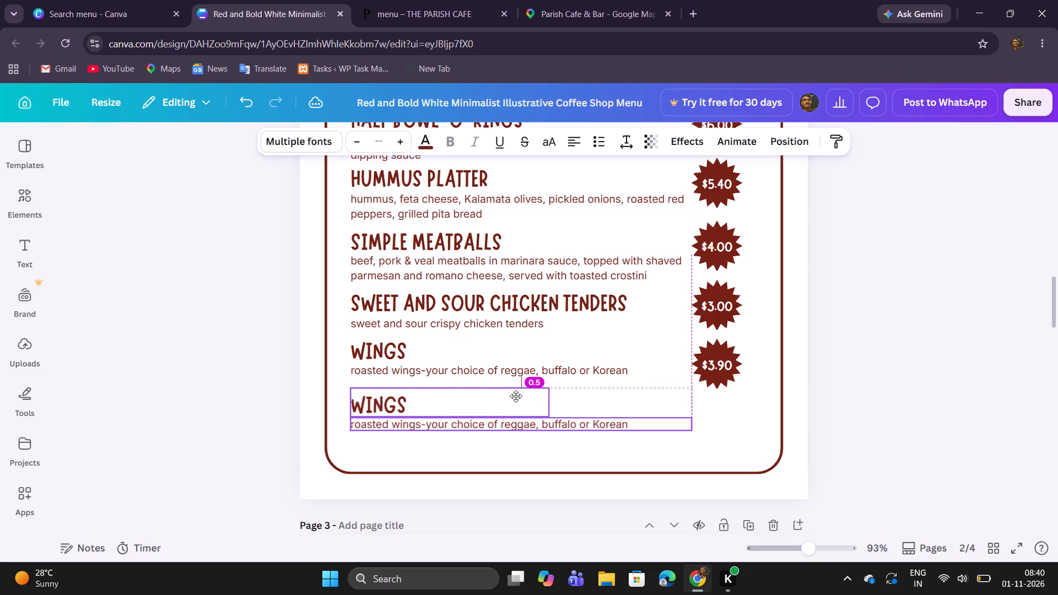
left_click_drag(516, 396, 516, 395)
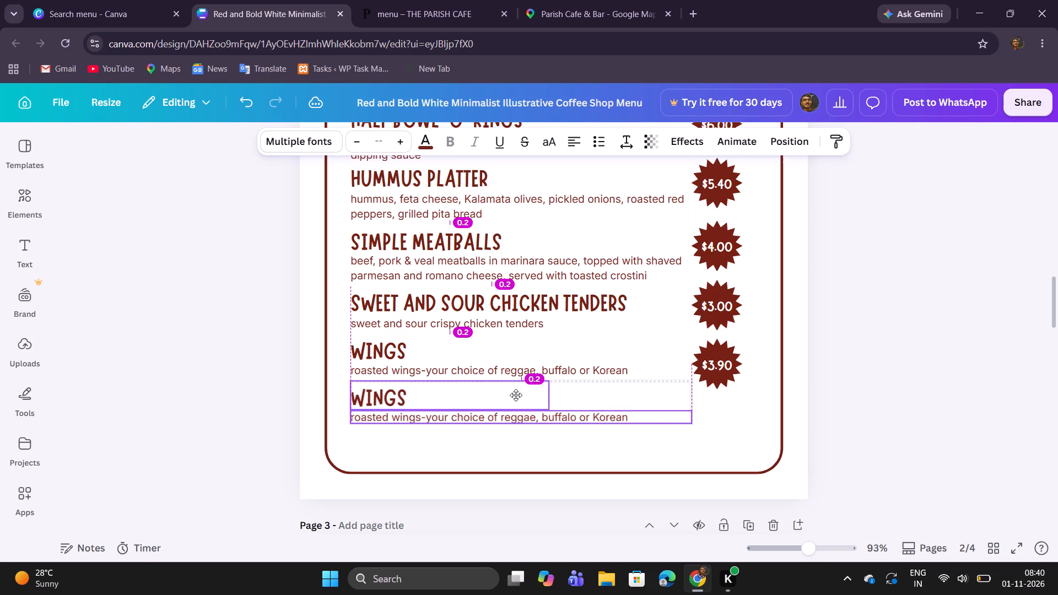
left_click_drag(516, 395, 516, 396)
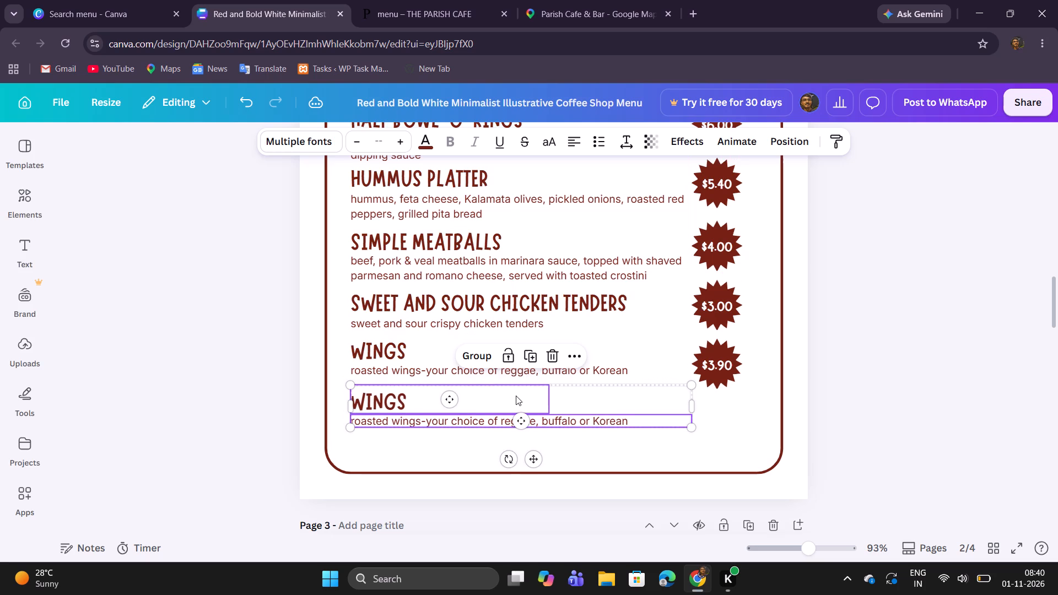
left_click(906, 307)
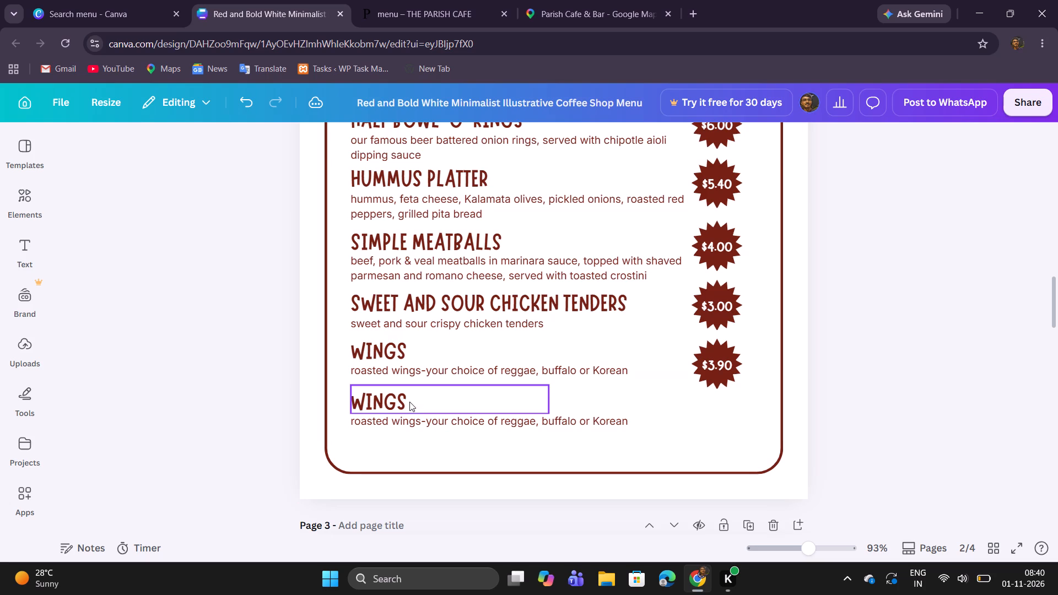
Replace the duplicated WINGS name with BAKED SPINACH AND CORN DIP, without a trailing blank line, widening its box to about 10.5.
double_click(409, 402)
key("ctrl+v")
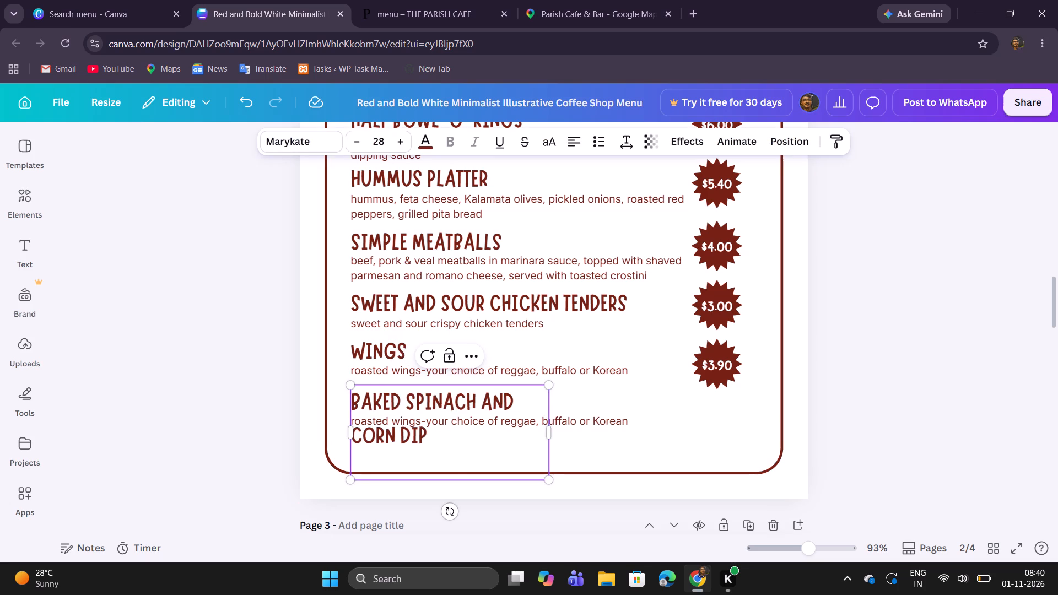
key("BackSpace")
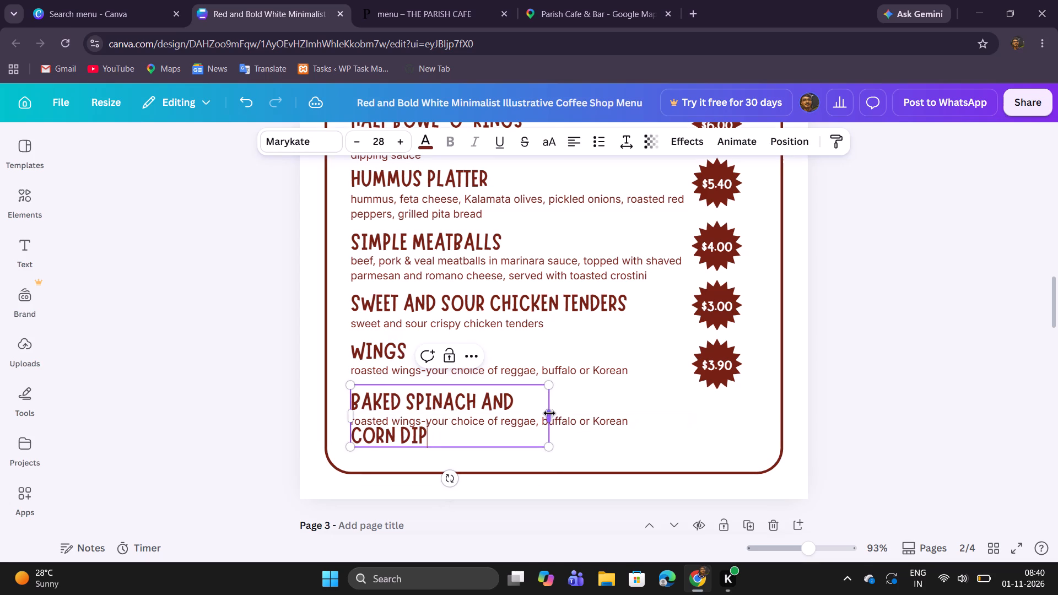
left_click_drag(551, 413, 603, 409)
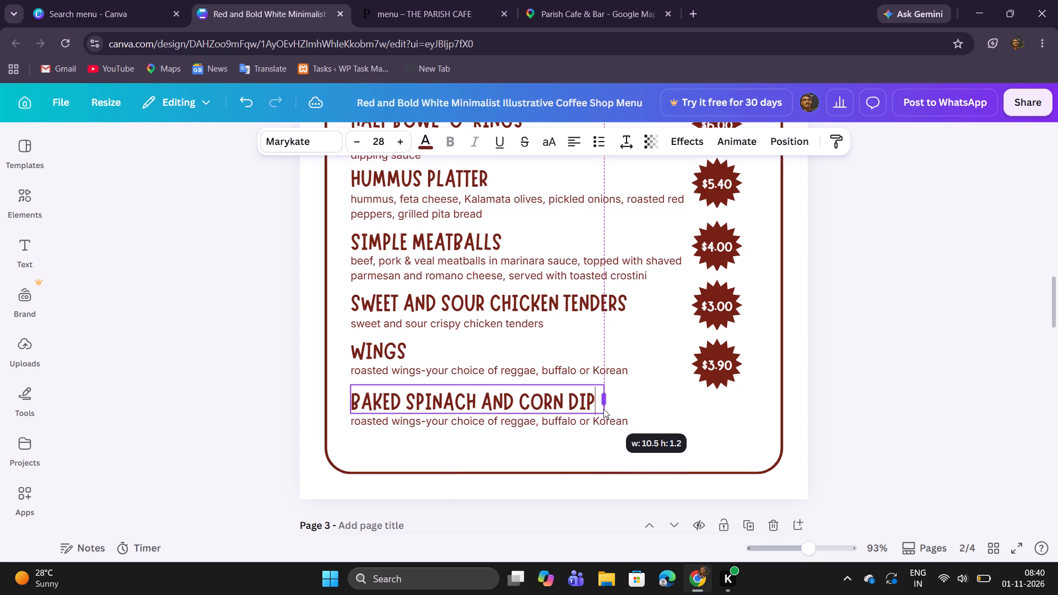
left_click_drag(603, 409, 602, 409)
left_click(645, 444)
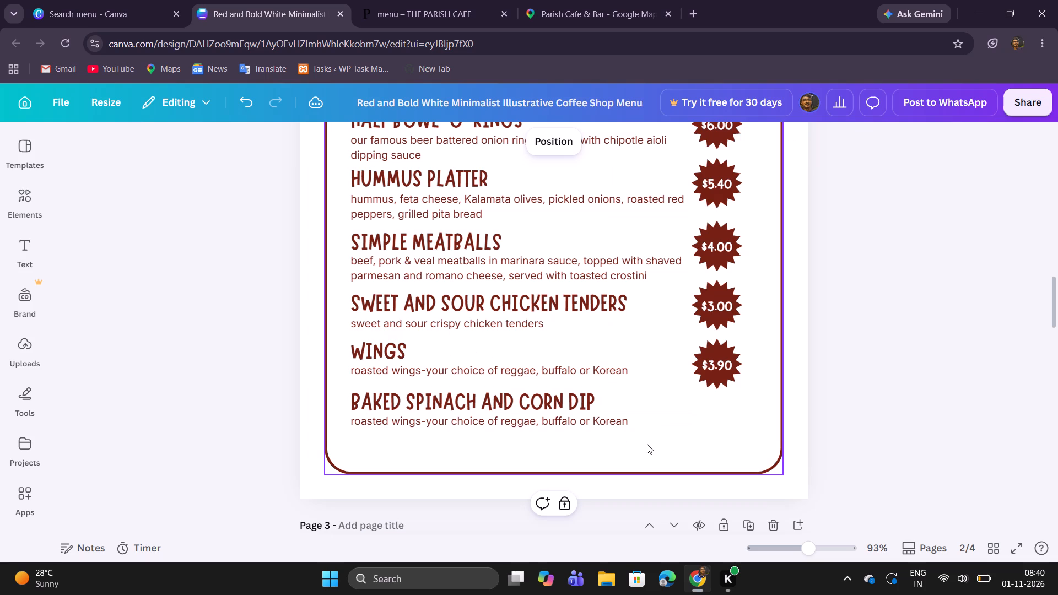
Replace the description under BAKED SPINACH AND CORN DIP with that item's full description copied from the cafe's website menu.
left_click(377, 2)
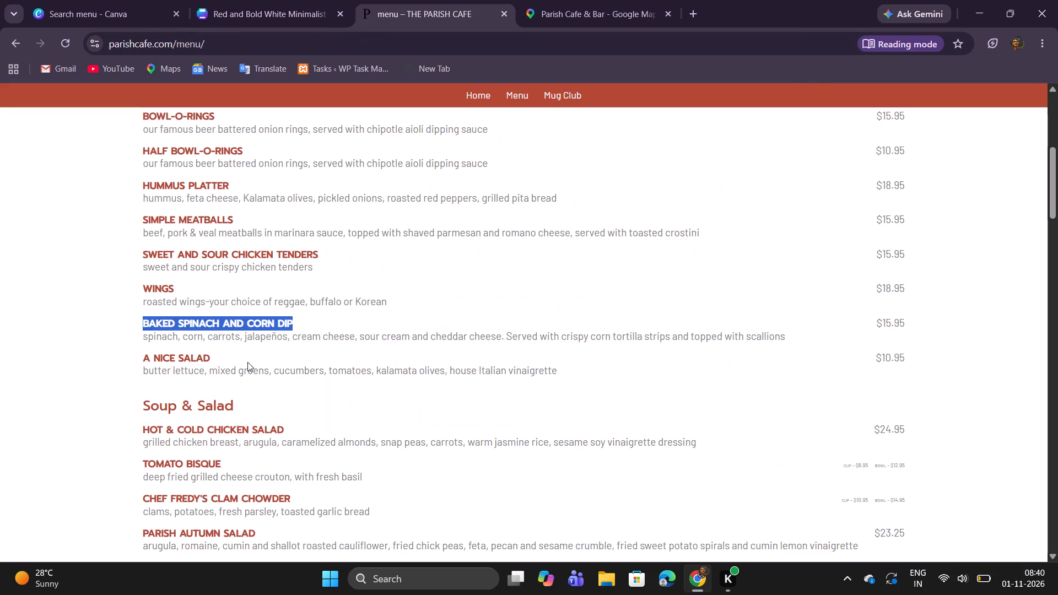
left_click_drag(144, 338, 416, 331)
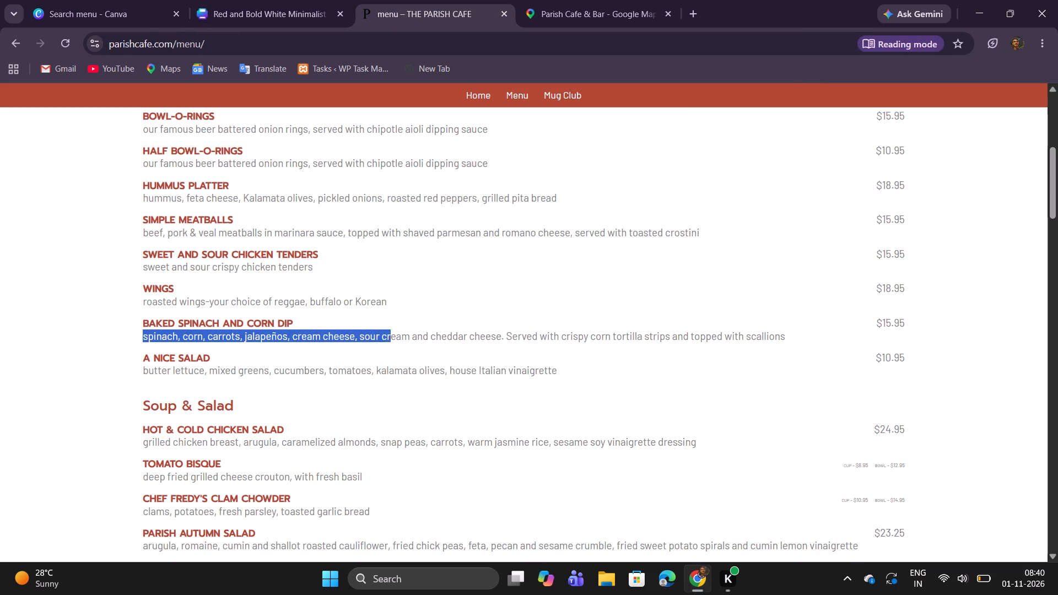
left_click_drag(416, 331, 786, 345)
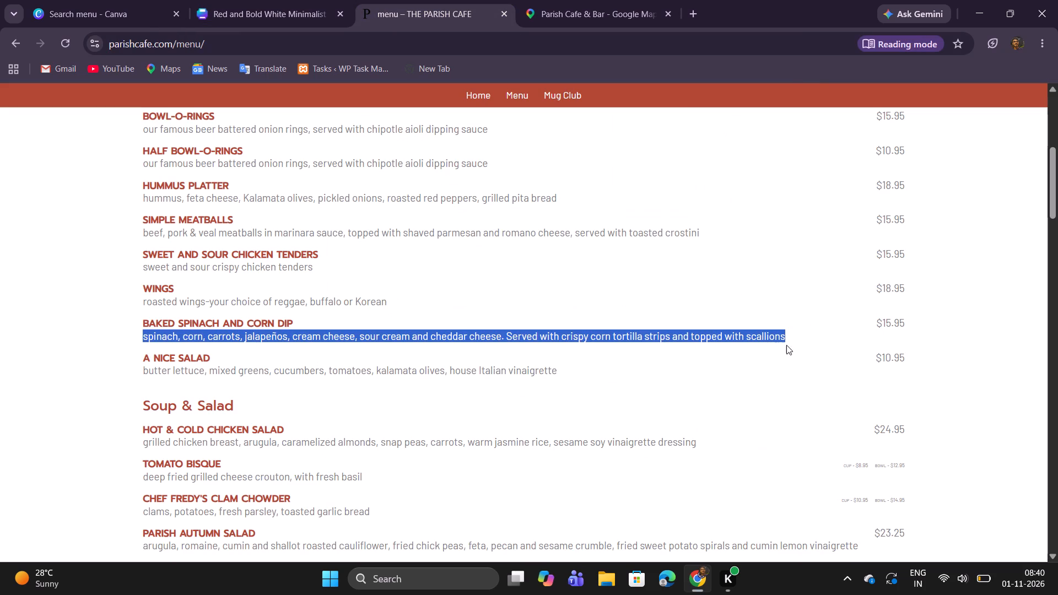
left_click_drag(786, 345, 798, 337)
key("ctrl+c")
left_click(310, 0)
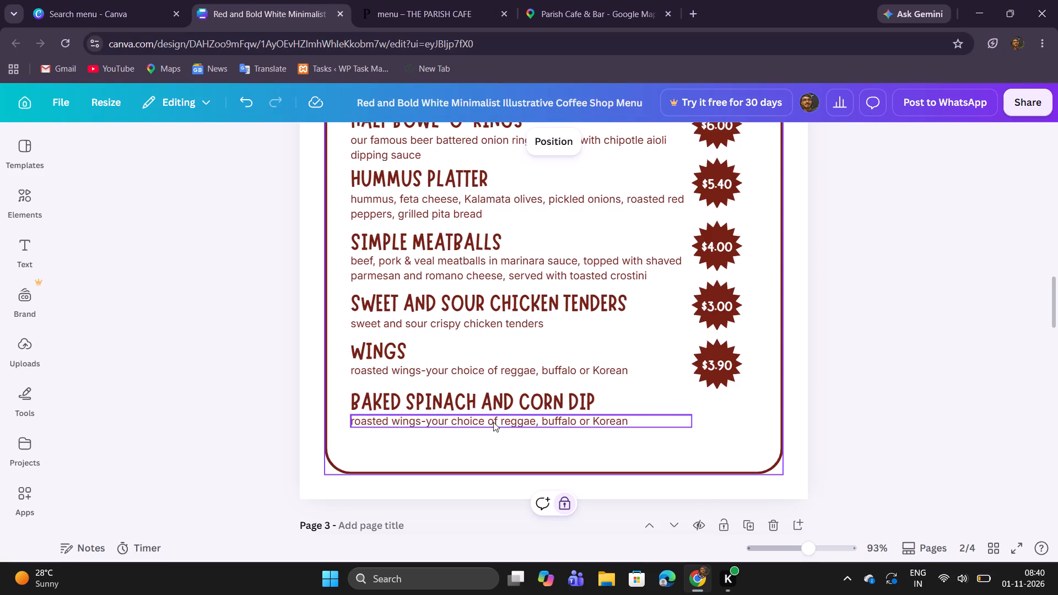
double_click(493, 422)
key("ctrl+v")
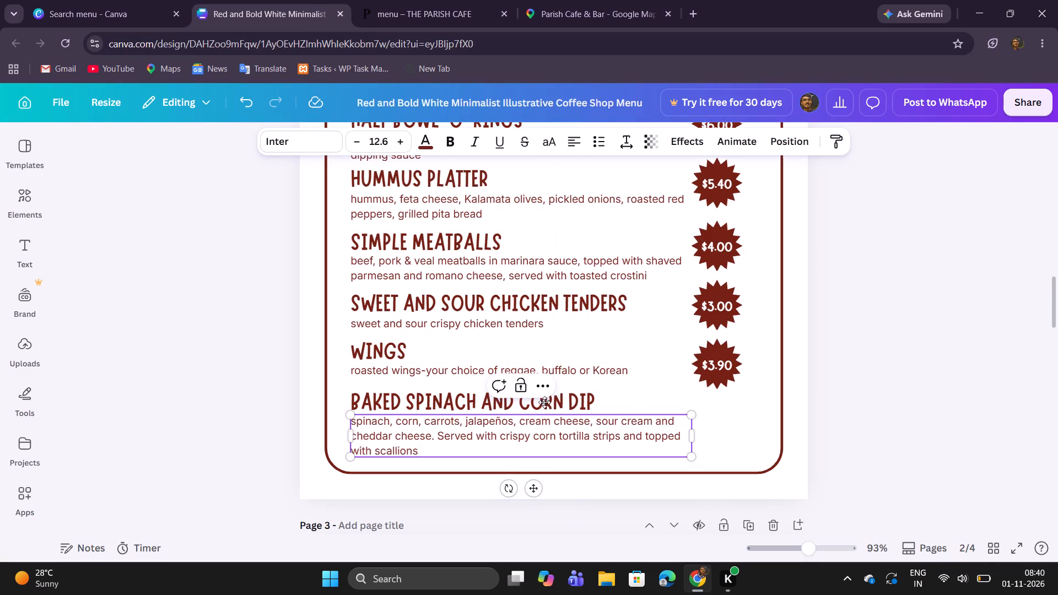
left_click(876, 294)
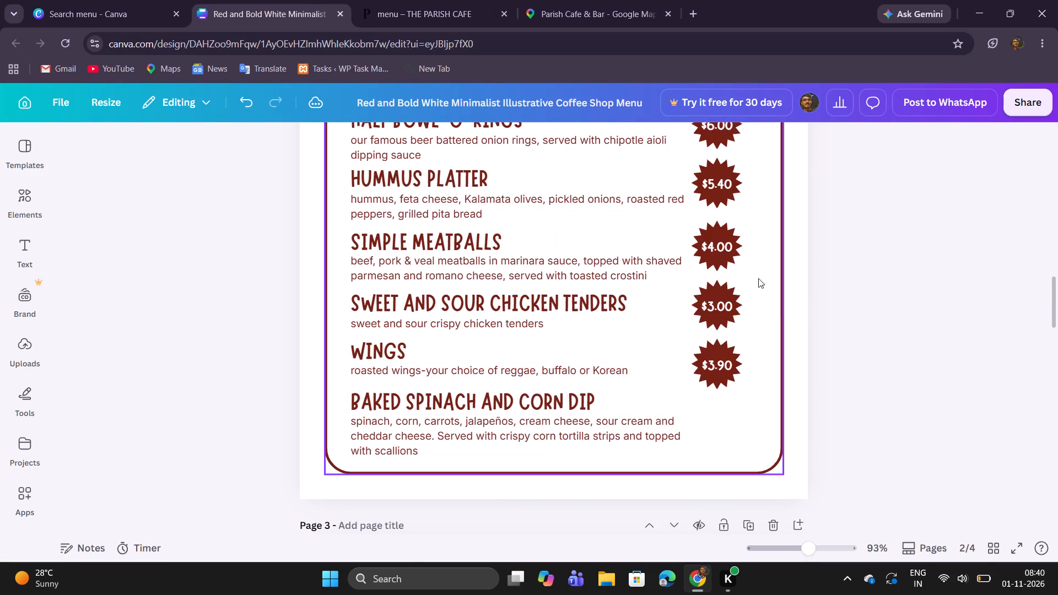
Duplicate the WINGS $3.90 price badge with its text and place the copy beside BAKED SPINACH AND CORN DIP, aligned with the badges above.
left_click_drag(747, 377, 692, 365)
left_click(727, 309)
left_click_drag(731, 369, 728, 421)
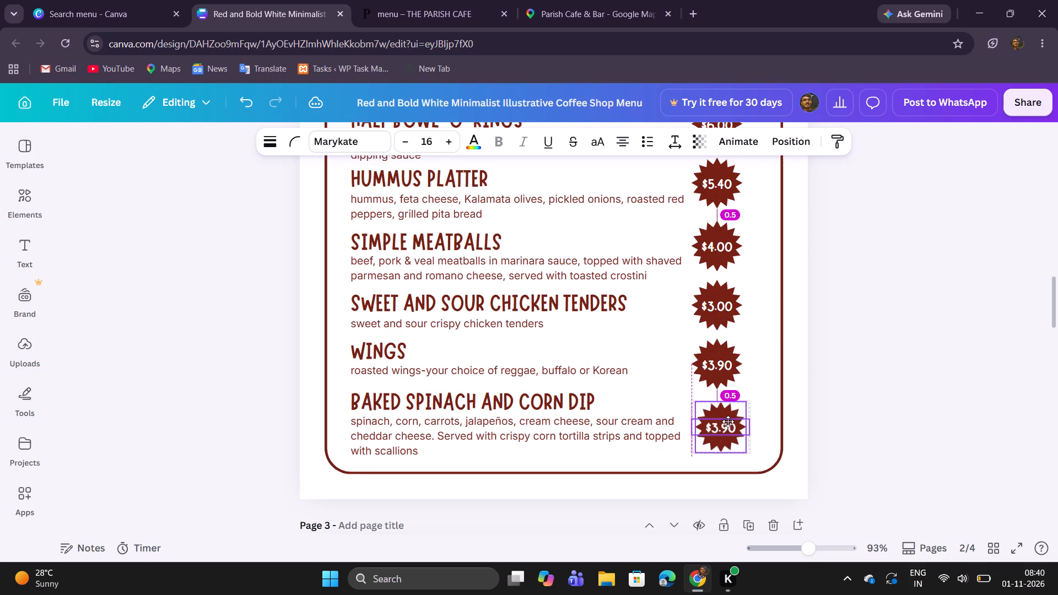
left_click_drag(728, 421, 720, 421)
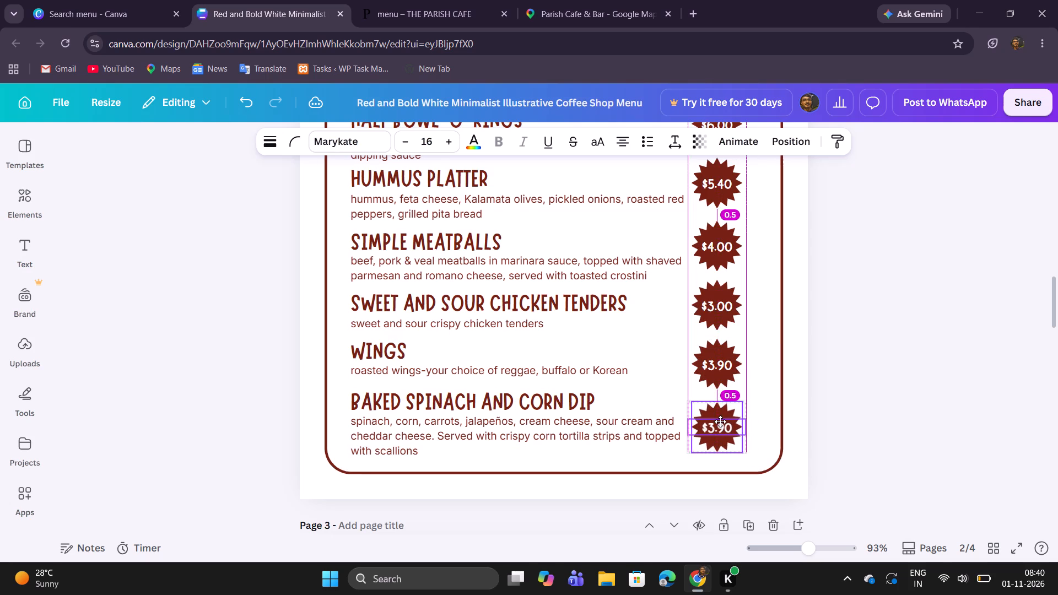
left_click_drag(720, 421, 720, 420)
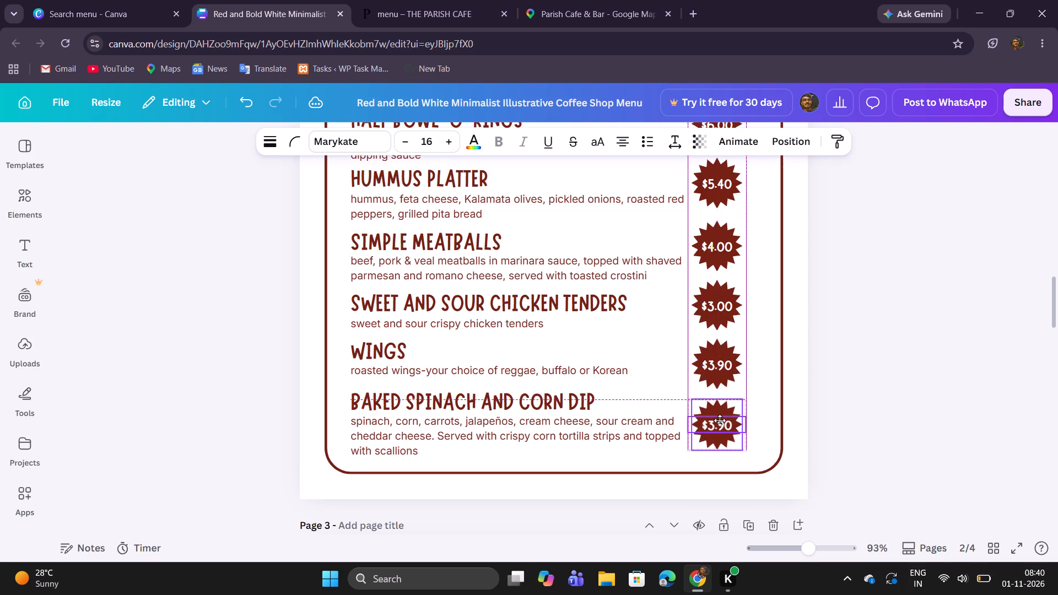
left_click_drag(720, 420, 719, 419)
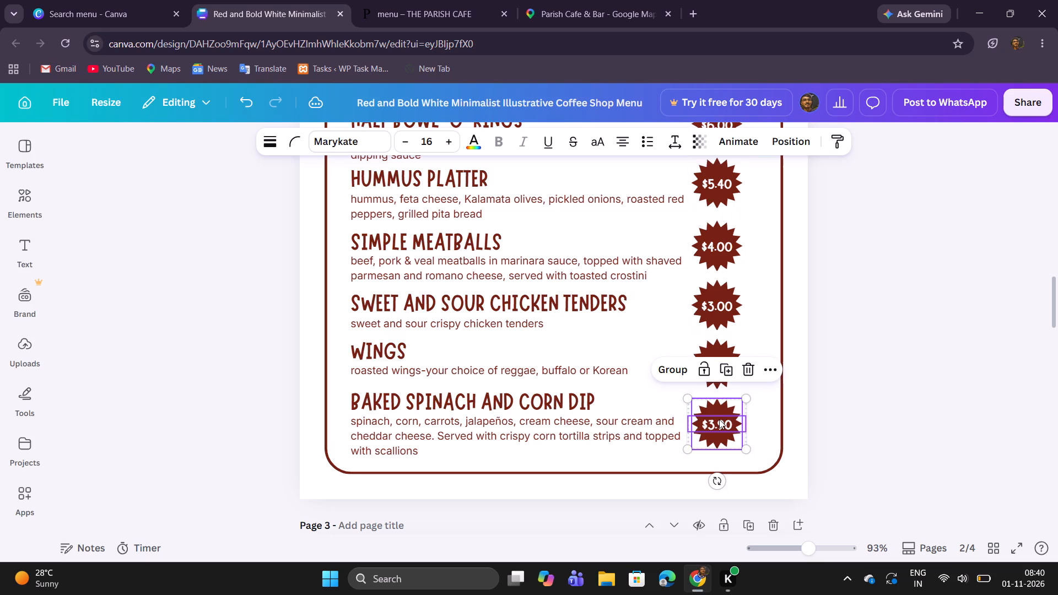
left_click(895, 364)
Remove CAFE & RESTO and its empty line from the page 2 heading so it reads only MENU.
scroll(895, 362, "up", 2)
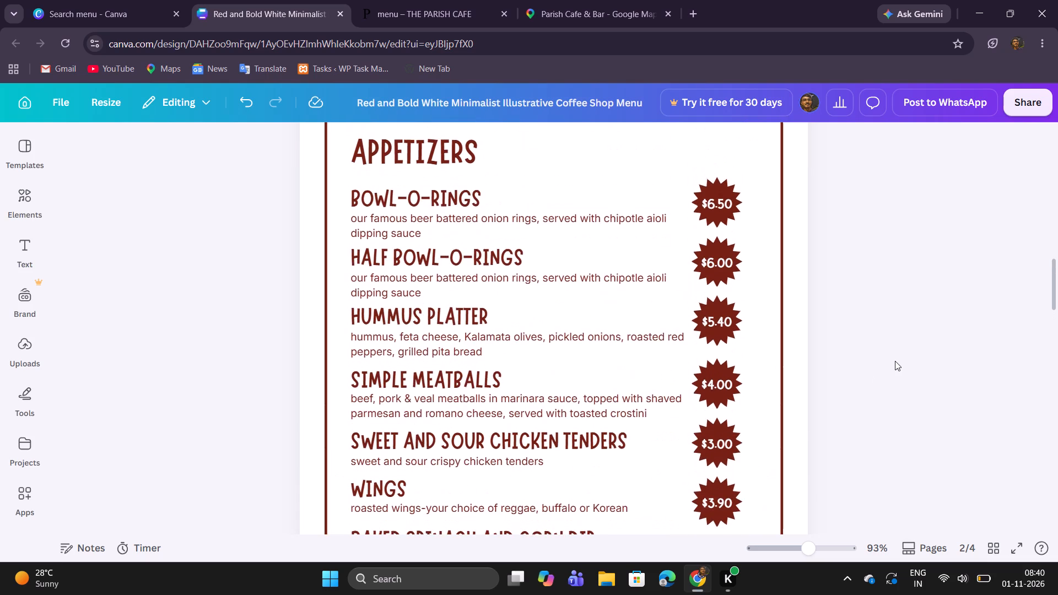
scroll(895, 361, "up", 1)
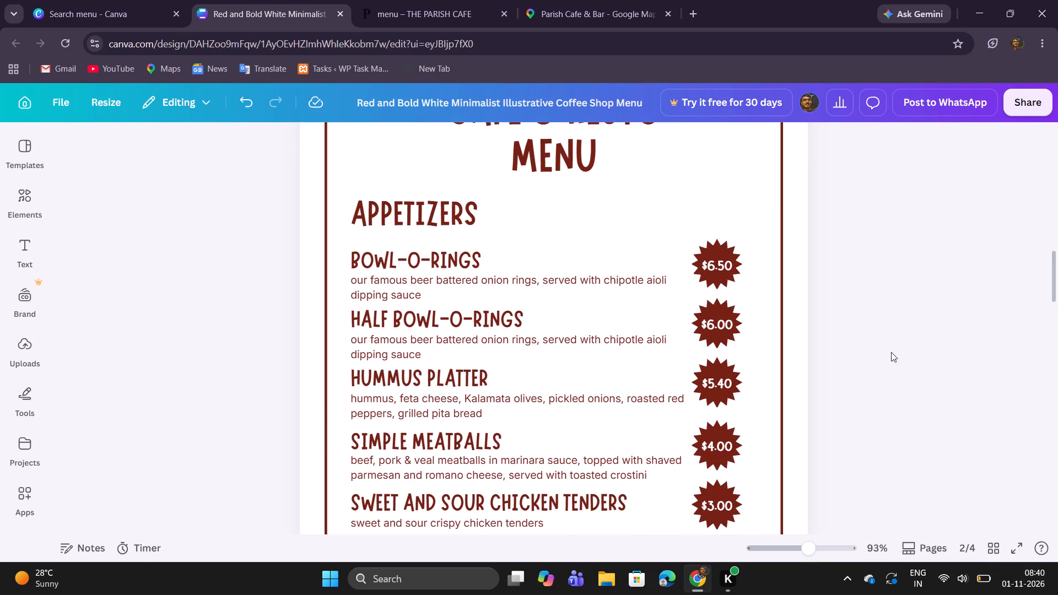
scroll(876, 293, "down", 4)
scroll(875, 286, "up", 3)
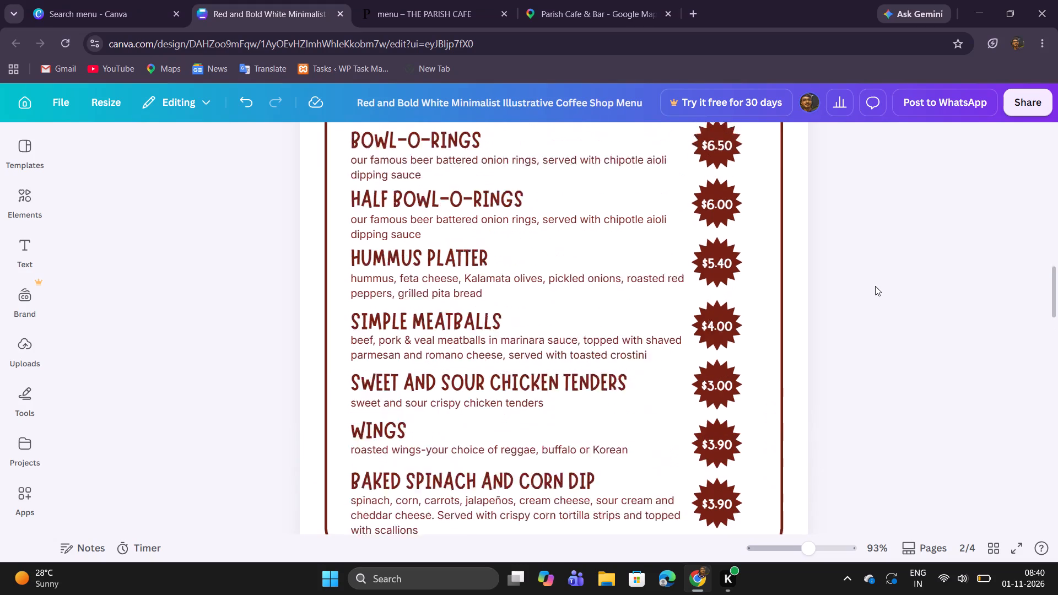
left_click_drag(807, 547, 805, 547)
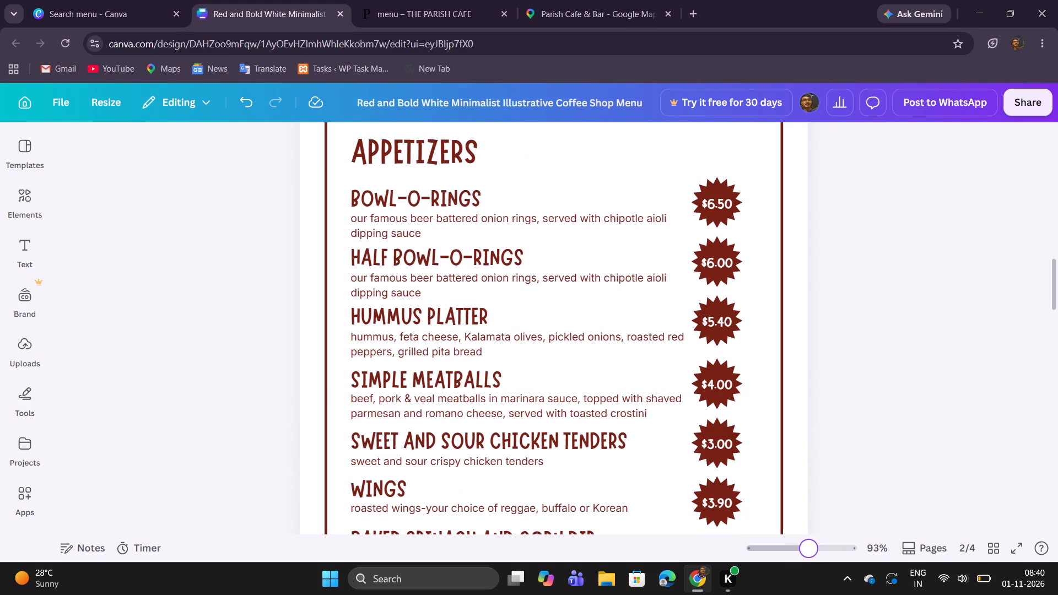
left_click_drag(805, 547, 794, 548)
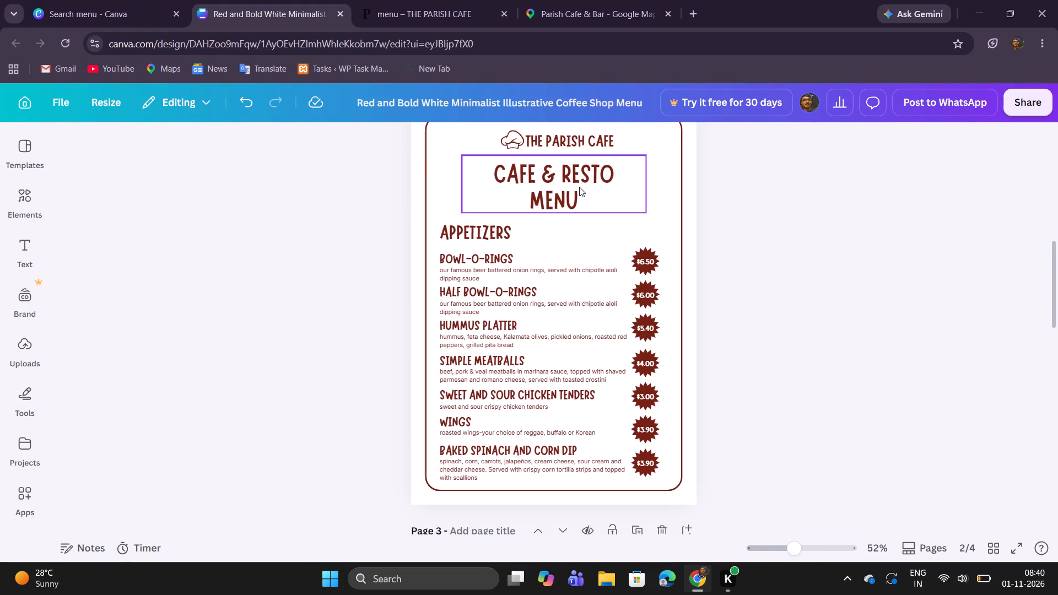
double_click(579, 187)
left_click(585, 198)
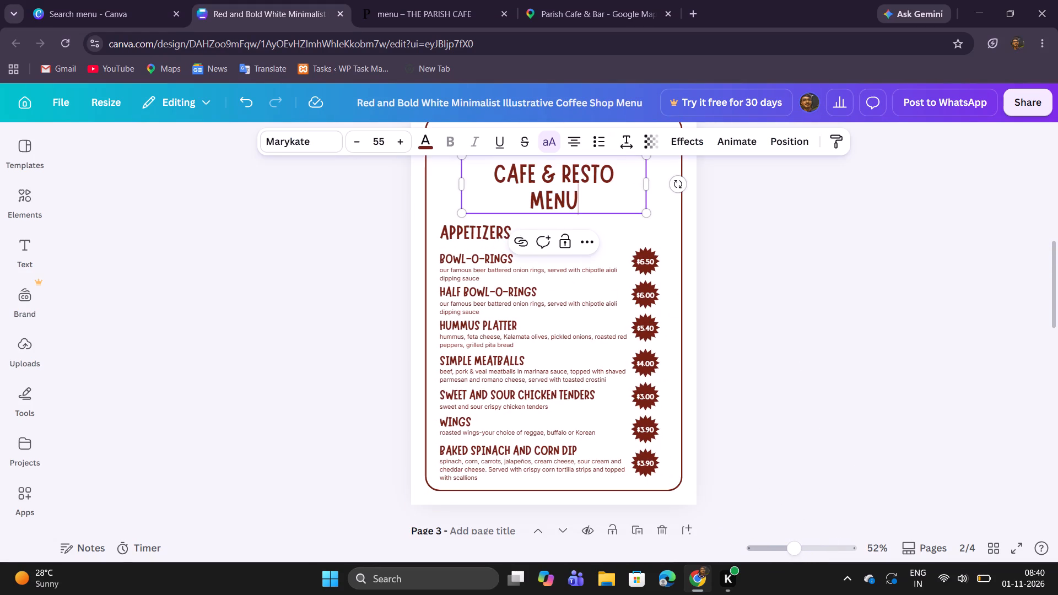
left_click_drag(623, 178, 490, 174)
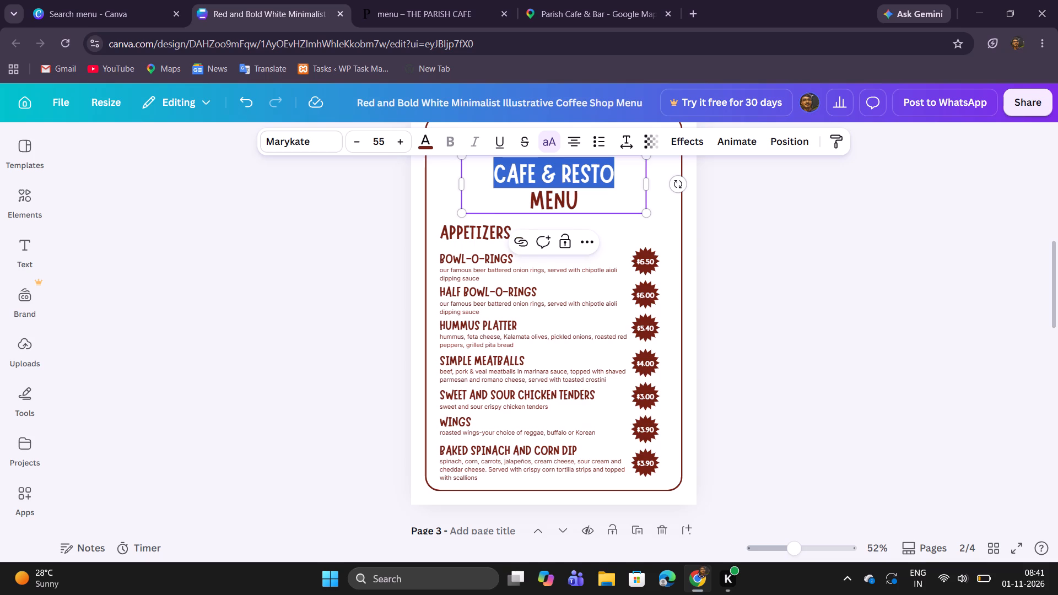
key("BackSpace")
key("BackSpace")
key("Down")
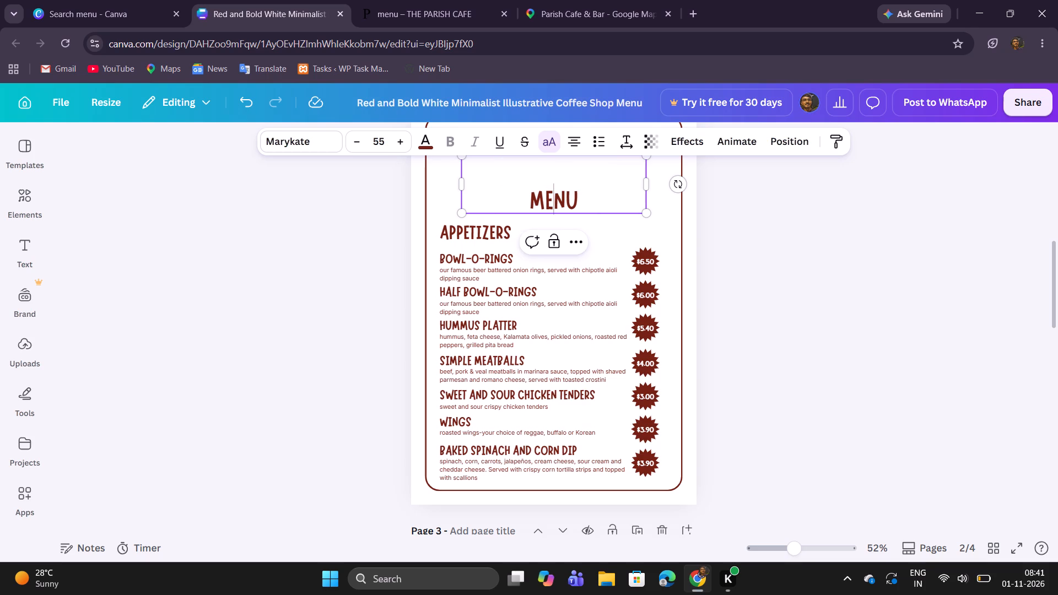
key("Left")
key("Left")
key("BackSpace")
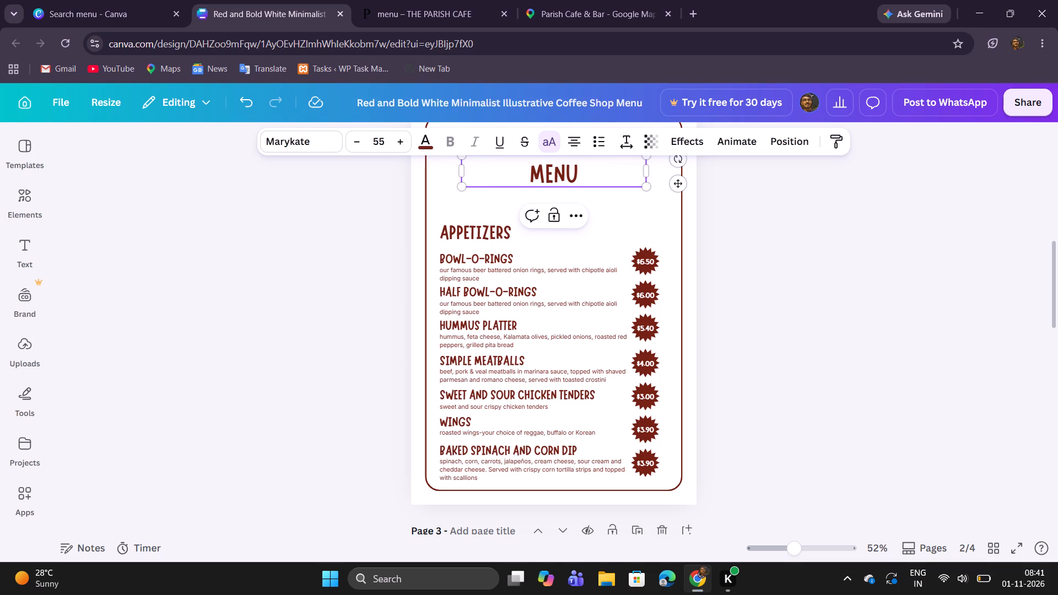
scroll(892, 489, "up", 2)
left_click(871, 417)
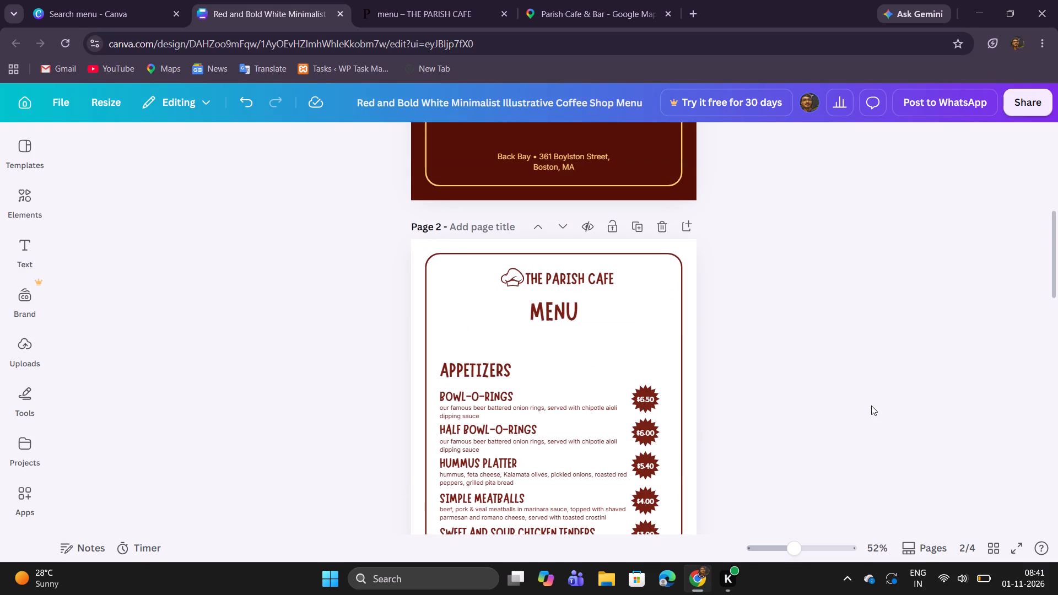
Move the APPETIZERS heading with all its items and price badges up together, closing the gap below MENU.
scroll(873, 357, "down", 2)
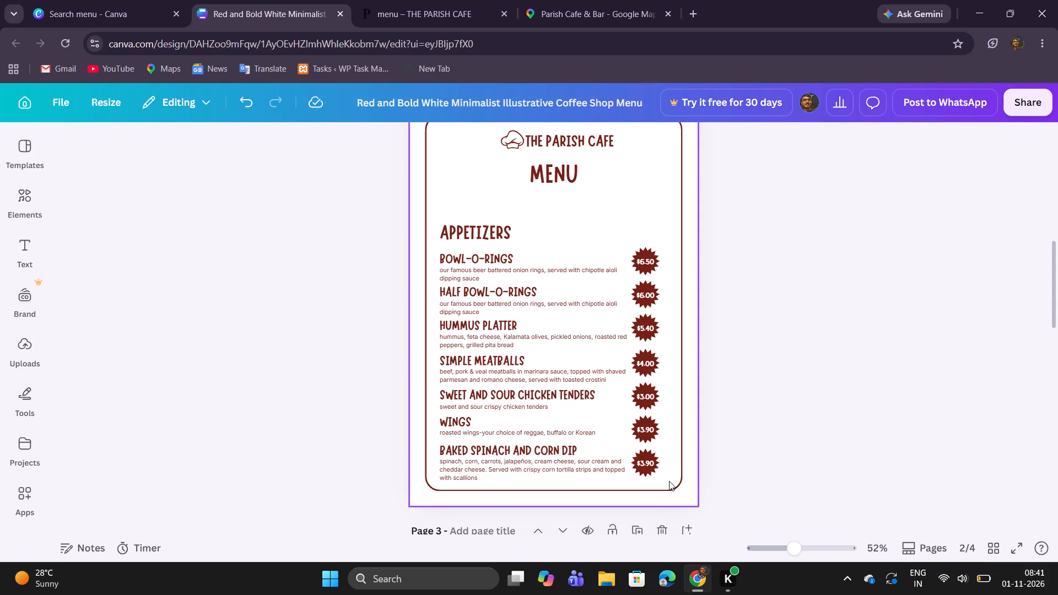
left_click_drag(669, 481, 462, 221)
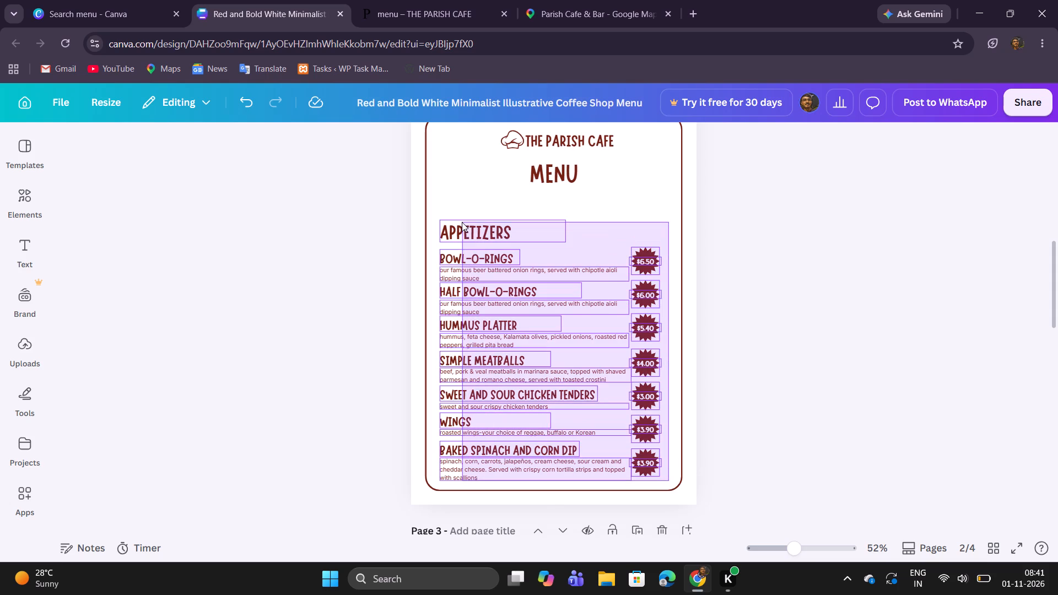
left_click_drag(572, 358, 574, 345)
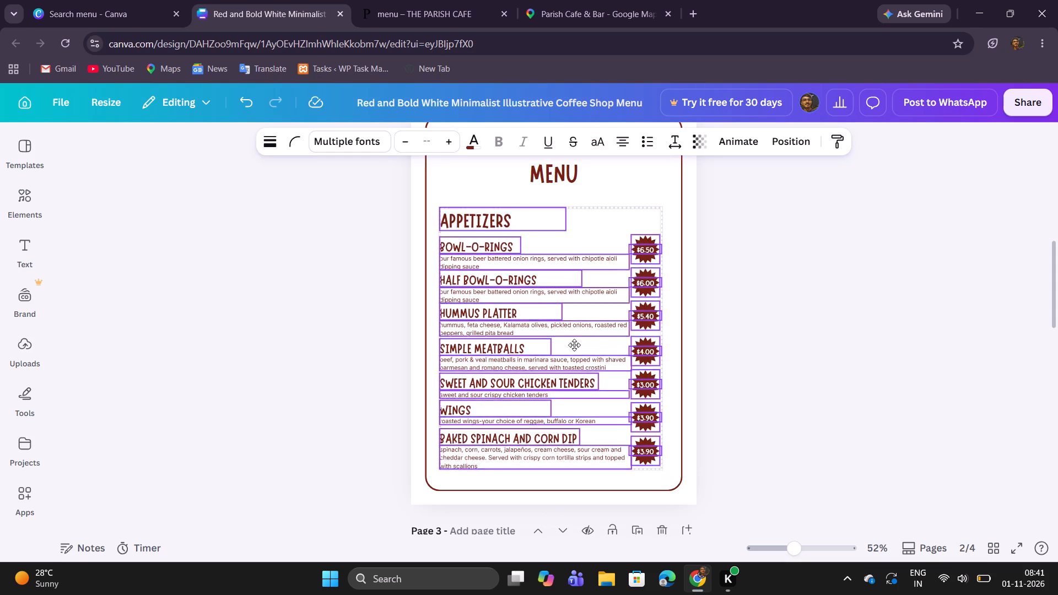
left_click_drag(574, 345, 575, 329)
left_click(869, 323)
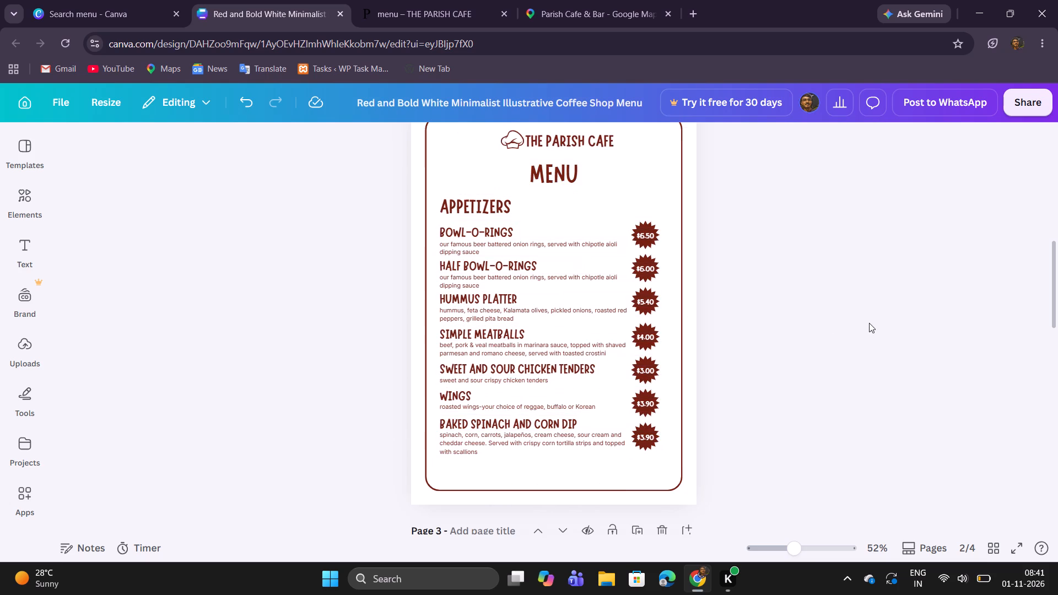
scroll(890, 338, "up", 1)
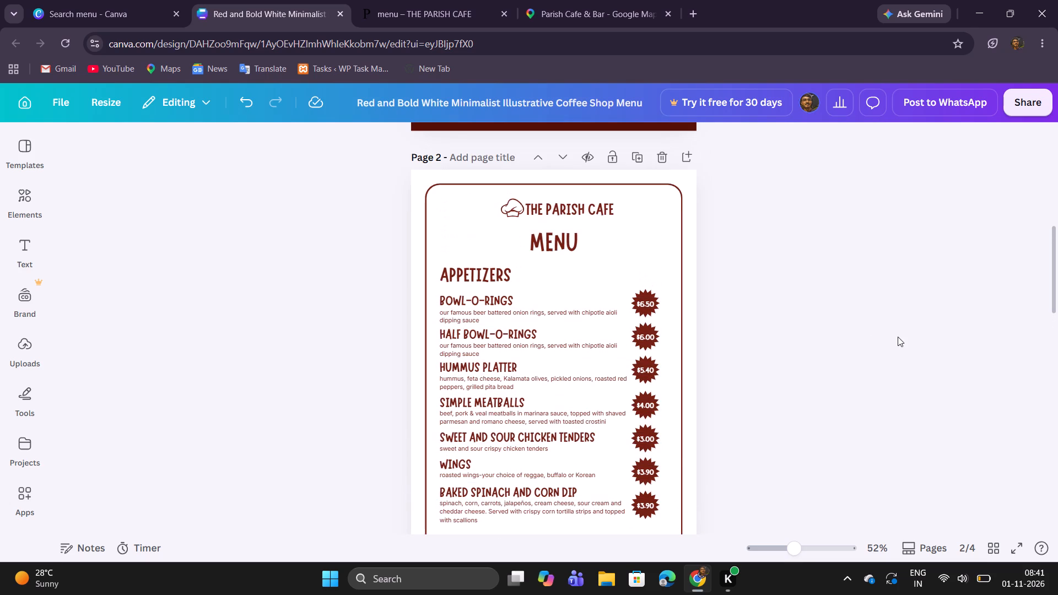
scroll(885, 321, "down", 1)
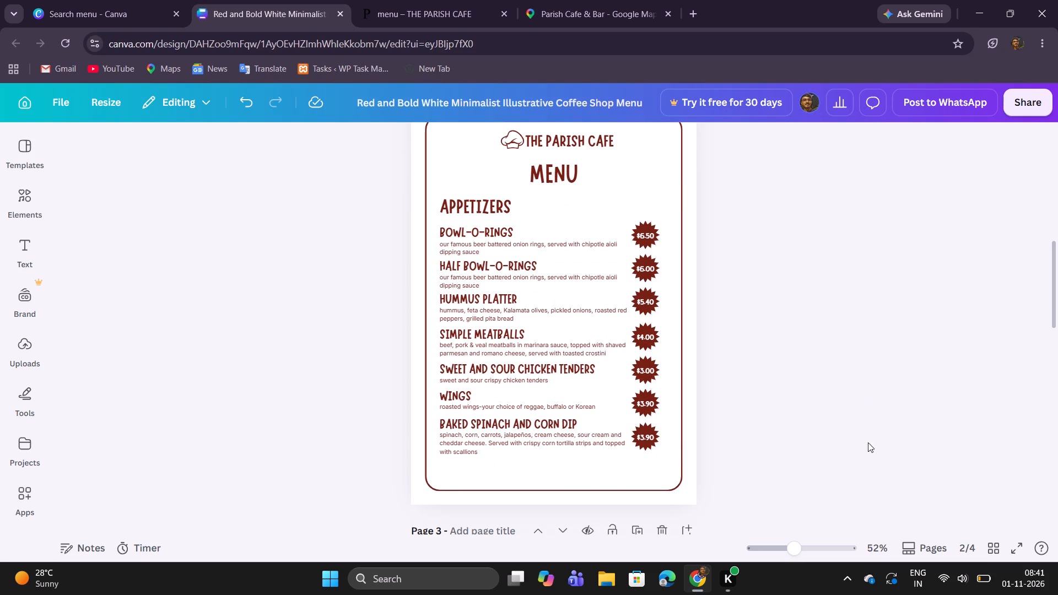
Duplicate the WINGS name and description together and place the copy below the BAKED SPINACH AND CORN DIP description, left-aligned with it.
left_click_drag(799, 551, 807, 551)
scroll(875, 327, "down", 2)
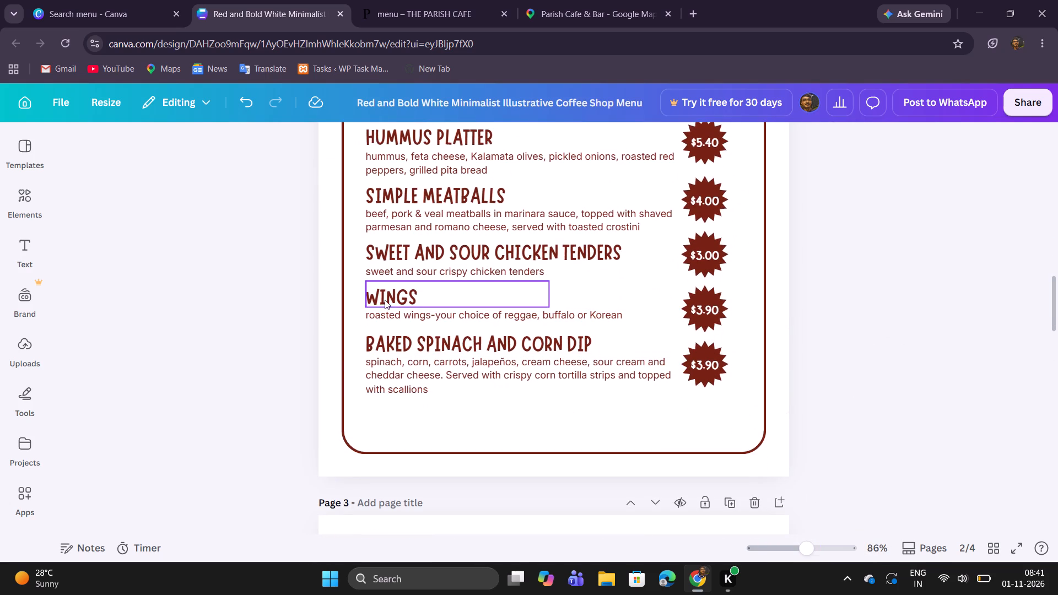
left_click(433, 0)
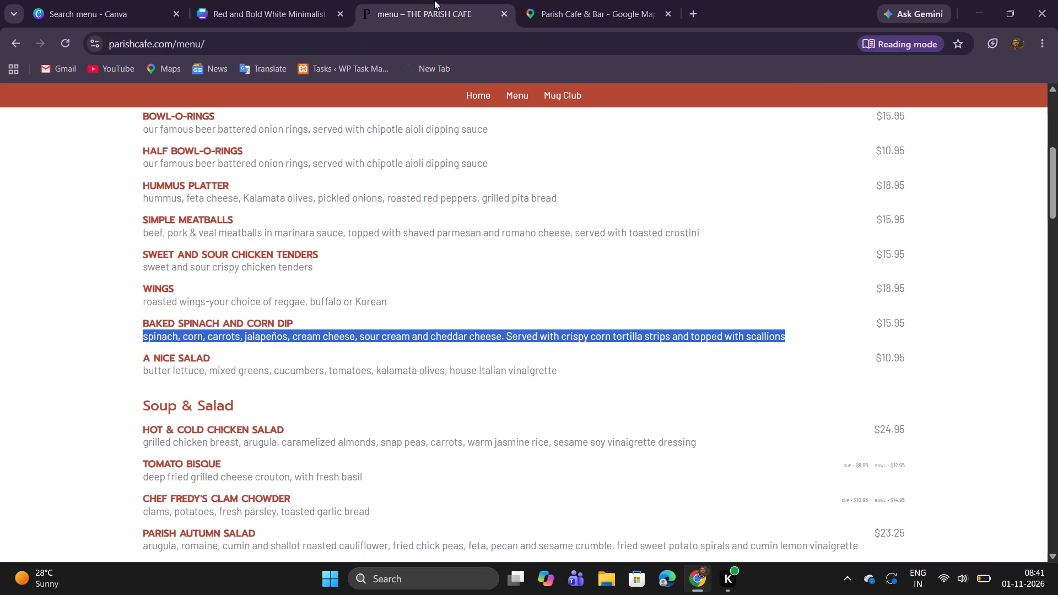
left_click(309, 1)
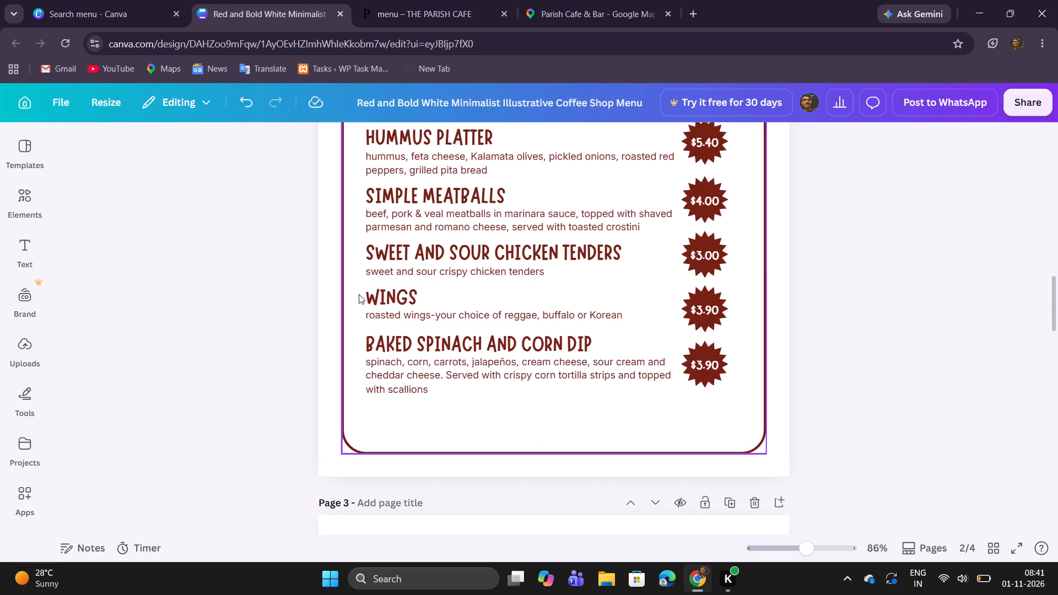
left_click_drag(359, 294, 423, 315)
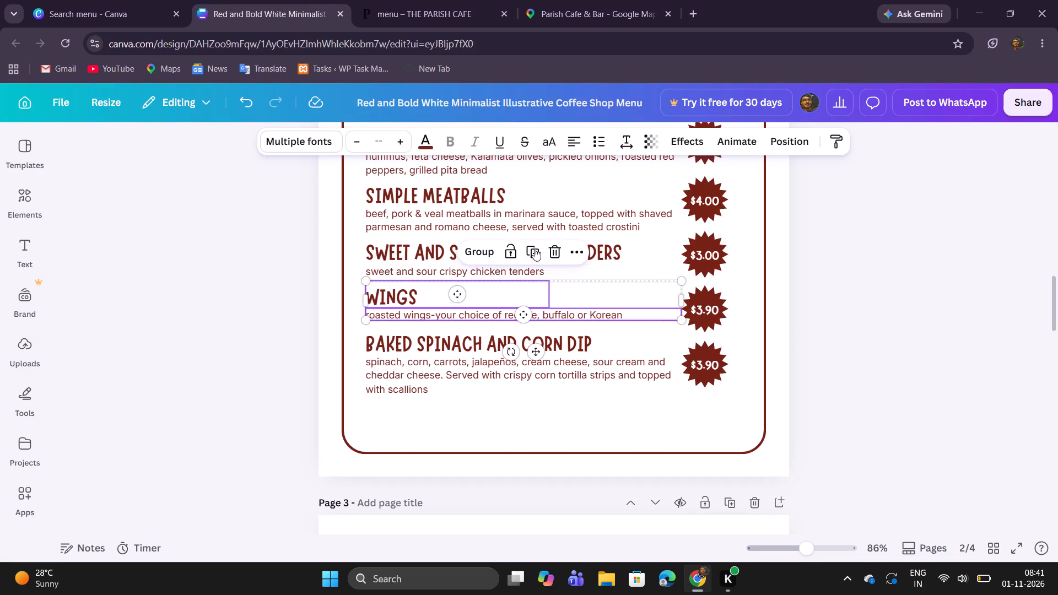
left_click(535, 246)
left_click_drag(510, 305, 499, 400)
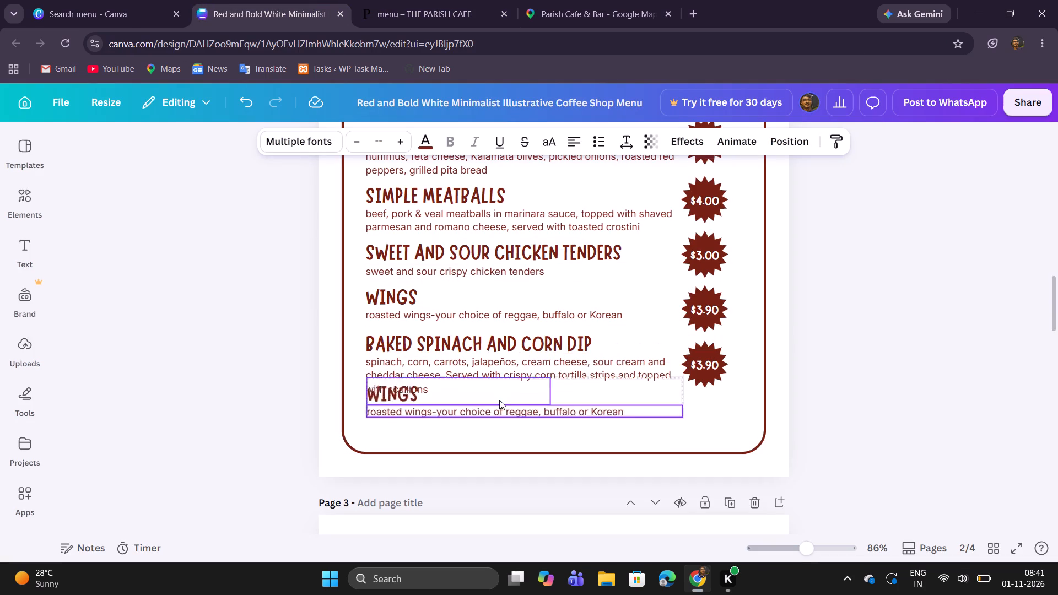
left_click_drag(499, 400, 500, 415)
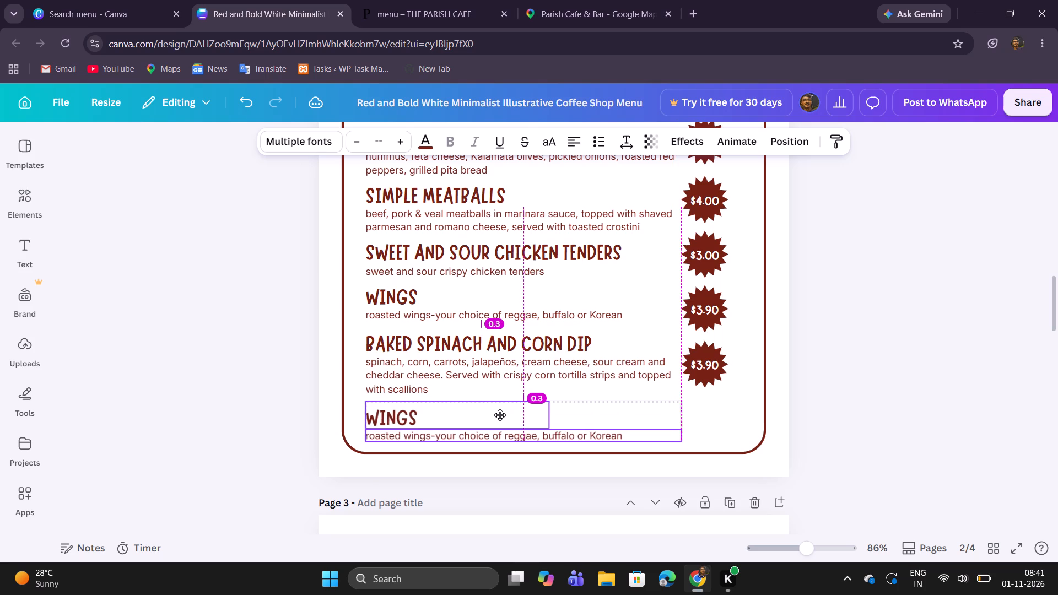
left_click_drag(500, 415, 502, 415)
left_click(922, 355)
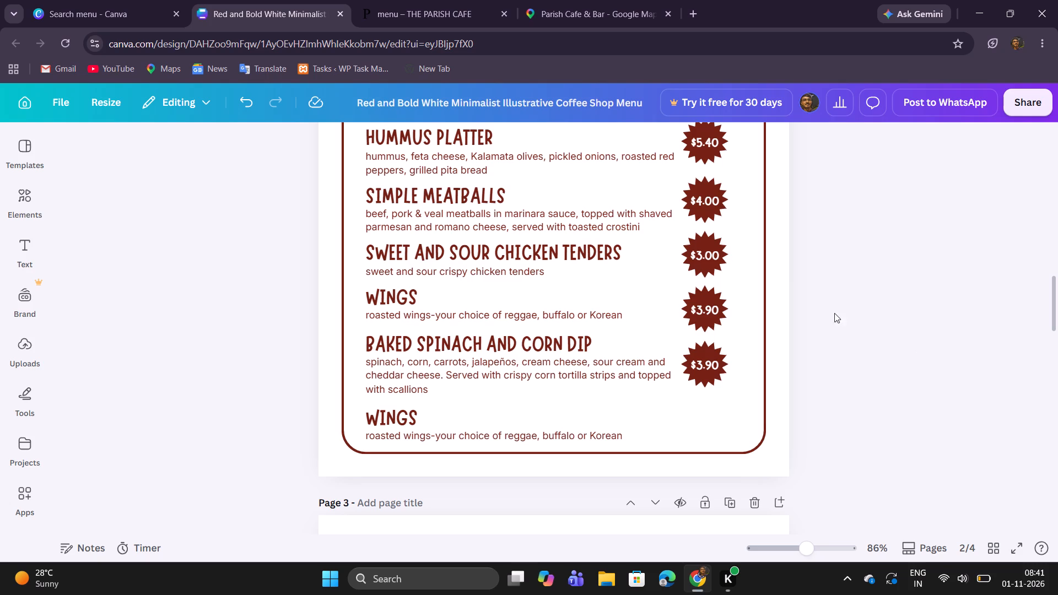
Replace the duplicated WINGS name at the bottom of the list with A NICE SALAD, copied from the Parish Cafe website menu.
left_click(454, 0)
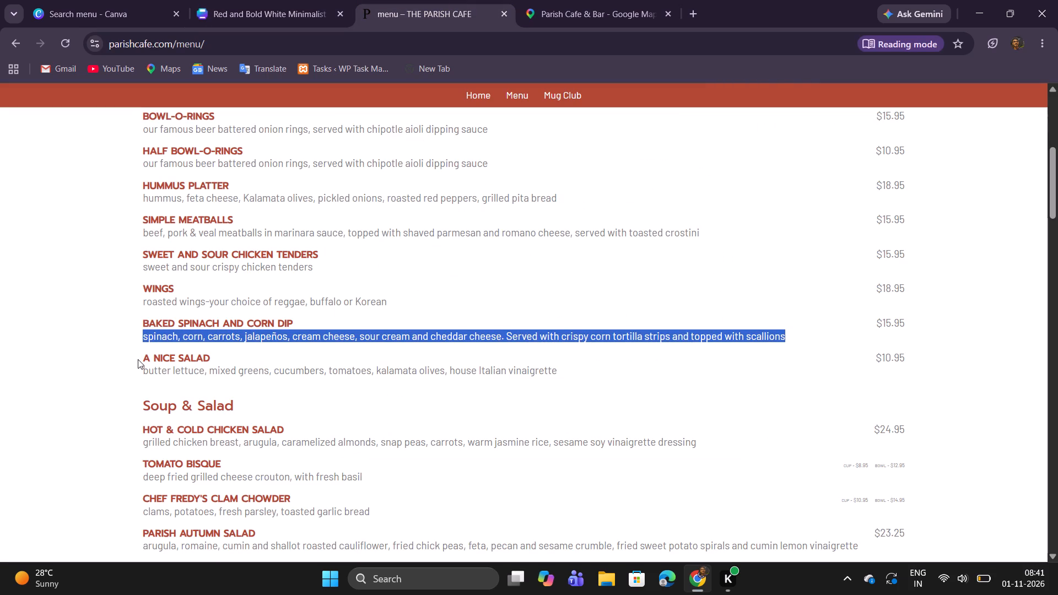
left_click_drag(145, 360, 212, 361)
key("ctrl+c")
left_click(285, 0)
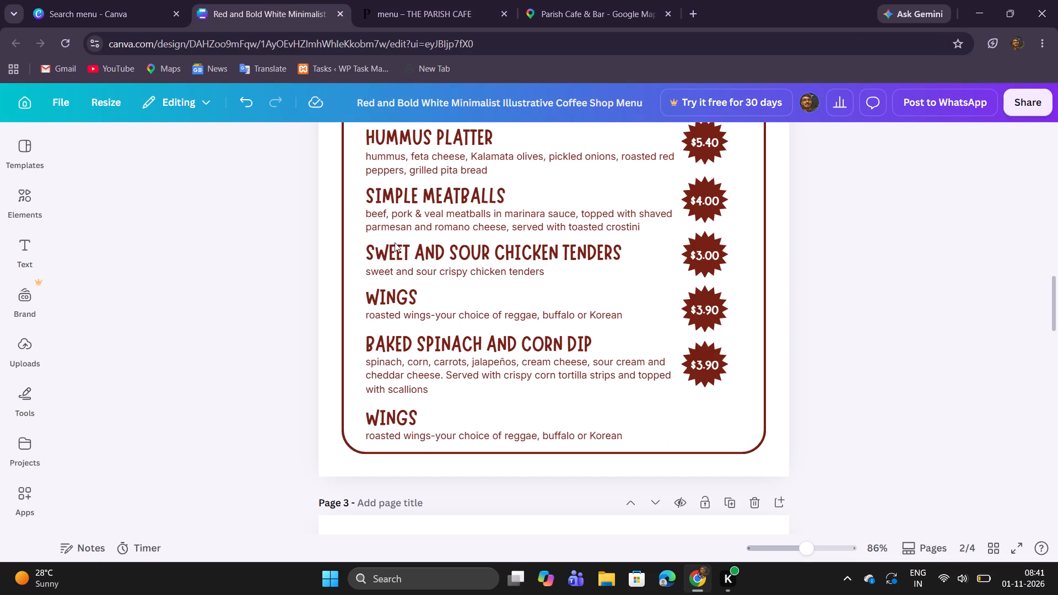
double_click(404, 408)
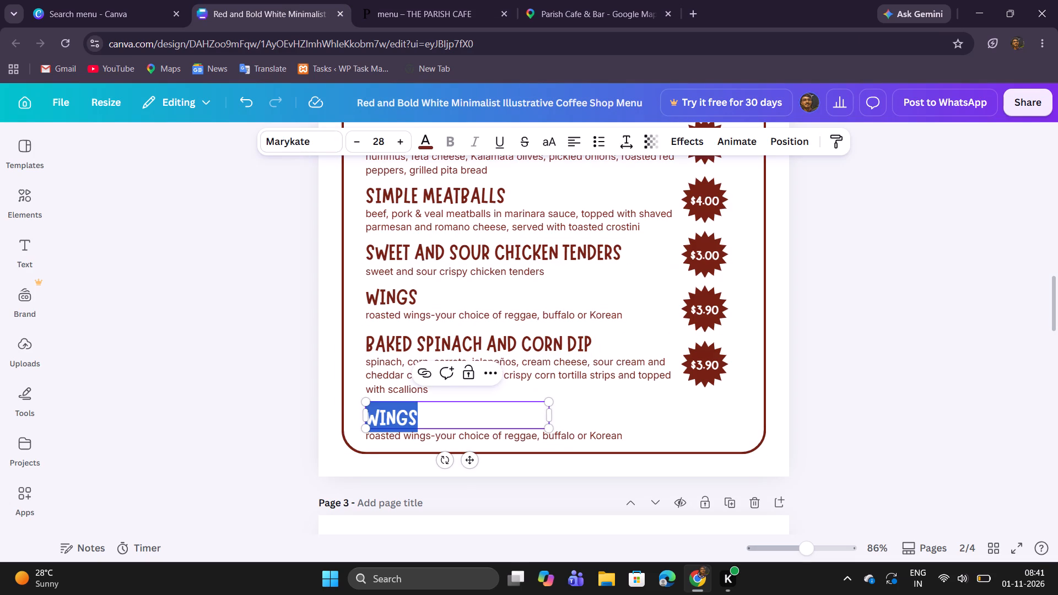
key("ctrl+v")
key("BackSpace")
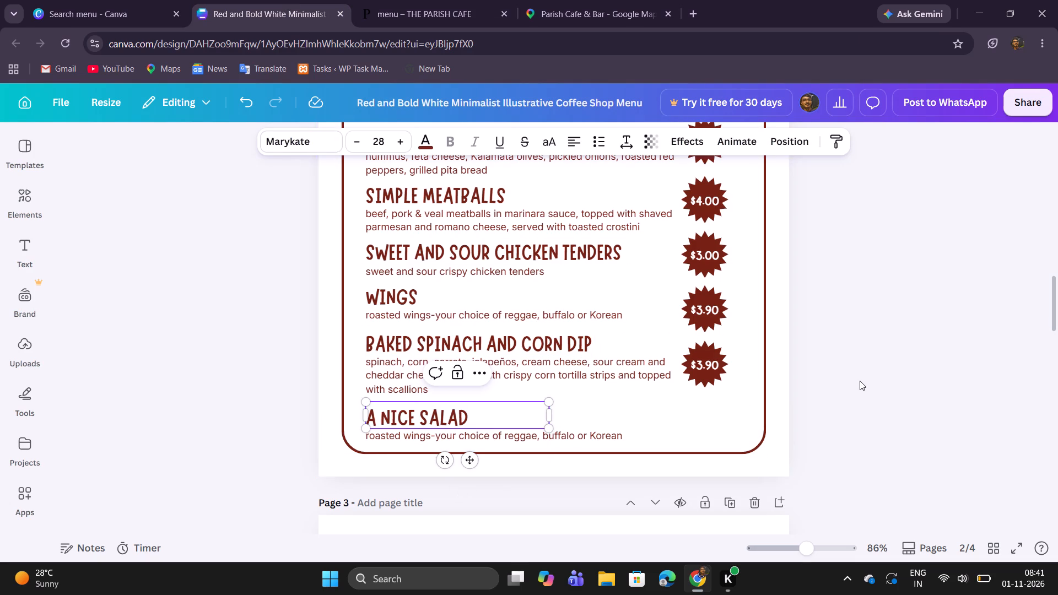
left_click(860, 381)
Replace A NICE SALAD's description with the website text "butter lettuce, mixed greens, cucumbers, tomatoes, kalamata olives, house Italian vinaigrette".
left_click(414, 0)
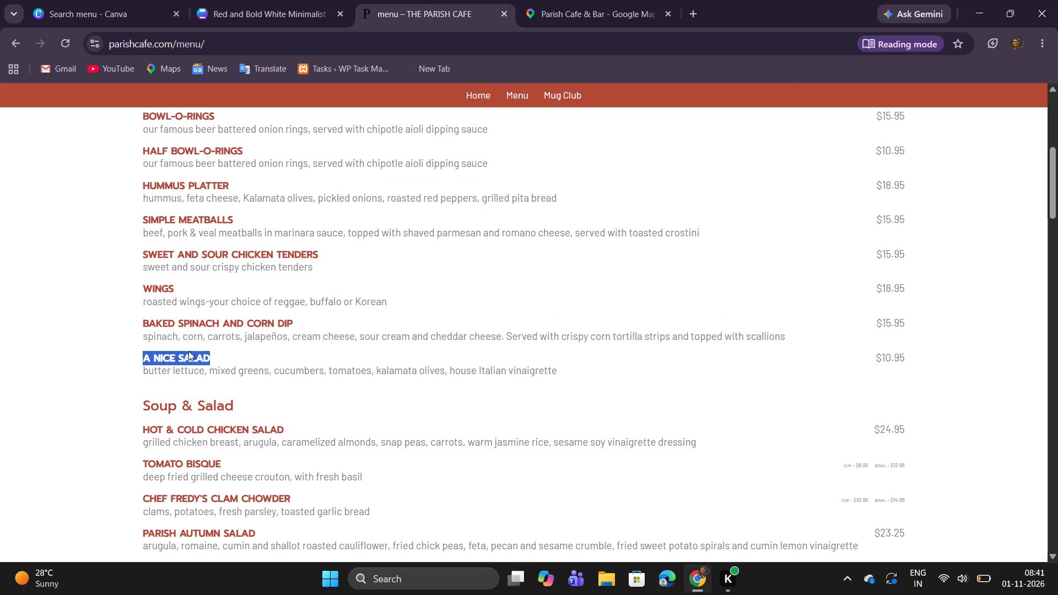
left_click_drag(144, 372, 361, 377)
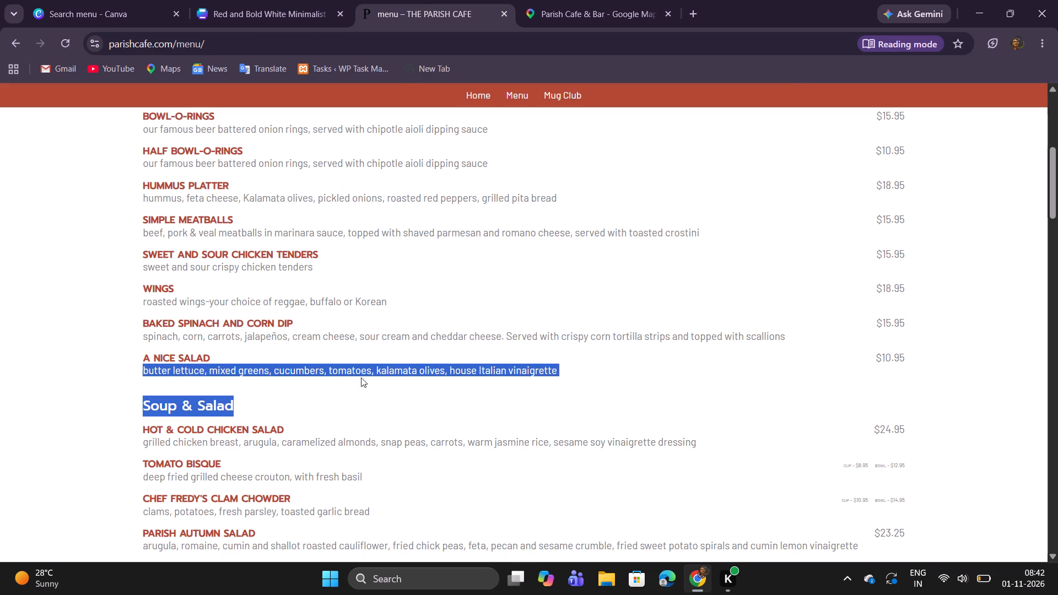
left_click_drag(361, 377, 557, 371)
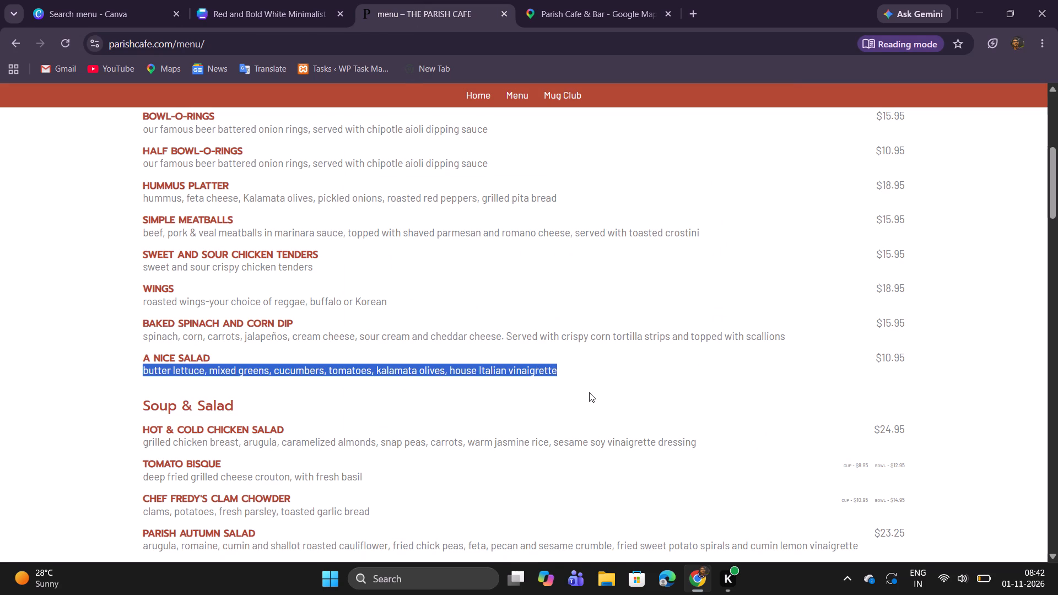
key("ctrl+c")
key("ctrl+c")
left_click(280, 0)
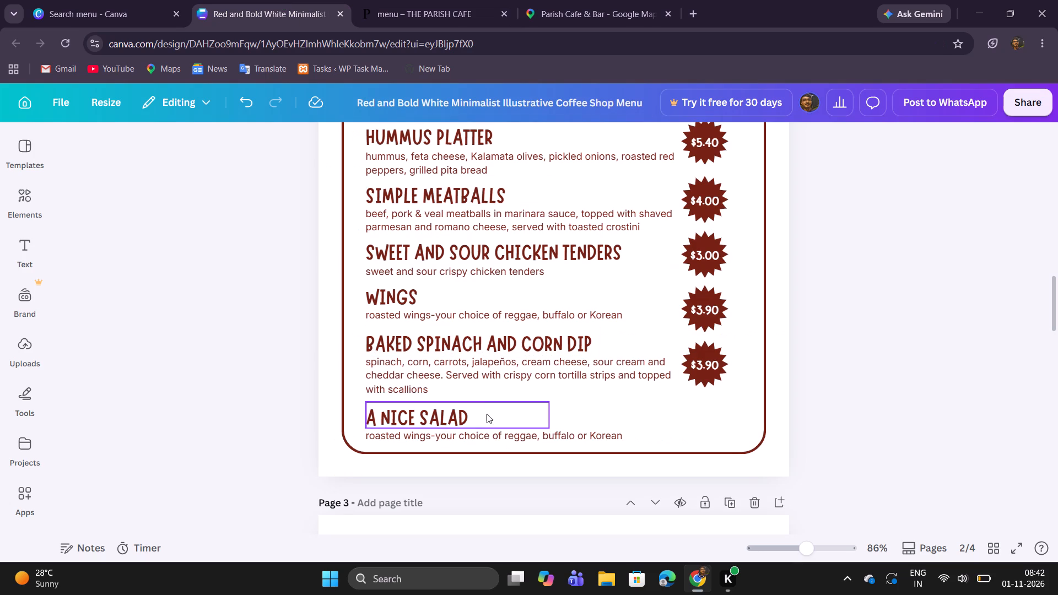
double_click(497, 436)
key("ctrl+v")
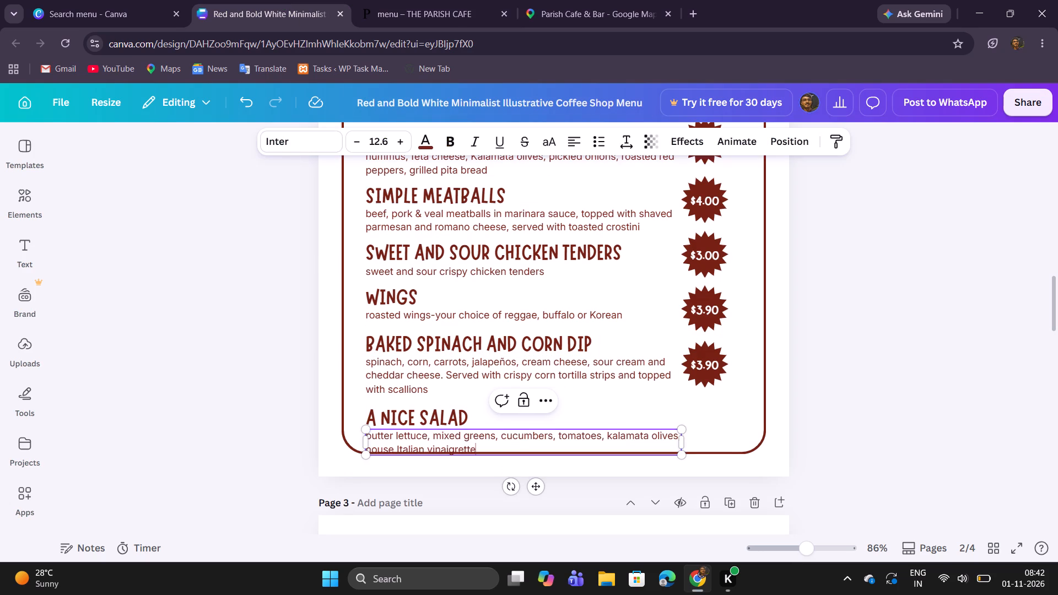
left_click(683, 445)
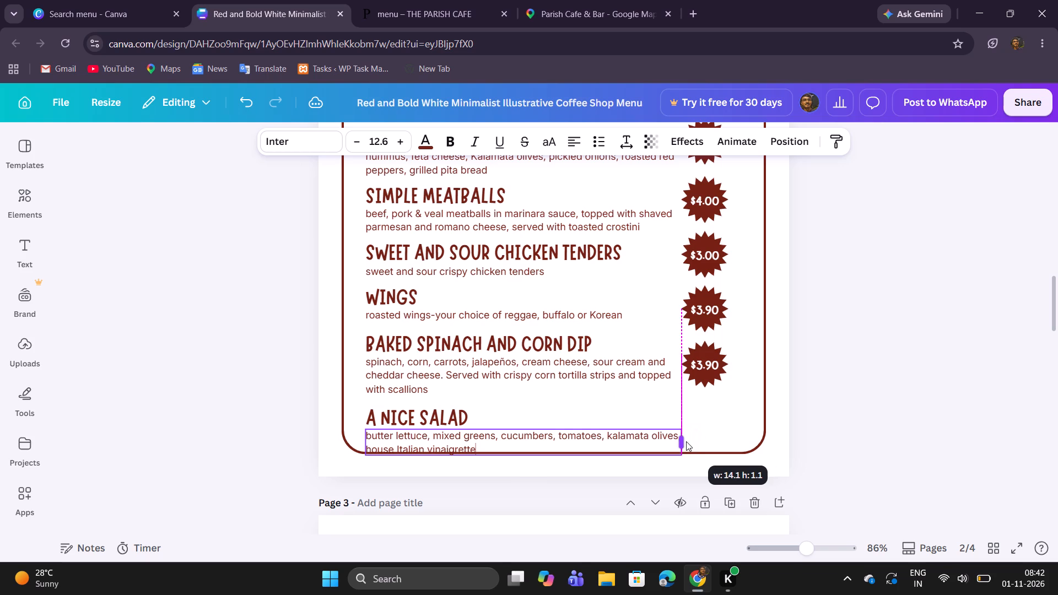
left_click(237, 465)
Move the A NICE SALAD name and description up together slightly so both description lines sit inside the page border.
left_click_drag(357, 414, 384, 434)
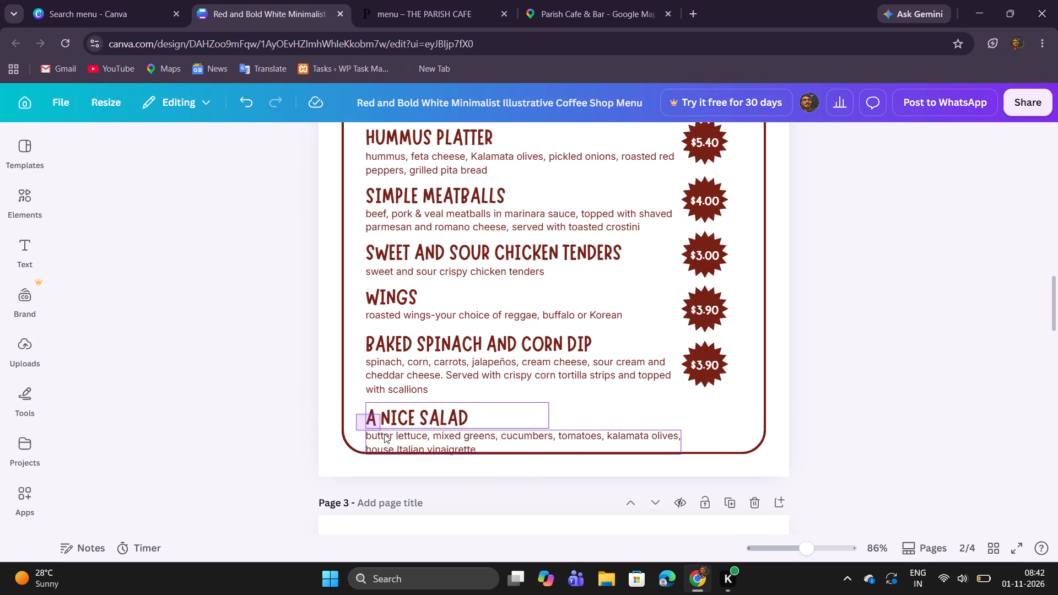
left_click_drag(384, 434, 405, 447)
left_click_drag(438, 437, 439, 434)
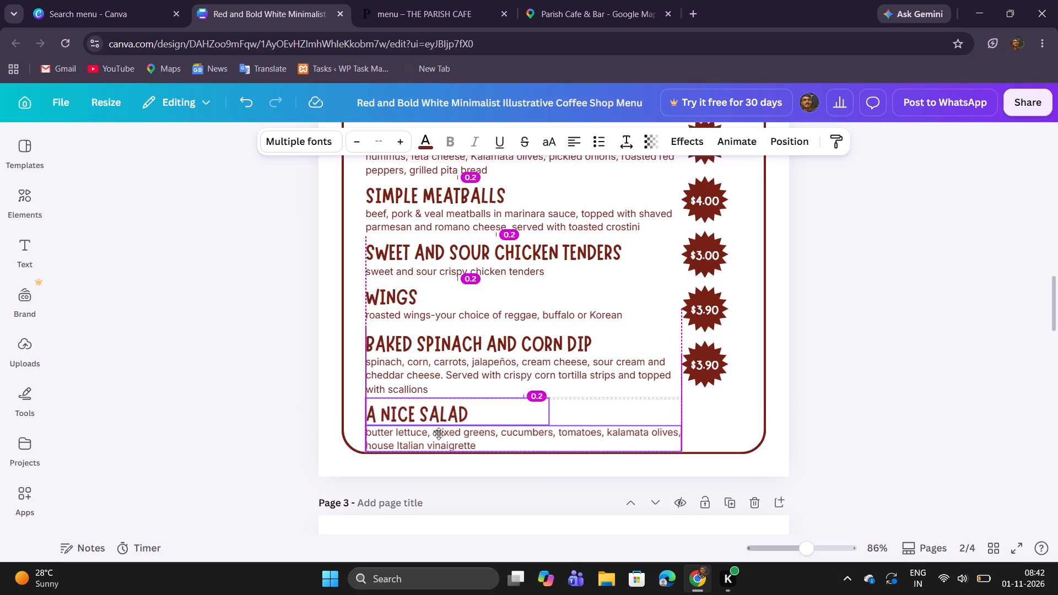
left_click_drag(439, 434, 439, 432)
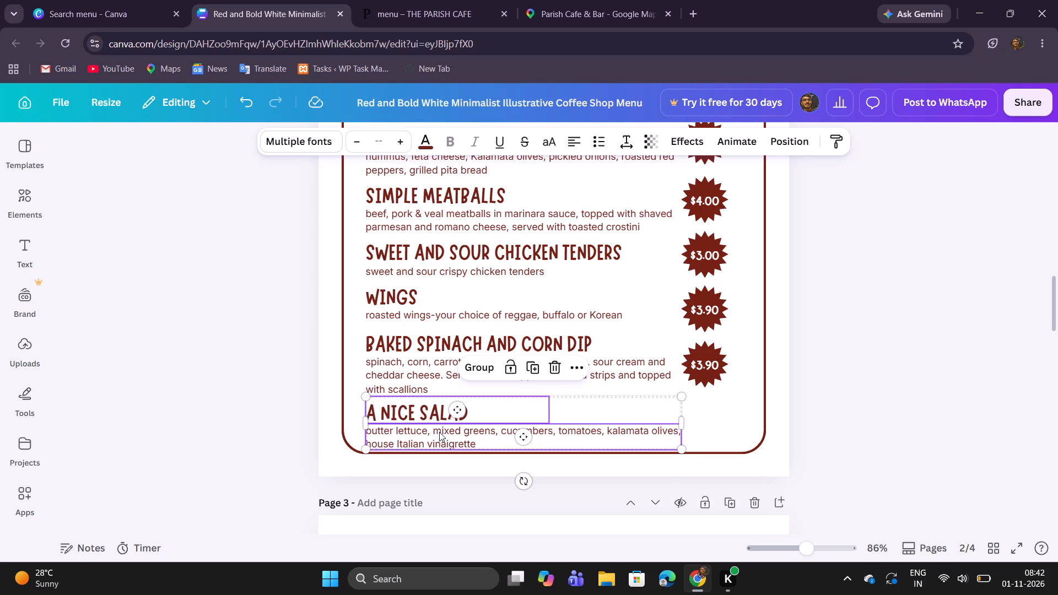
left_click(279, 419)
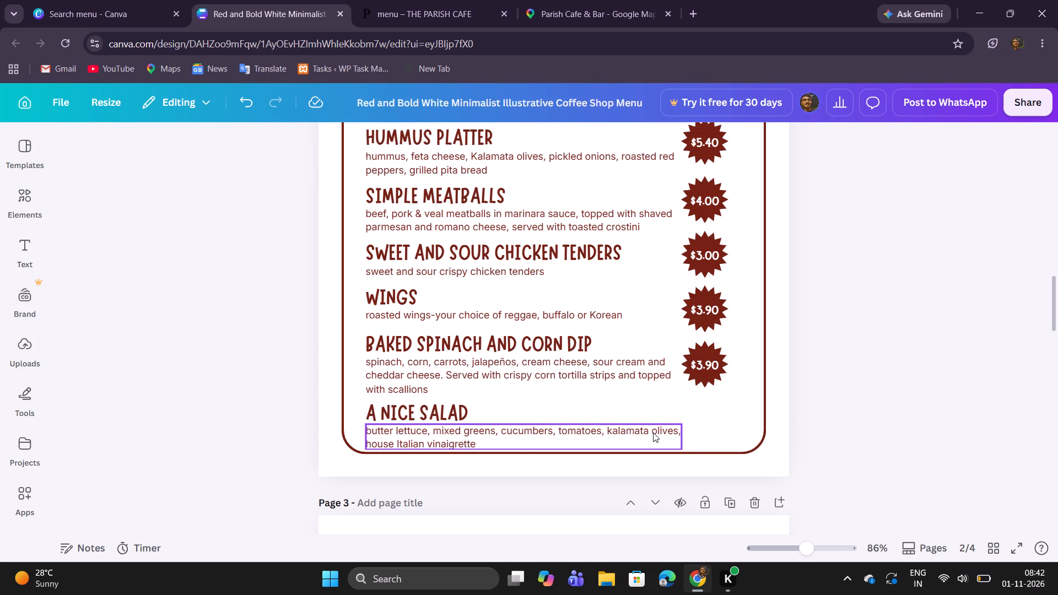
Duplicate the BAKED SPINACH AND CORN DIP price badge with its text and place the copy beside A NICE SALAD, aligned with the badges above.
left_click(885, 354)
left_click_drag(745, 380, 684, 364)
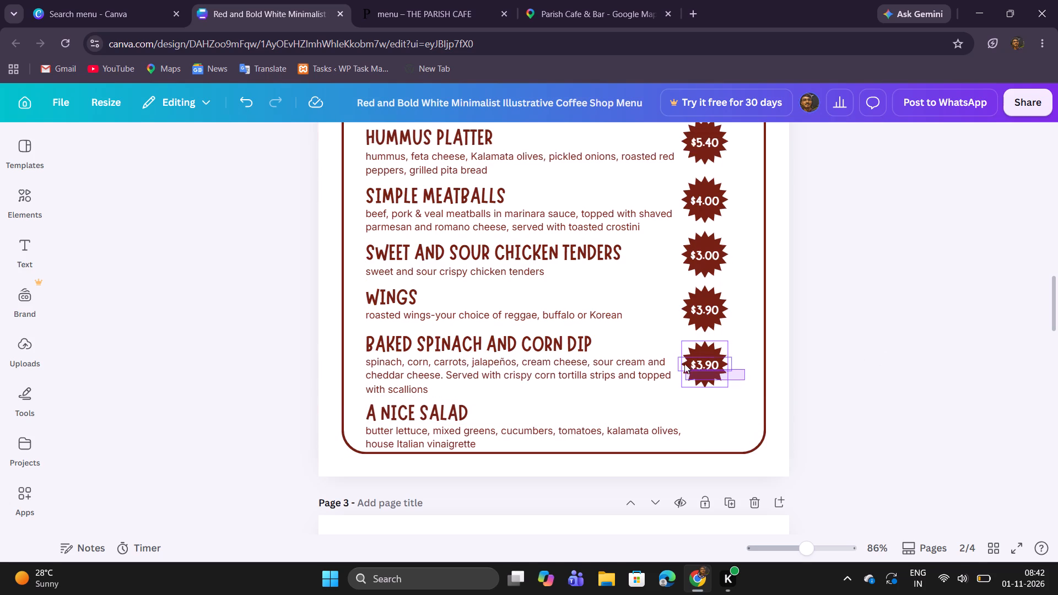
left_click_drag(684, 364, 684, 363)
left_click(710, 311)
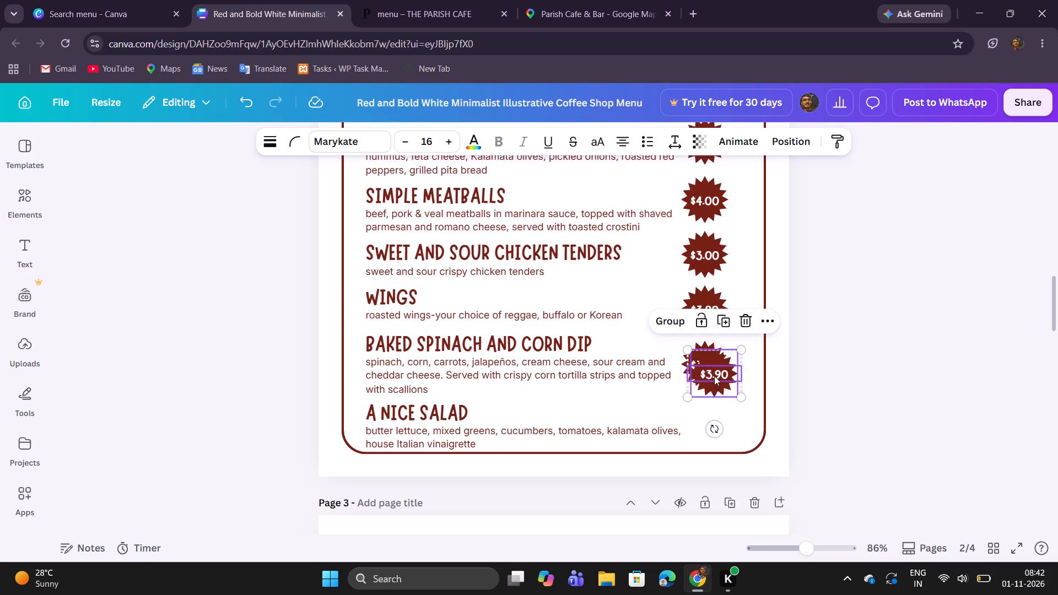
left_click_drag(714, 376, 708, 426)
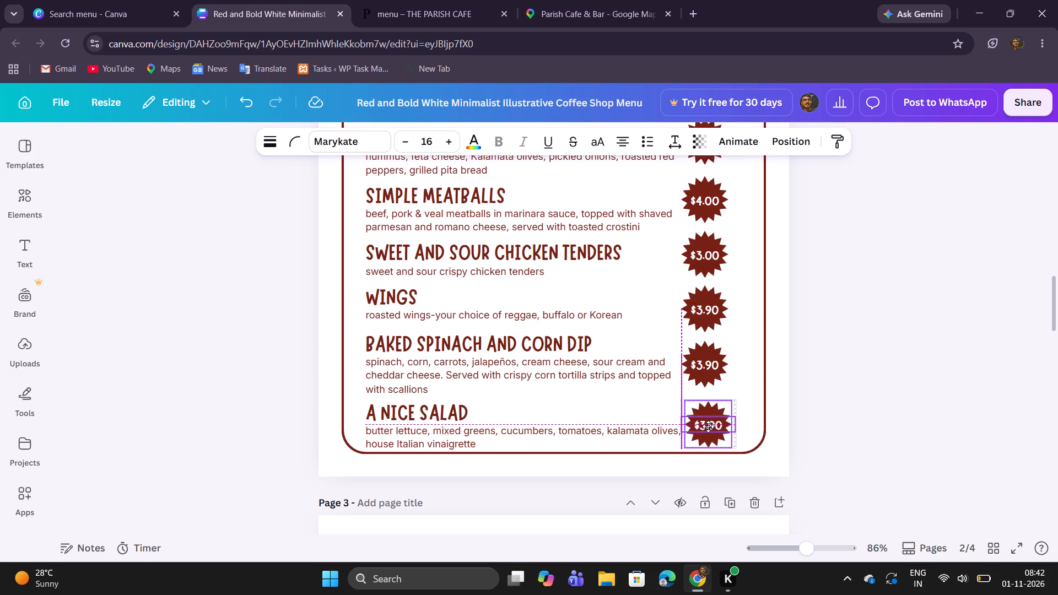
left_click_drag(708, 426, 704, 425)
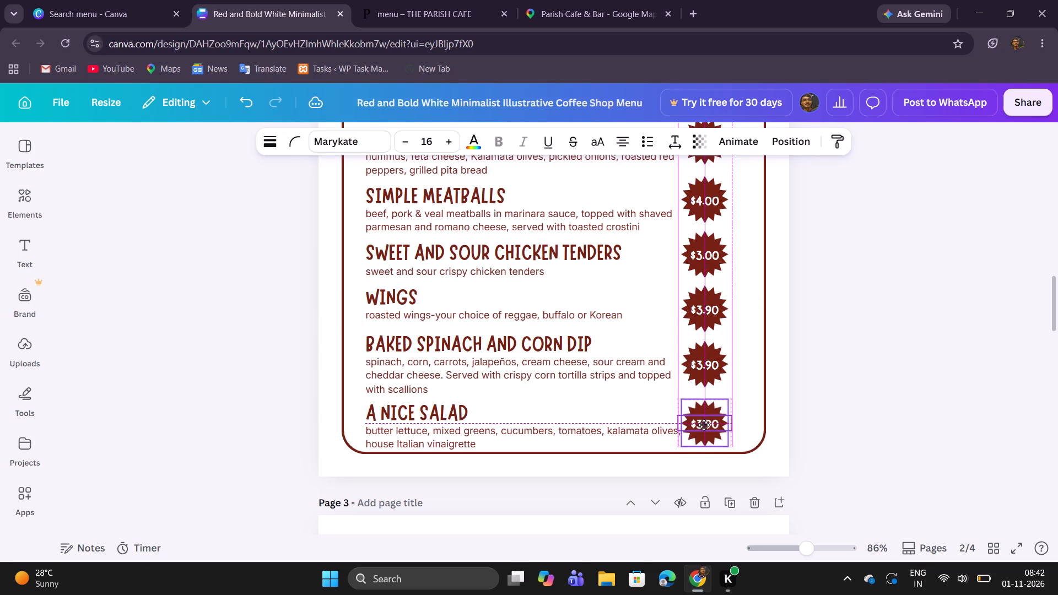
left_click_drag(704, 425, 705, 421)
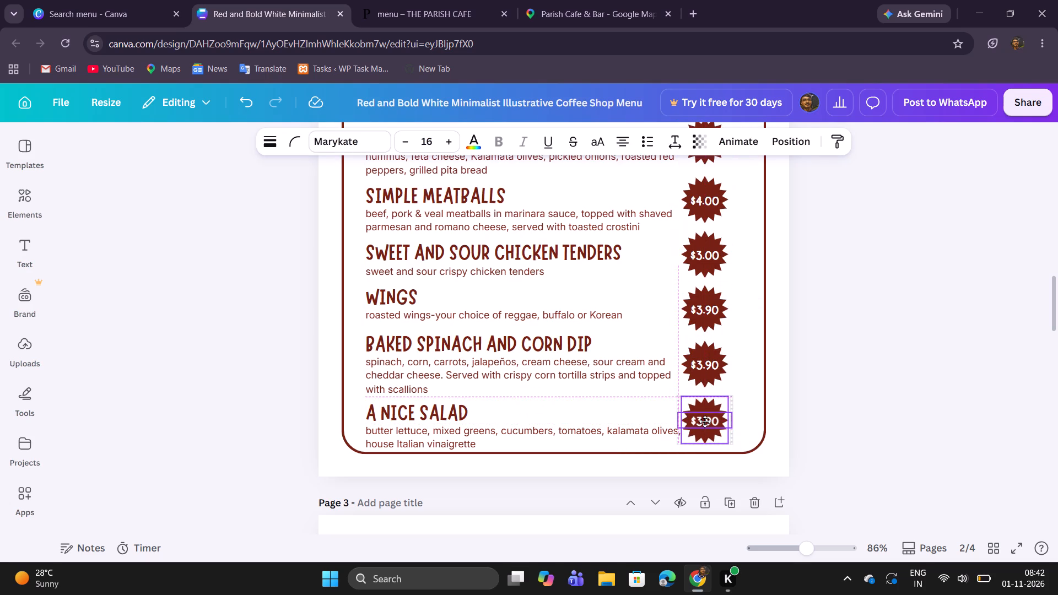
left_click_drag(705, 421, 704, 421)
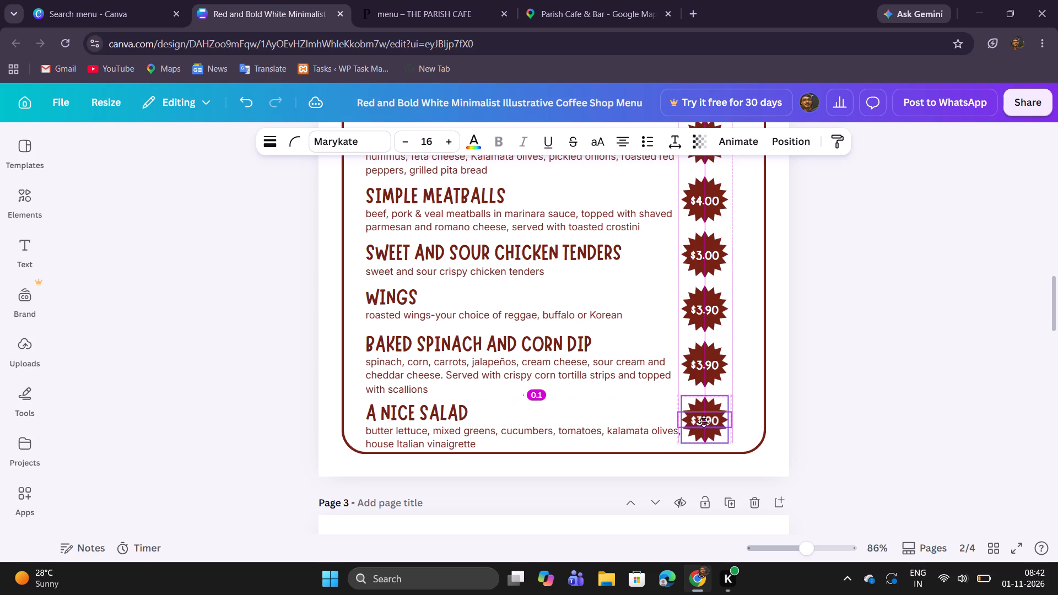
left_click_drag(704, 421, 704, 420)
left_click(851, 401)
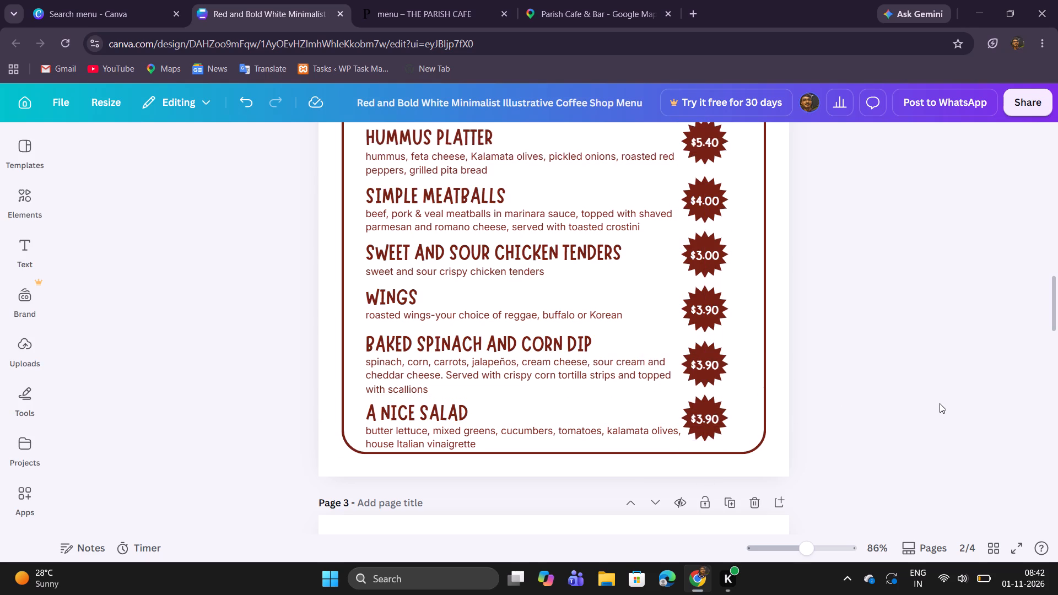
Set the BOWL-O-RINGS badge price to $15.95, copied from the Parish Cafe website menu.
scroll(941, 404, "up", 4)
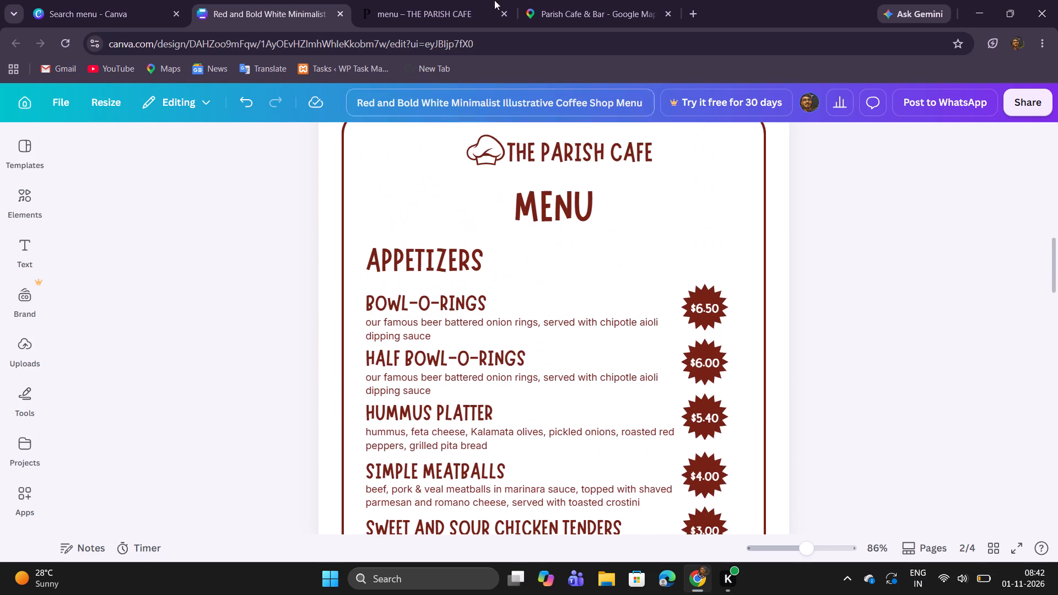
left_click(395, 0)
scroll(624, 229, "up", 2)
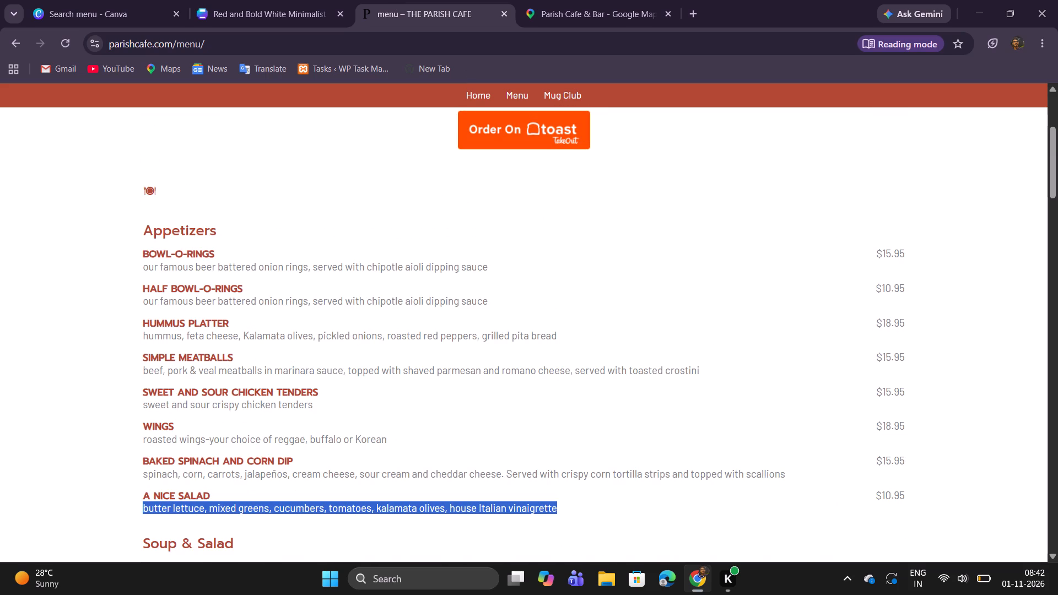
left_click_drag(876, 252, 907, 255)
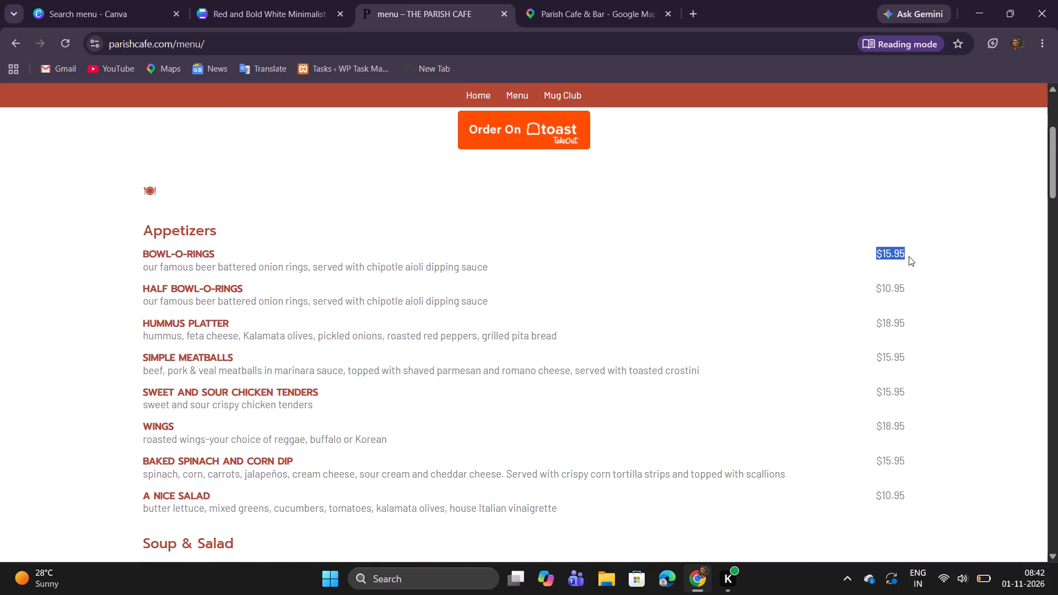
key("ctrl+c")
left_click(302, 0)
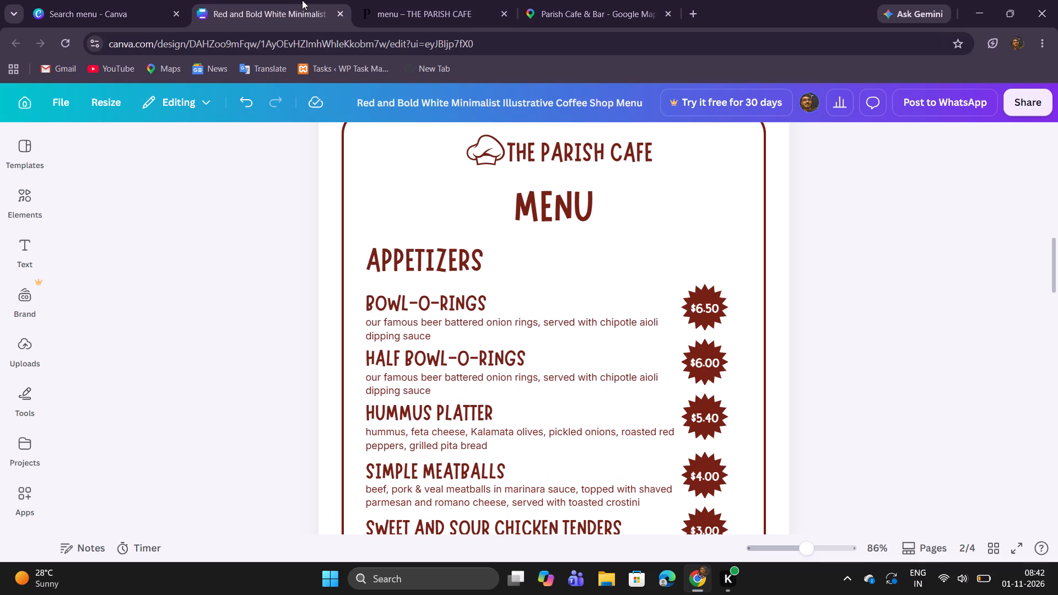
double_click(700, 310)
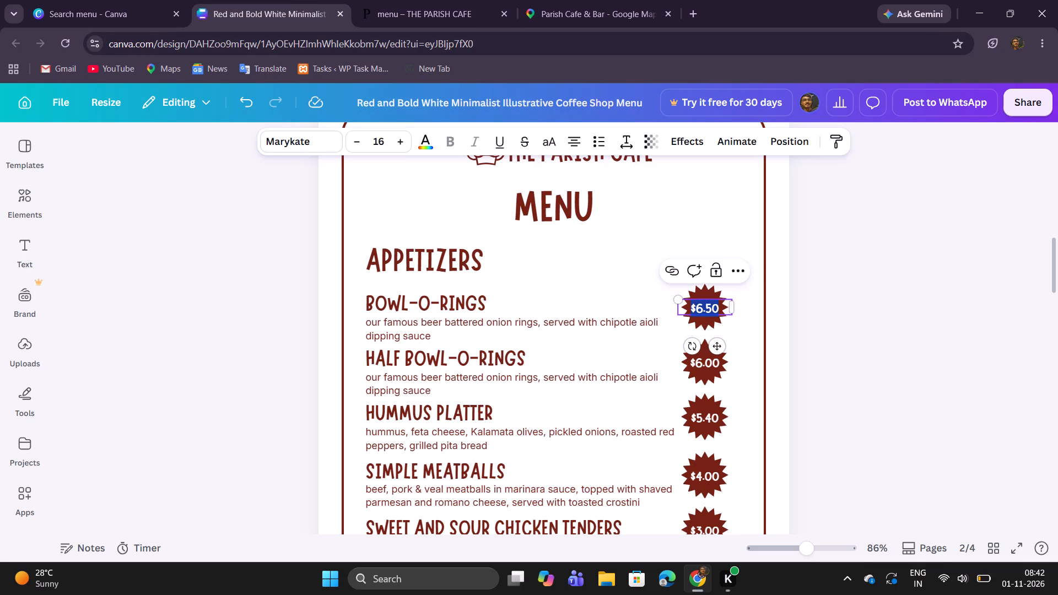
key("ctrl+v")
left_click(811, 320)
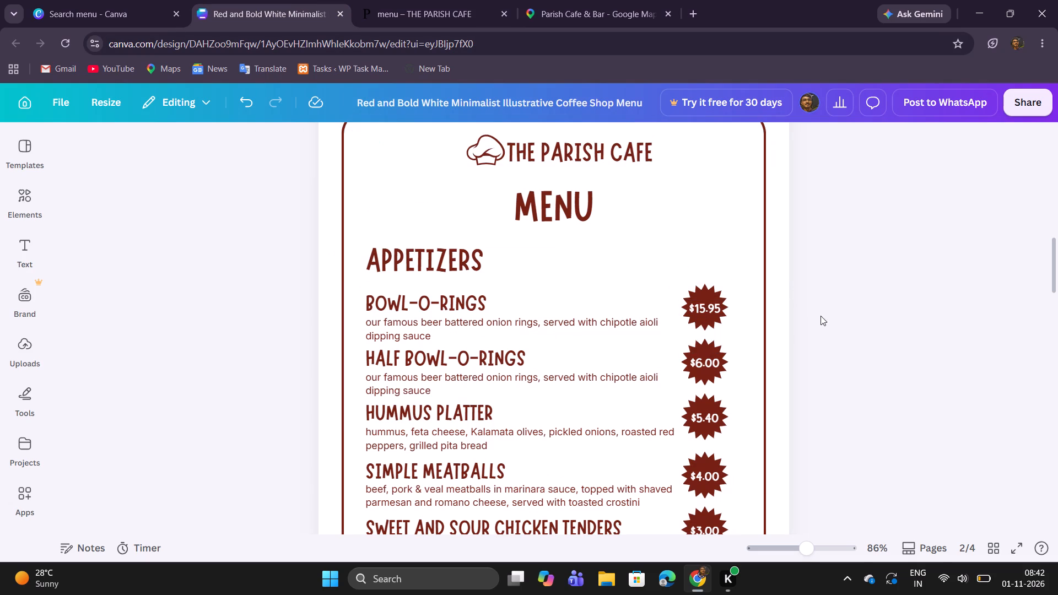
Set the HALF BOWL-O-RINGS badge price to $10.95, copied from the Parish Cafe website menu.
scroll(817, 307, "down", 1)
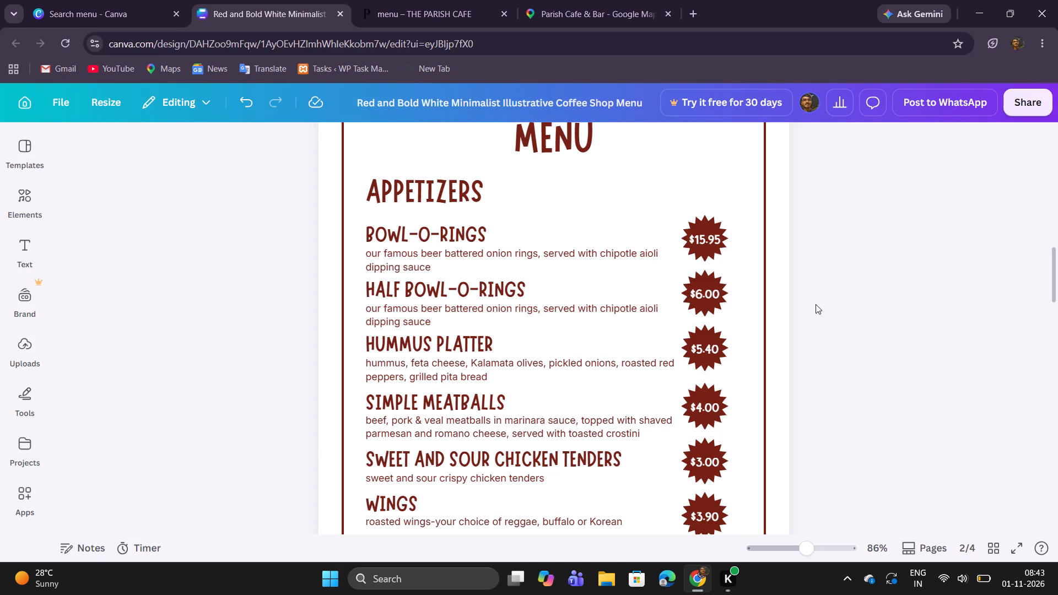
left_click(381, 0)
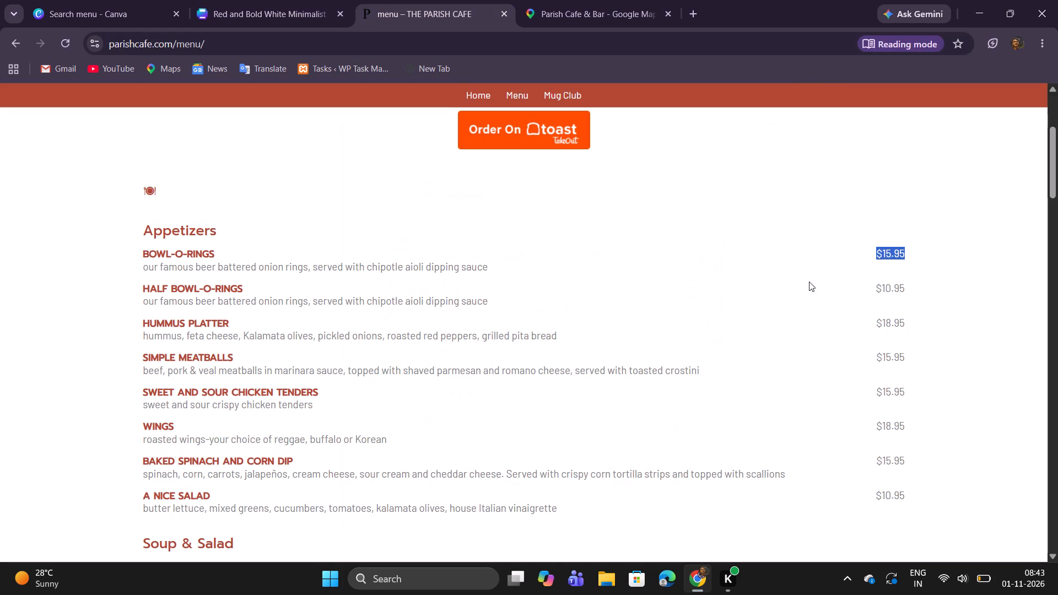
left_click_drag(877, 289, 906, 290)
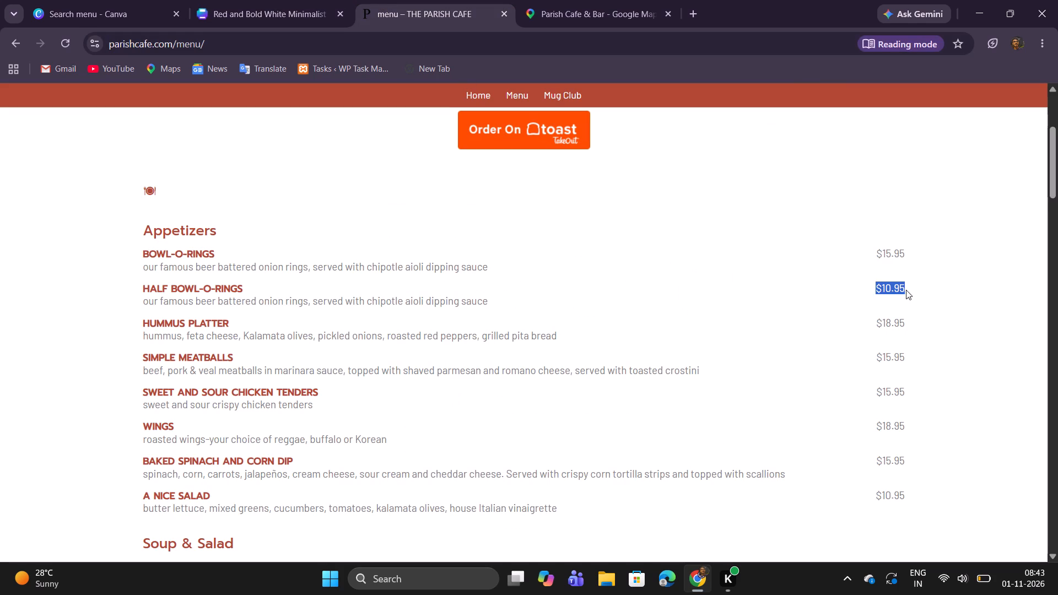
left_click_drag(906, 290, 905, 290)
key("ctrl+c")
key("ctrl+c")
left_click(223, 0)
double_click(712, 291)
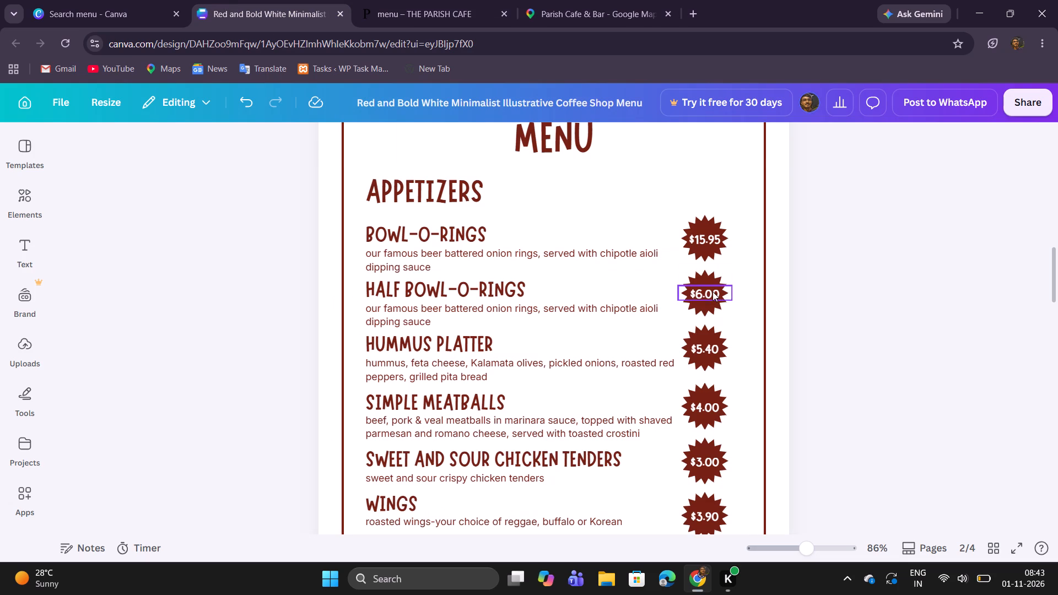
key("ctrl+v")
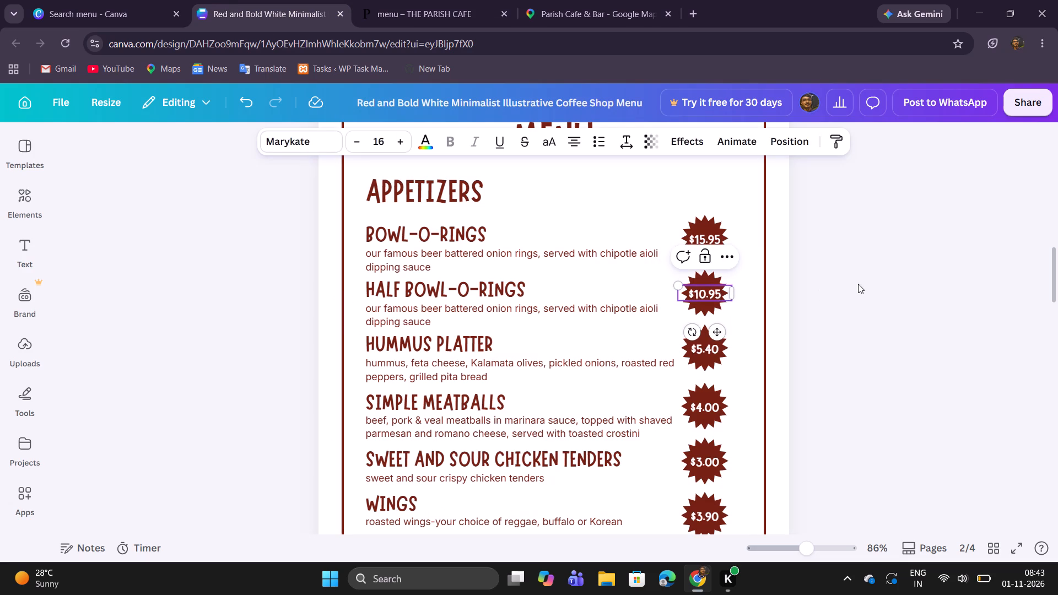
left_click(858, 284)
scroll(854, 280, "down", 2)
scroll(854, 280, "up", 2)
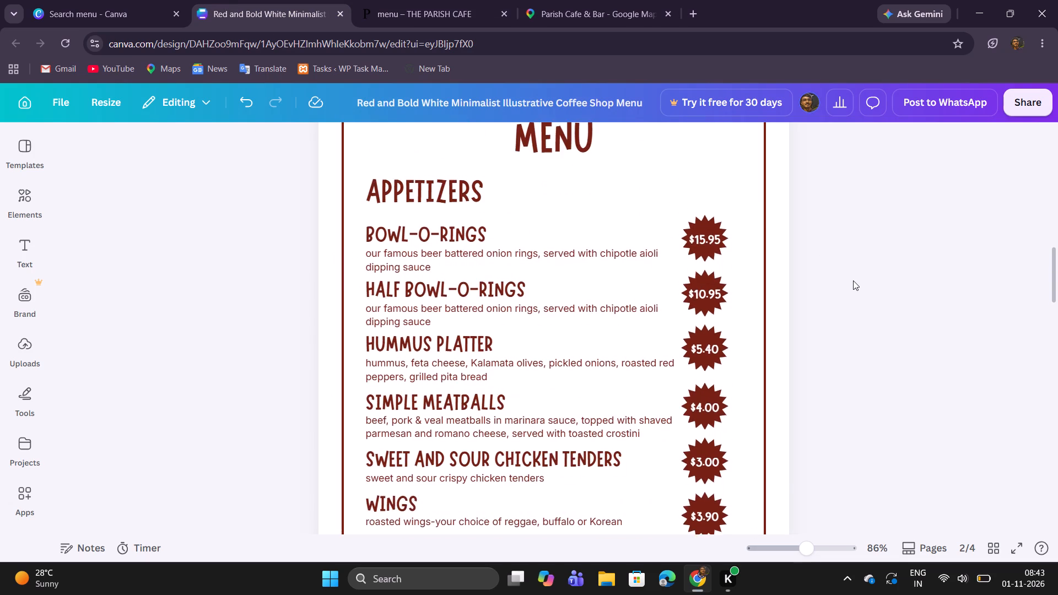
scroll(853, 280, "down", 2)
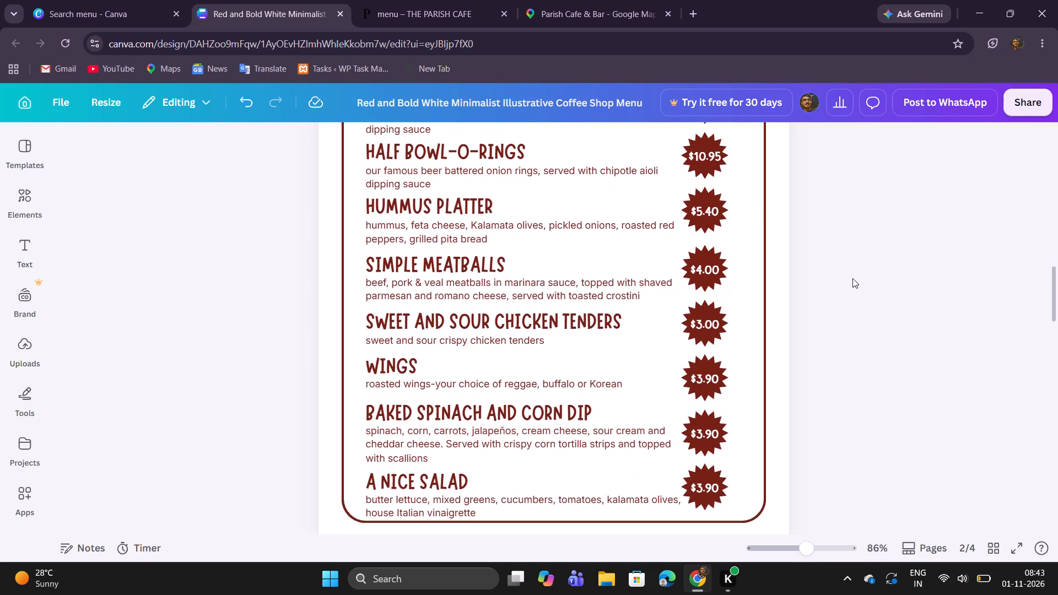
Set the HUMMUS PLATTER badge price to $18.95, copied from the Parish Cafe website menu.
left_click(387, 7)
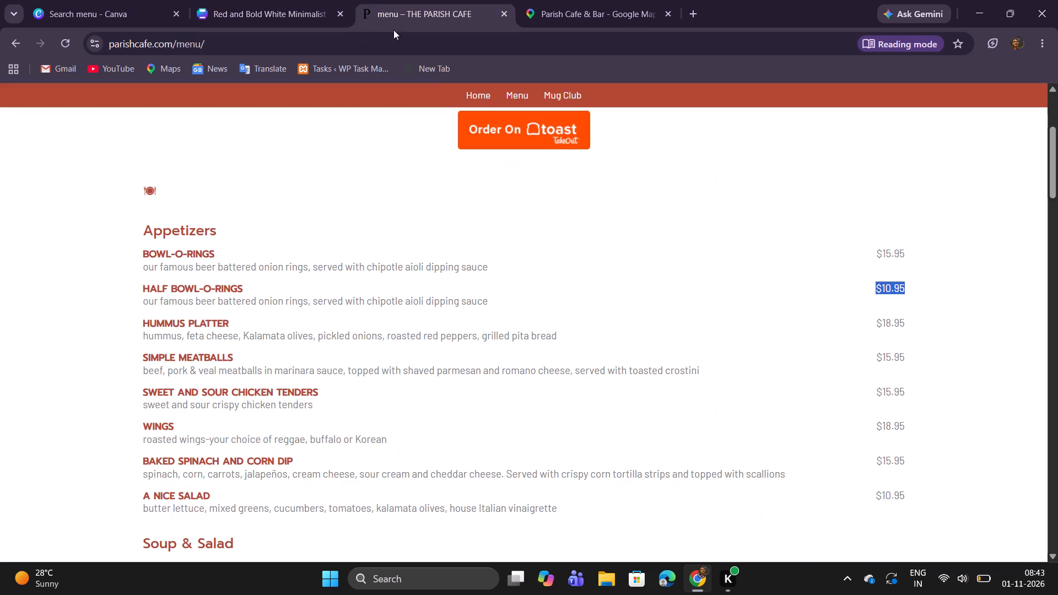
left_click_drag(876, 324, 905, 324)
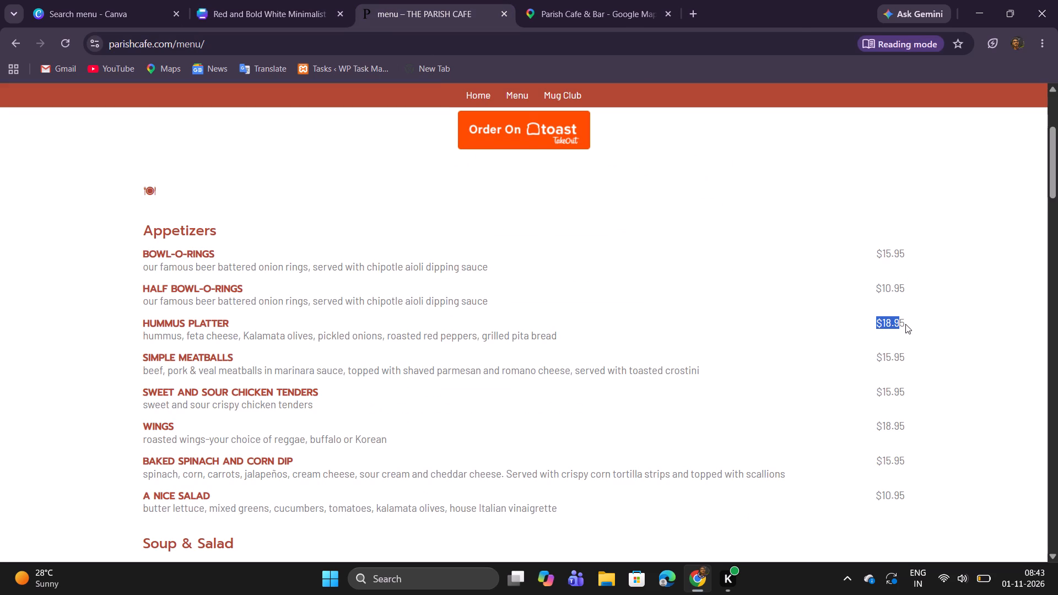
left_click_drag(905, 324, 906, 324)
key("ctrl+c")
left_click(270, 0)
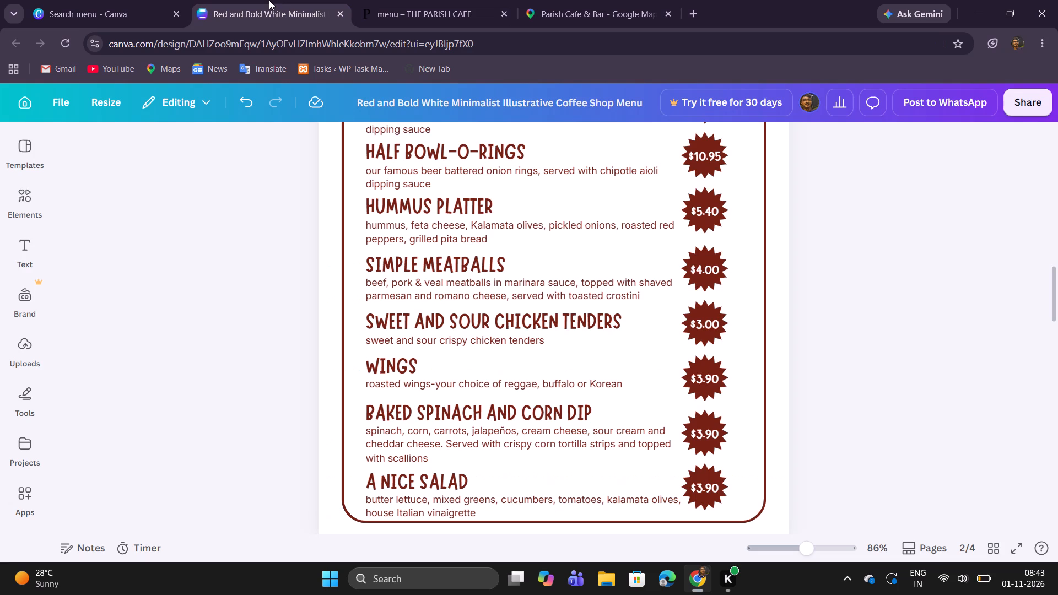
double_click(694, 212)
key("ctrl+v")
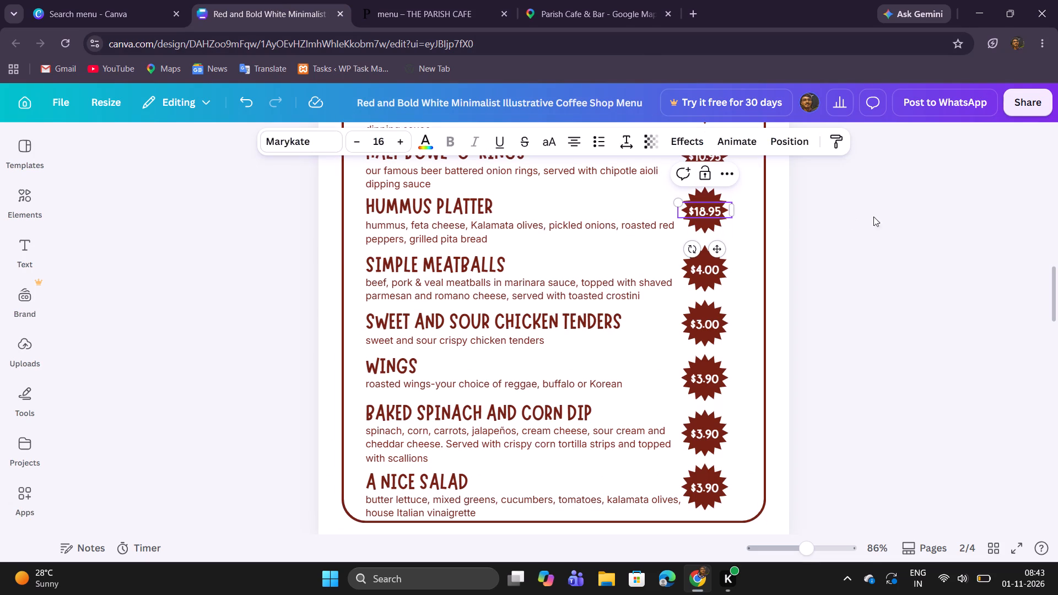
left_click(882, 215)
Set the SIMPLE MEATBALLS badge price to $15.95, copied from the Parish Cafe website menu.
scroll(882, 215, "up", 1)
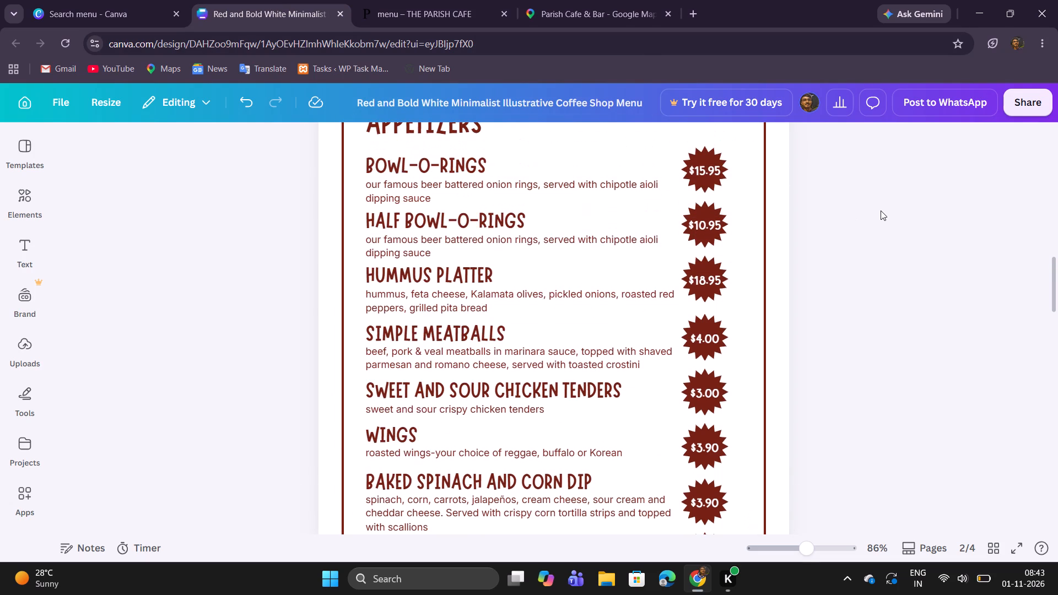
scroll(881, 210, "down", 1)
left_click(448, 0)
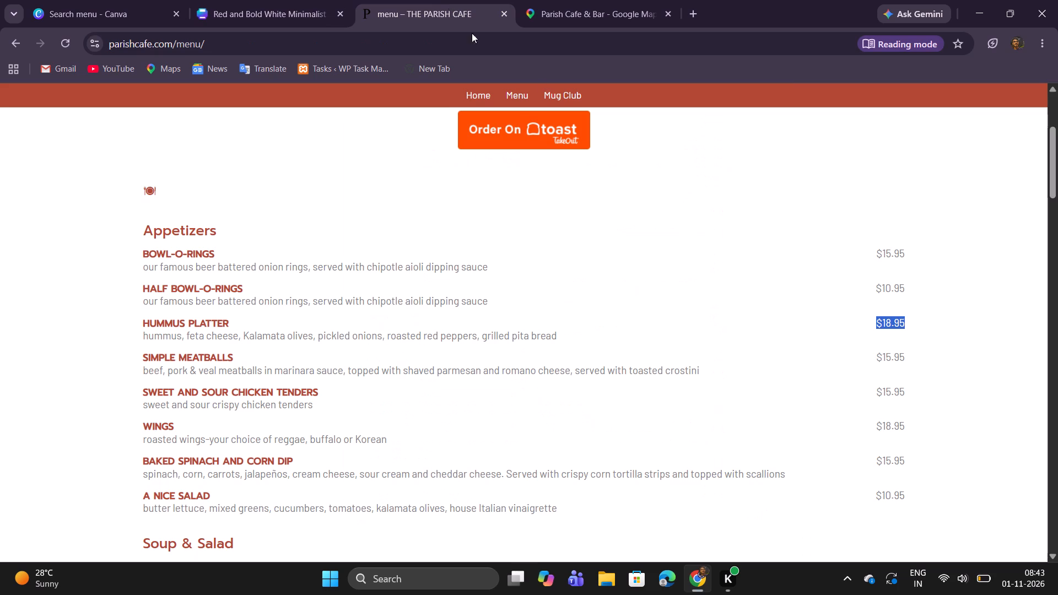
scroll(836, 269, "down", 1)
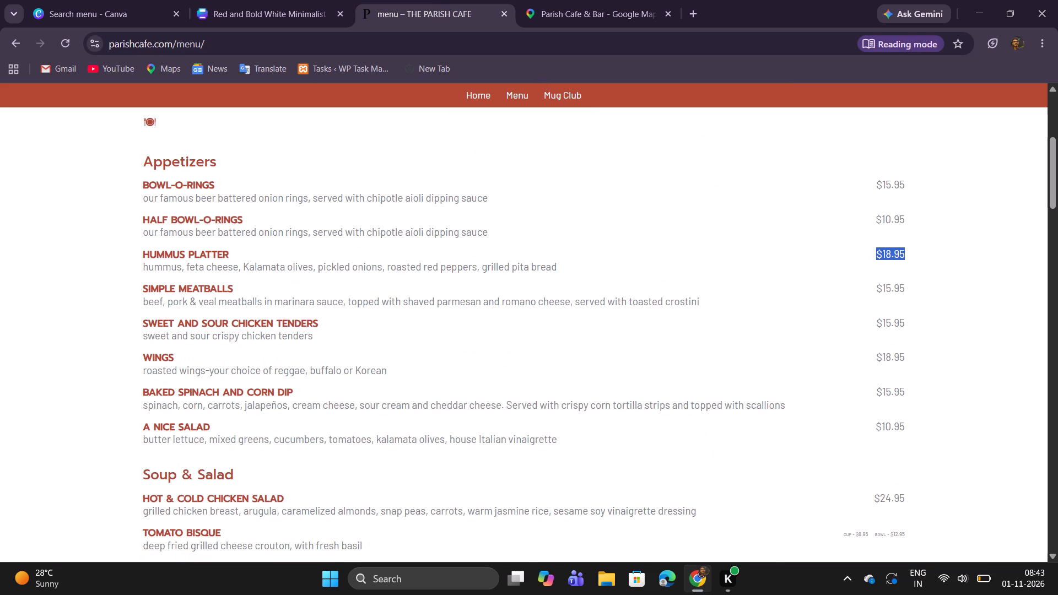
left_click_drag(877, 289, 906, 290)
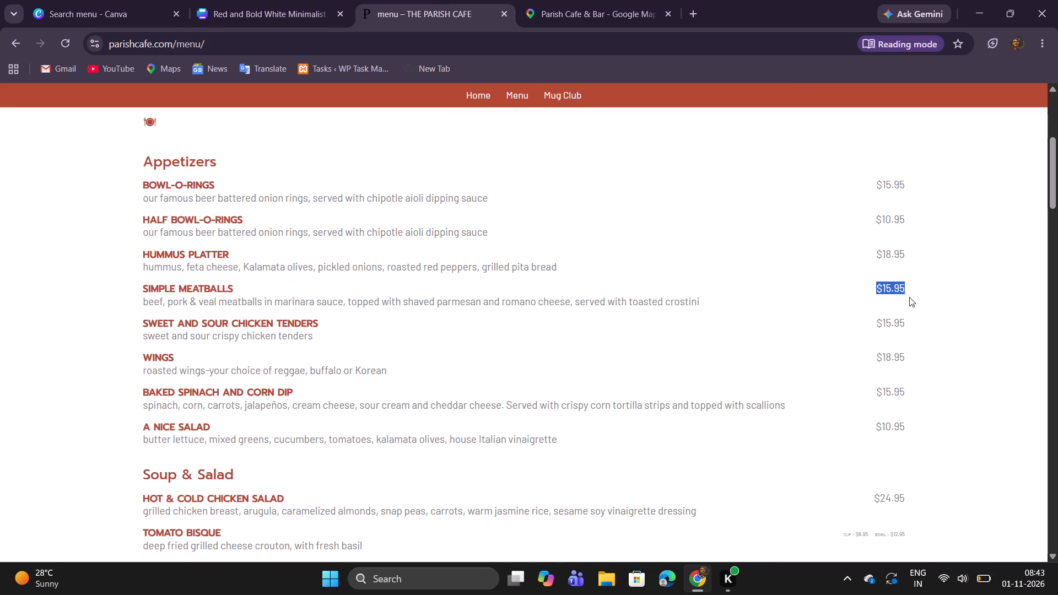
key("ctrl+c")
left_click(251, 0)
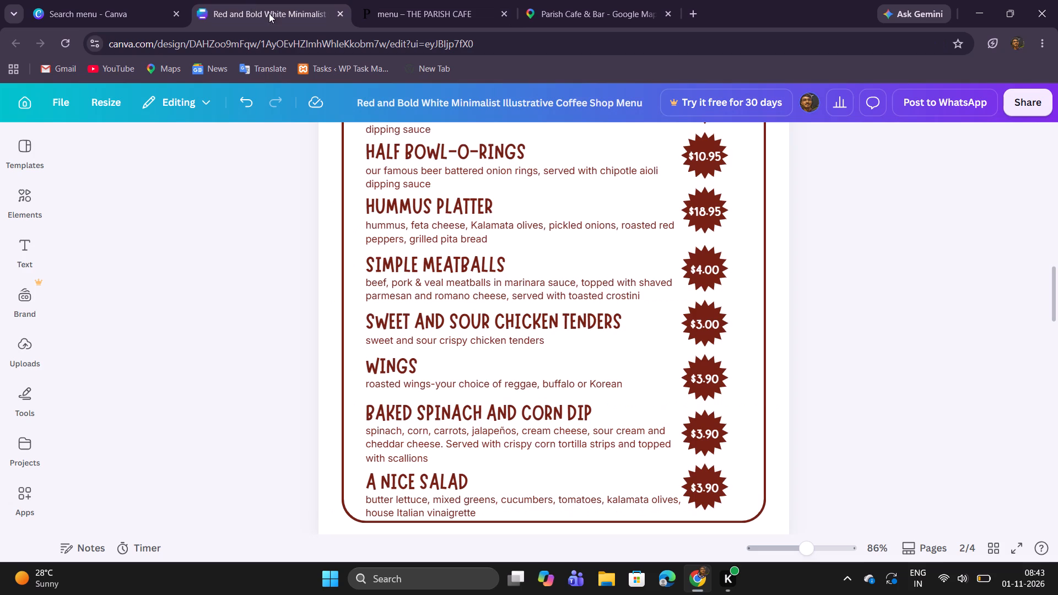
double_click(709, 266)
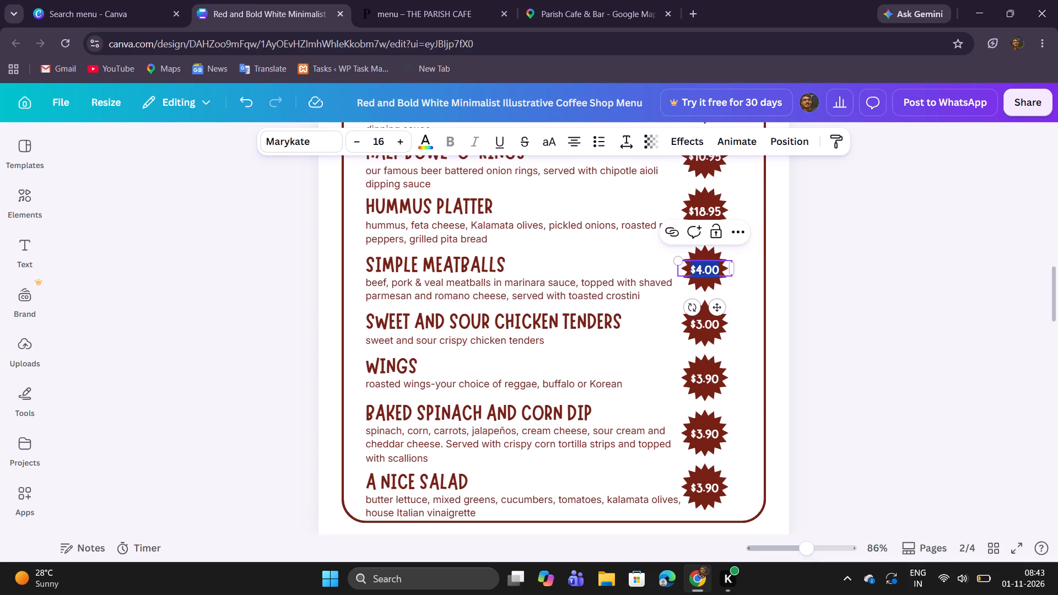
key("ctrl+v")
left_click(805, 266)
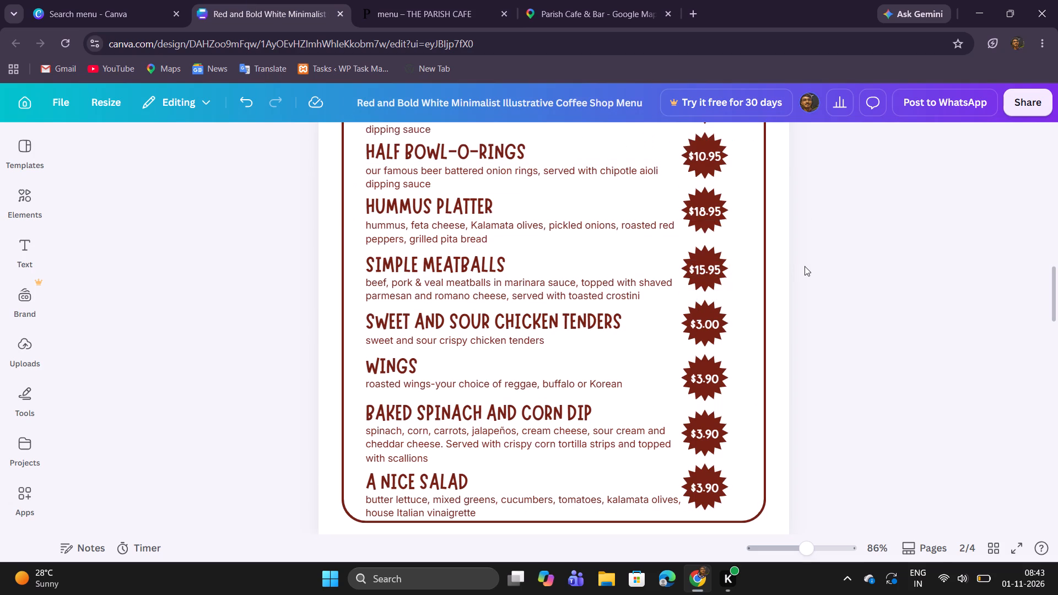
Set the SWEET AND SOUR CHICKEN TENDERS badge price to $15.95, copied from the Parish Cafe website menu.
left_click(465, 0)
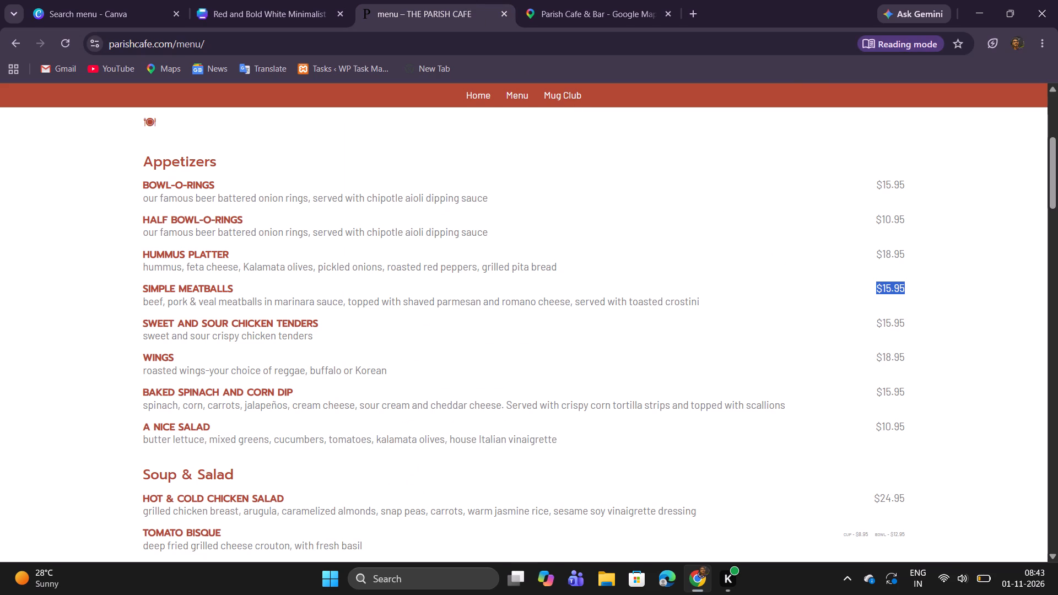
left_click_drag(876, 322, 906, 323)
key("ctrl+c")
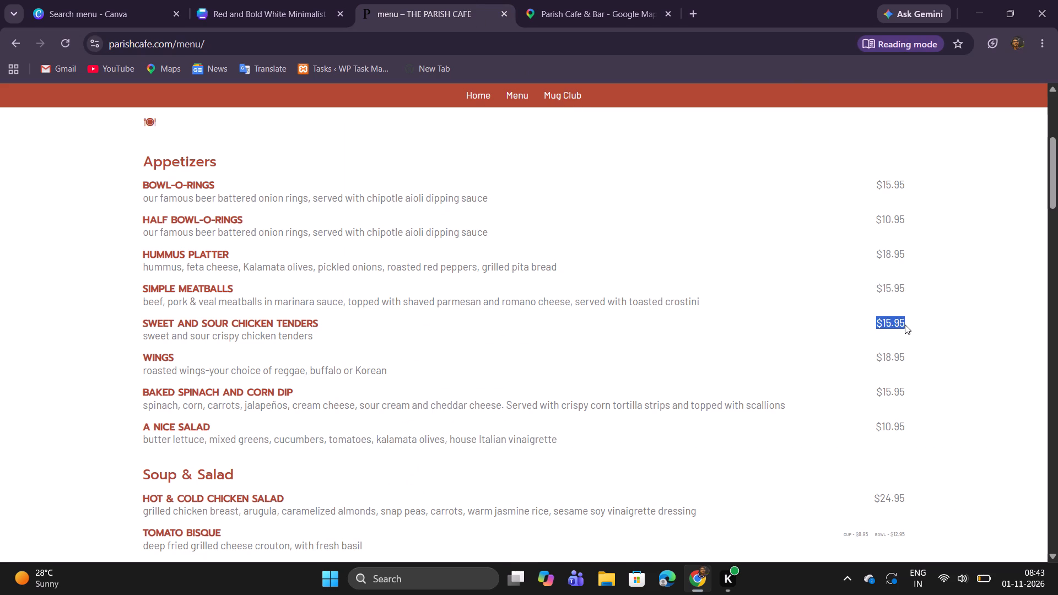
left_click(289, 0)
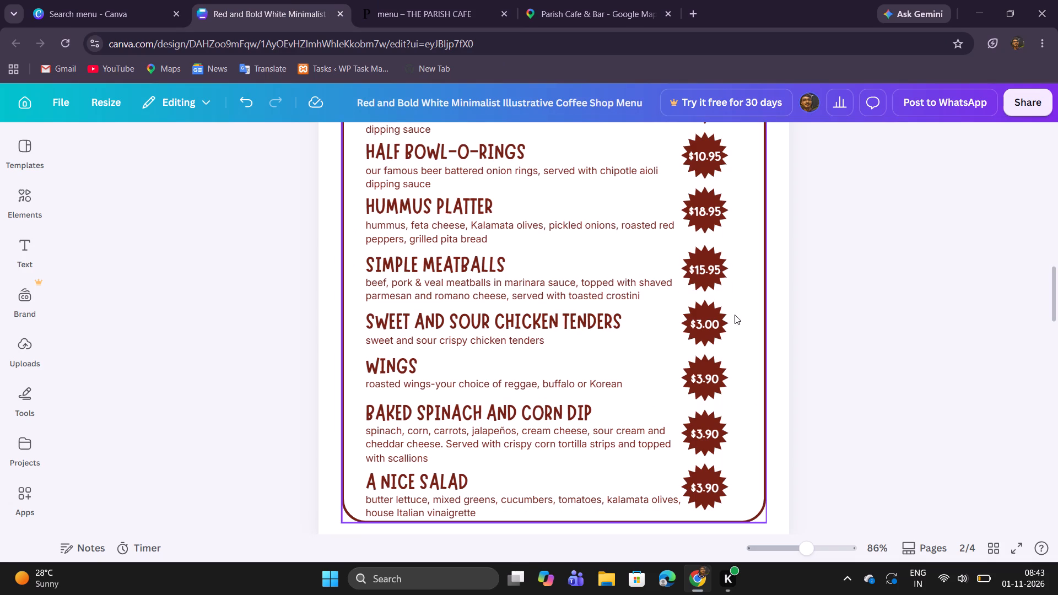
double_click(706, 324)
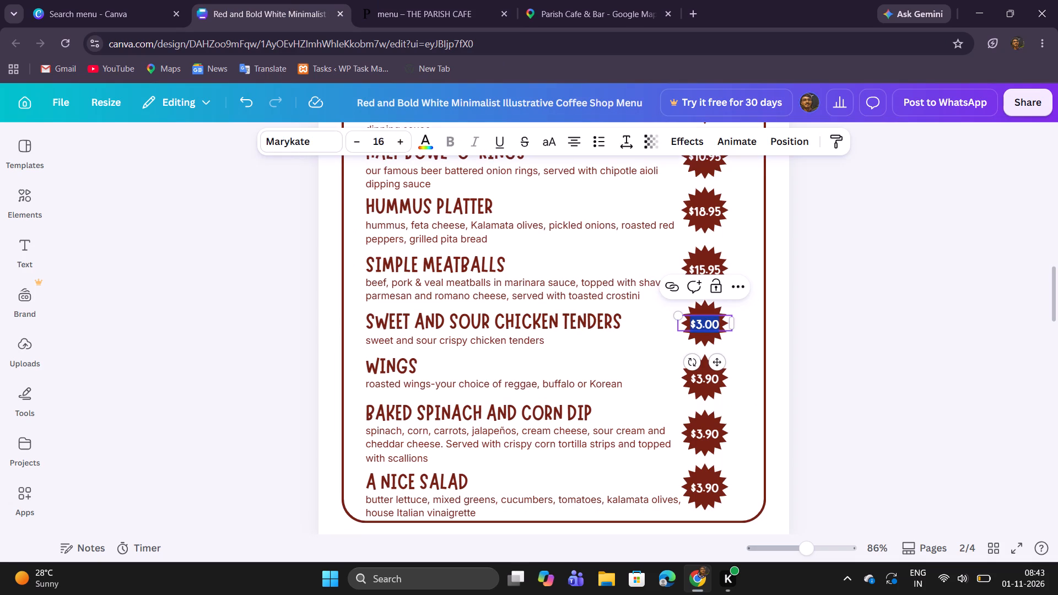
key("ctrl+v")
left_click(841, 312)
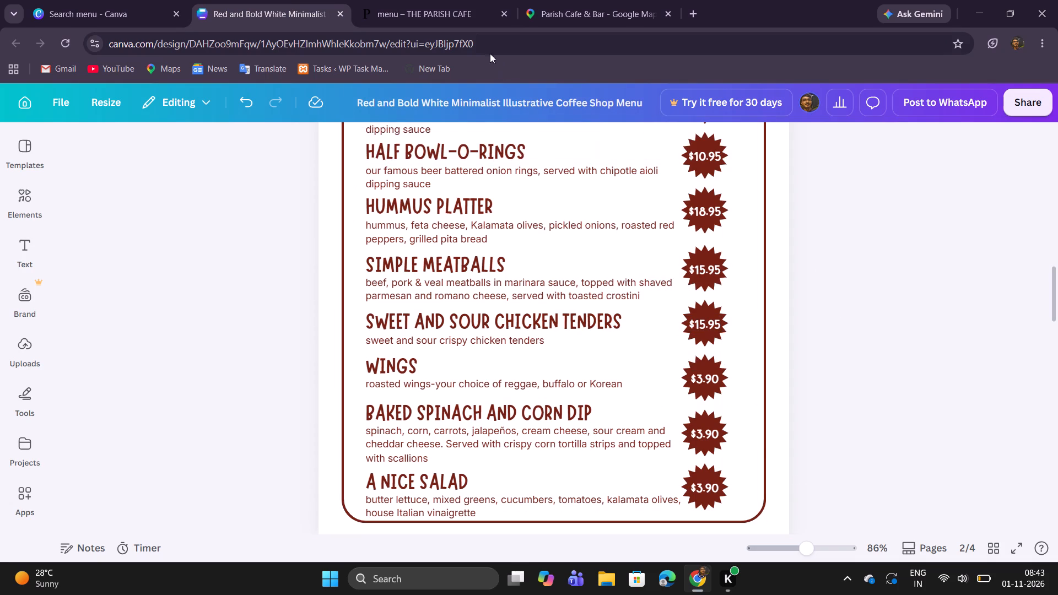
Set the WINGS badge price to $18.95, copied from the Parish Cafe website menu.
left_click(424, 0)
scroll(683, 208, "down", 1)
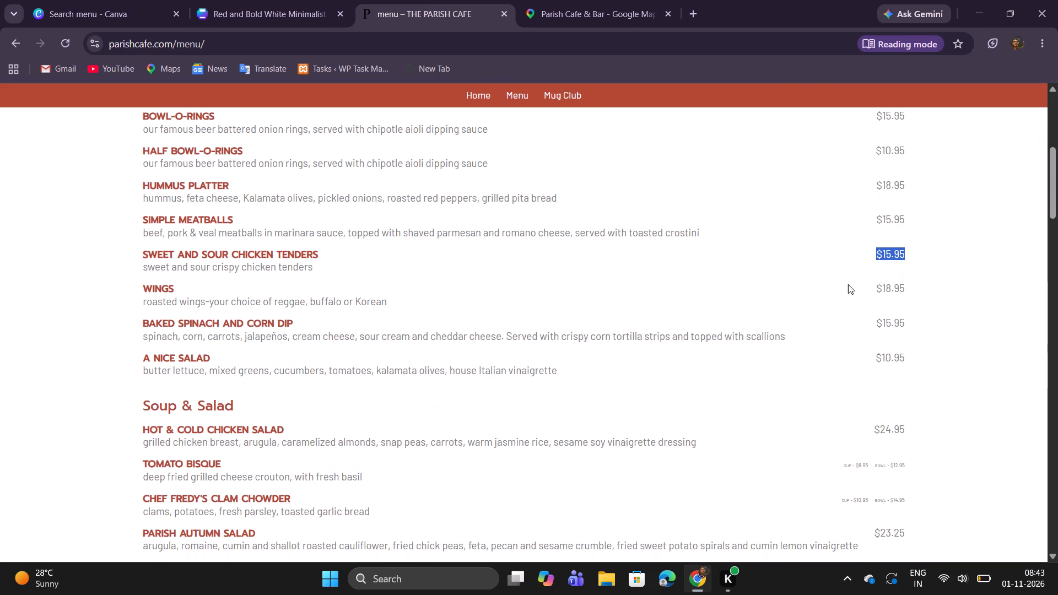
left_click_drag(878, 289, 903, 289)
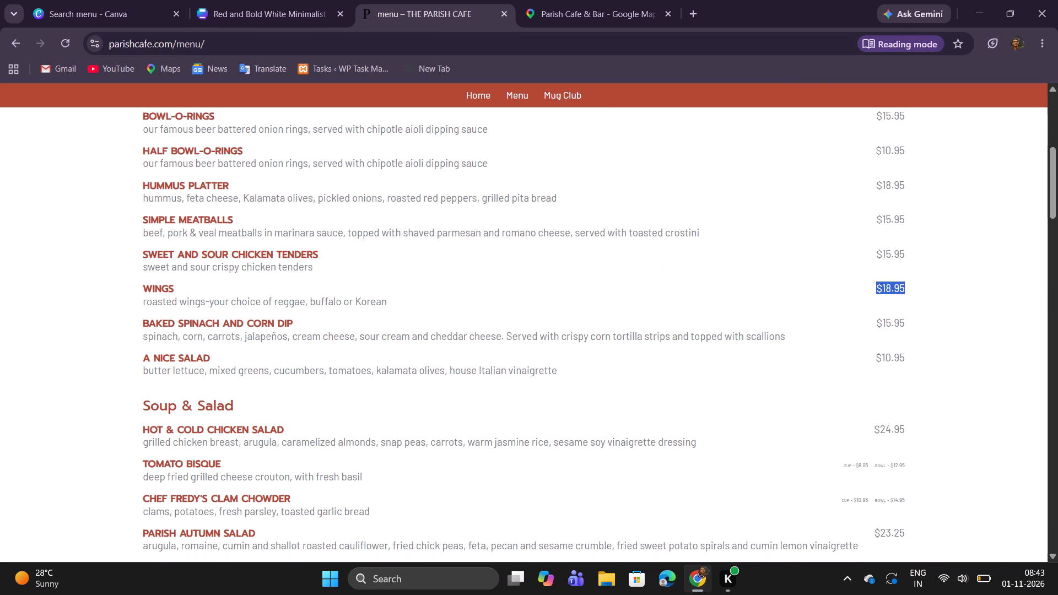
left_click_drag(903, 289, 905, 290)
key("ctrl+c")
key("ctrl+c")
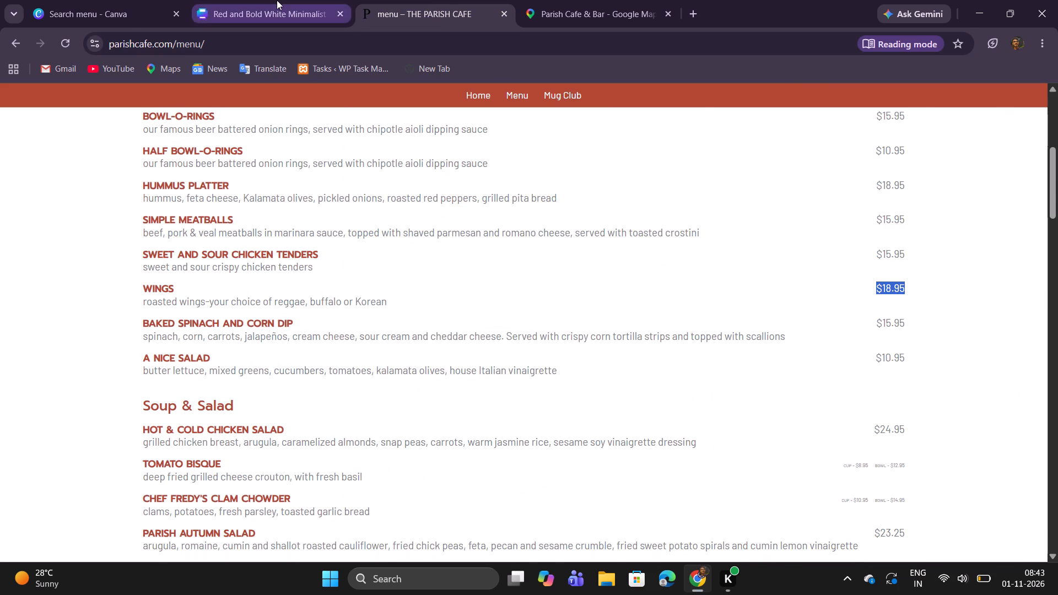
left_click(276, 0)
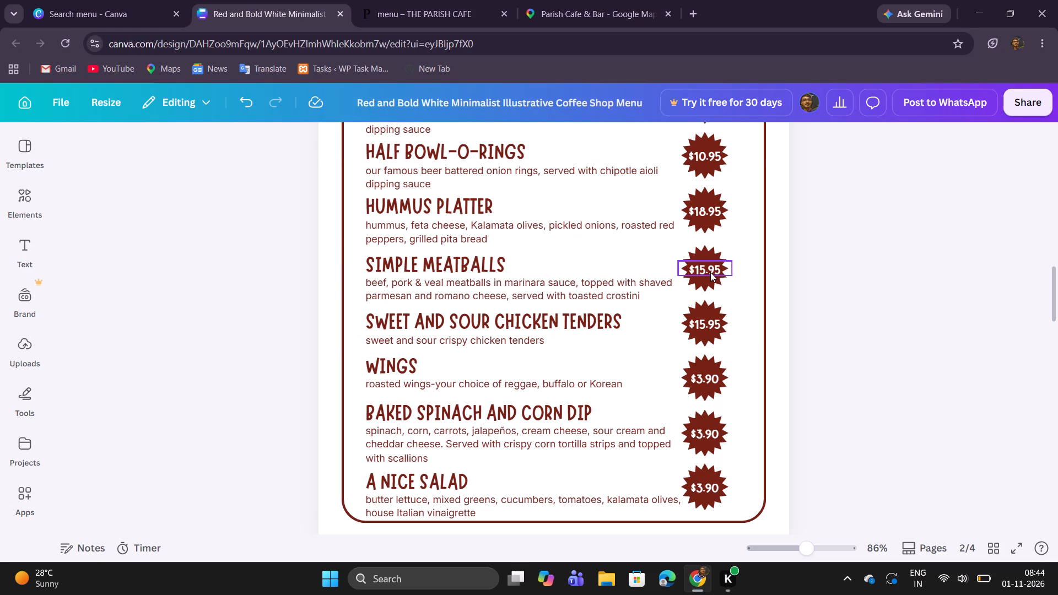
double_click(710, 272)
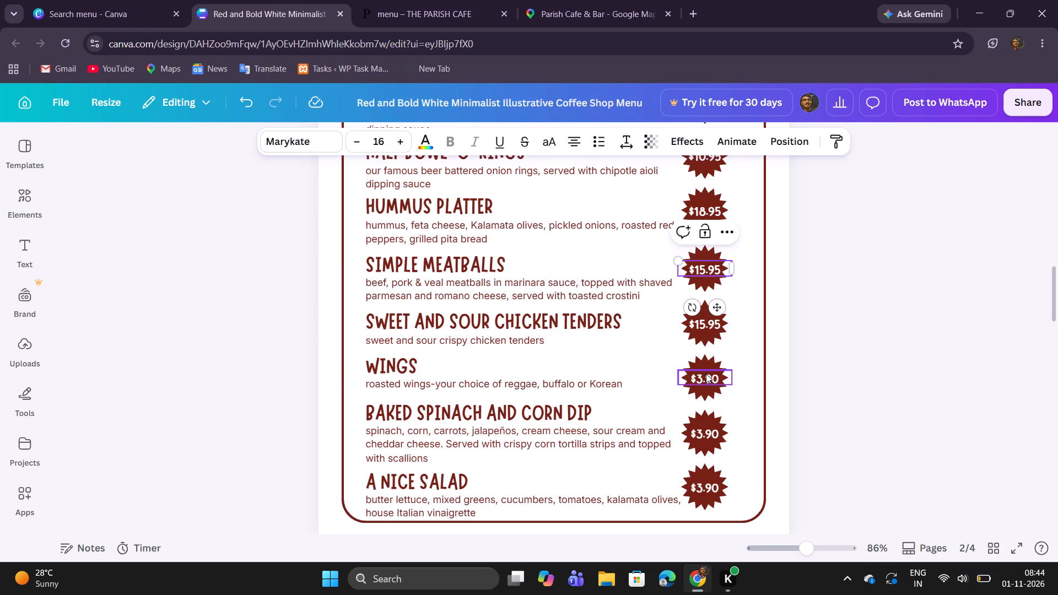
double_click(706, 374)
key("ctrl+v")
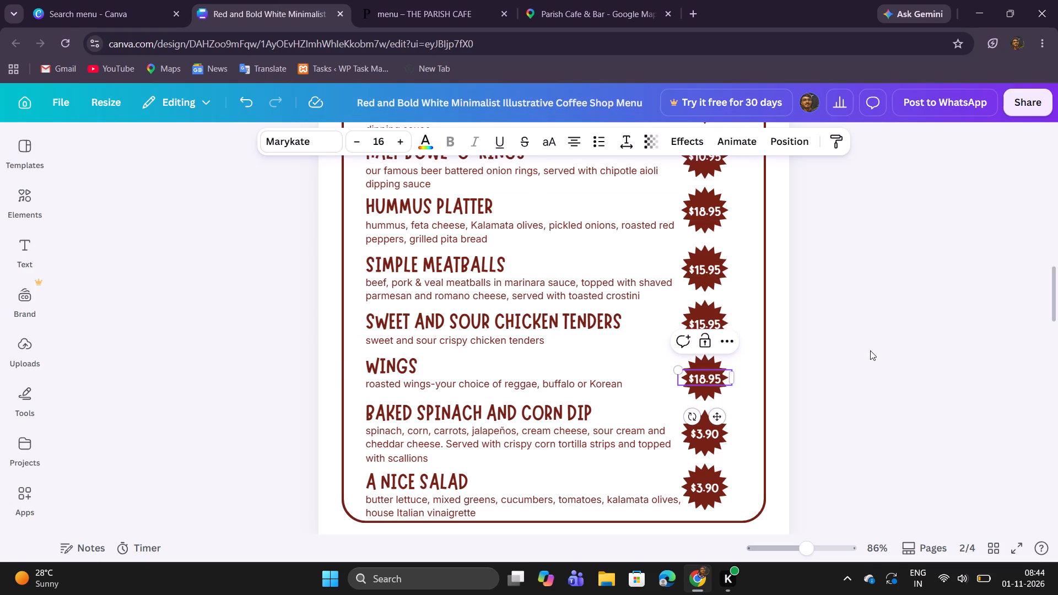
left_click(870, 350)
Set the BAKED SPINACH AND CORN DIP badge price to $15.95, copied from the Parish Cafe website menu.
left_click(373, 0)
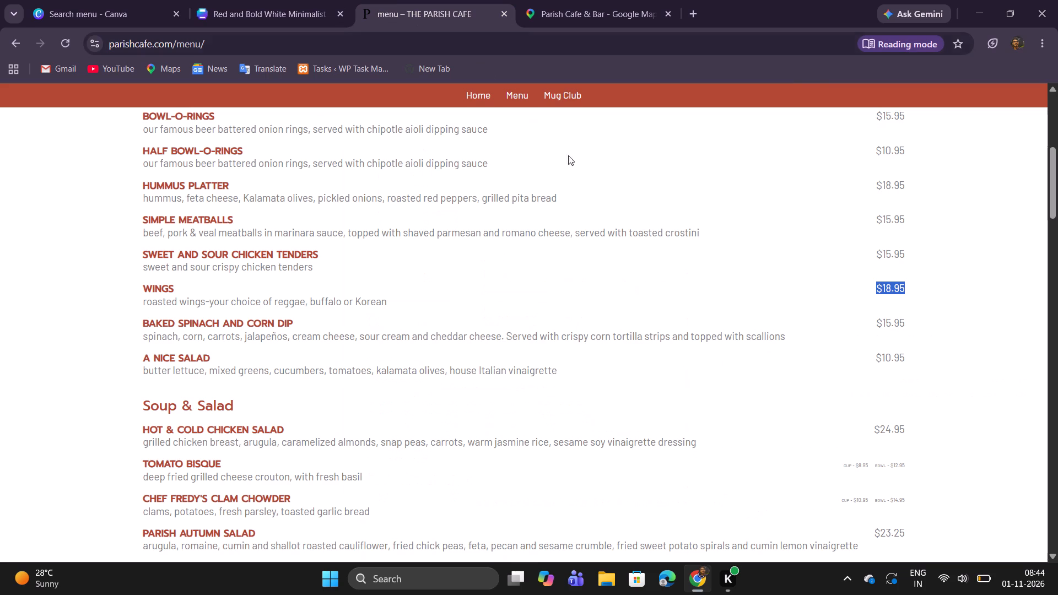
left_click_drag(878, 324, 890, 323)
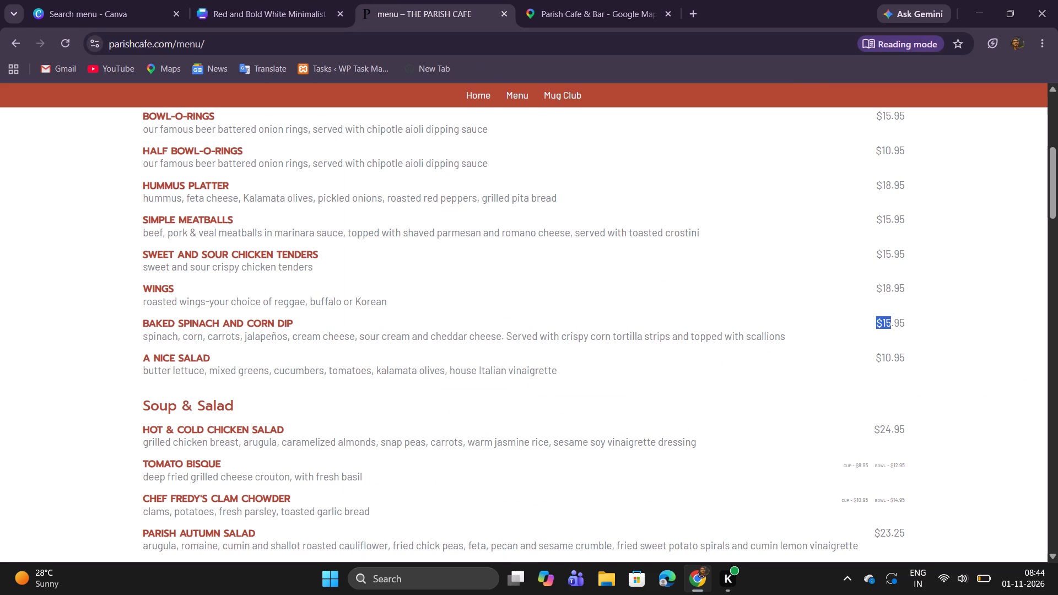
left_click_drag(890, 323, 903, 324)
key("ctrl+c")
left_click(271, 0)
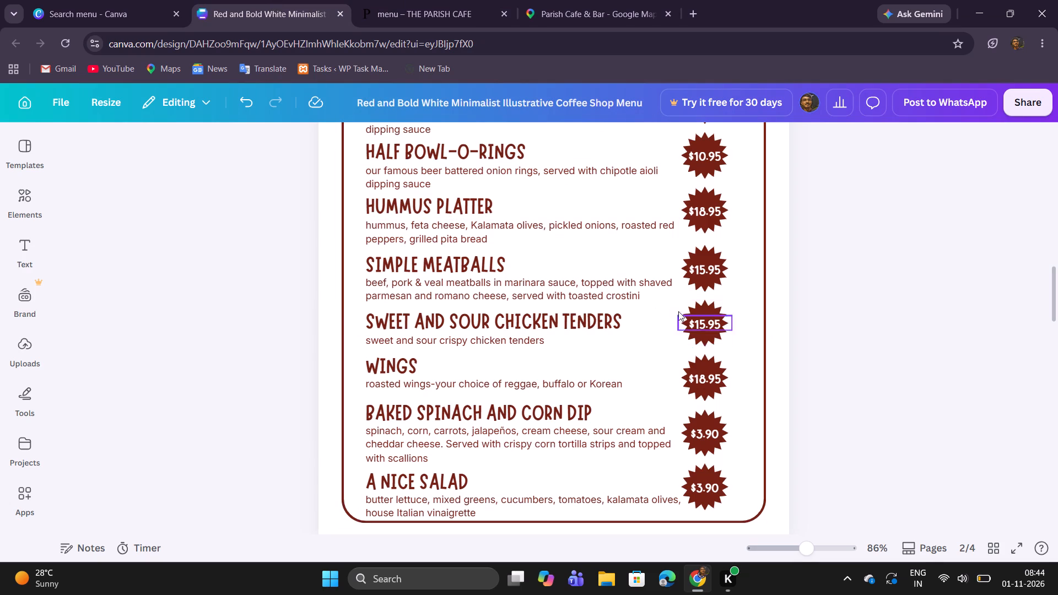
scroll(678, 311, "down", 1)
double_click(699, 366)
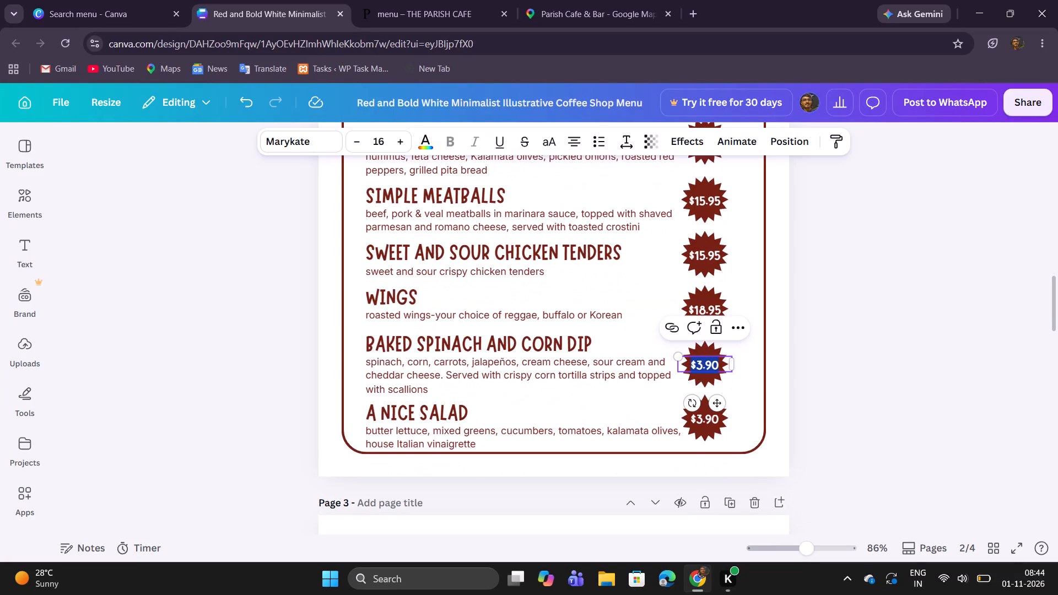
key("ctrl+v")
Set the A NICE SALAD badge price to $10.95, copied from the Parish Cafe website menu.
left_click(423, 0)
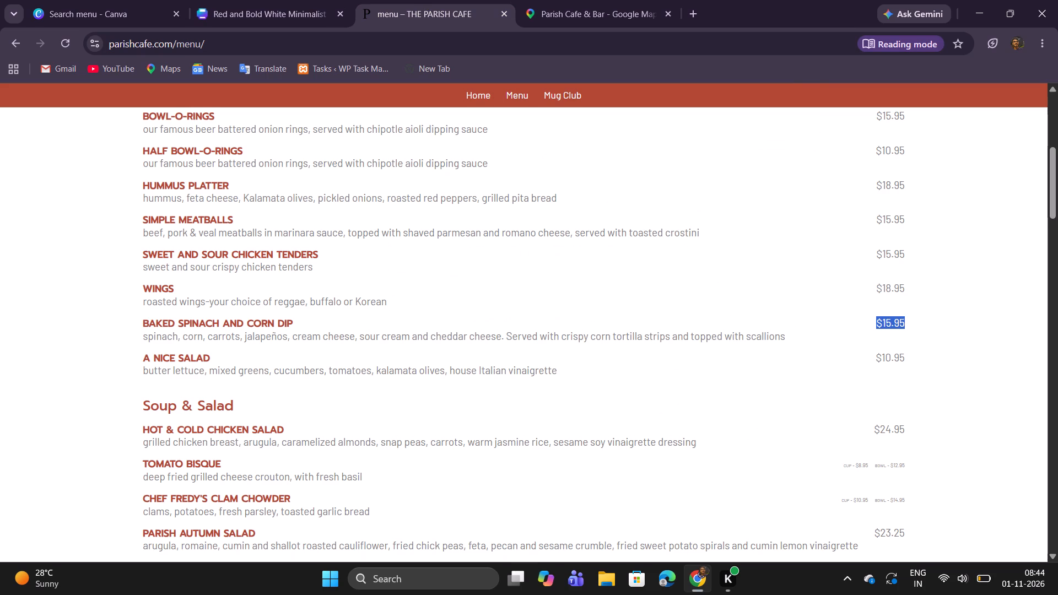
left_click_drag(873, 360, 905, 361)
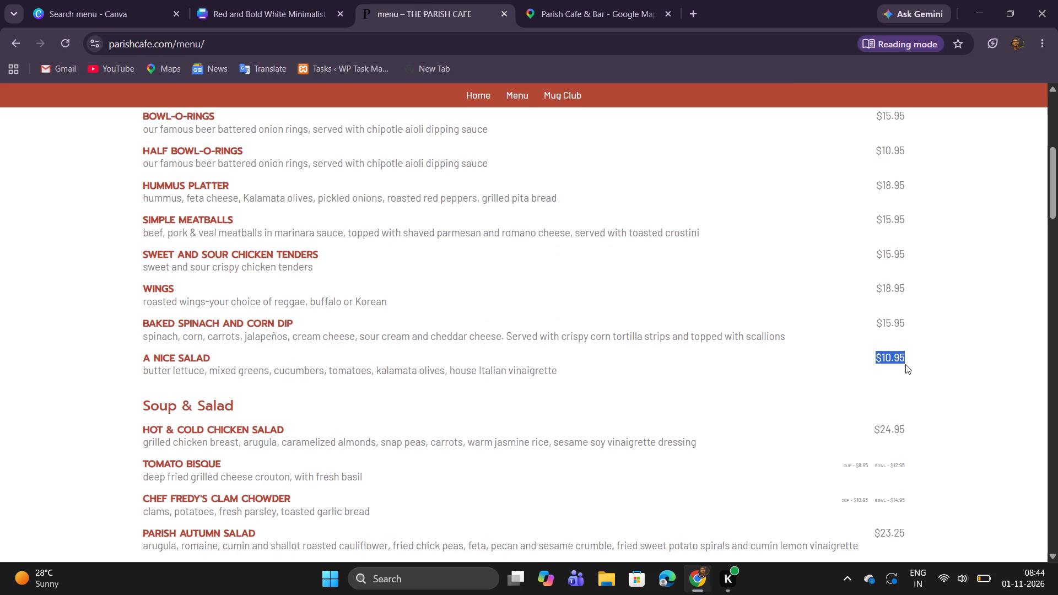
key("ctrl+c")
key("ctrl+c")
left_click(252, 0)
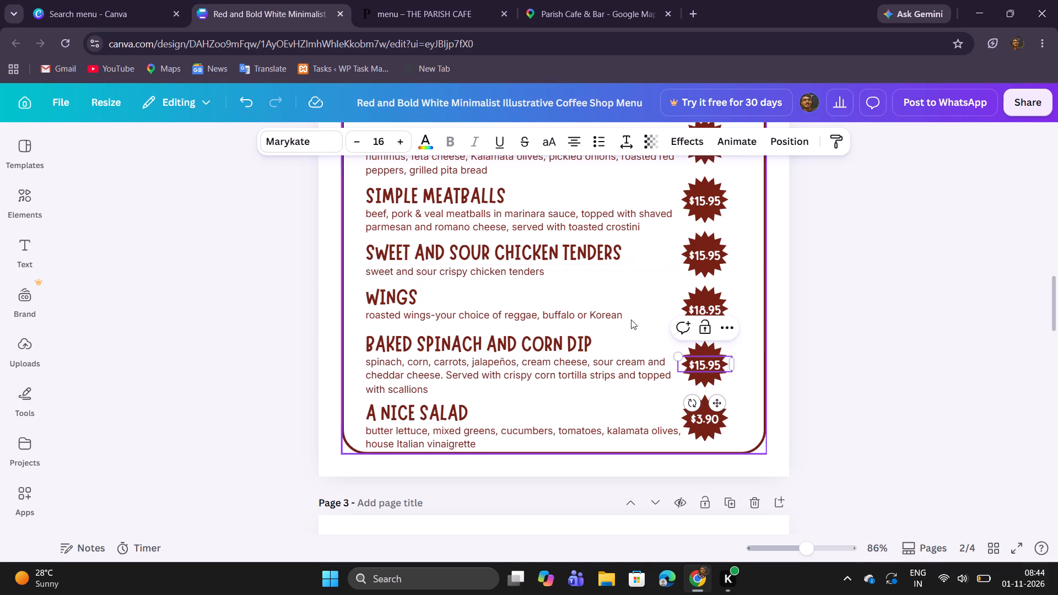
double_click(703, 420)
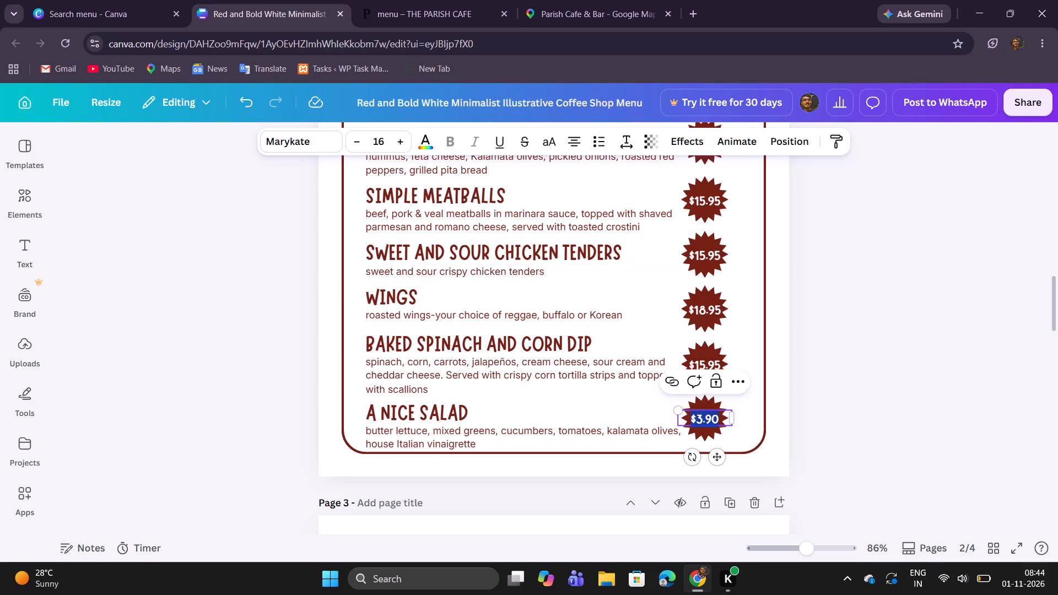
key("ctrl+v")
left_click(840, 409)
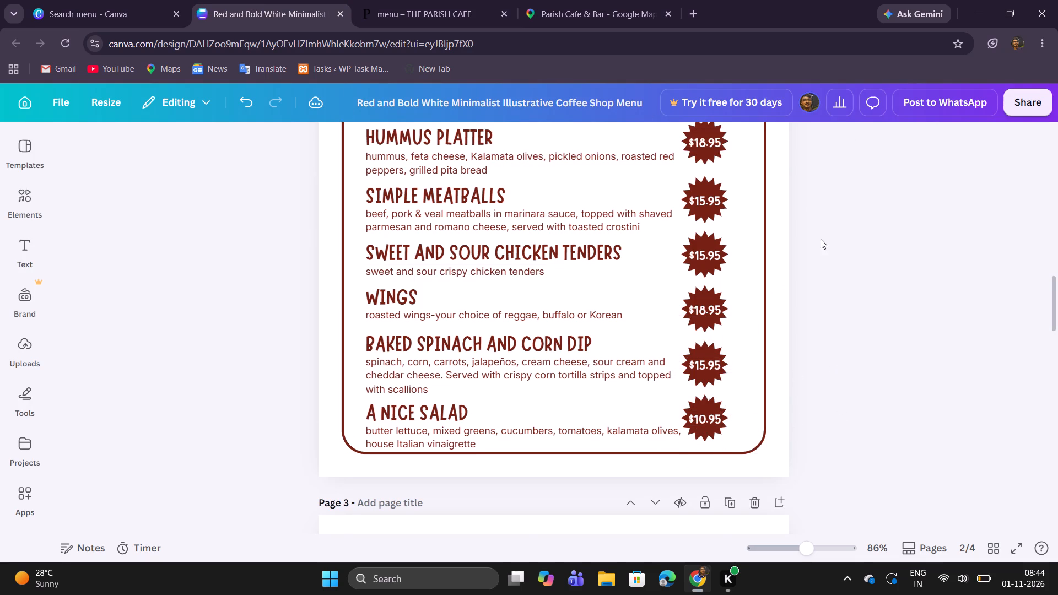
Replace the Wardiere Inc. heading on page 3 with THE PARISH CAFE, copied from the page 2 header.
scroll(821, 240, "up", 2)
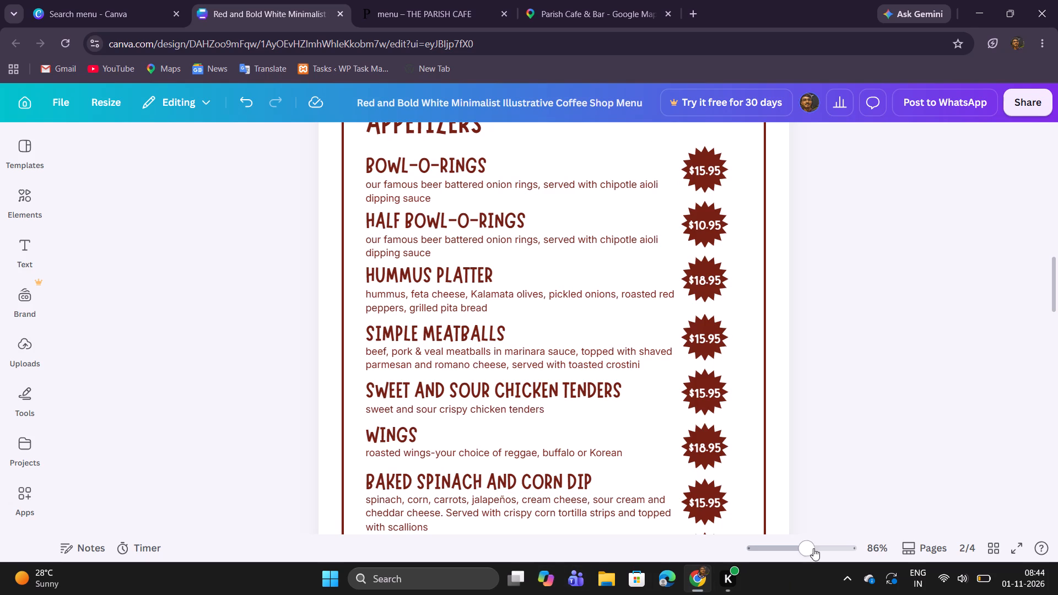
left_click_drag(807, 551, 793, 548)
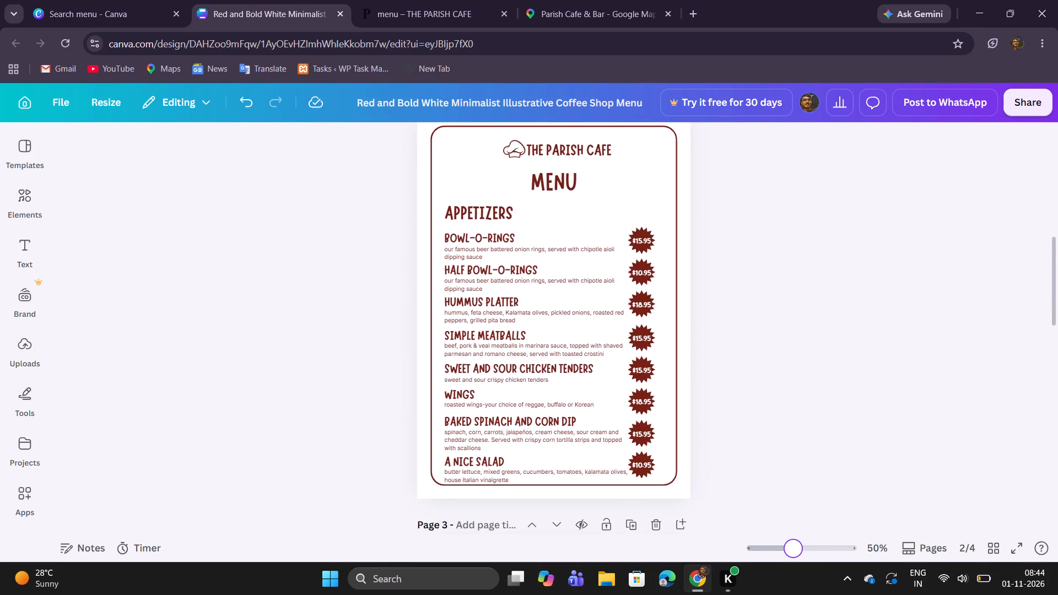
left_click_drag(793, 548, 786, 547)
double_click(551, 195)
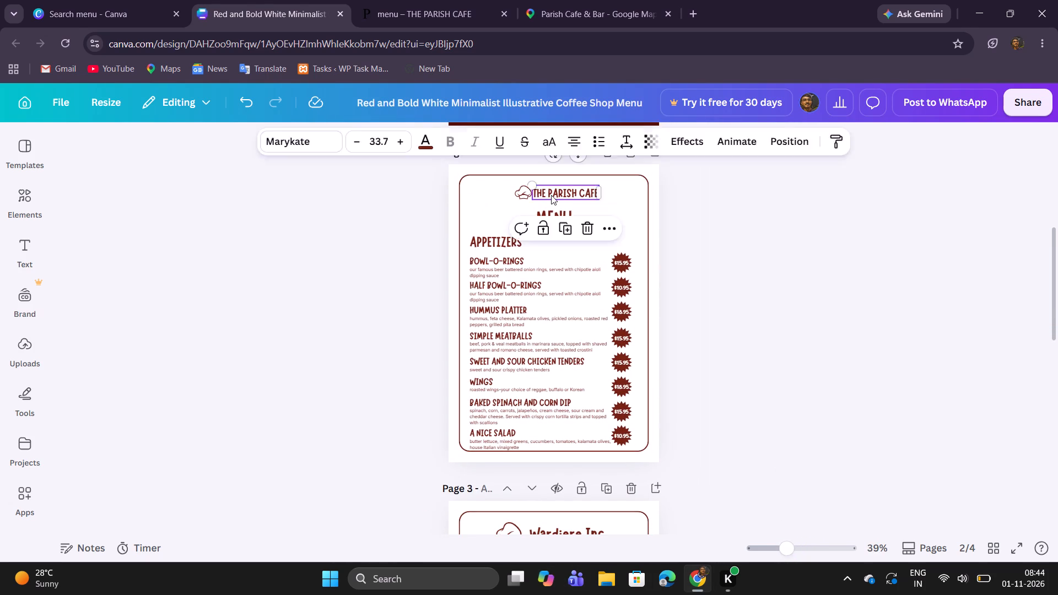
key("ctrl+a")
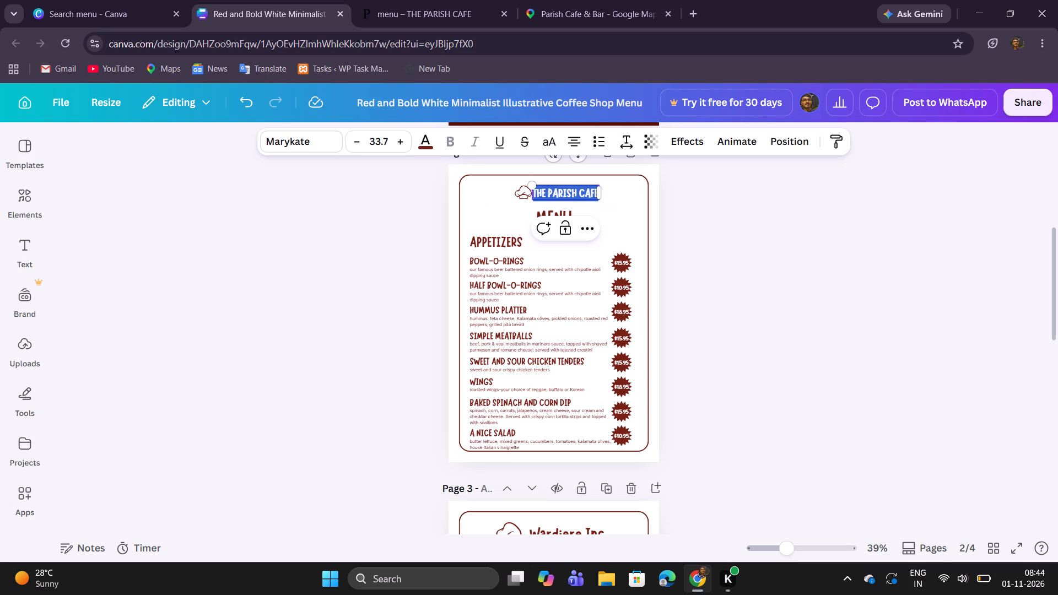
key("ctrl+c")
left_click(828, 190)
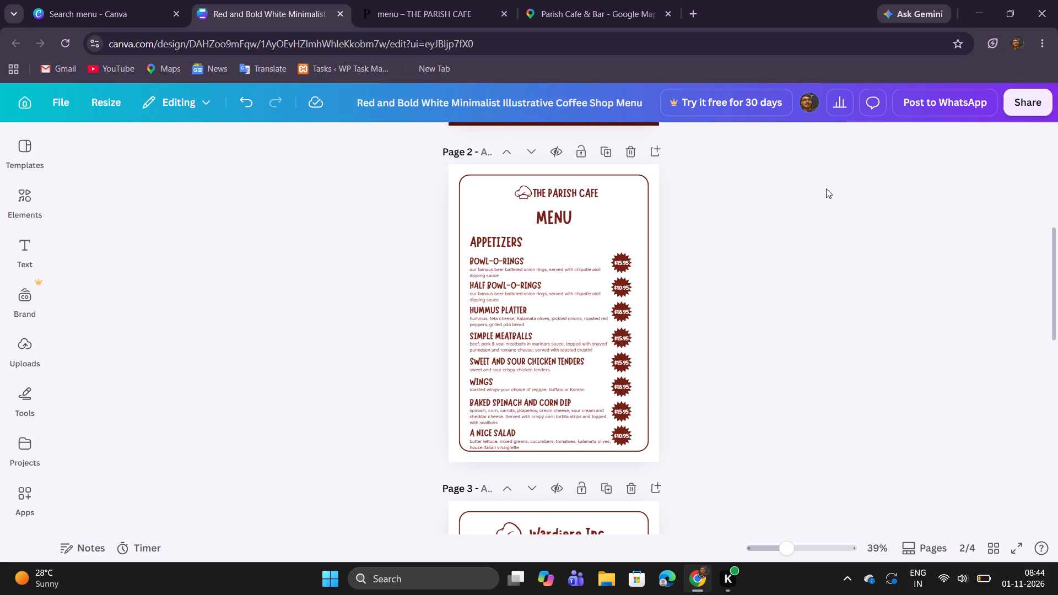
scroll(826, 188, "down", 3)
double_click(573, 329)
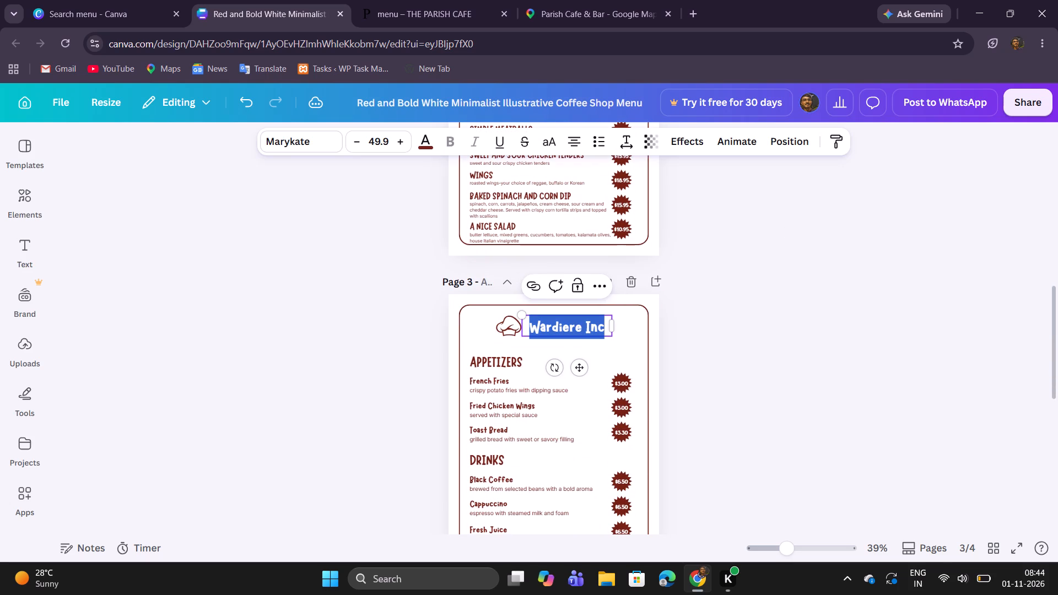
key("ctrl+v")
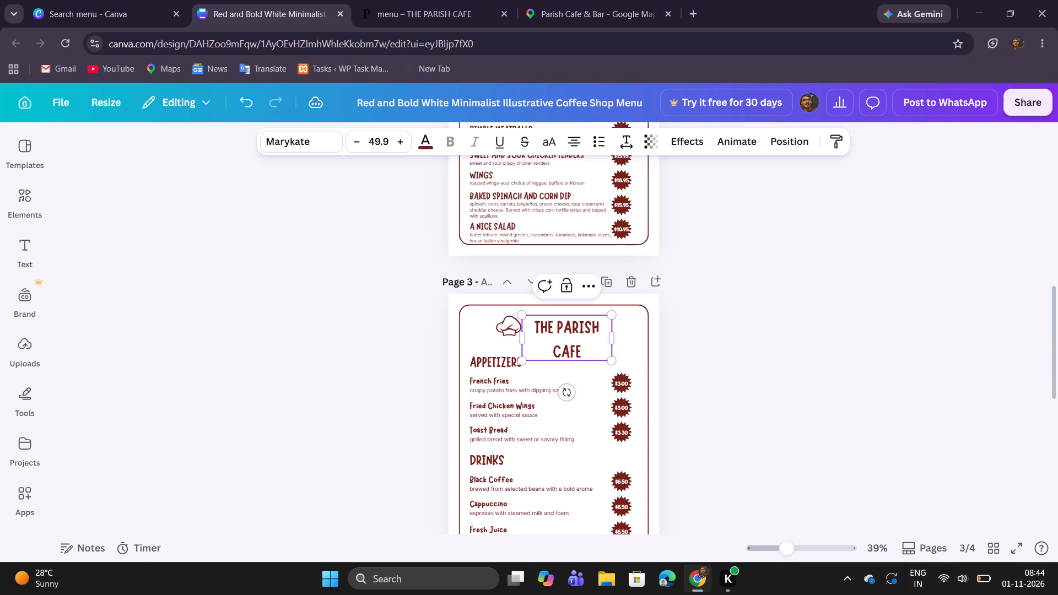
Widen the THE PARISH CAFE text box on page 3 to about 9.9 so the name fits on one line.
left_click_drag(613, 335, 617, 334)
left_click_drag(617, 334, 621, 334)
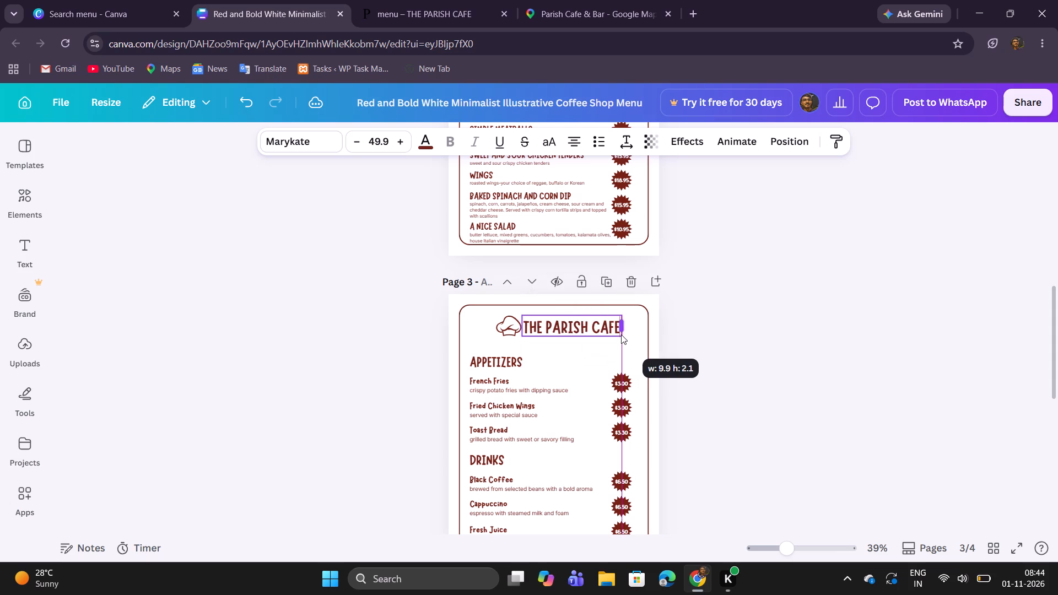
left_click_drag(621, 334, 618, 334)
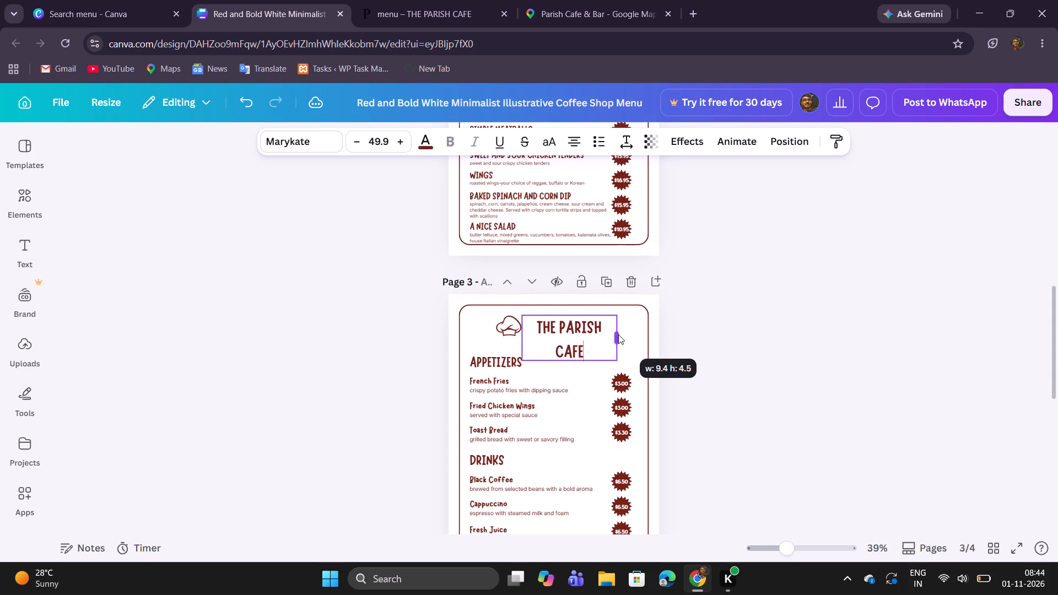
left_click_drag(618, 334, 622, 334)
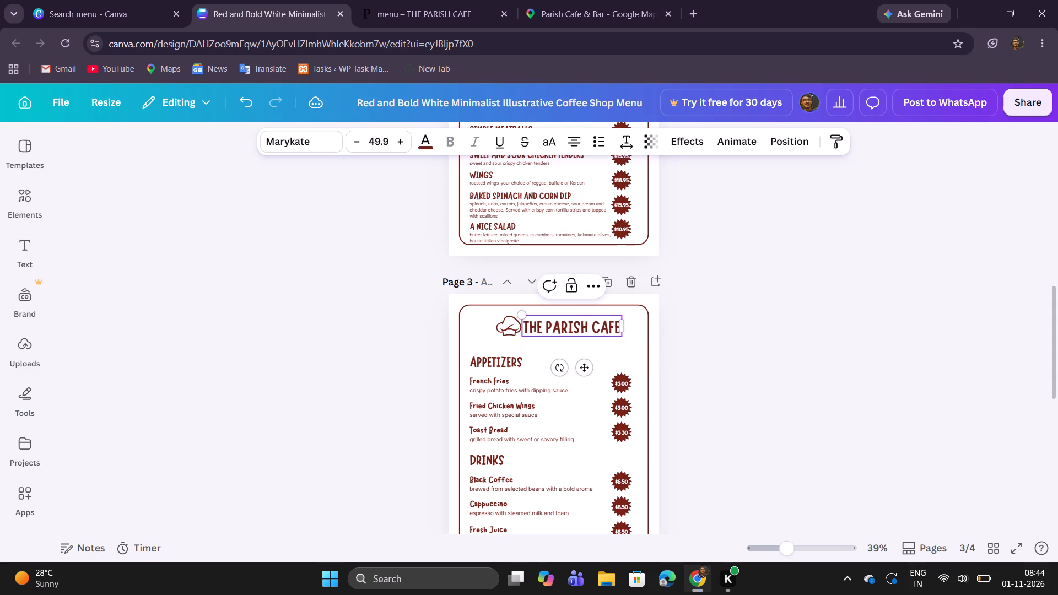
left_click(739, 334)
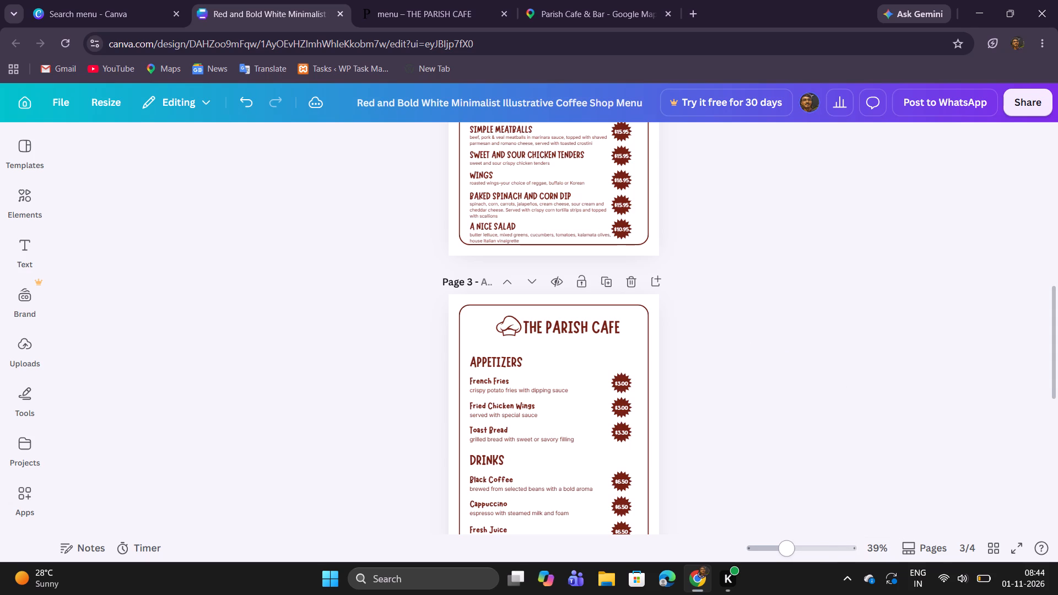
Replace the APPETIZERS heading on page 3 with Soup & Salad, copied from the Parish Cafe website menu, without a trailing blank line.
left_click(807, 550)
scroll(862, 390, "down", 2)
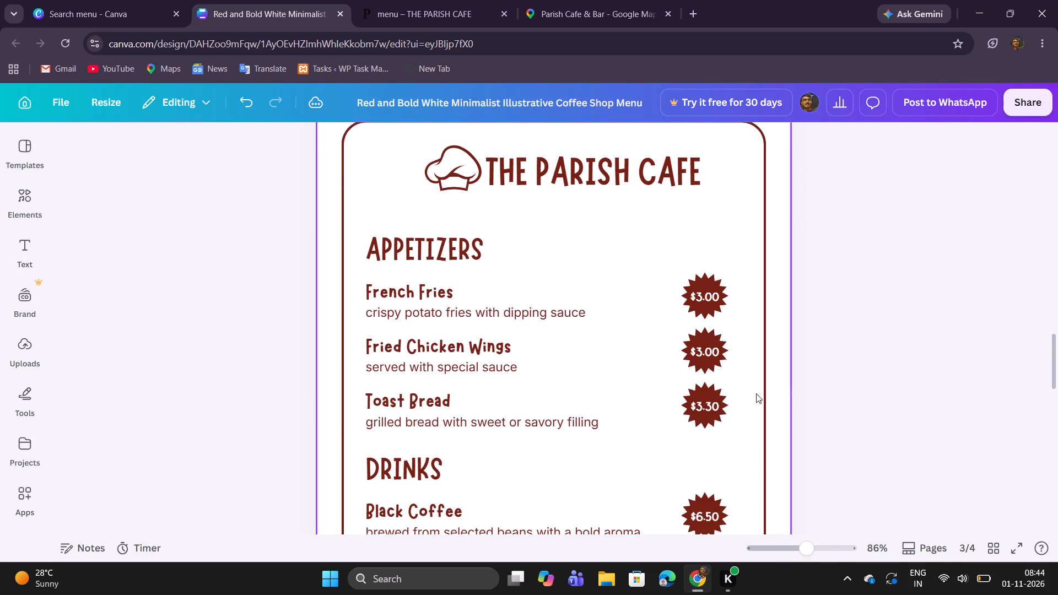
left_click(440, 0)
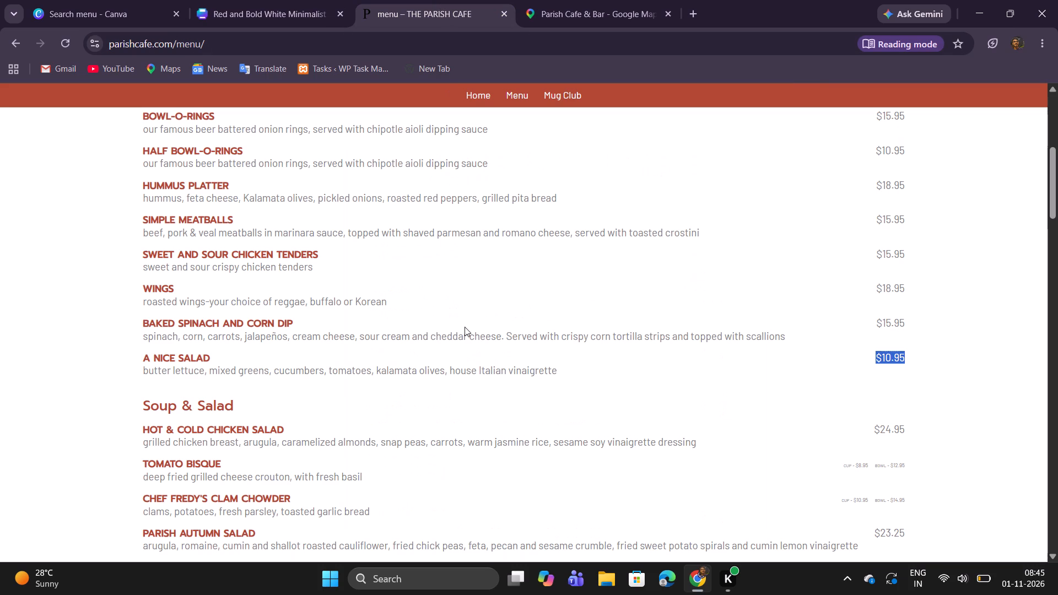
scroll(469, 324, "down", 3)
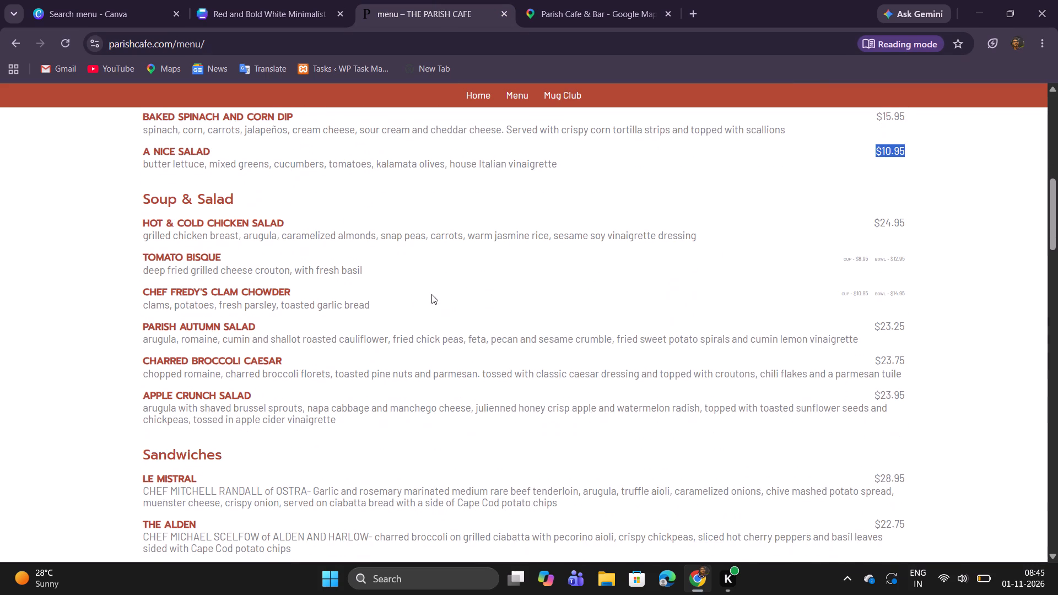
left_click_drag(144, 199, 168, 200)
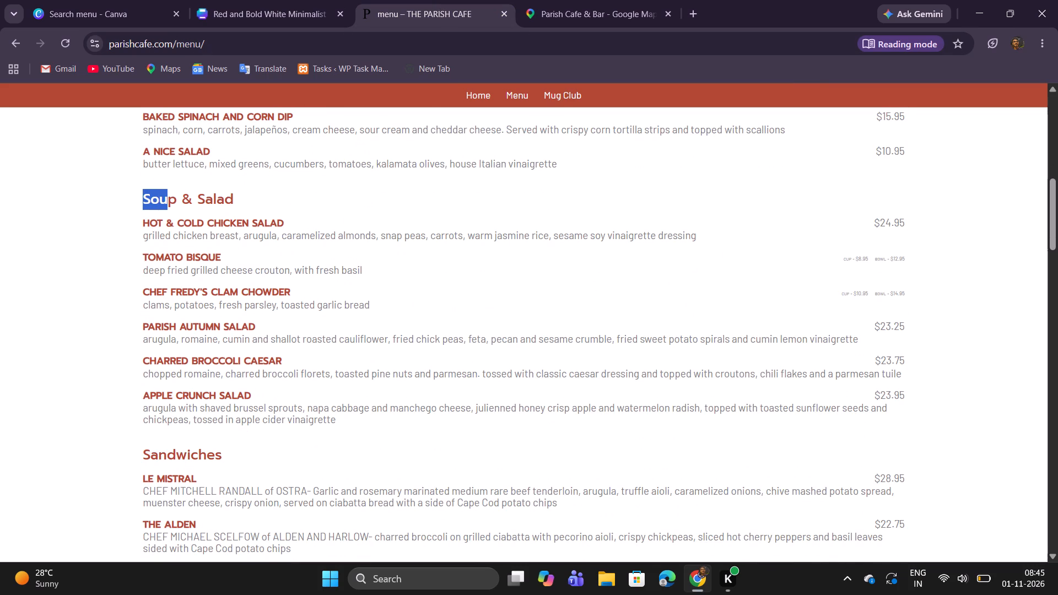
left_click_drag(168, 200, 243, 201)
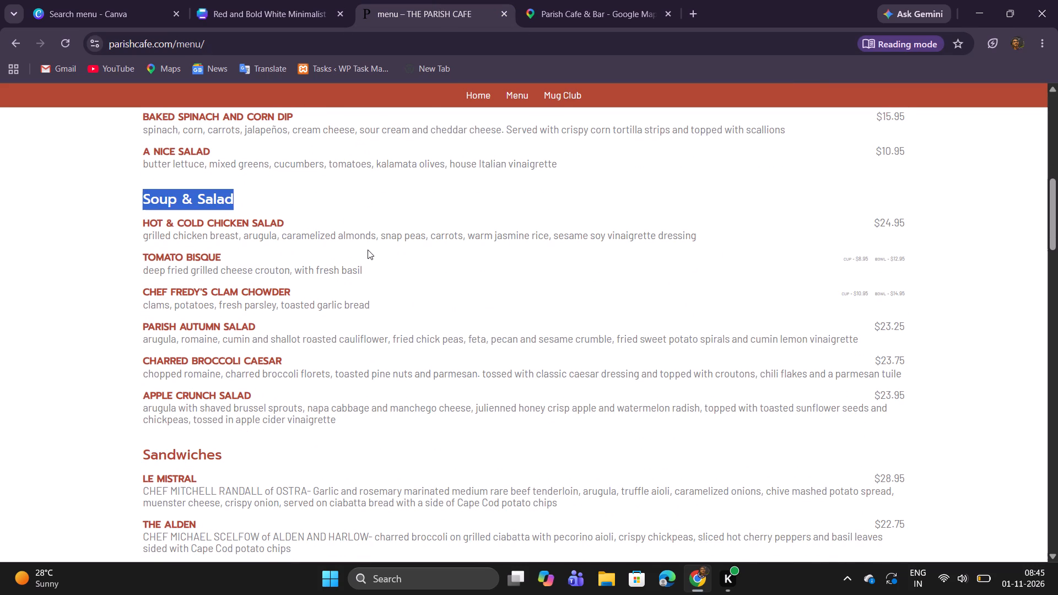
key("ctrl+c")
left_click(292, 0)
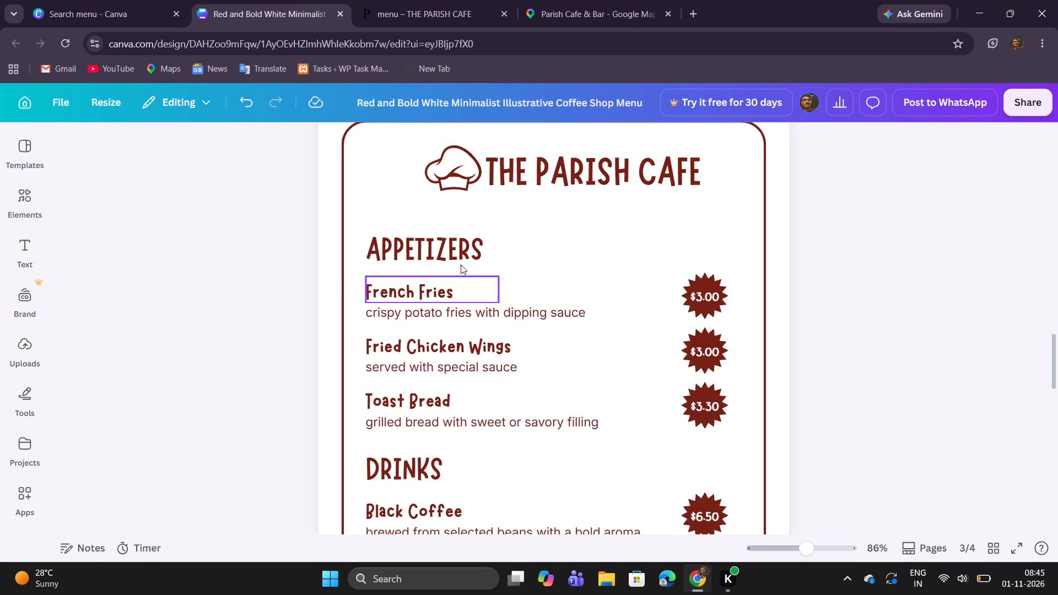
double_click(461, 259)
key("ctrl+v")
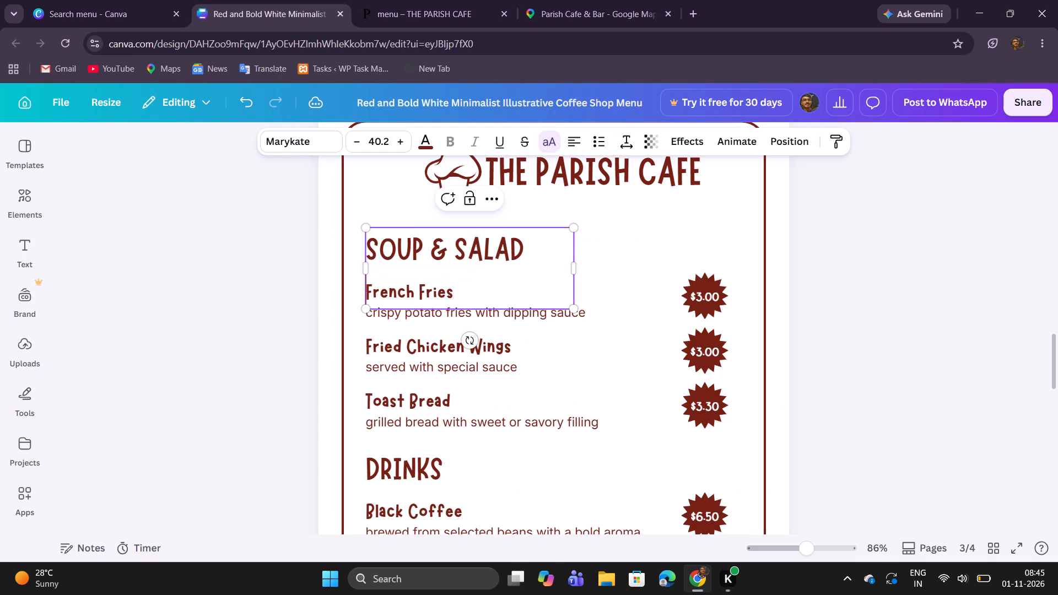
key("BackSpace")
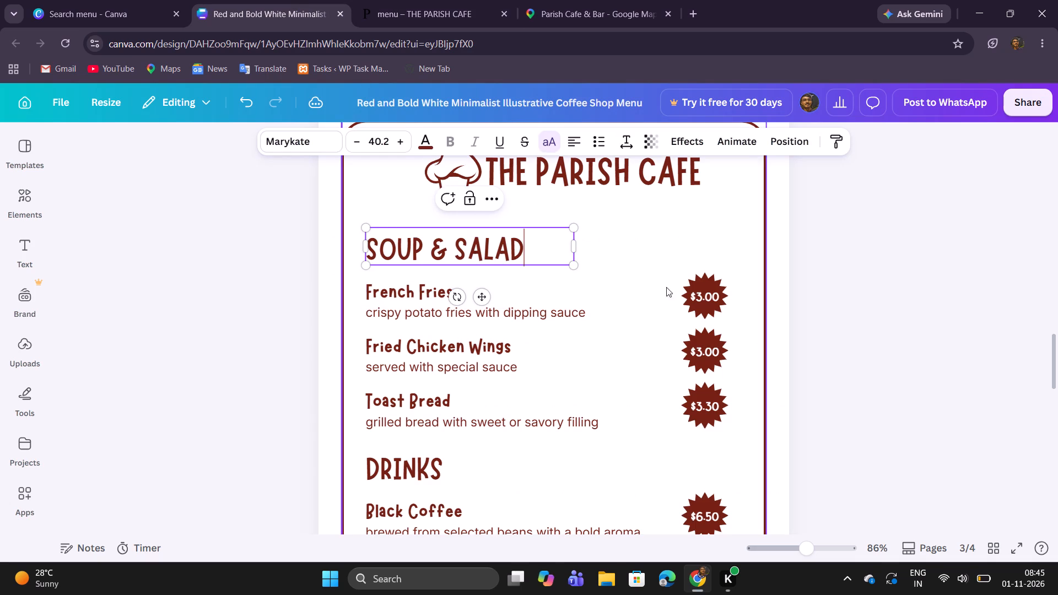
left_click(860, 294)
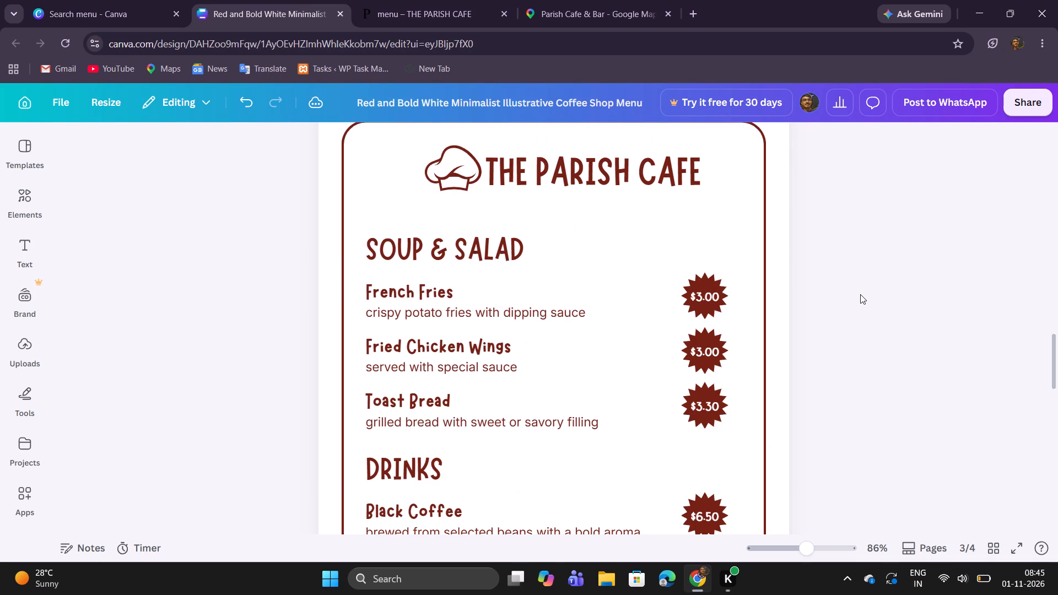
Review the appetizers layout on page 2 against the Soup & Salad section on page 3.
scroll(860, 294, "down", 1)
scroll(860, 294, "up", 2)
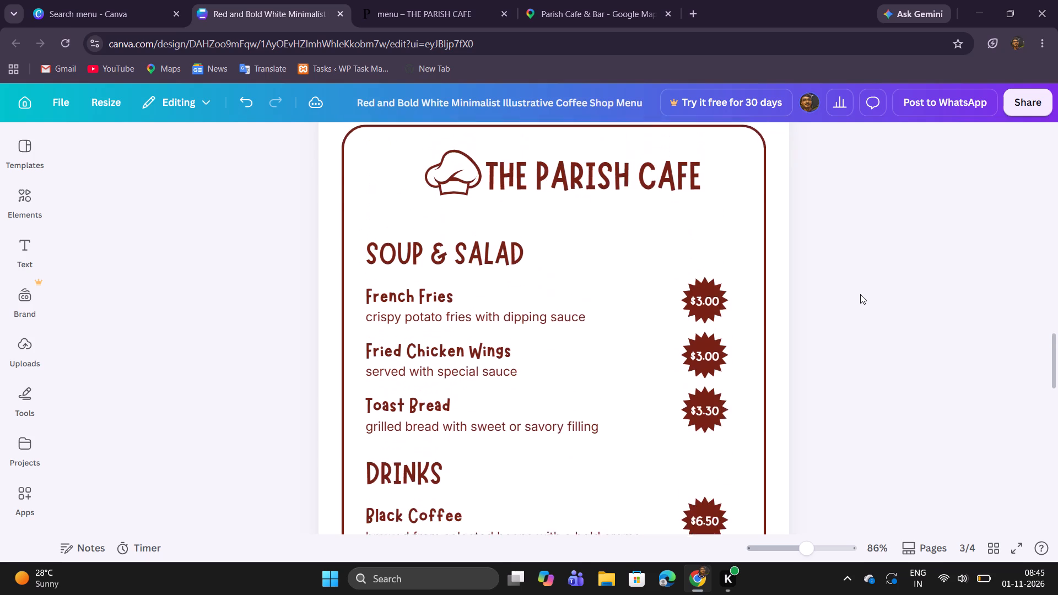
scroll(860, 294, "up", 8)
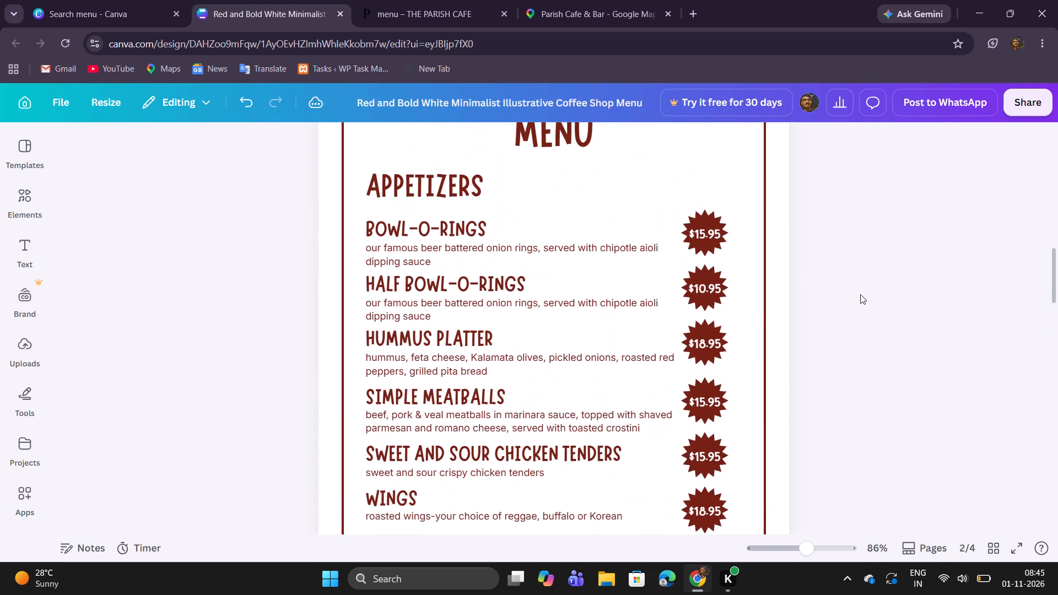
scroll(860, 294, "up", 1)
scroll(860, 294, "down", 2)
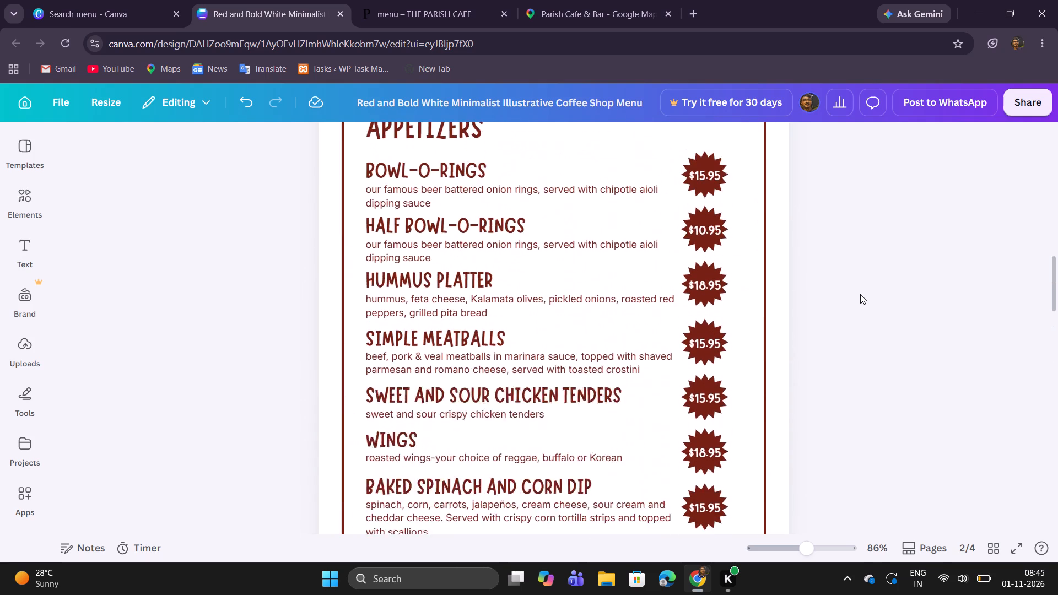
scroll(860, 294, "down", 8)
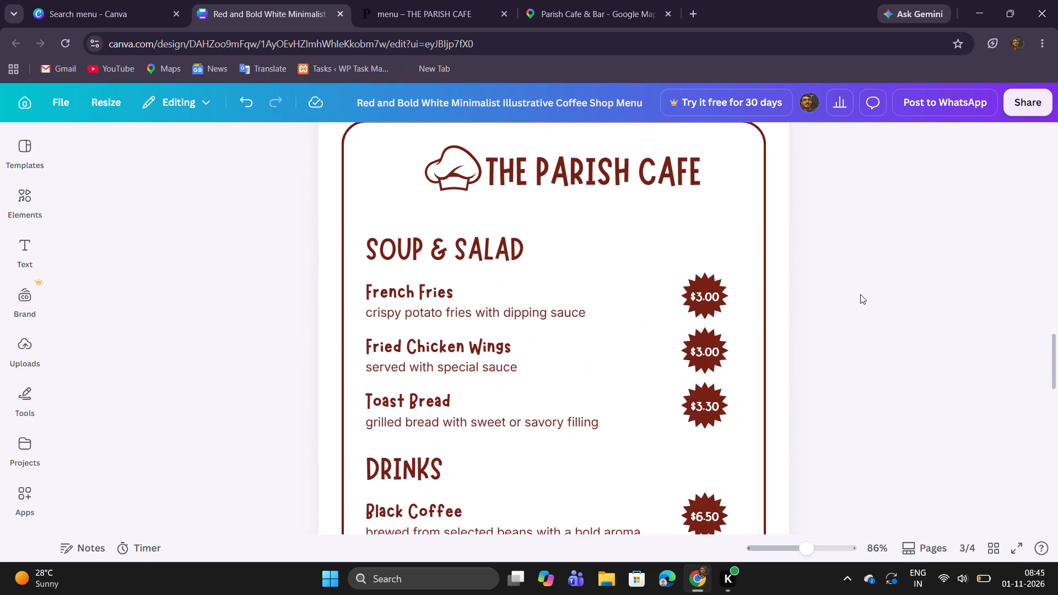
Replace the French Fries item name with HOT & COLD CHICKEN SALAD from the website menu, widening its text box to about 9.5 for one line.
left_click(376, 0)
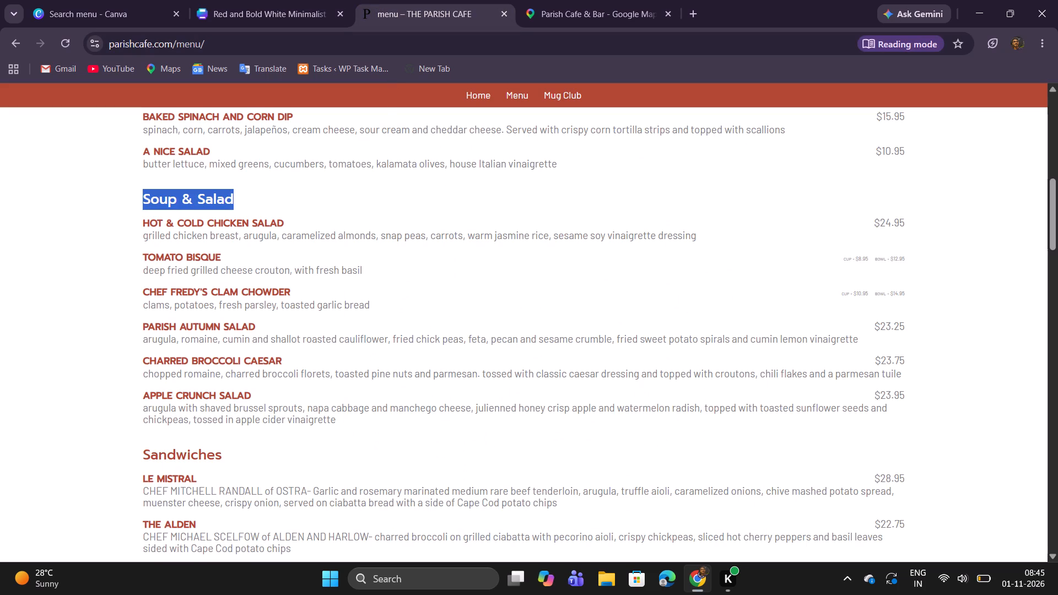
left_click_drag(143, 223, 212, 223)
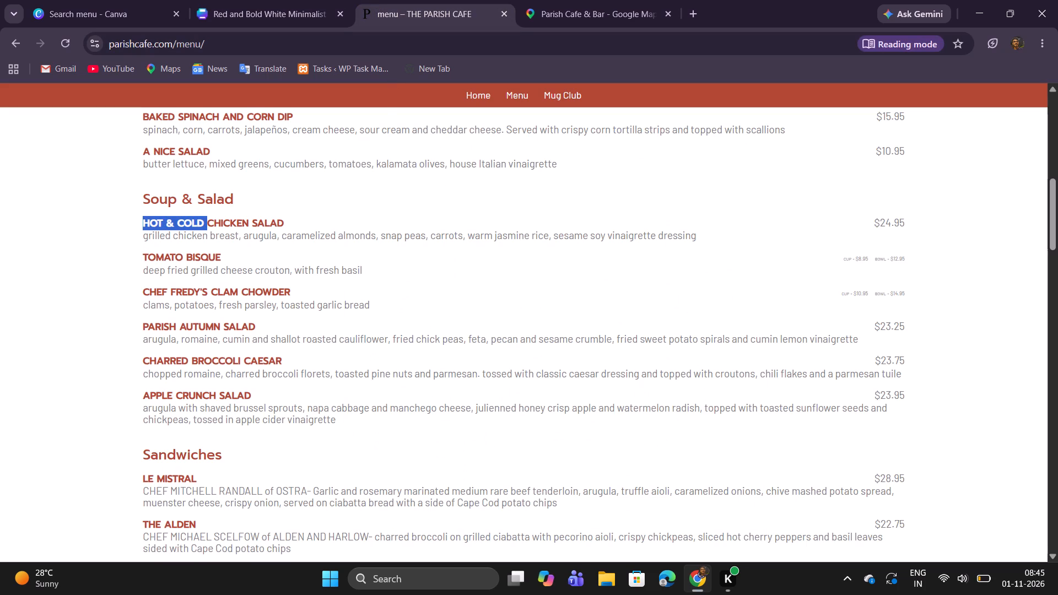
left_click_drag(212, 223, 287, 221)
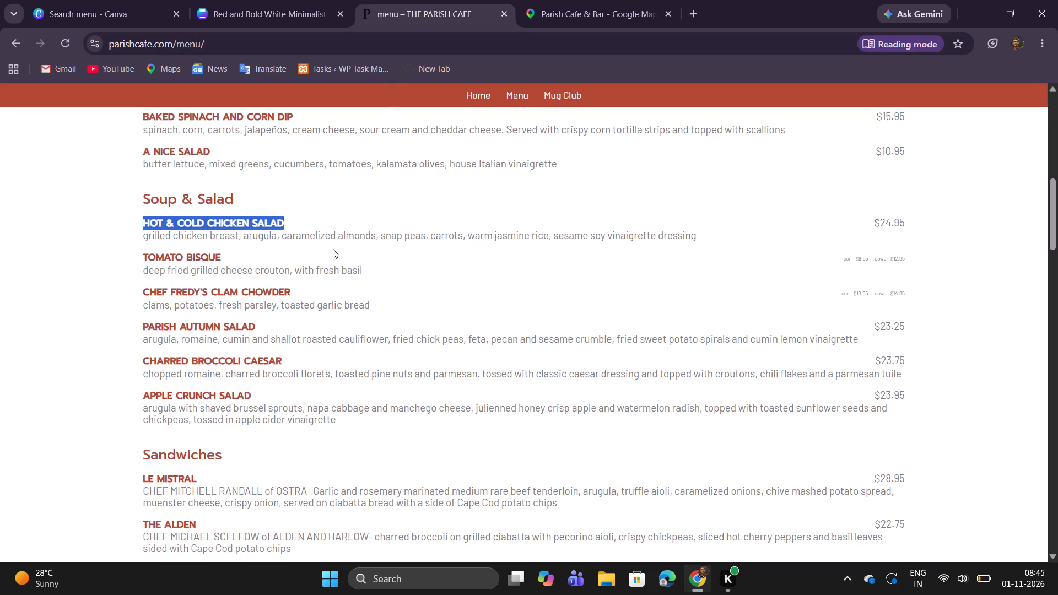
key("ctrl+c")
left_click(239, 0)
double_click(430, 293)
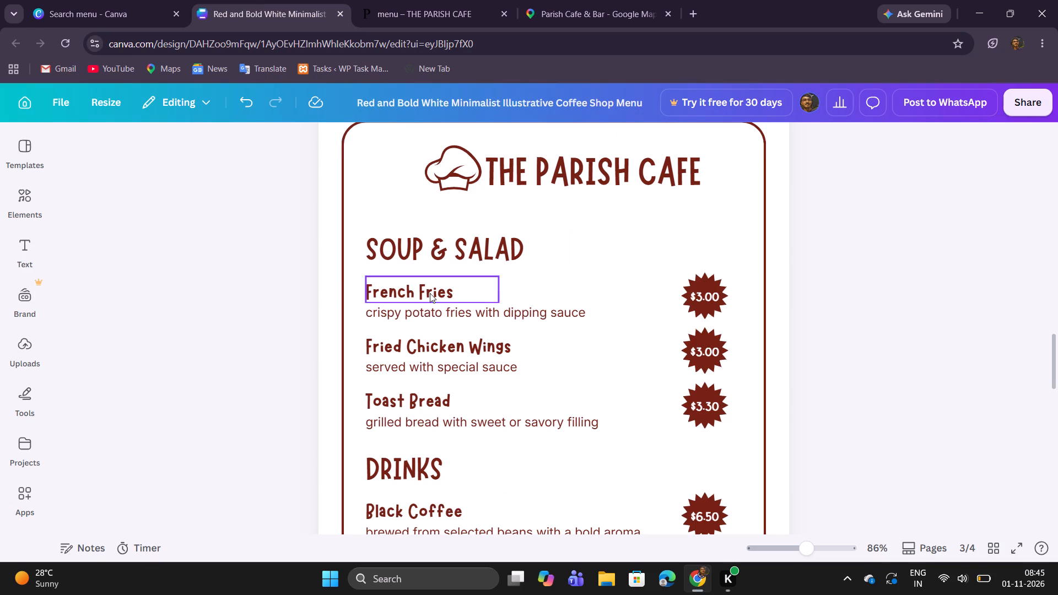
key("ctrl+v")
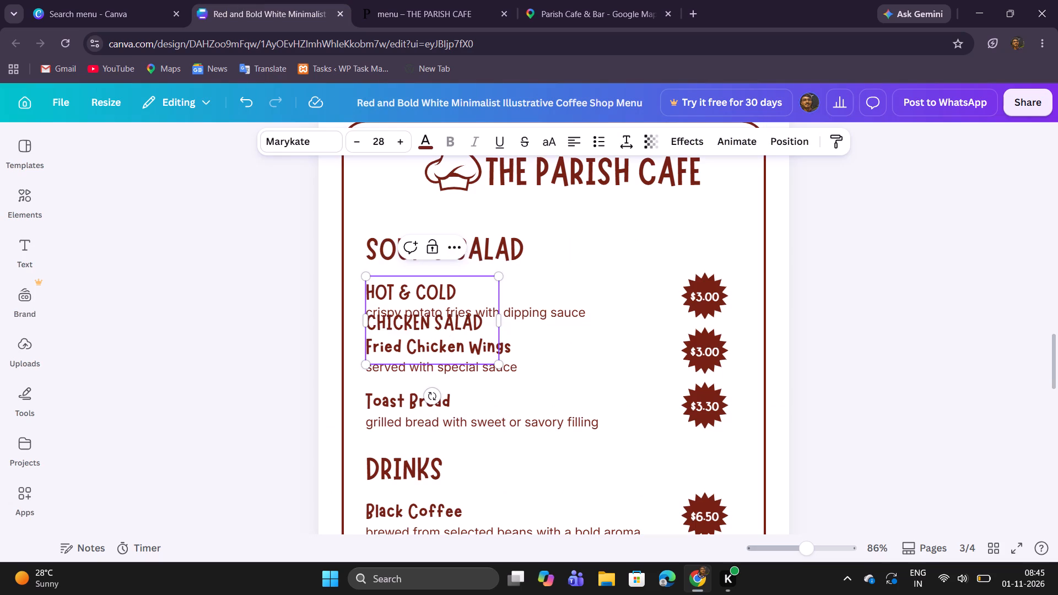
key("BackSpace")
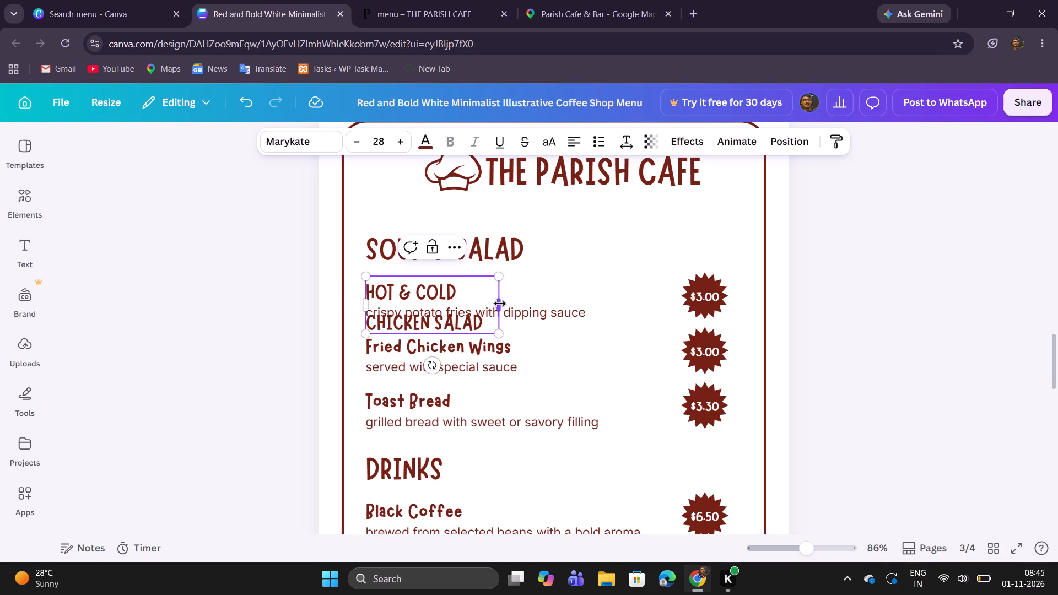
left_click_drag(500, 304, 556, 301)
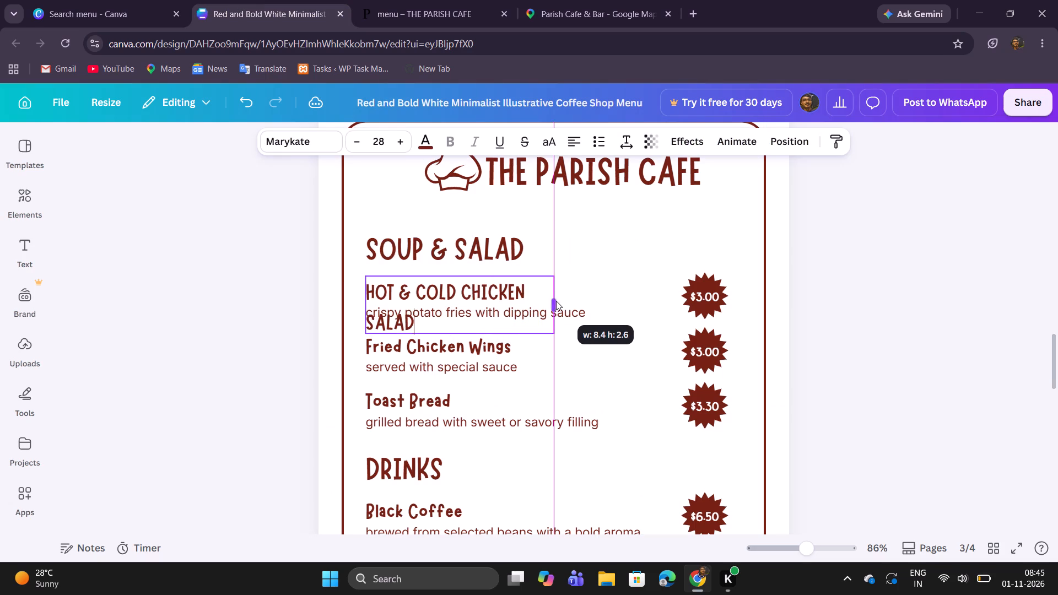
left_click_drag(556, 301, 581, 301)
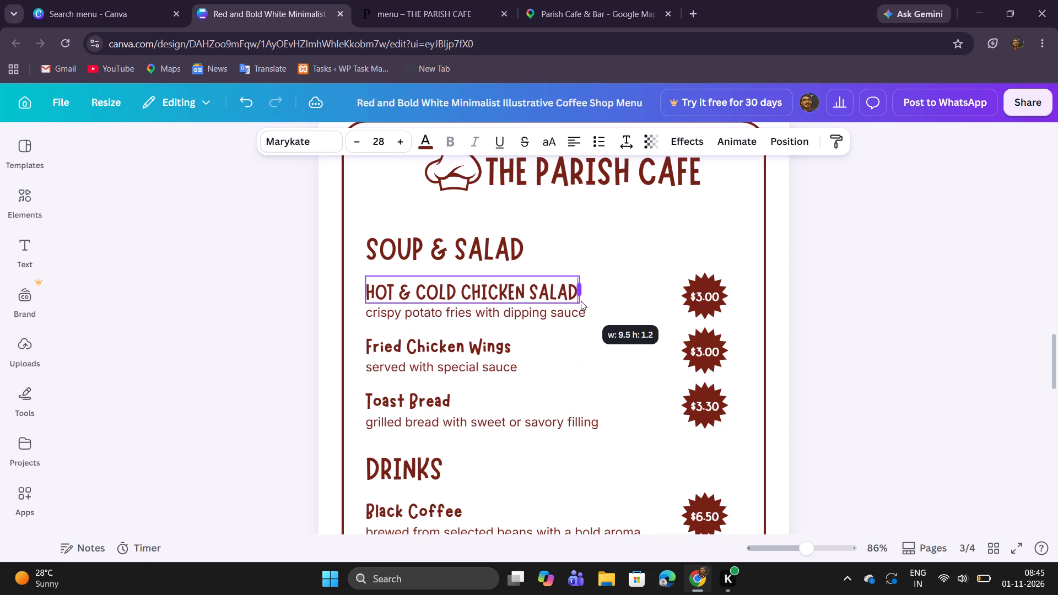
left_click_drag(581, 301, 579, 300)
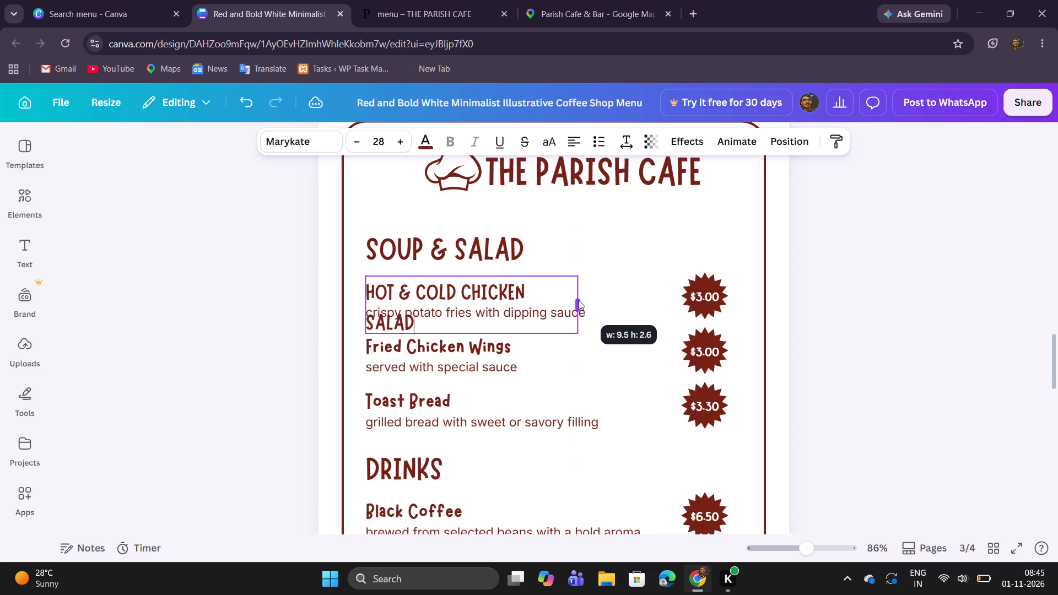
left_click_drag(579, 300, 580, 301)
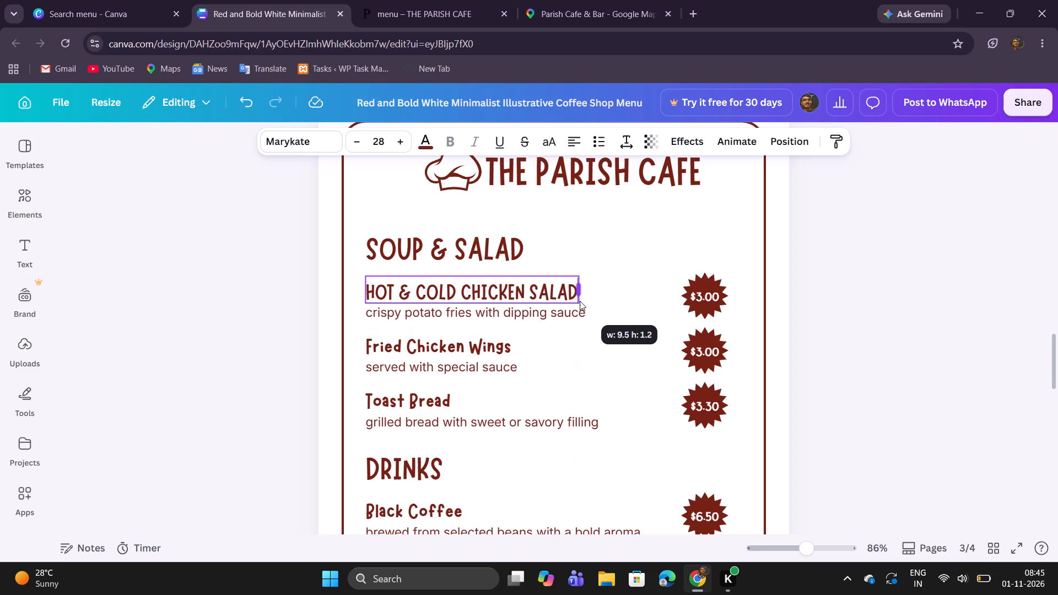
Finish widening the HOT & COLD CHICKEN SALAD text box to about 9.5.
left_click_drag(580, 301, 580, 301)
left_click(821, 282)
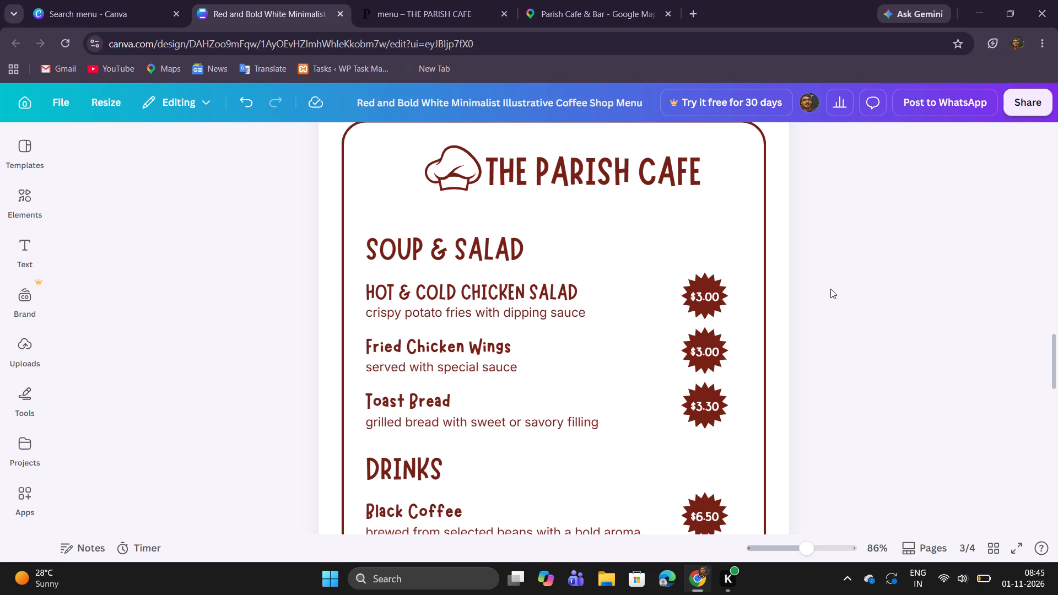
Delete the template description "crispy potato fries with dipping sauce" under HOT & COLD CHICKEN SALAD on page 3.
scroll(830, 289, "down", 1)
scroll(830, 289, "up", 4)
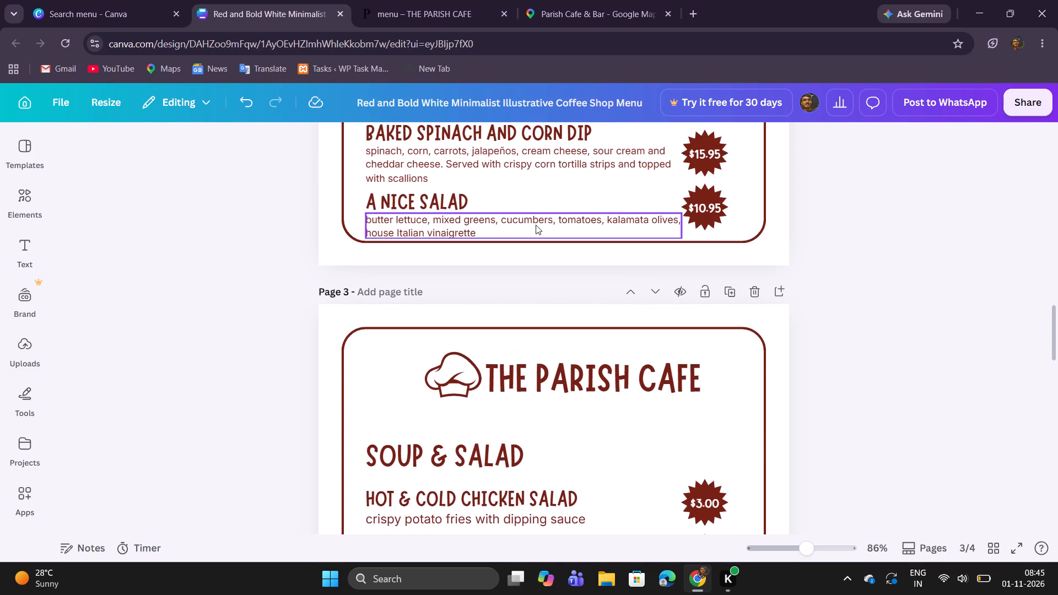
left_click(536, 225)
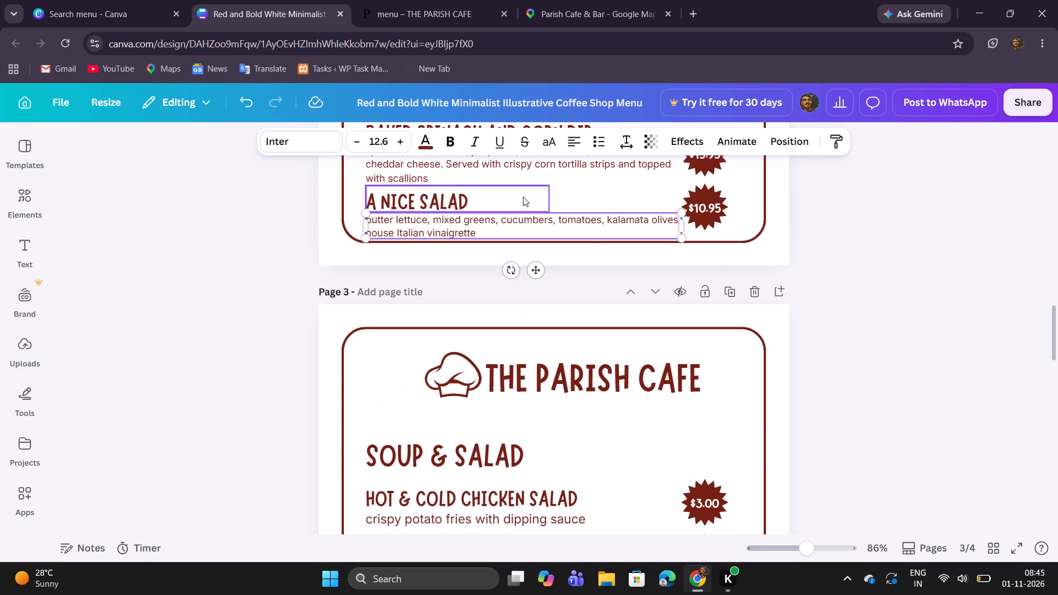
scroll(860, 283, "down", 2)
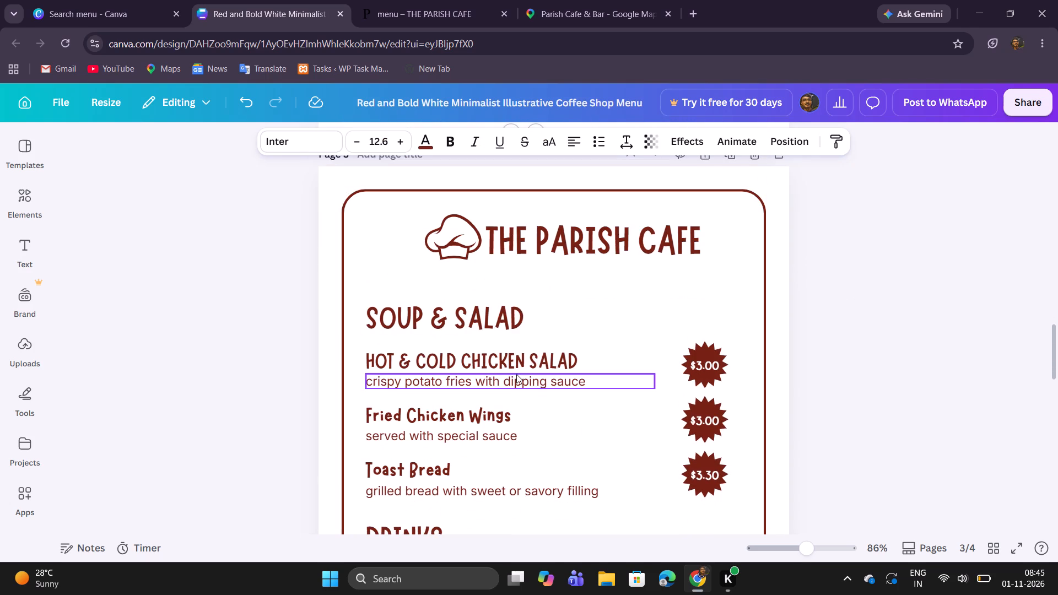
left_click(517, 376)
left_click(537, 349)
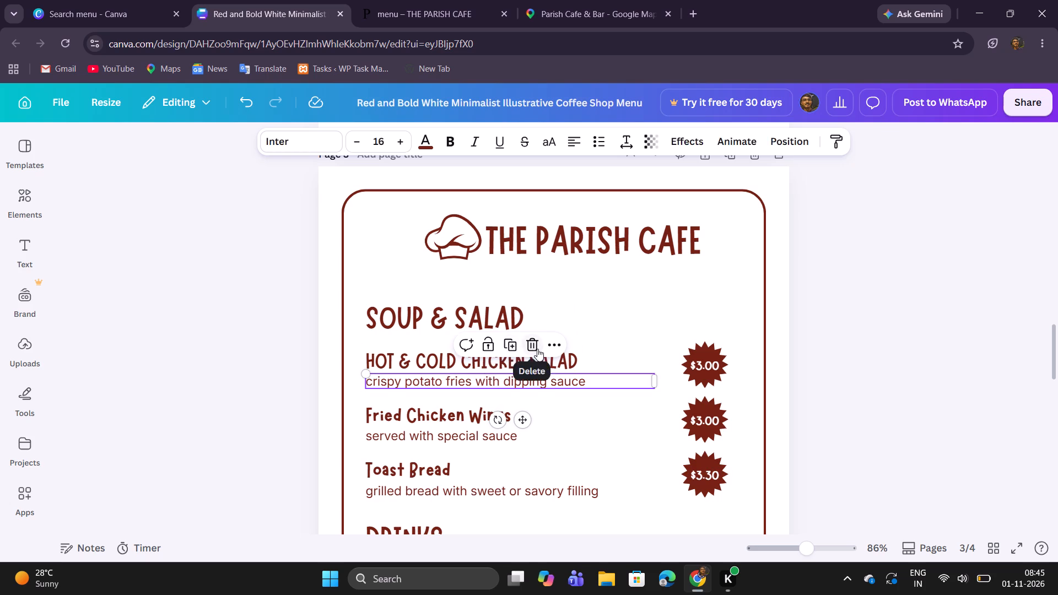
Duplicate the A NICE SALAD description from page 2 and place the copy directly under HOT & COLD CHICKEN SALAD, left-aligned with it.
scroll(900, 323, "up", 2)
left_click(570, 164)
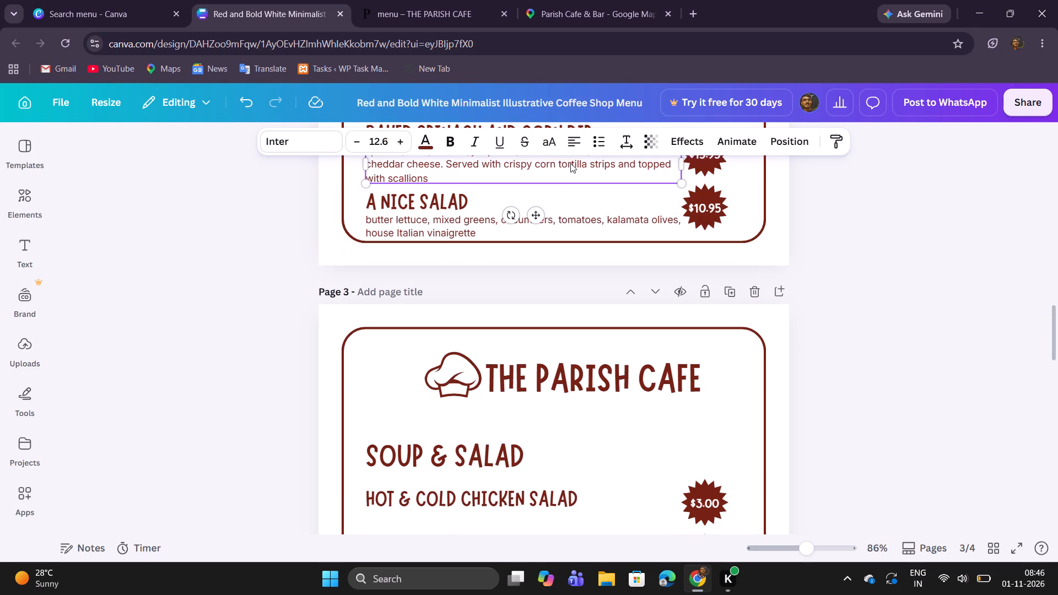
scroll(945, 267, "up", 1)
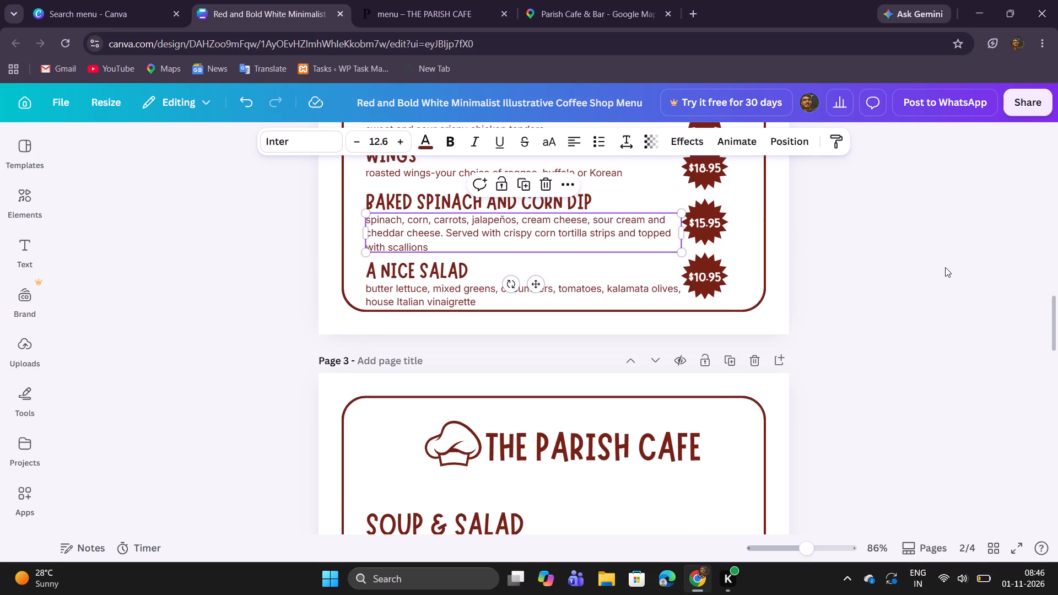
left_click(591, 294)
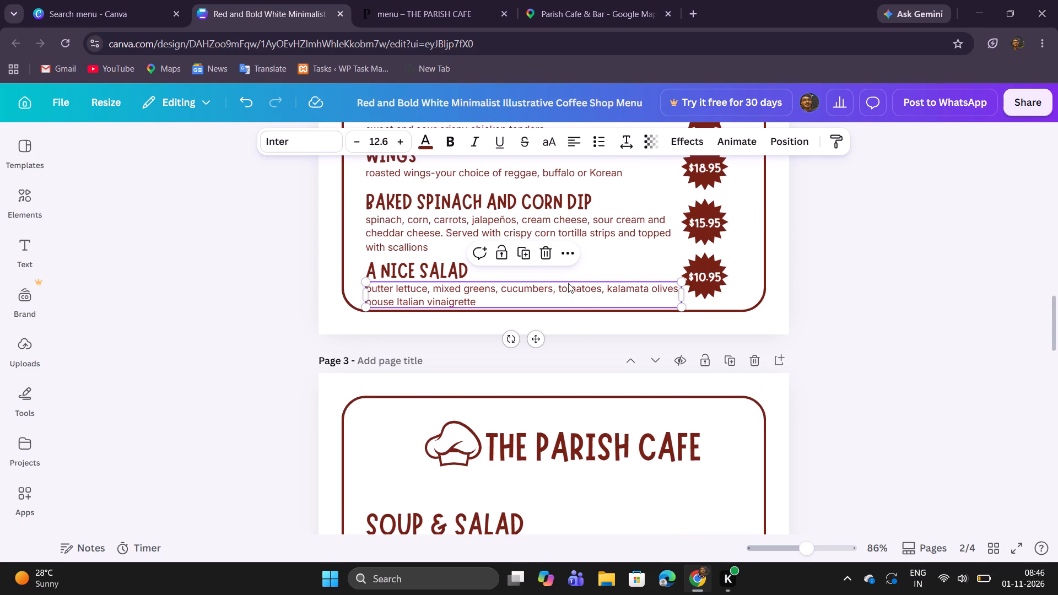
left_click(522, 257)
left_click_drag(546, 347, 547, 349)
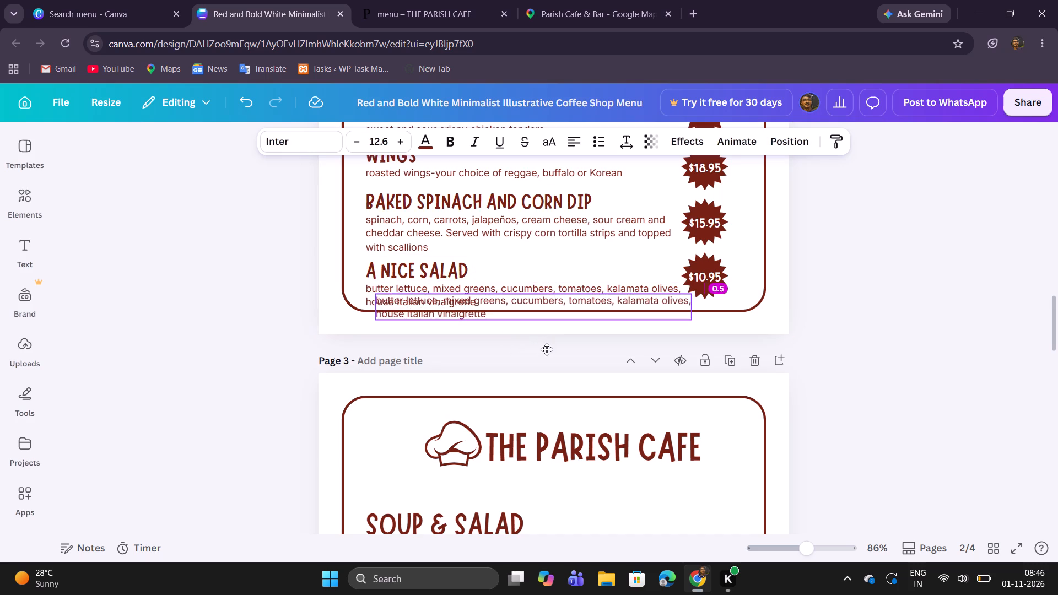
left_click_drag(547, 349, 531, 386)
scroll(547, 349, "down", 2)
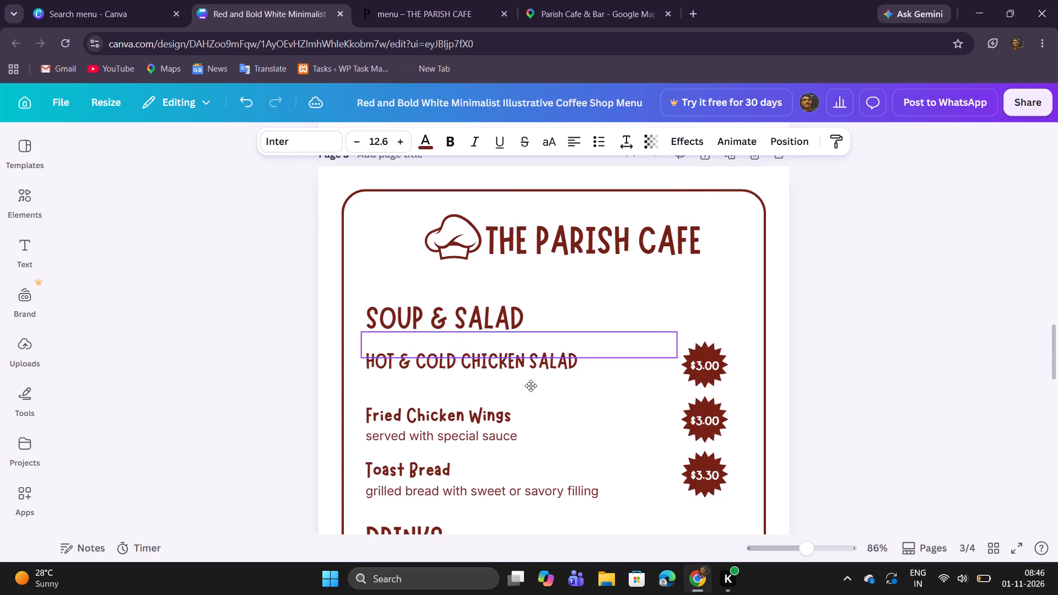
left_click_drag(531, 386, 539, 425)
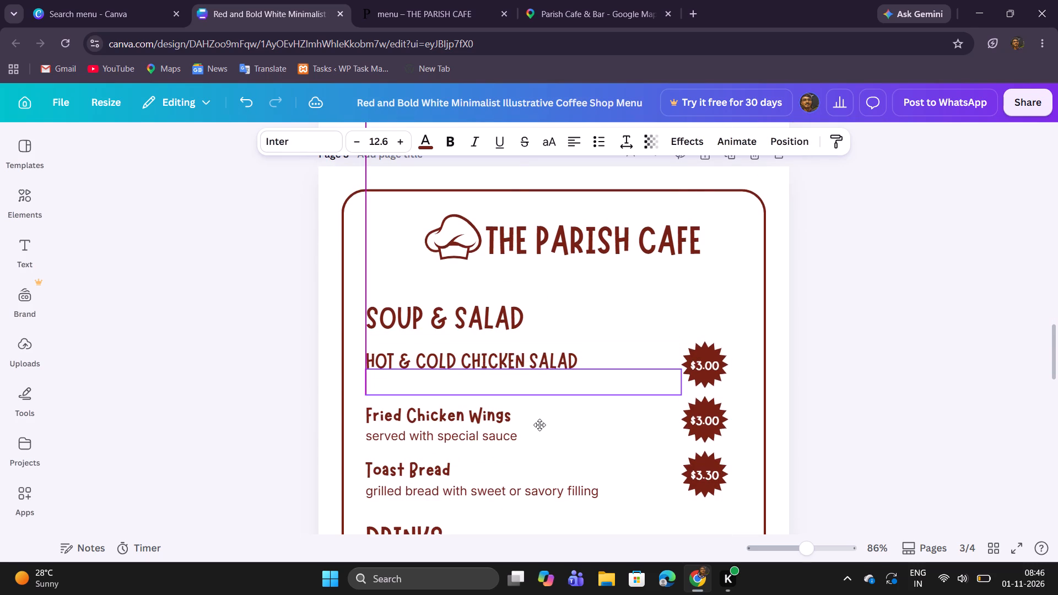
left_click_drag(539, 425, 541, 425)
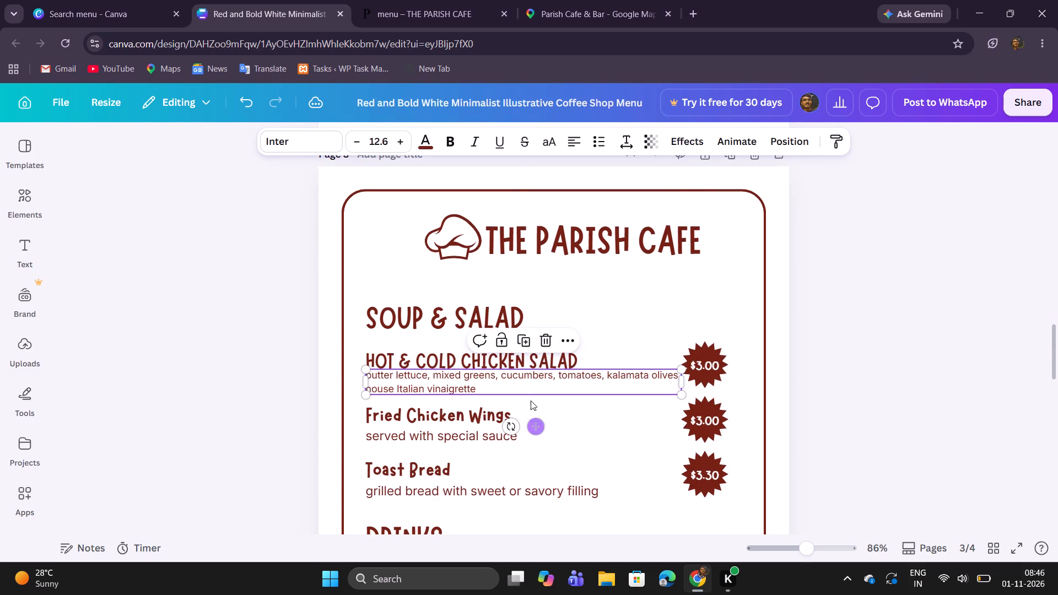
left_click(526, 388)
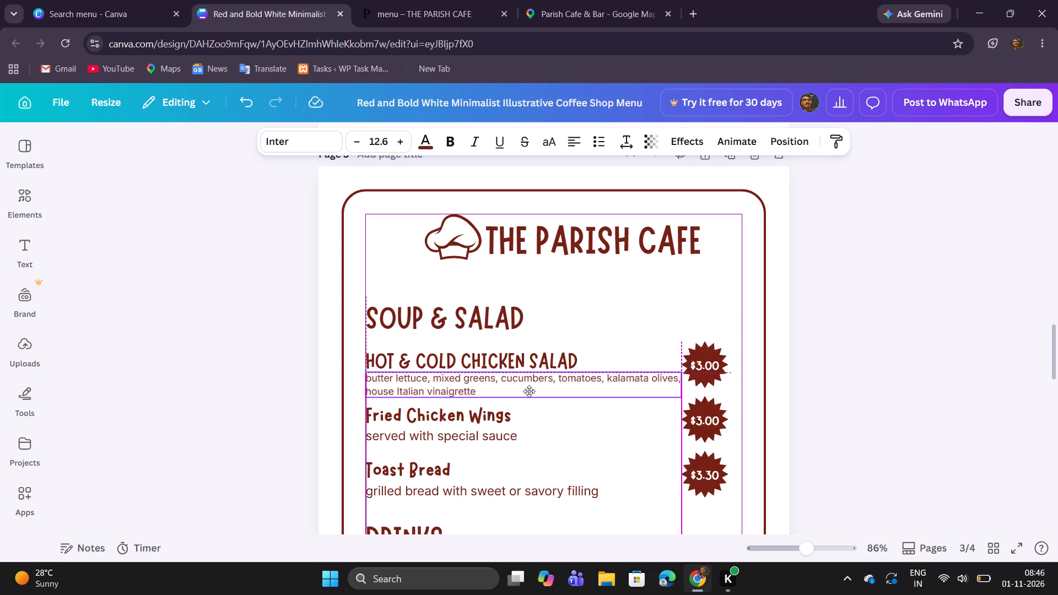
left_click(922, 329)
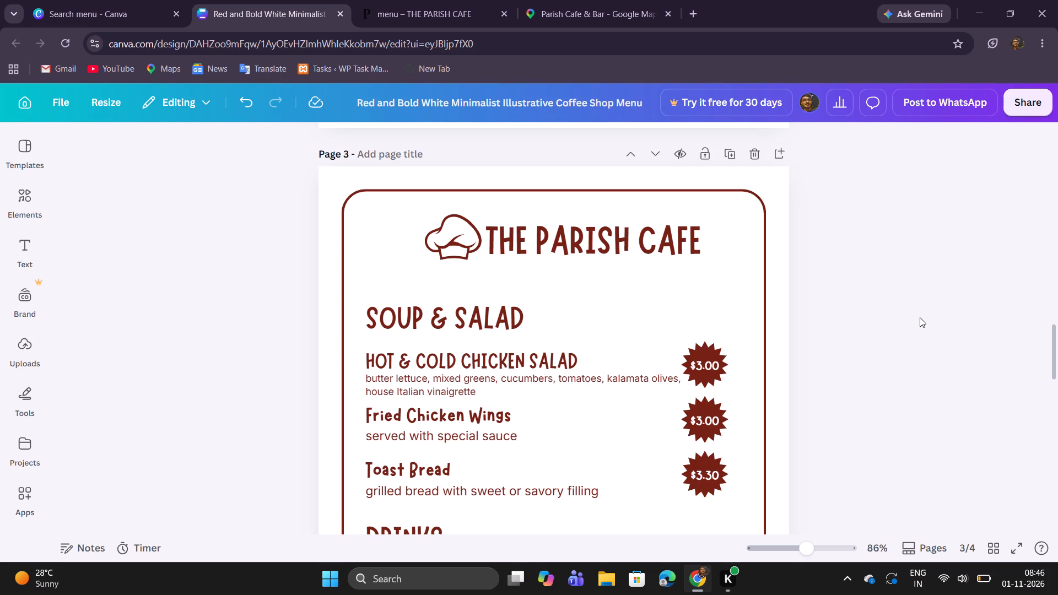
Replace the description under HOT & COLD CHICKEN SALAD with its website text, from "grilled chicken breast" to "sesame soy vinaigrette dressing".
left_click(391, 0)
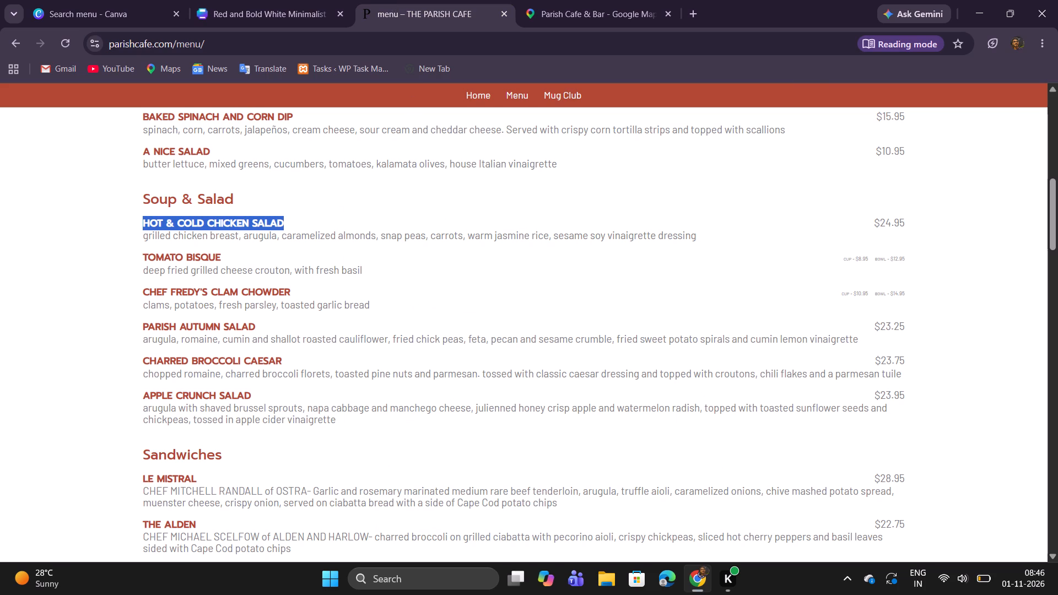
left_click_drag(144, 238, 246, 235)
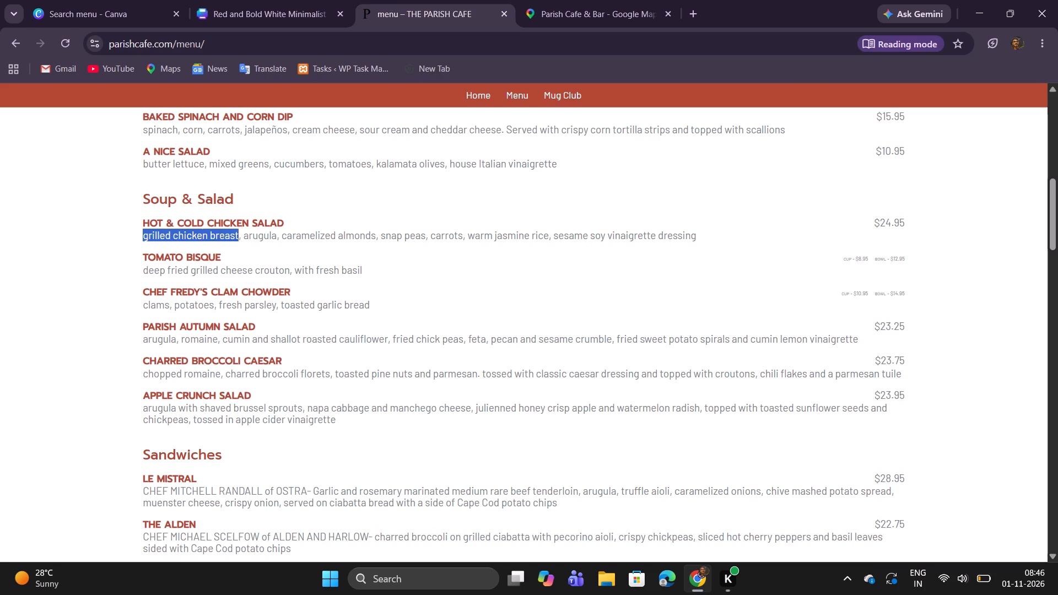
left_click_drag(246, 235, 701, 239)
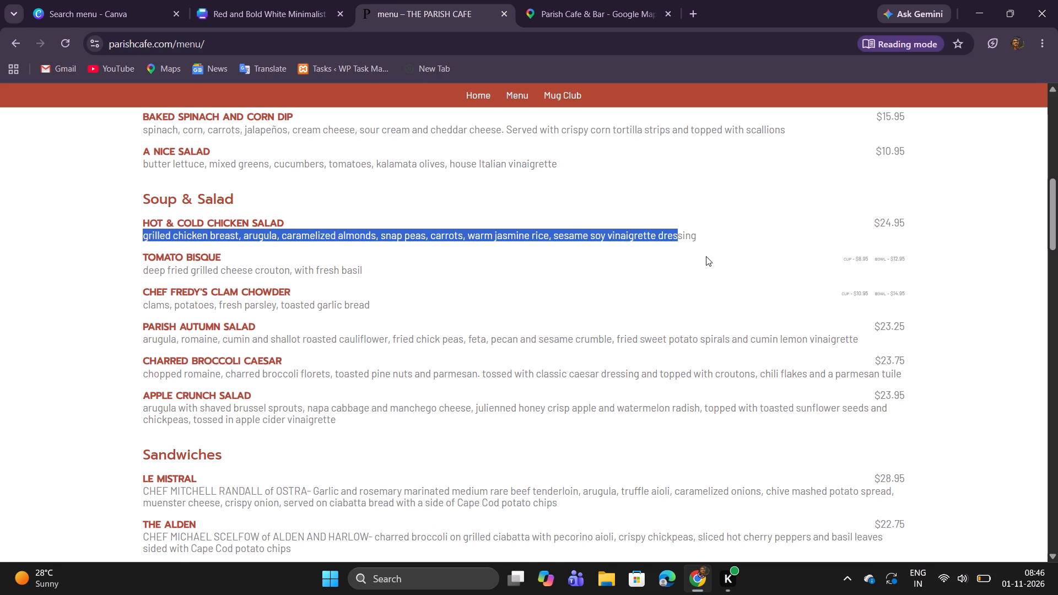
key("ctrl+c")
key("ctrl+c")
left_click(285, 0)
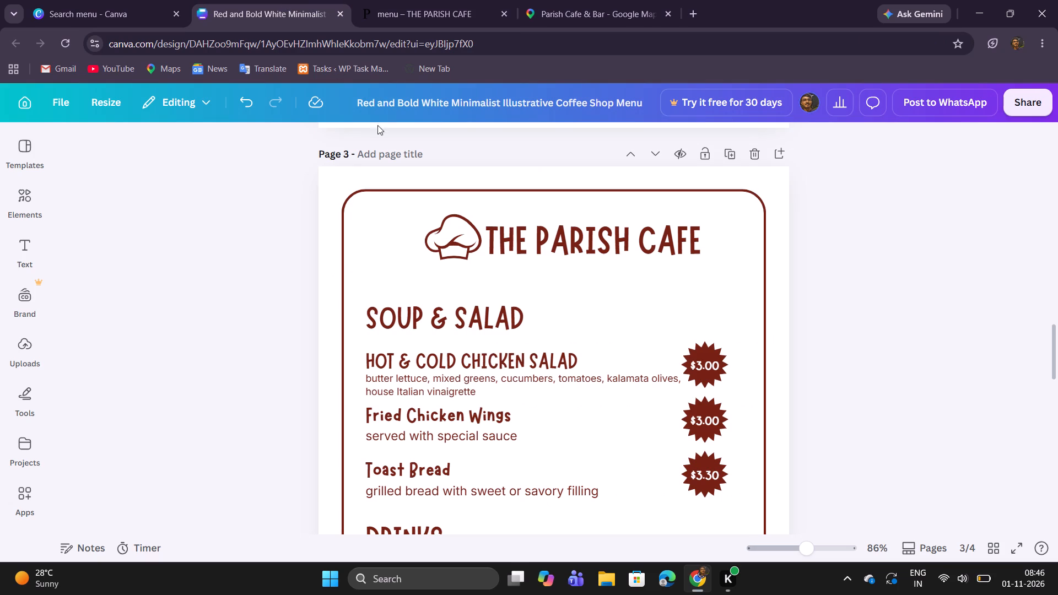
double_click(497, 377)
key("ctrl+v")
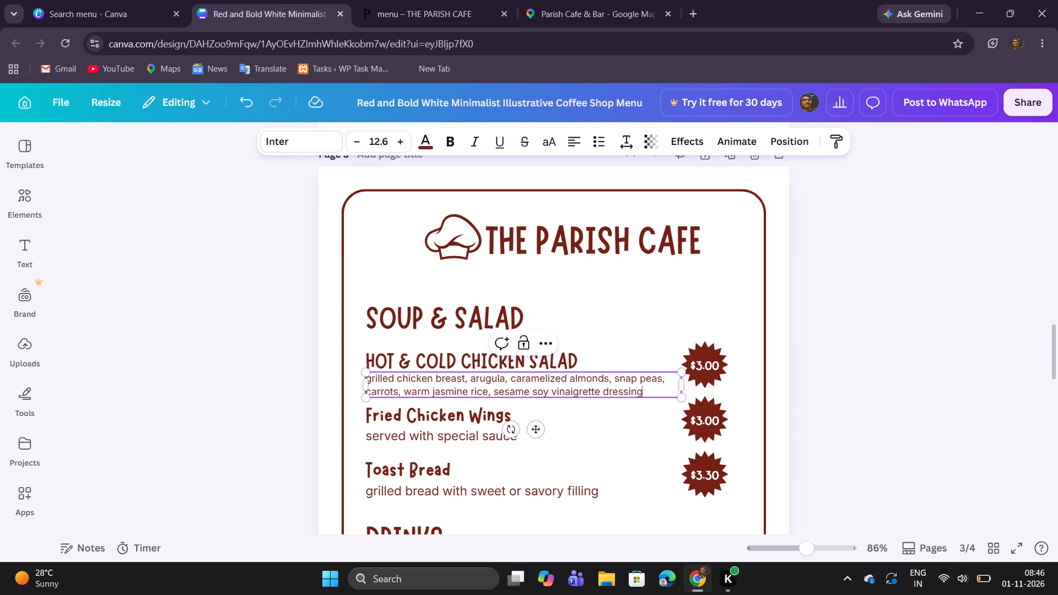
left_click(852, 304)
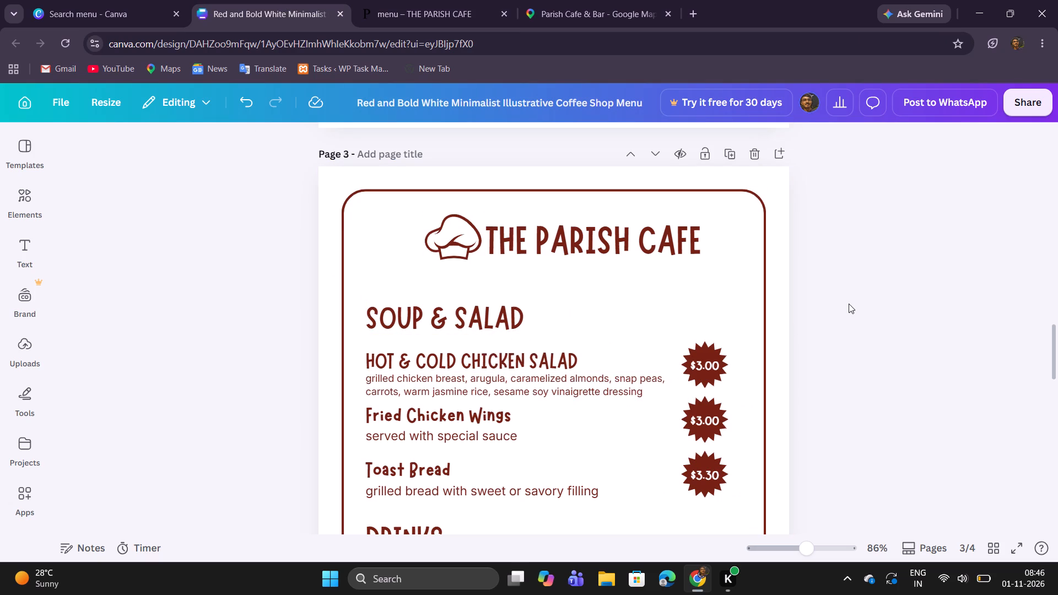
Replace the Fried Chicken Wings item name with TOMATO BISQUE from the website menu, without a trailing blank line.
scroll(861, 291, "down", 2)
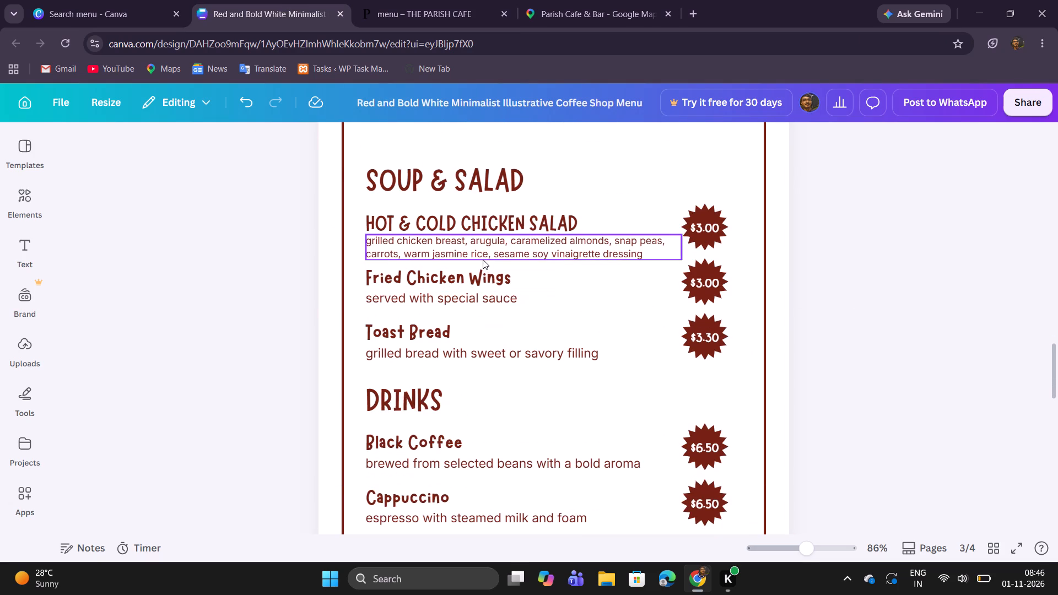
left_click(423, 4)
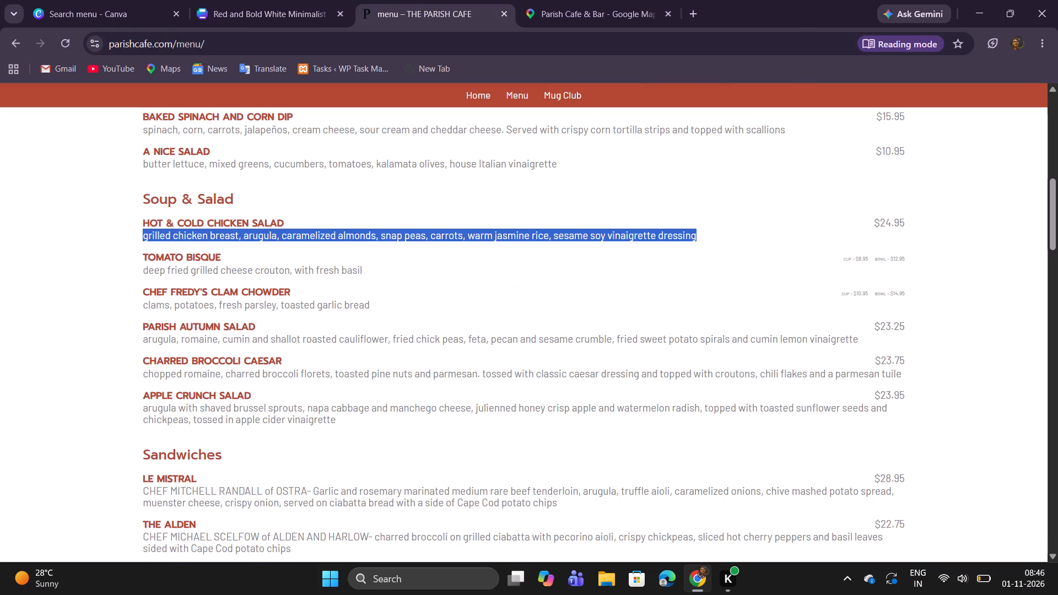
left_click_drag(142, 259, 230, 259)
key("ctrl+c")
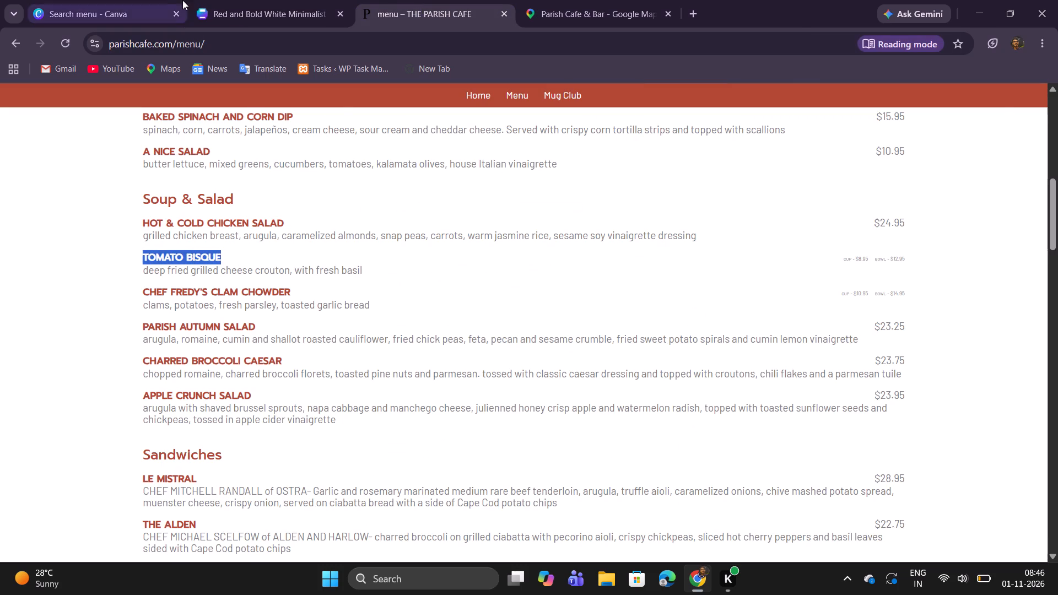
left_click(254, 0)
double_click(469, 284)
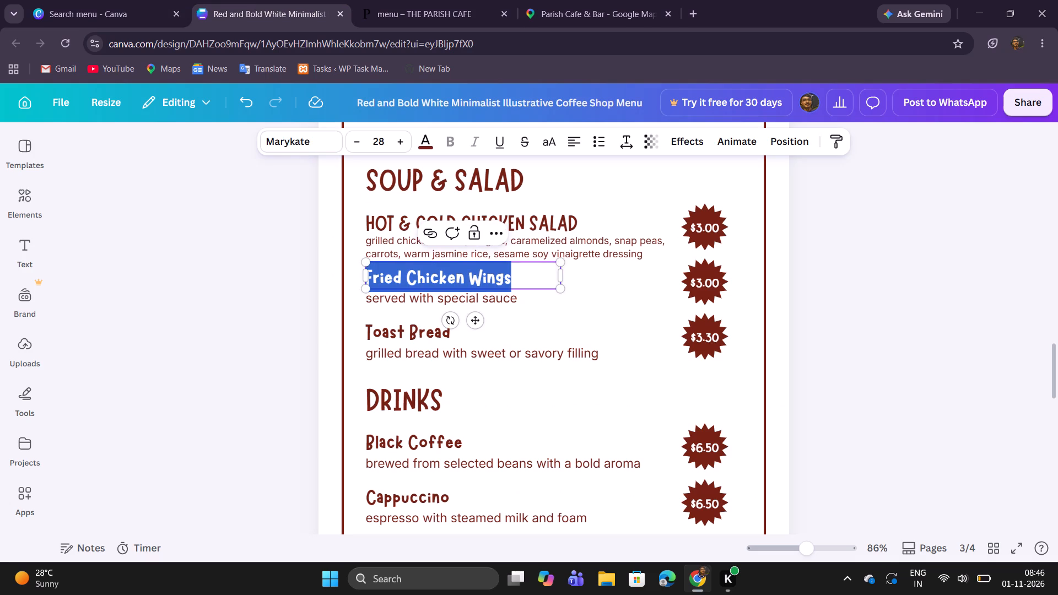
key("ctrl+v")
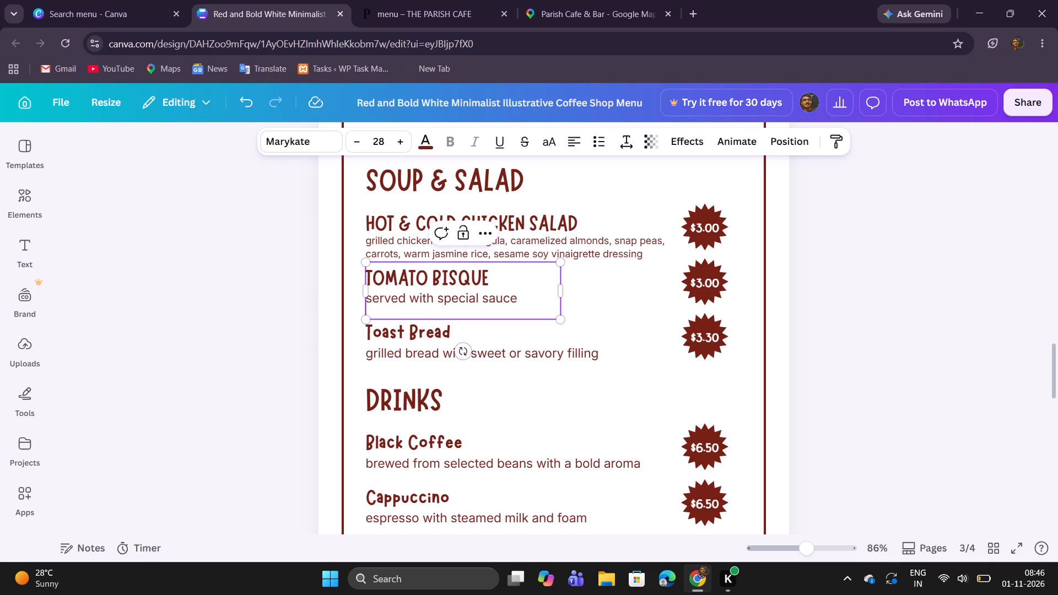
key("BackSpace")
left_click(886, 277)
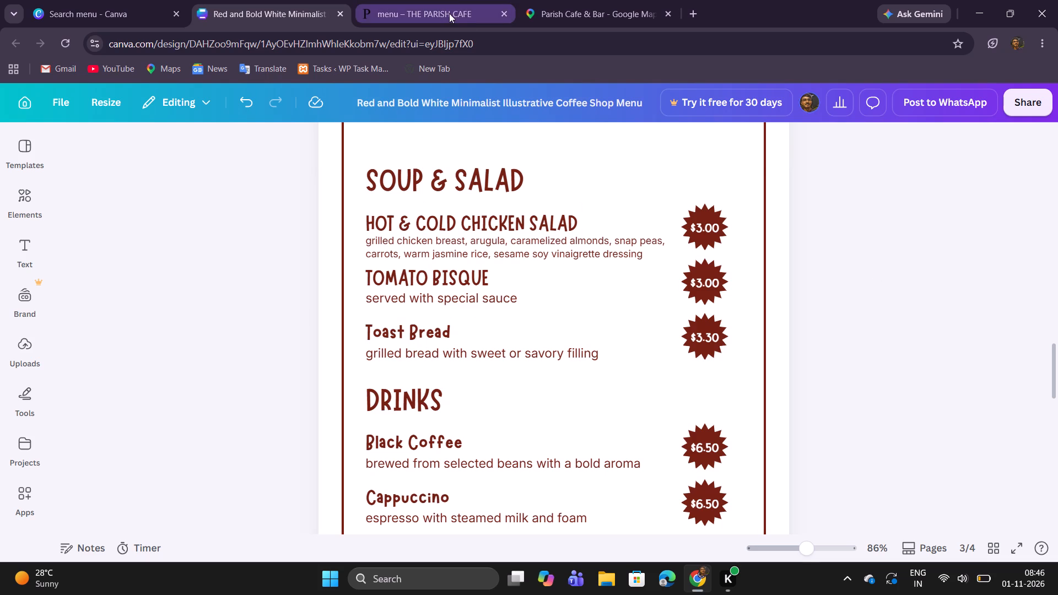
Delete the template description "served with special sauce" under TOMATO BISQUE.
left_click(467, 302)
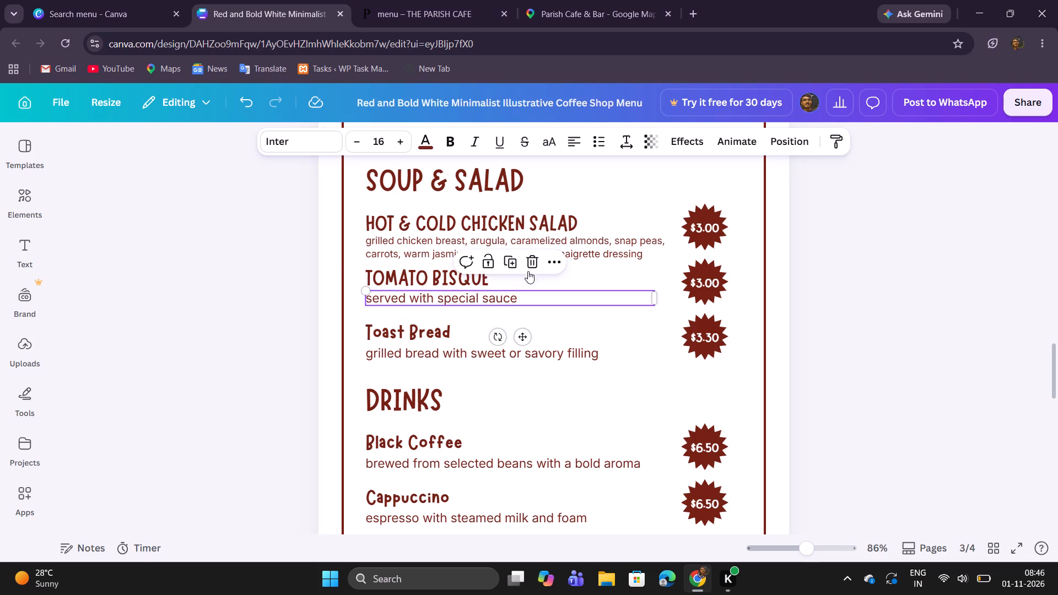
left_click(530, 267)
Copy the Tomato Bisque description "deep fried grilled cheese crouton, with fresh basil" from the website menu and return to the design.
left_click(359, 0)
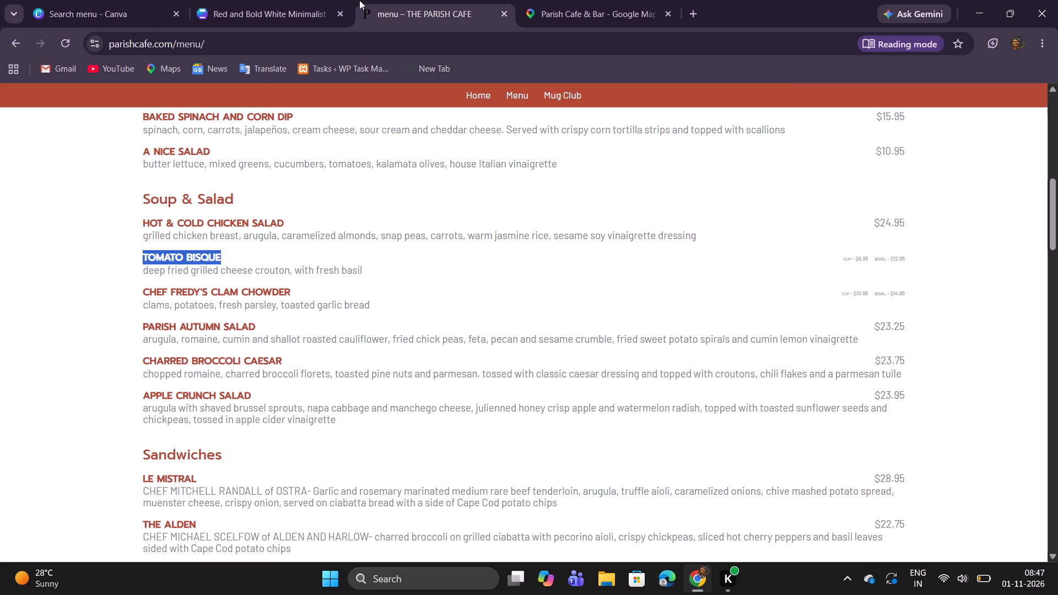
left_click_drag(144, 269, 147, 269)
left_click_drag(147, 269, 370, 268)
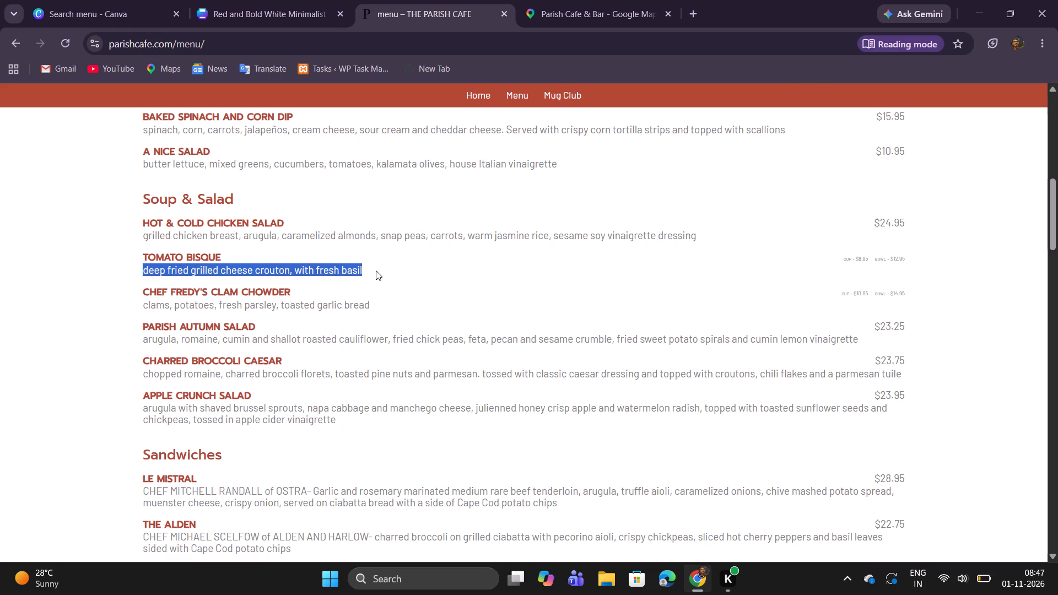
key("ctrl+c")
left_click(252, 0)
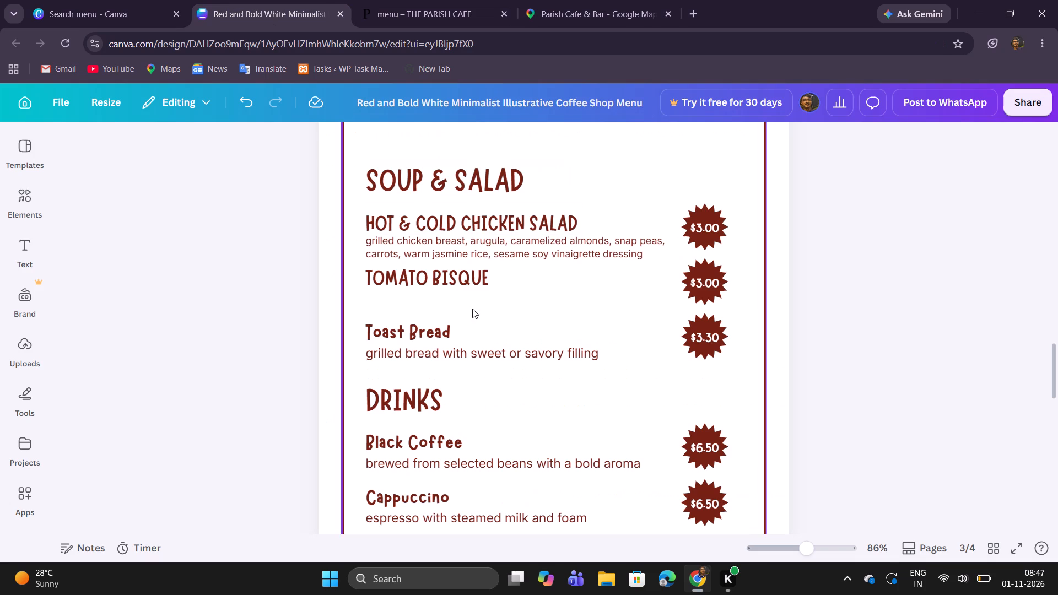
Duplicate the HOT & COLD CHICKEN SALAD description and place the copy directly under TOMATO BISQUE, left-aligned with it.
left_click(474, 247)
left_click(528, 204)
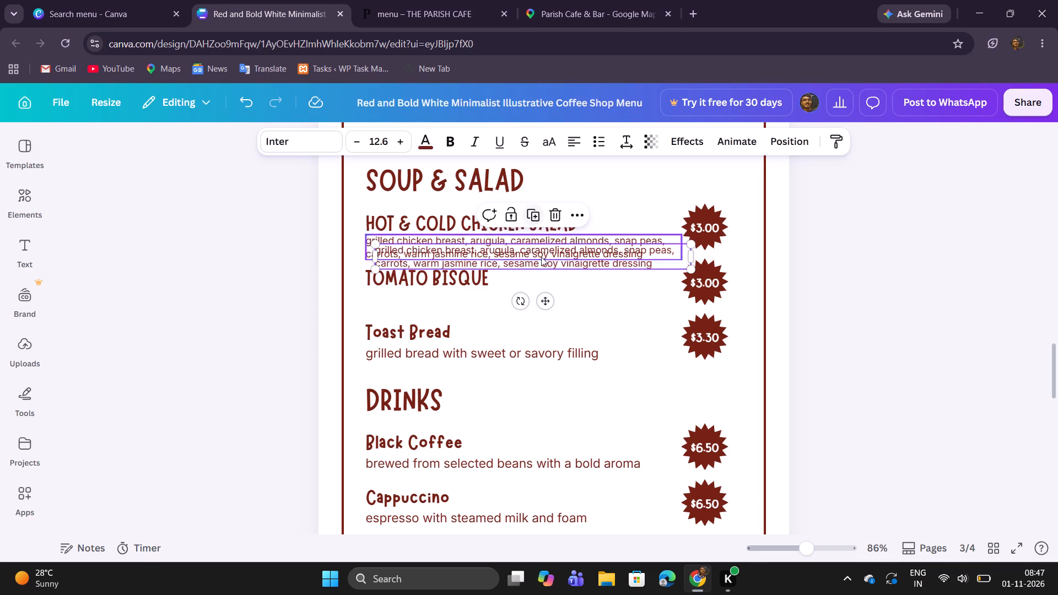
left_click_drag(546, 296, 541, 339)
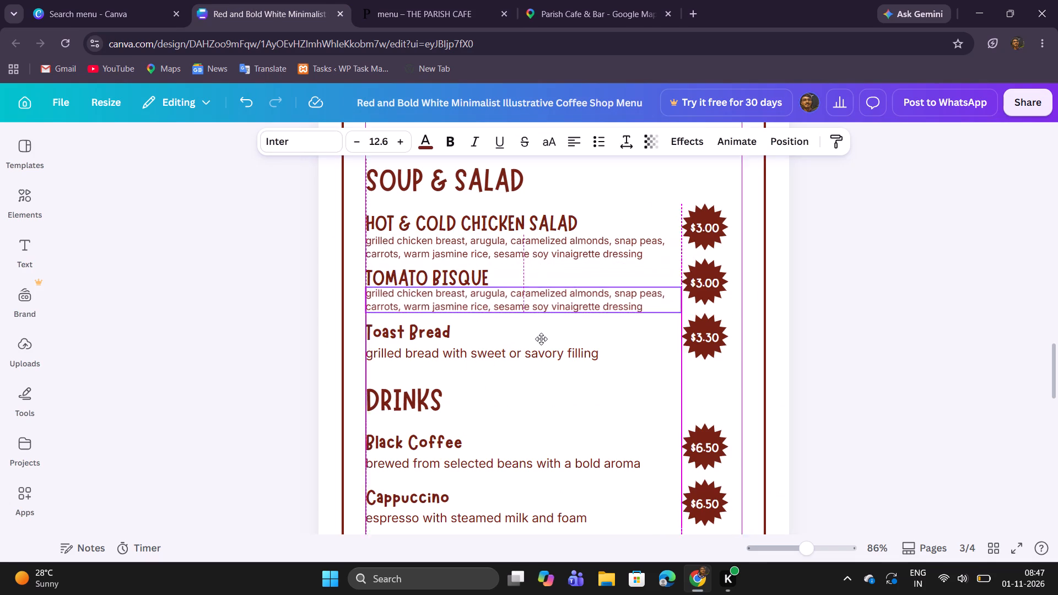
left_click_drag(541, 339, 539, 342)
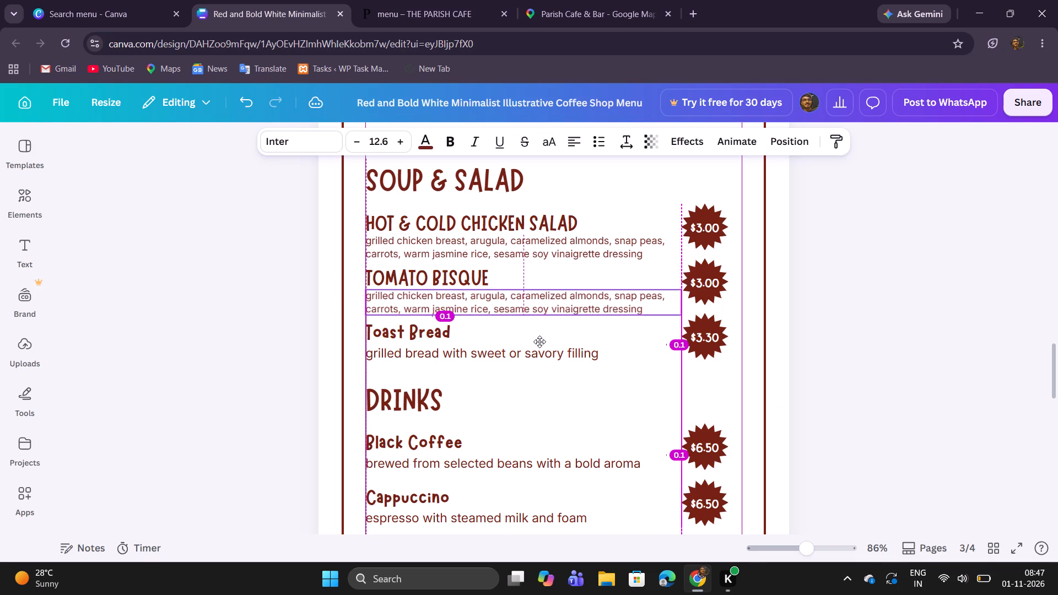
left_click_drag(539, 342, 540, 339)
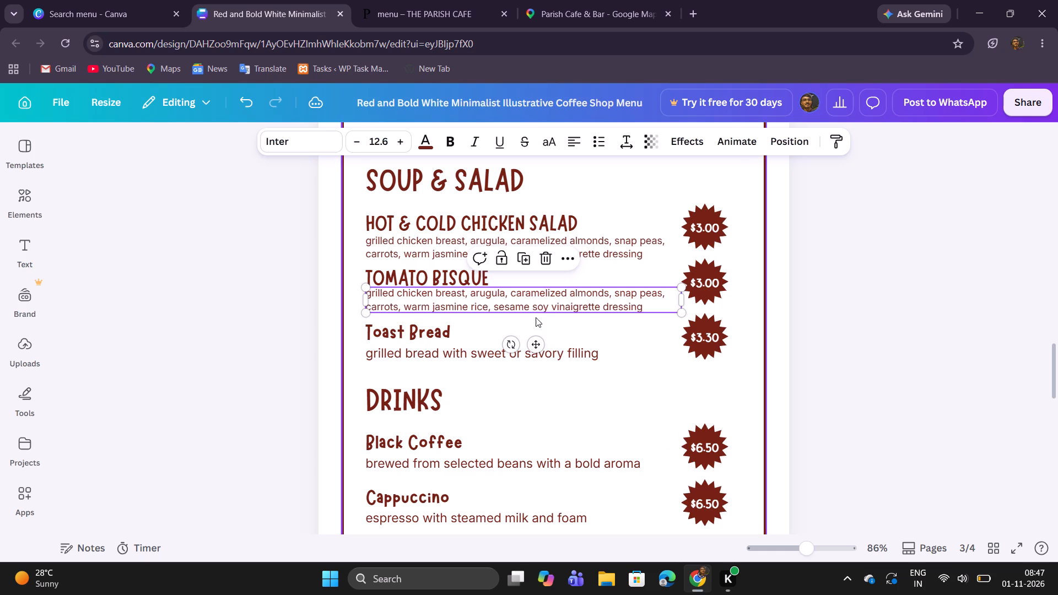
Replace the duplicated description under TOMATO BISQUE with the copied text "deep fried grilled cheese crouton, with fresh basil".
left_click(528, 297)
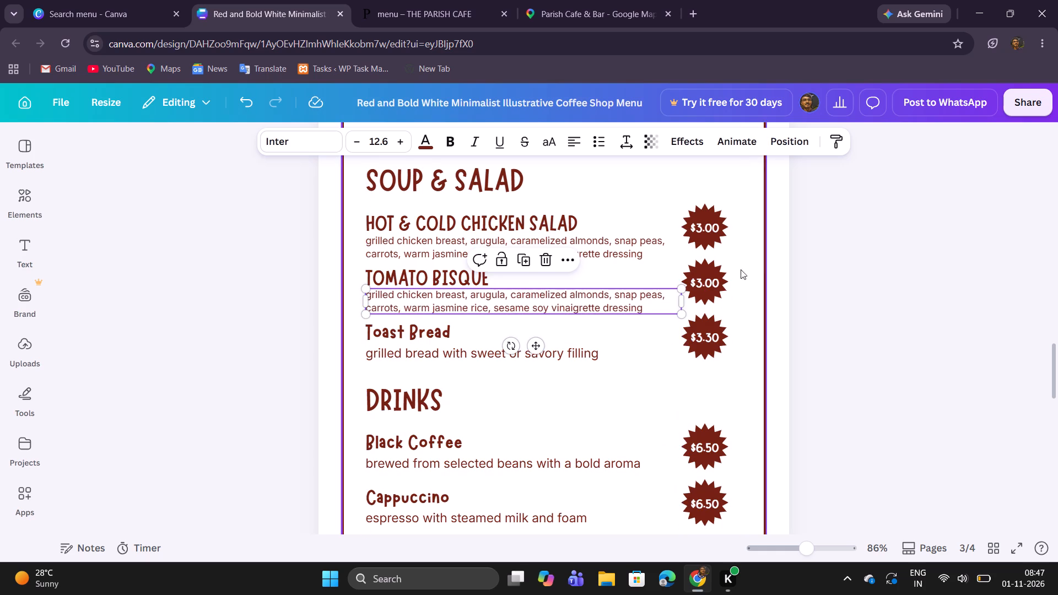
left_click(826, 256)
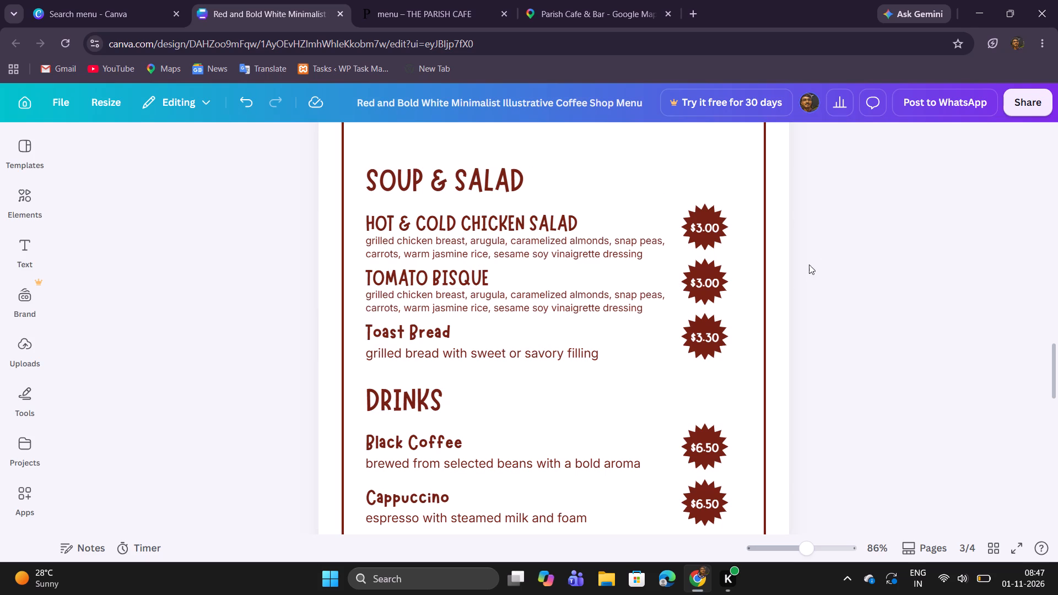
double_click(499, 307)
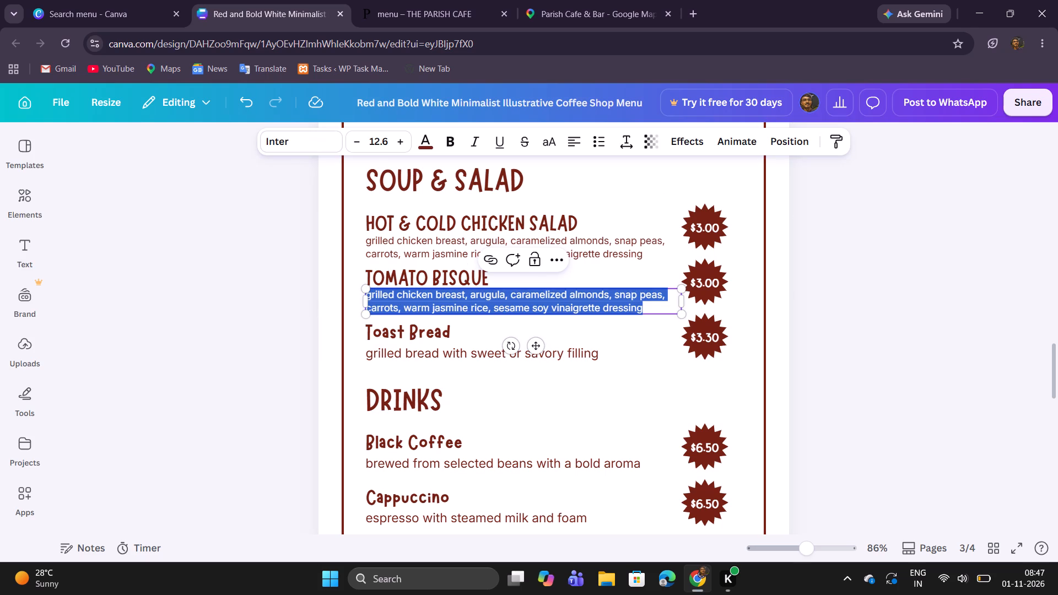
key("ctrl+v")
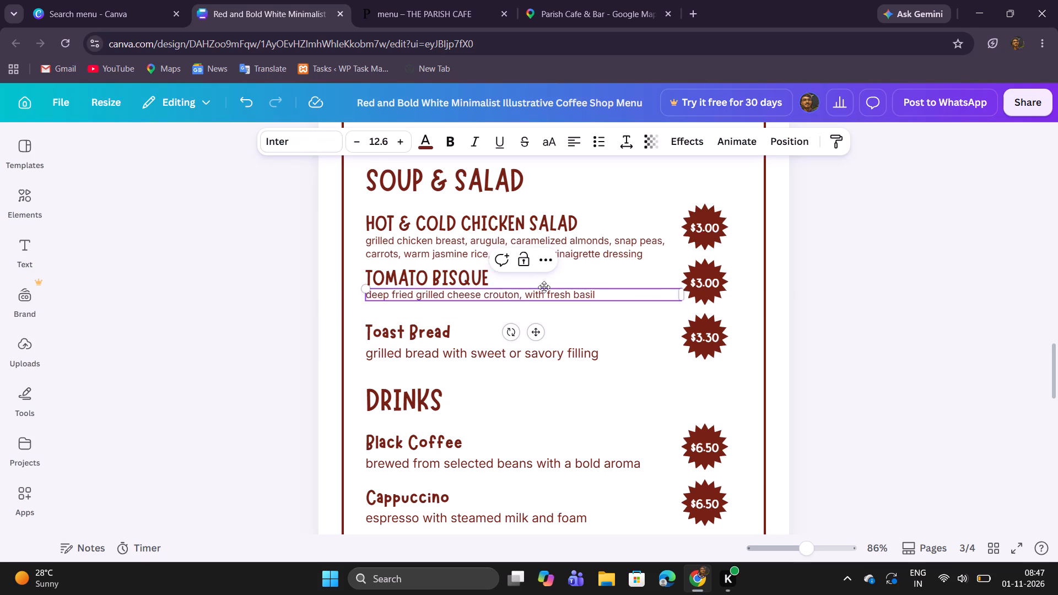
left_click(873, 288)
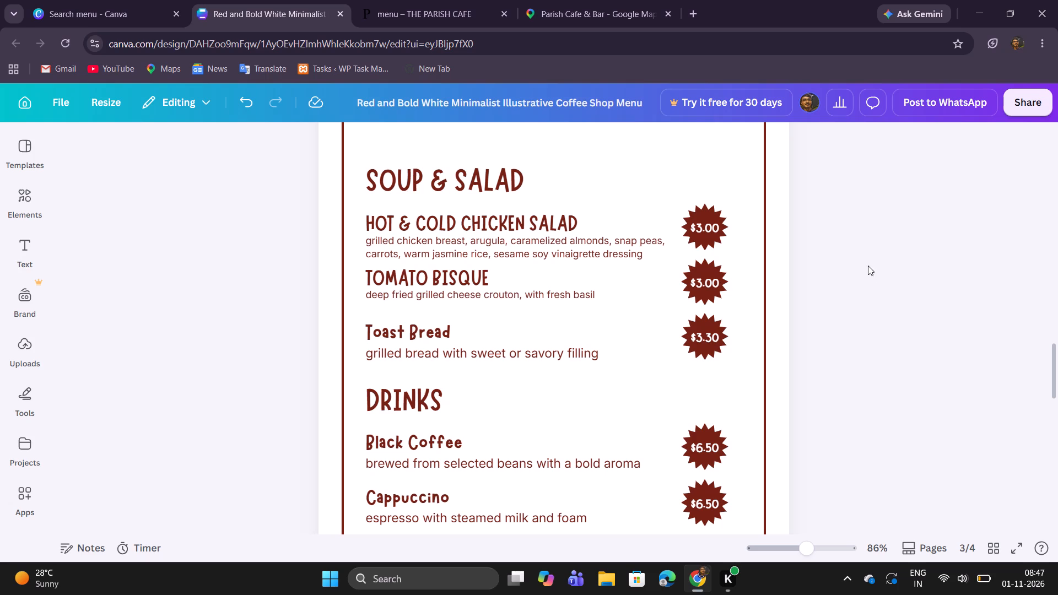
Copy the item name CHEF FREDY'S CLAM CHOWDER from the website menu and return to the design.
left_click(442, 0)
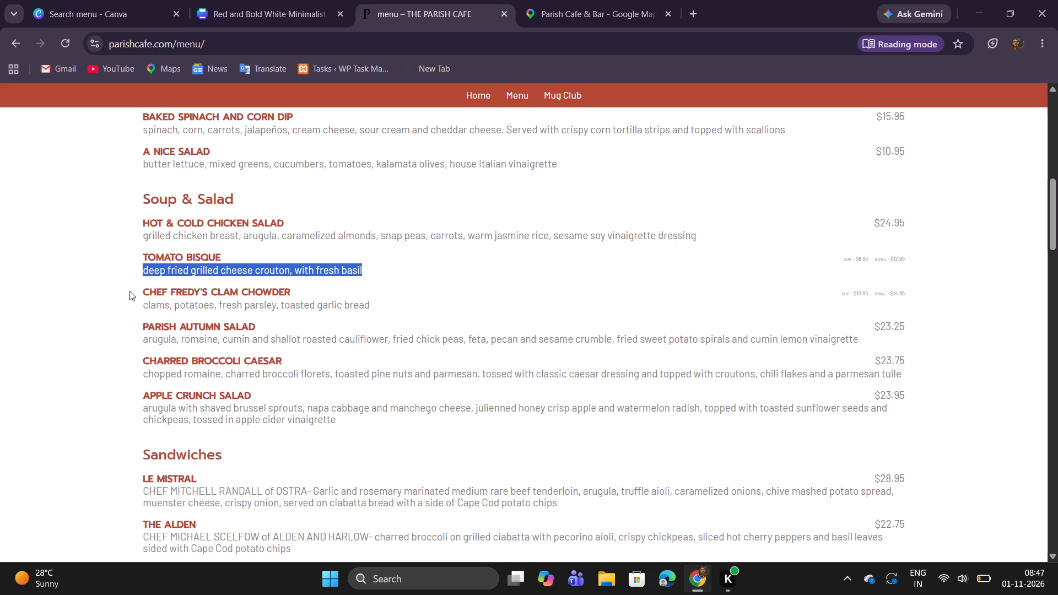
left_click_drag(144, 294, 298, 291)
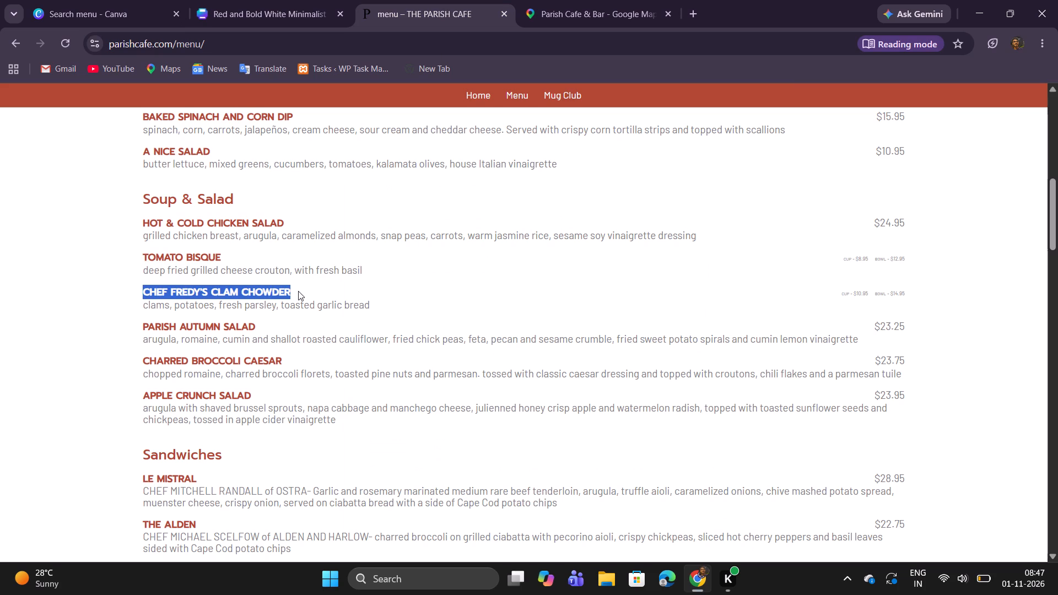
key("ctrl+c")
left_click(232, 0)
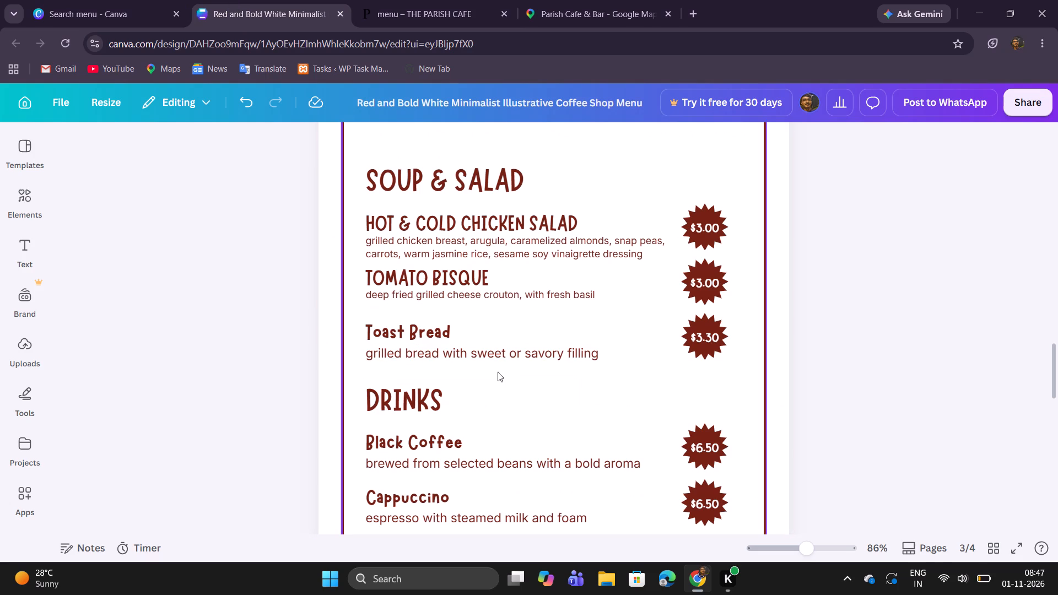
Move the Toast Bread item name up to just below the TOMATO BISQUE description, keeping it left-aligned.
left_click(423, 335)
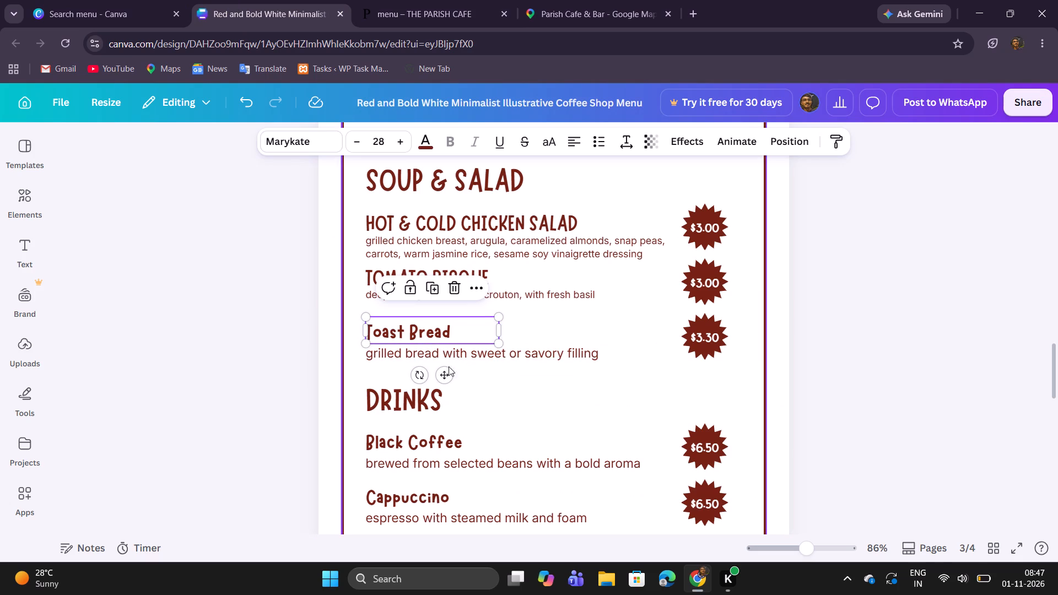
left_click_drag(445, 377, 444, 368)
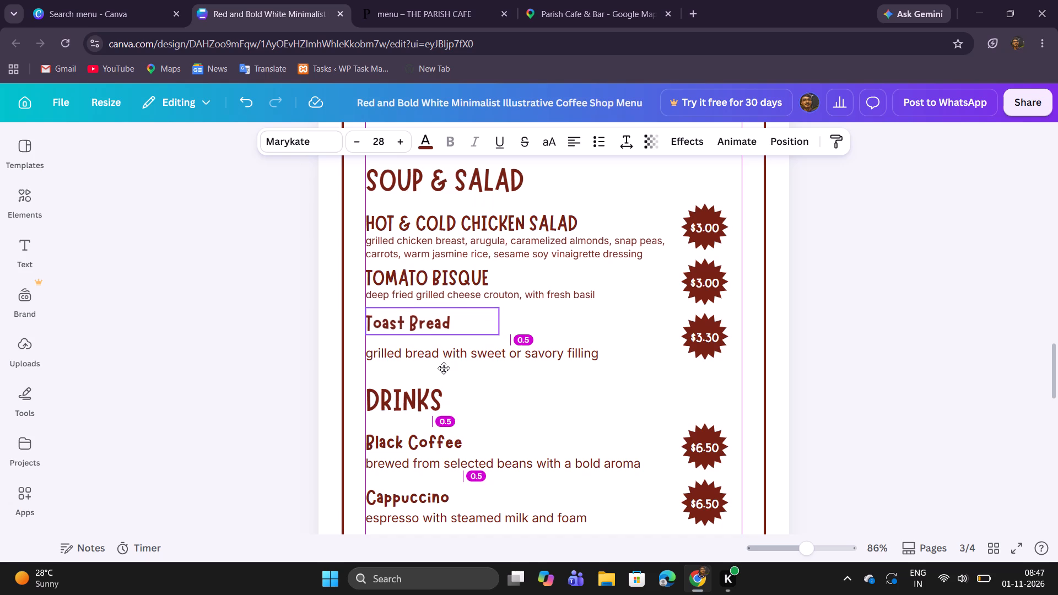
left_click_drag(444, 368, 444, 364)
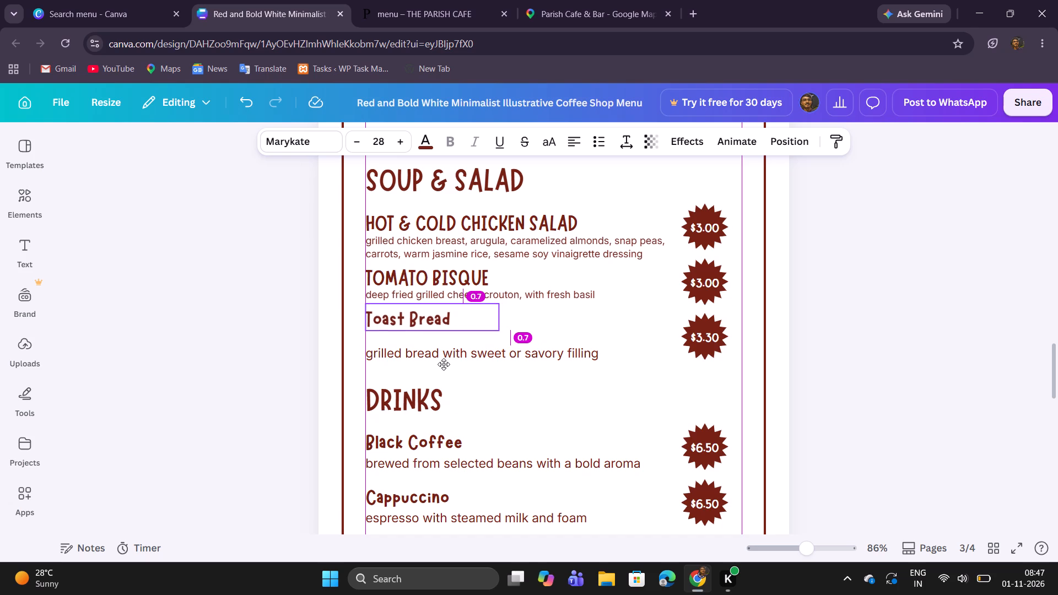
left_click_drag(444, 364, 443, 366)
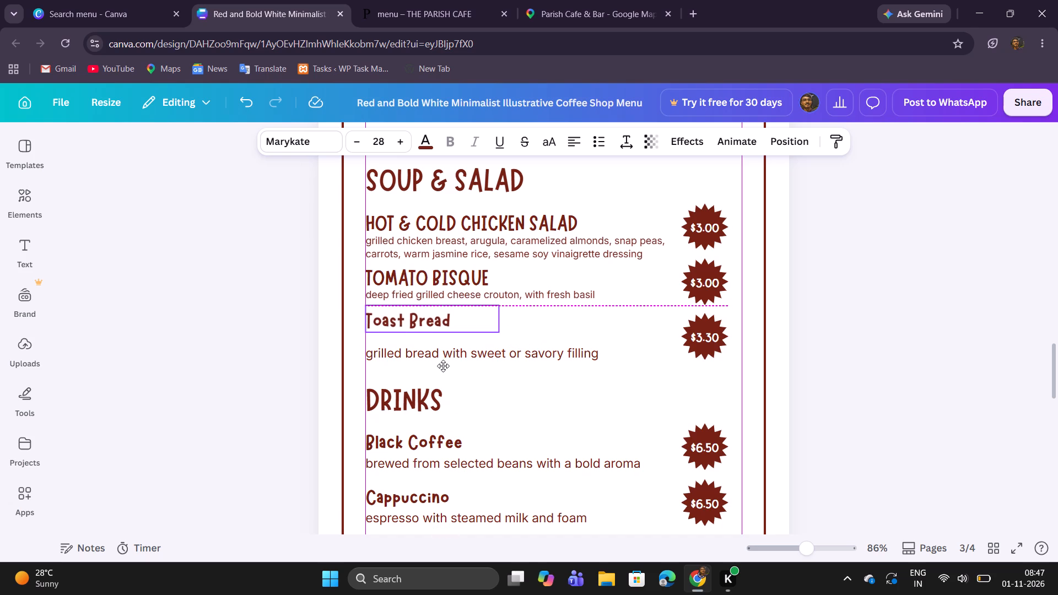
left_click_drag(443, 366, 441, 364)
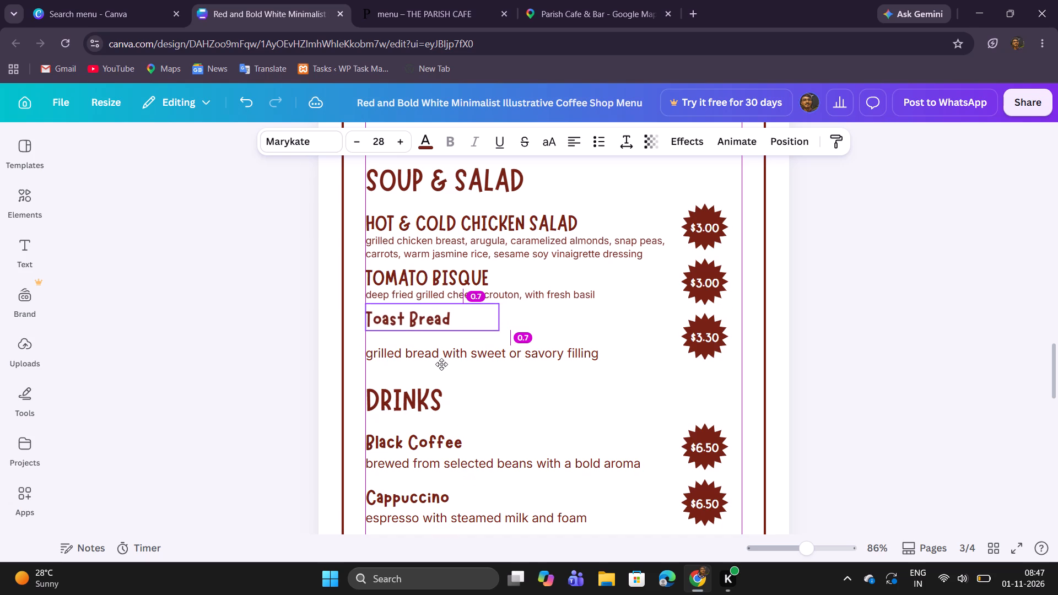
left_click_drag(441, 364, 441, 363)
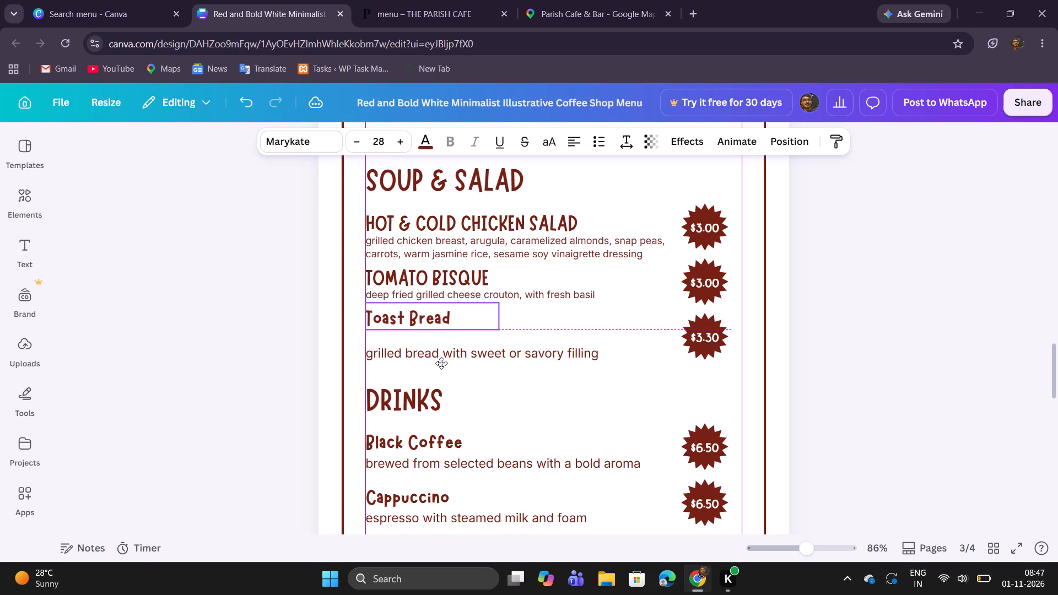
left_click_drag(441, 363, 441, 364)
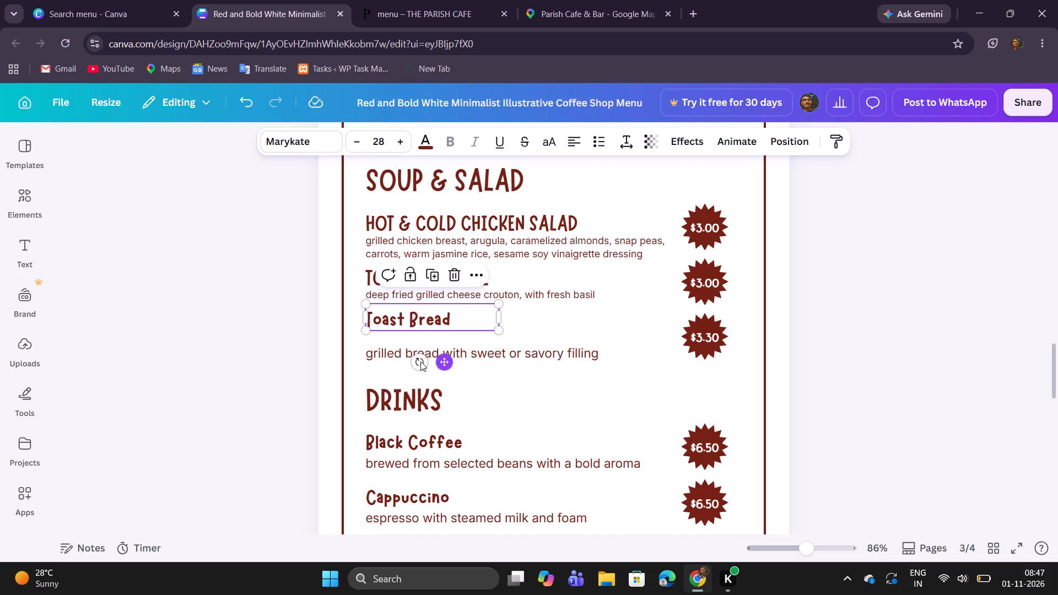
left_click(296, 345)
Replace the Toast Bread name with CHEF FREDY'S CLAM CHOWDER, without a trailing blank line, and widen its text box to fit one line.
double_click(454, 323)
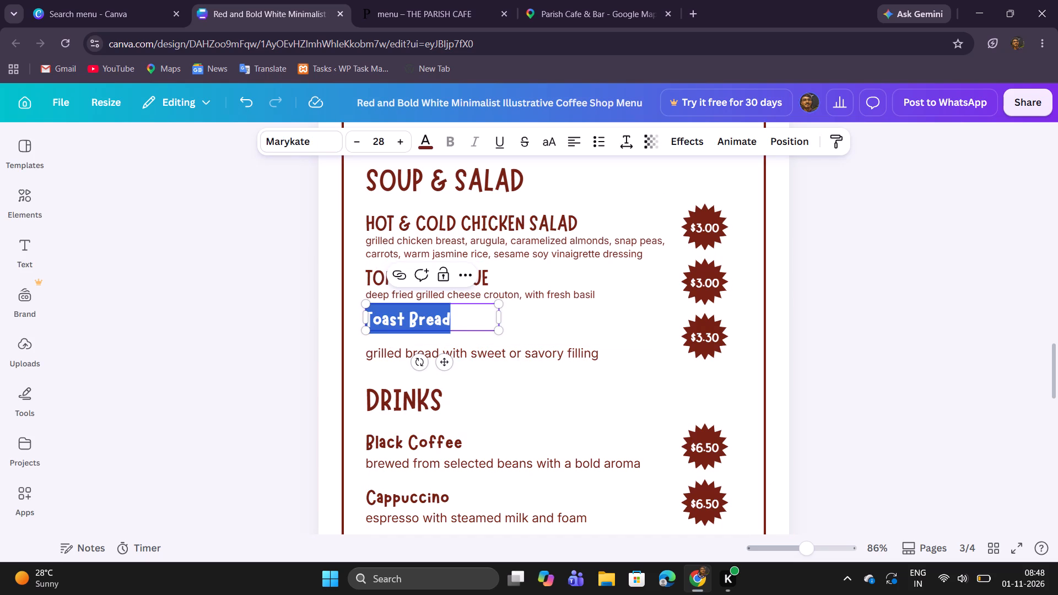
key("ctrl+v")
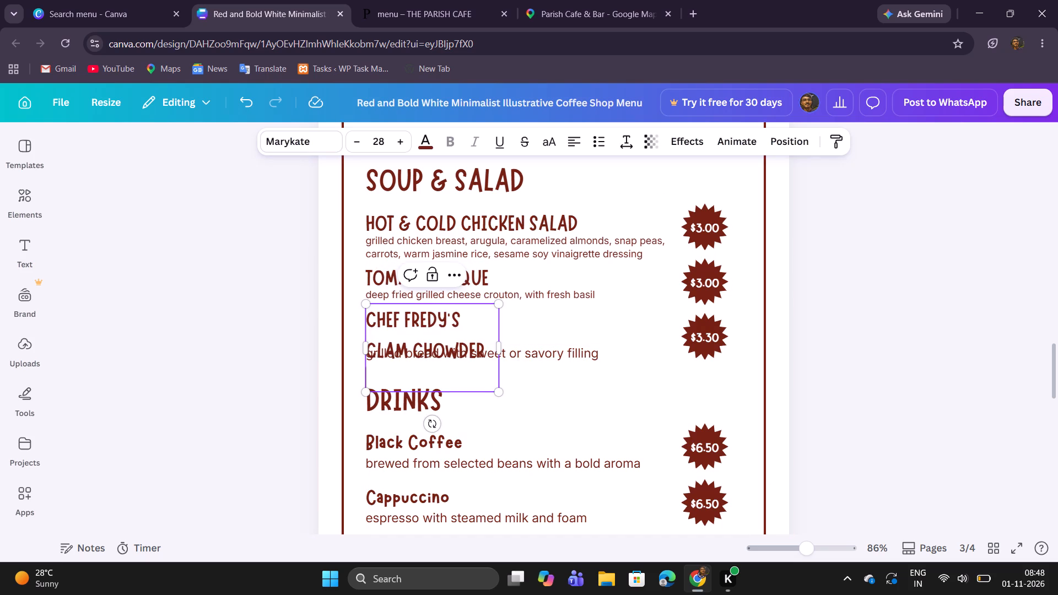
key("BackSpace")
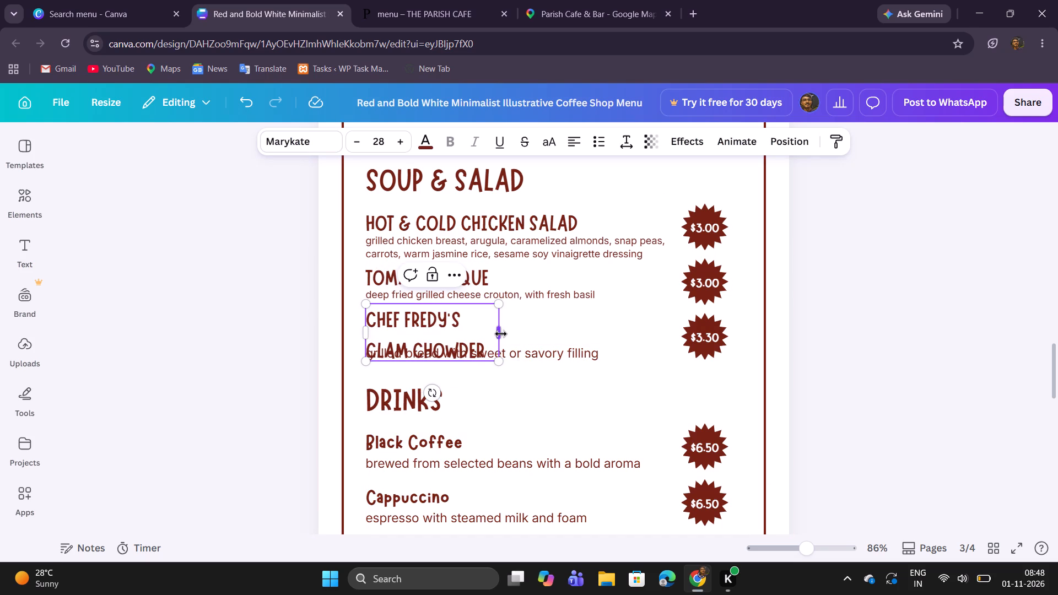
left_click_drag(501, 334, 557, 333)
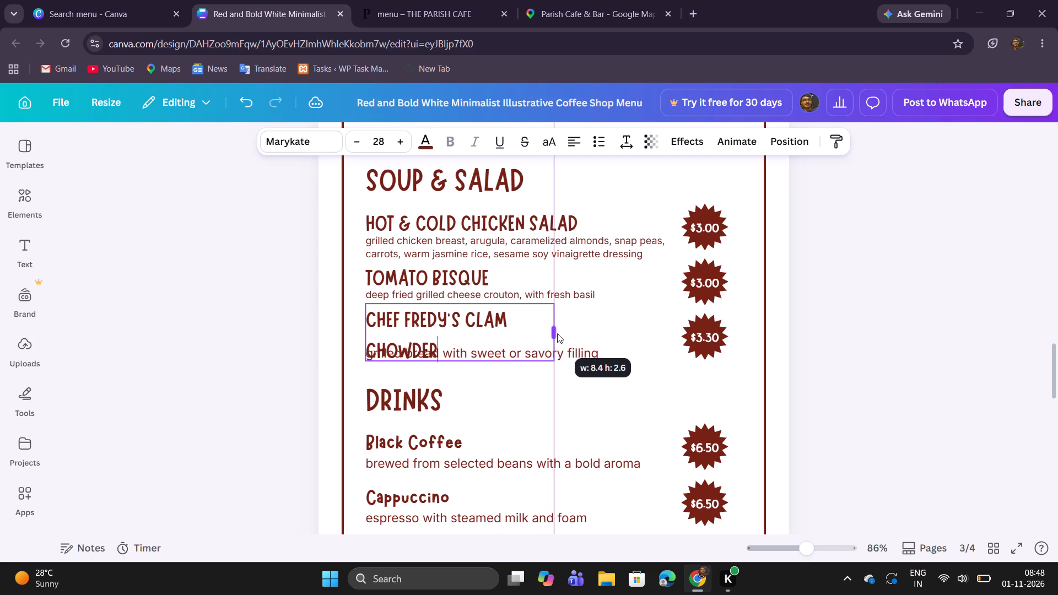
left_click_drag(557, 333, 590, 334)
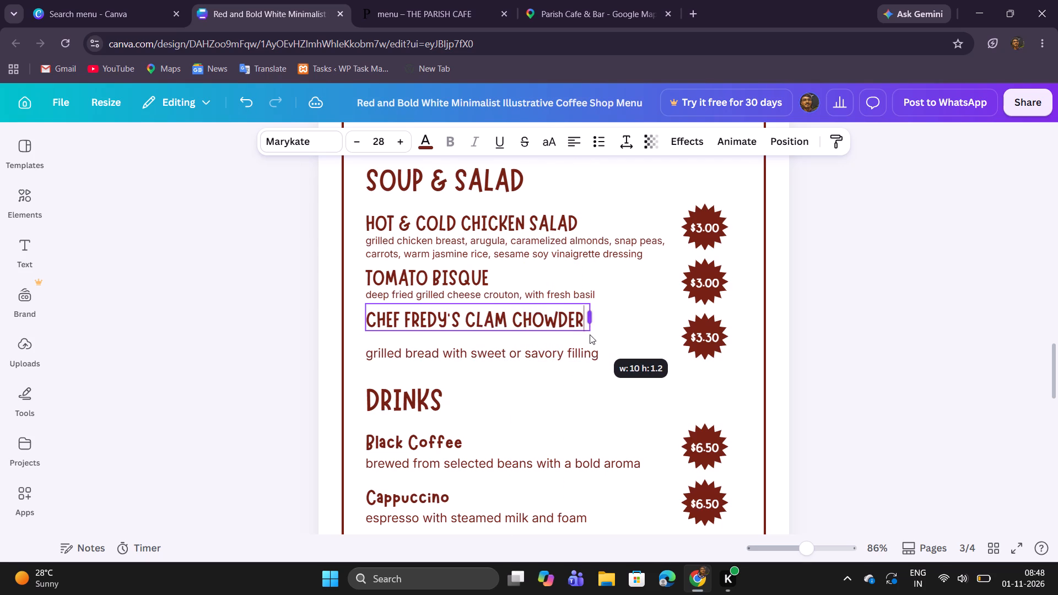
left_click_drag(590, 334, 585, 334)
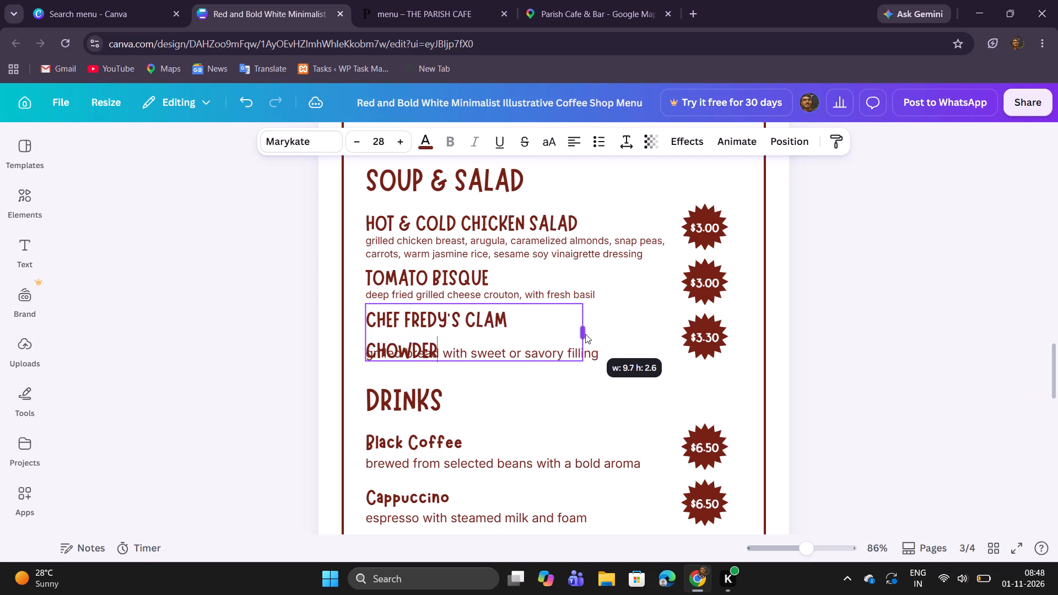
left_click_drag(585, 334, 586, 334)
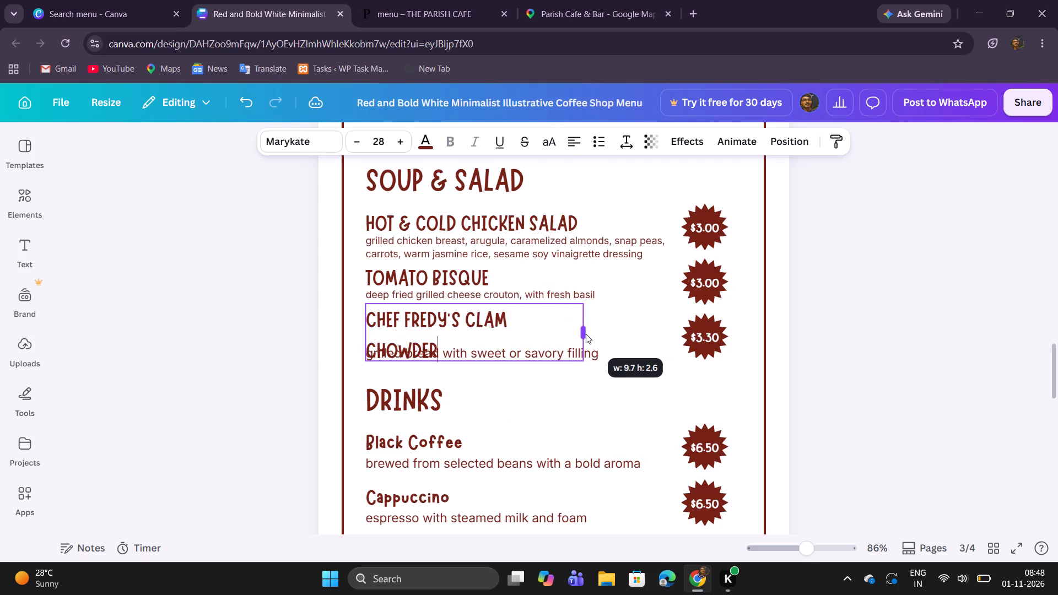
left_click_drag(586, 334, 587, 334)
left_click(251, 303)
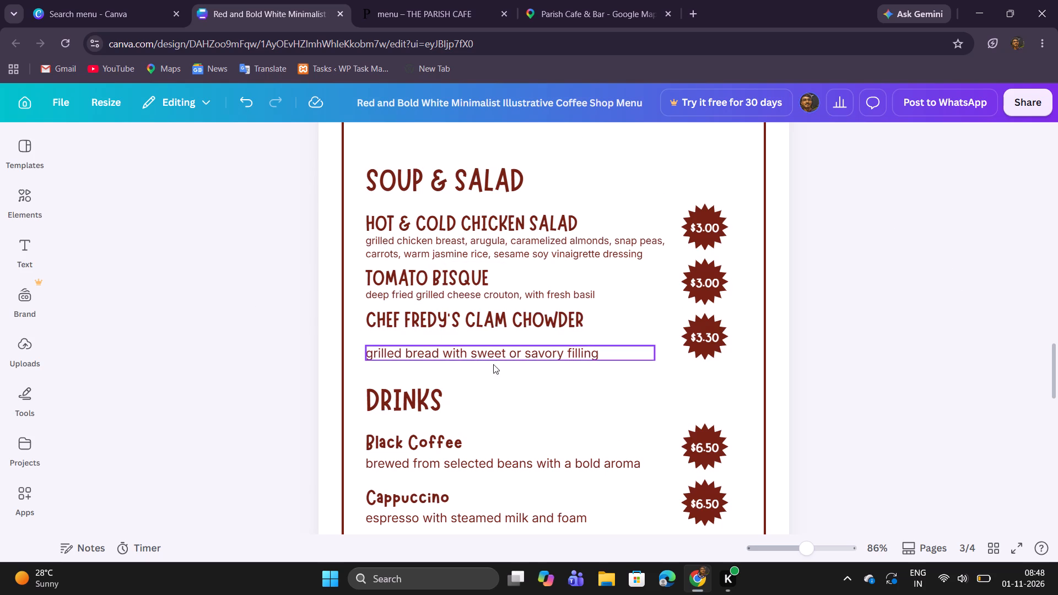
Delete the template description "grilled bread with sweet or savory filling" under CHEF FREDY'S CLAM CHOWDER.
left_click(462, 355)
left_click(537, 319)
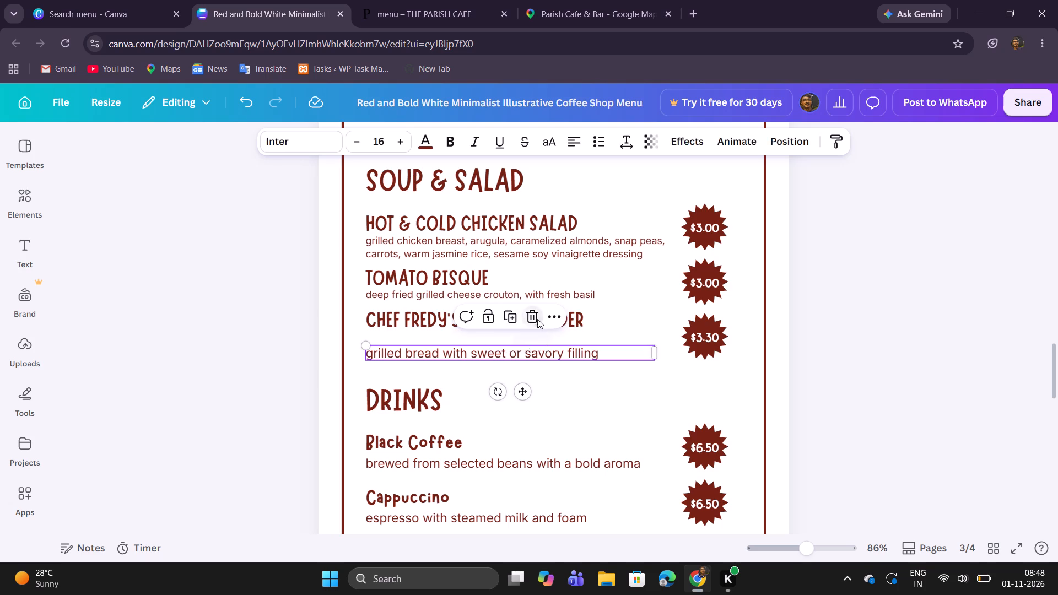
Duplicate the TOMATO BISQUE description and place the copy directly under CHEF FREDY'S CLAM CHOWDER, left-aligned with it.
left_click(526, 291)
left_click(531, 260)
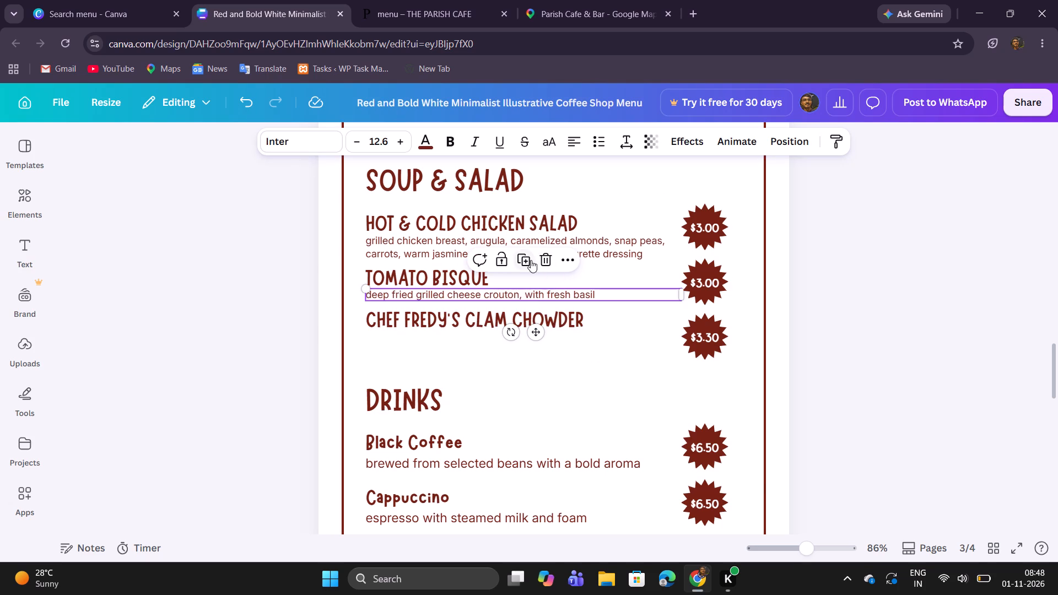
left_click_drag(538, 385, 545, 382)
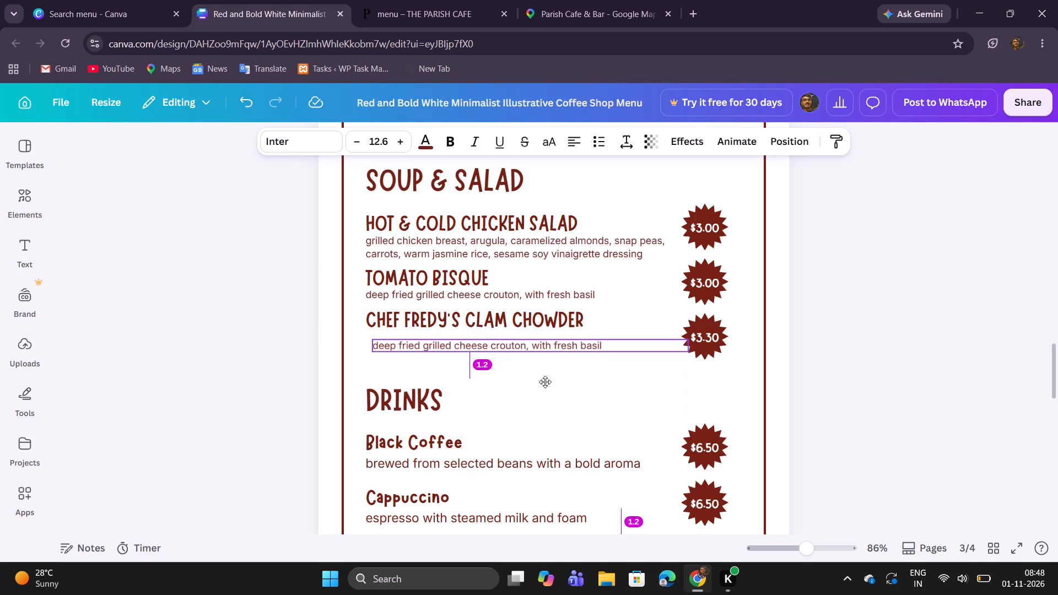
left_click_drag(545, 382, 540, 375)
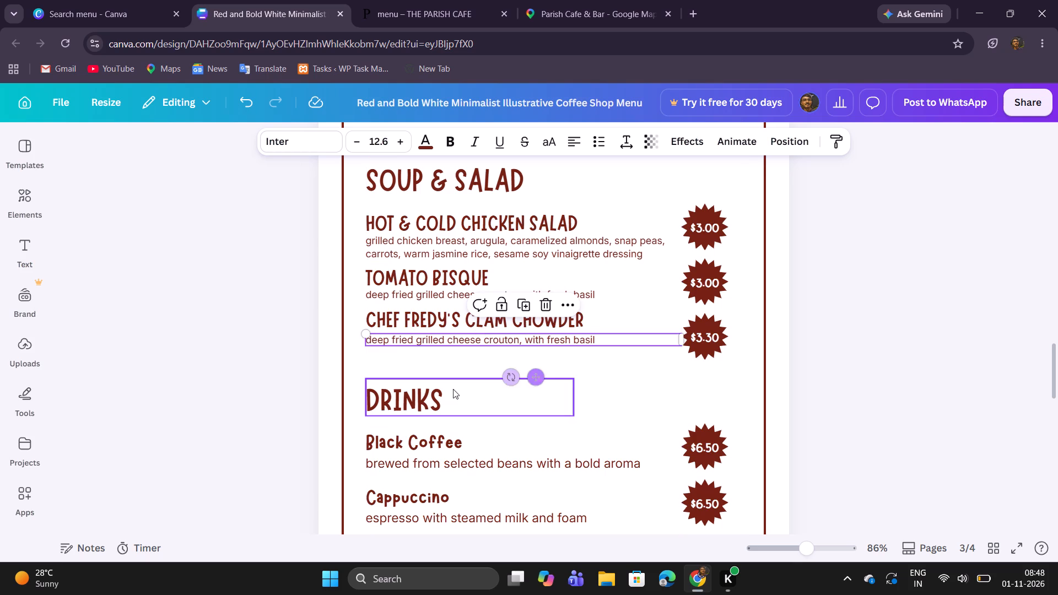
left_click(270, 384)
left_click(476, 336)
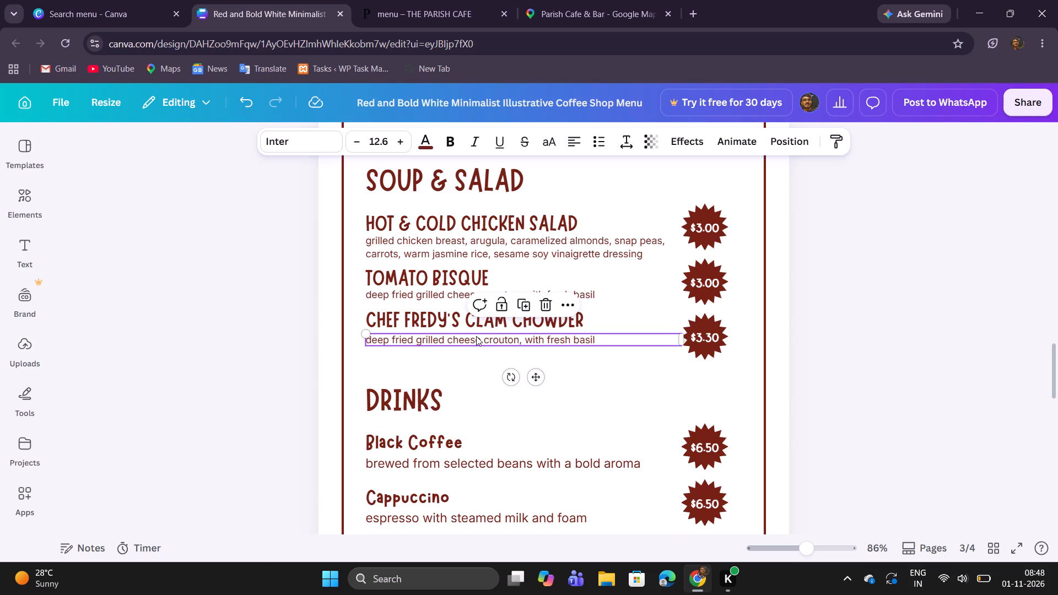
left_click(538, 376)
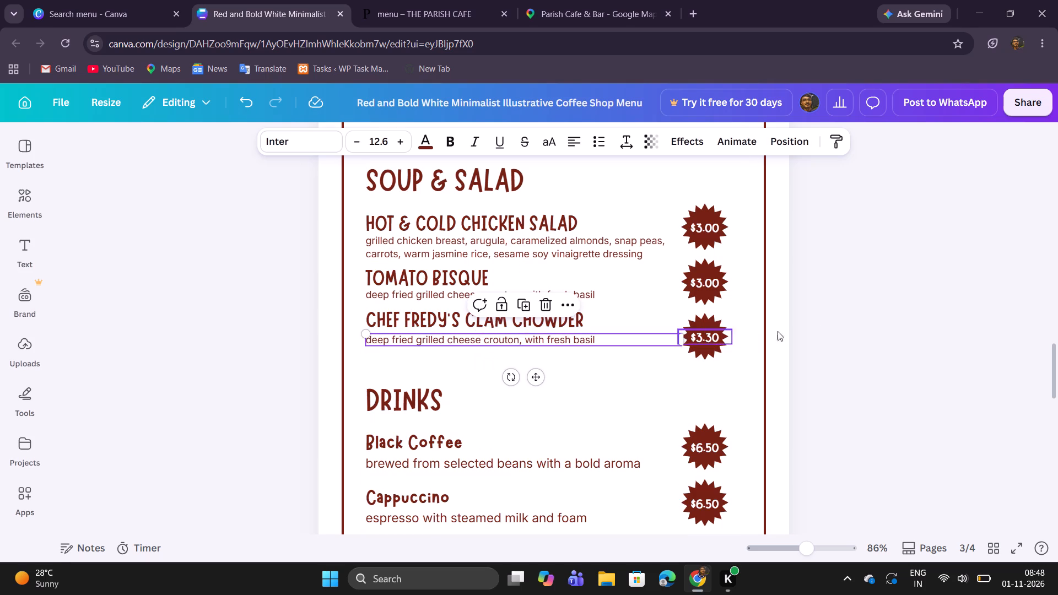
left_click(817, 317)
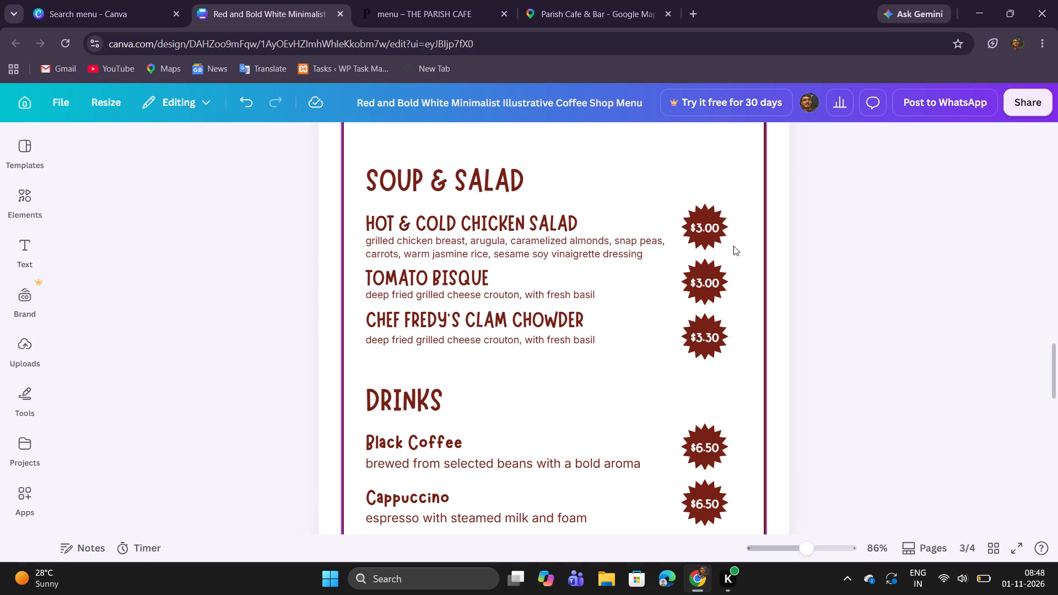
Undo the accidental change to the page's border frame and lock the frame in place.
left_click_drag(733, 246, 671, 225)
key("ctrl+z")
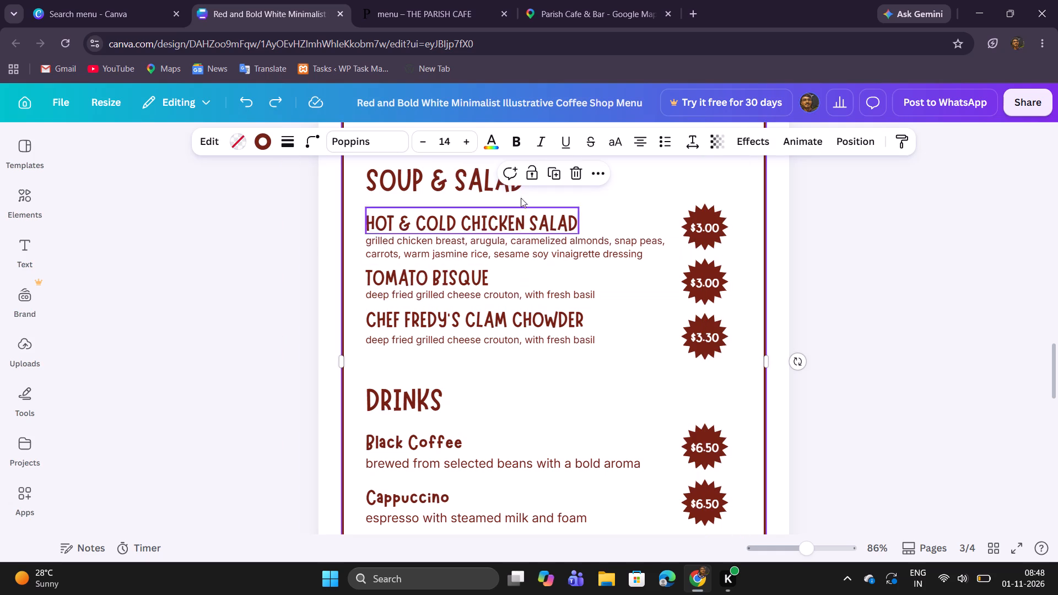
left_click(526, 178)
Select the HOT & COLD CHICKEN SALAD price badge together with its price text and move both slightly up, keeping them aligned with the badge column.
left_click_drag(732, 245, 732, 245)
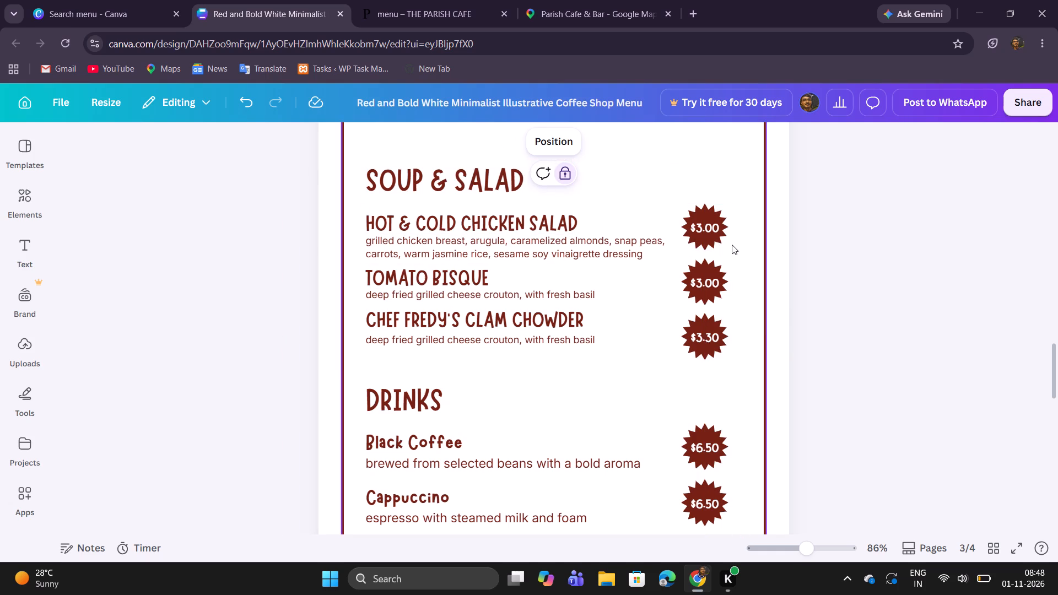
left_click_drag(732, 245, 693, 232)
left_click_drag(695, 229, 694, 227)
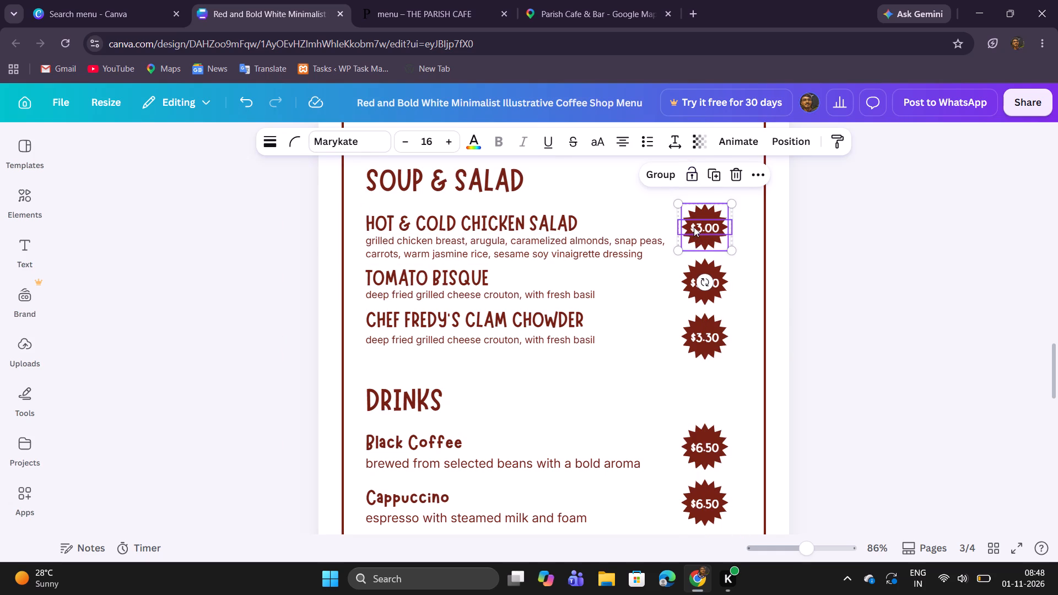
left_click_drag(694, 227, 695, 223)
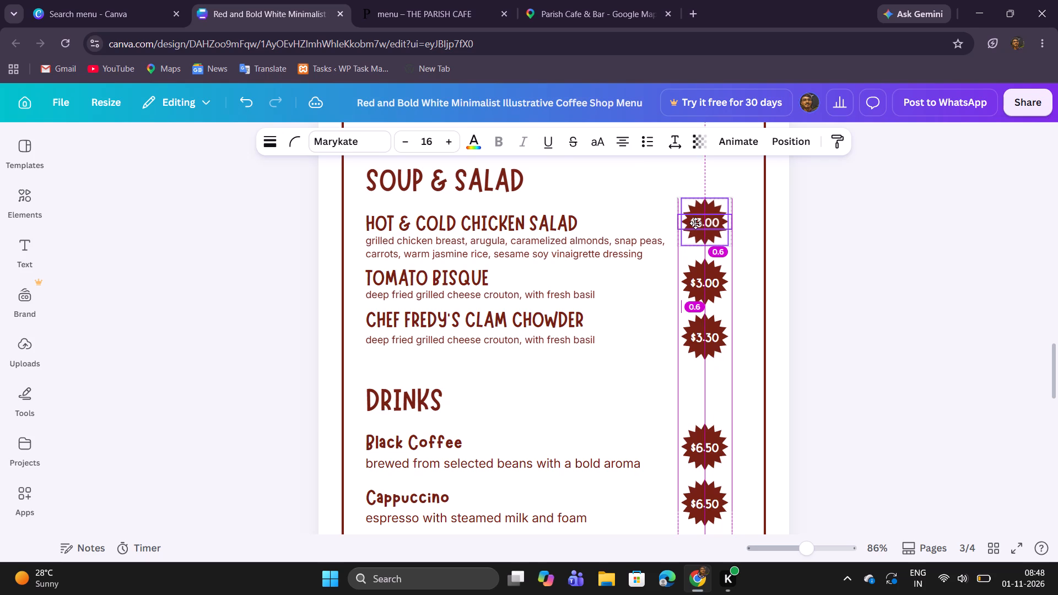
left_click_drag(695, 223, 695, 221)
left_click(883, 241)
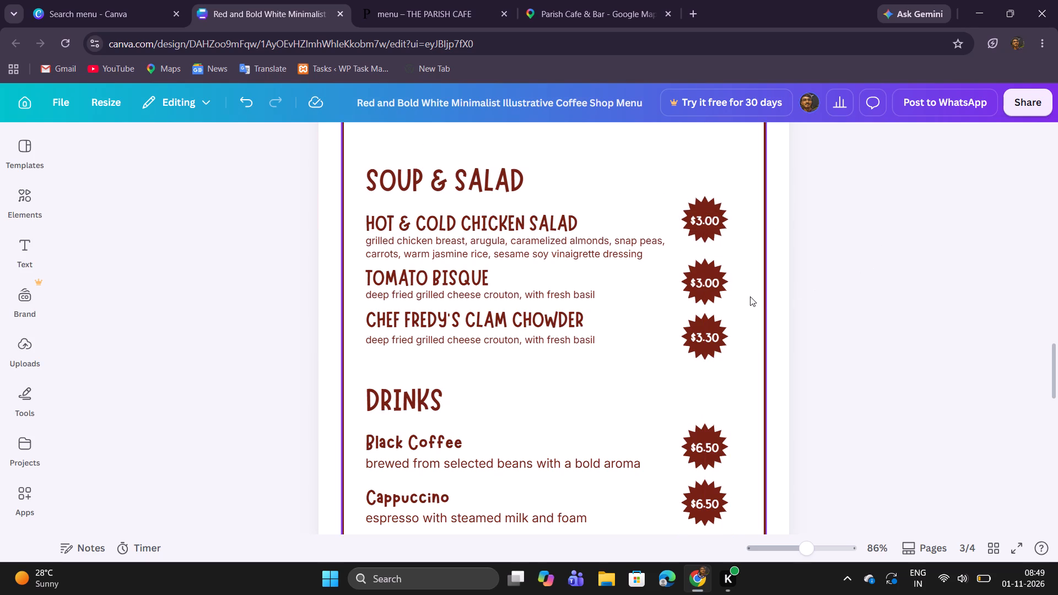
Move the TOMATO BISQUE and CHEF FREDY'S CLAM CHOWDER price badges with their price texts slightly up, keeping them aligned with the badge column.
left_click_drag(748, 296, 706, 285)
left_click_drag(705, 282, 705, 277)
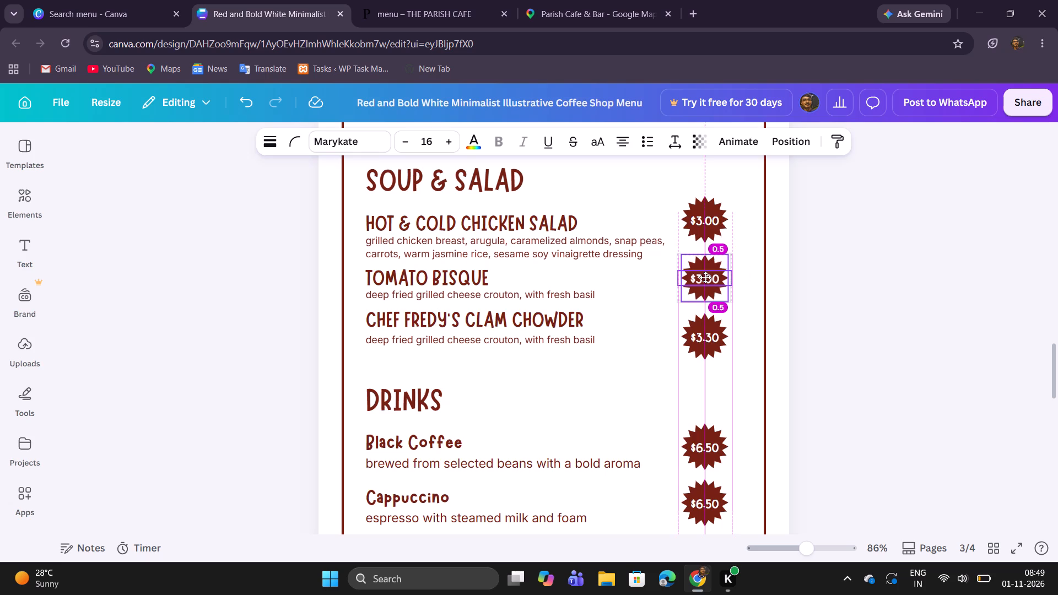
left_click_drag(705, 277, 705, 277)
left_click(861, 272)
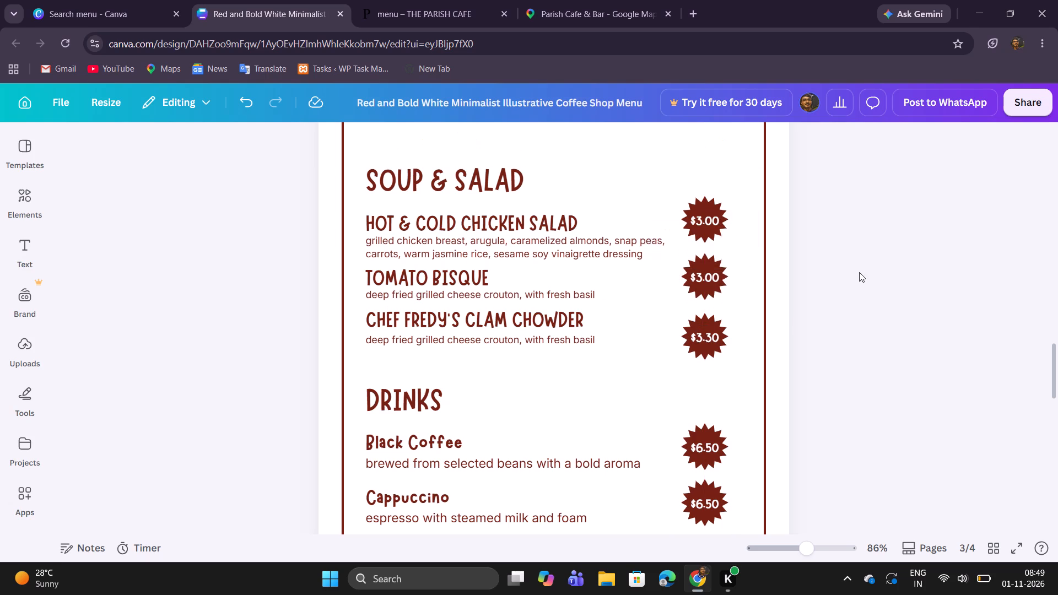
left_click_drag(737, 346, 701, 339)
left_click_drag(700, 337, 700, 334)
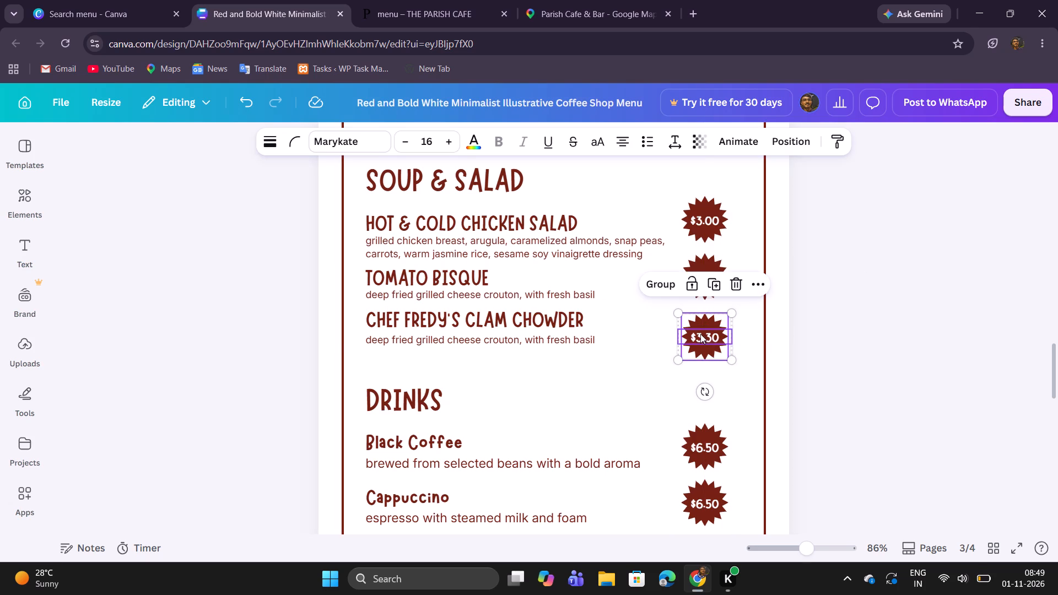
left_click_drag(700, 334, 701, 331)
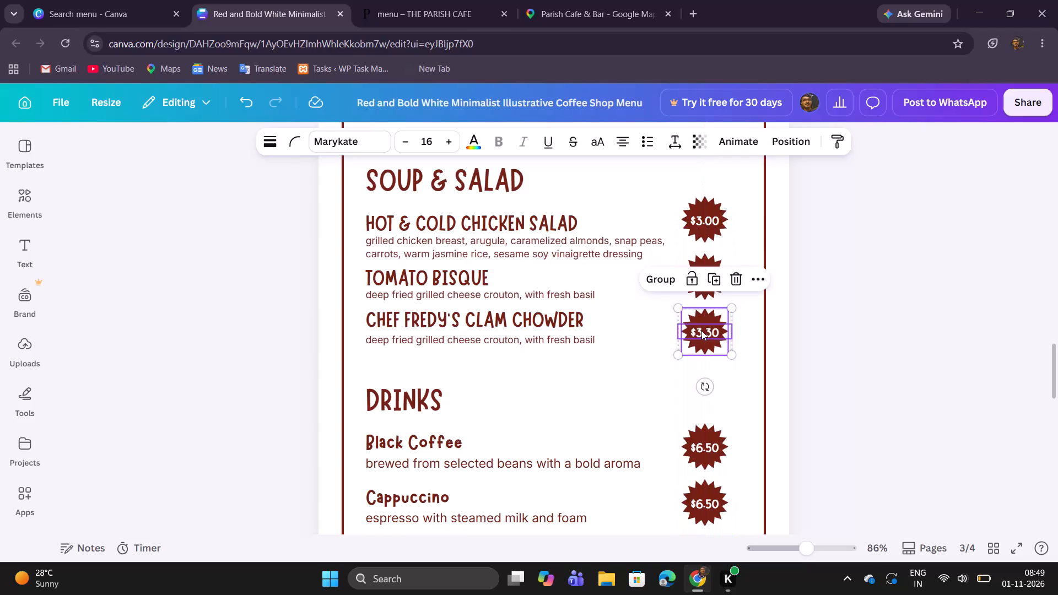
left_click(897, 310)
Shift the HOT & COLD CHICKEN SALAD and TOMATO BISQUE price badges with their price texts farther up within the badge column.
left_click_drag(743, 290, 741, 290)
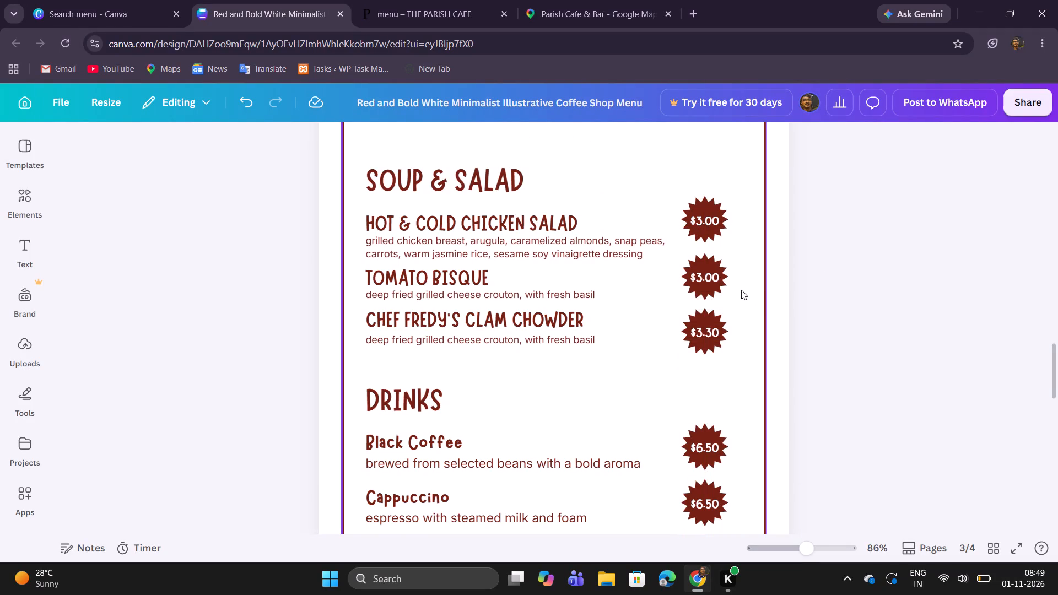
left_click_drag(741, 290, 688, 272)
left_click_drag(707, 274, 709, 267)
left_click(882, 266)
left_click_drag(742, 242, 737, 241)
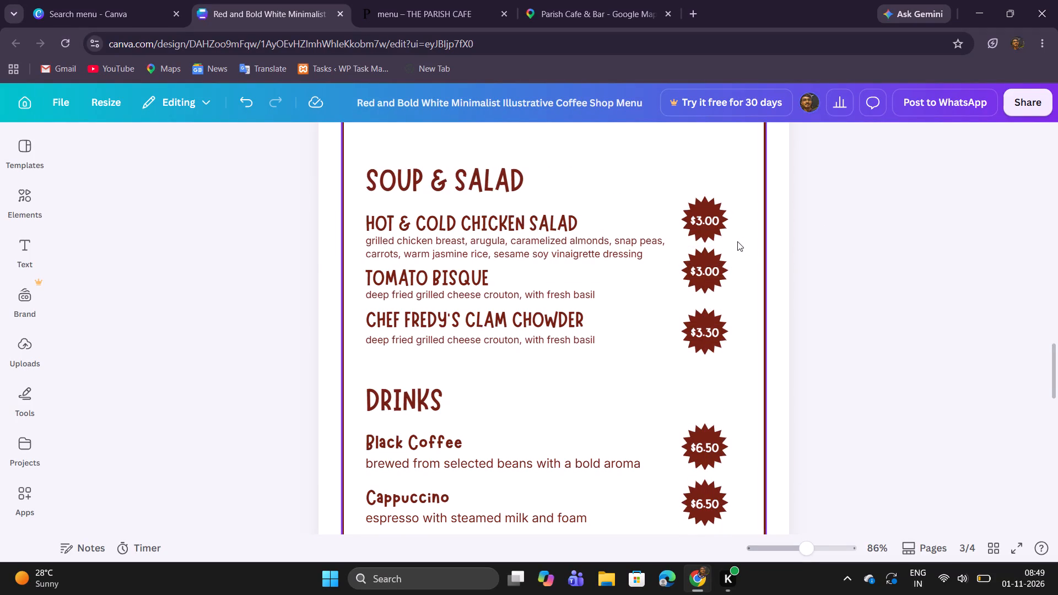
left_click_drag(737, 241, 688, 220)
left_click(711, 221)
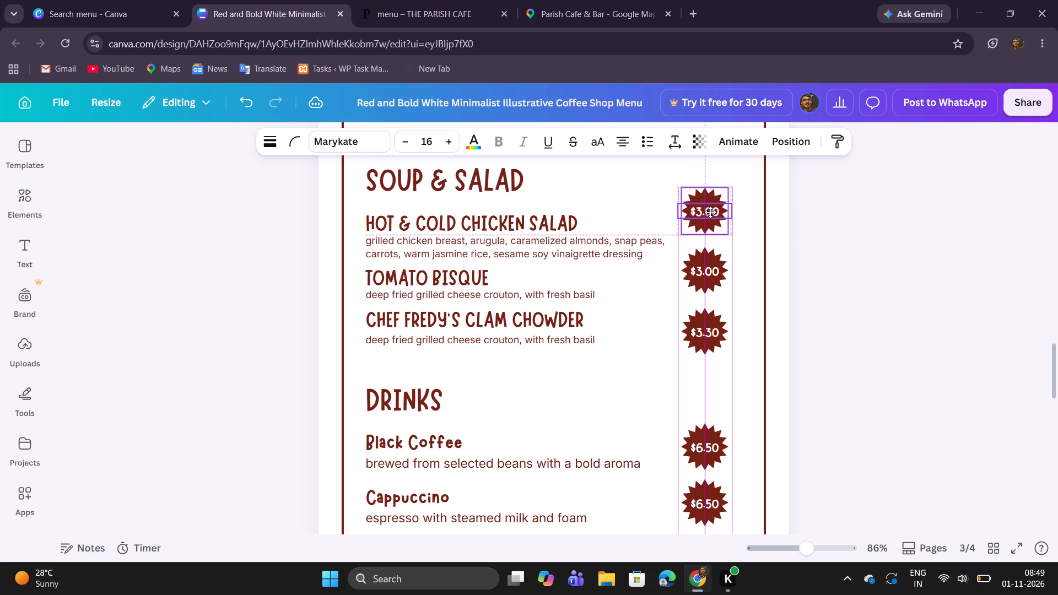
left_click(823, 285)
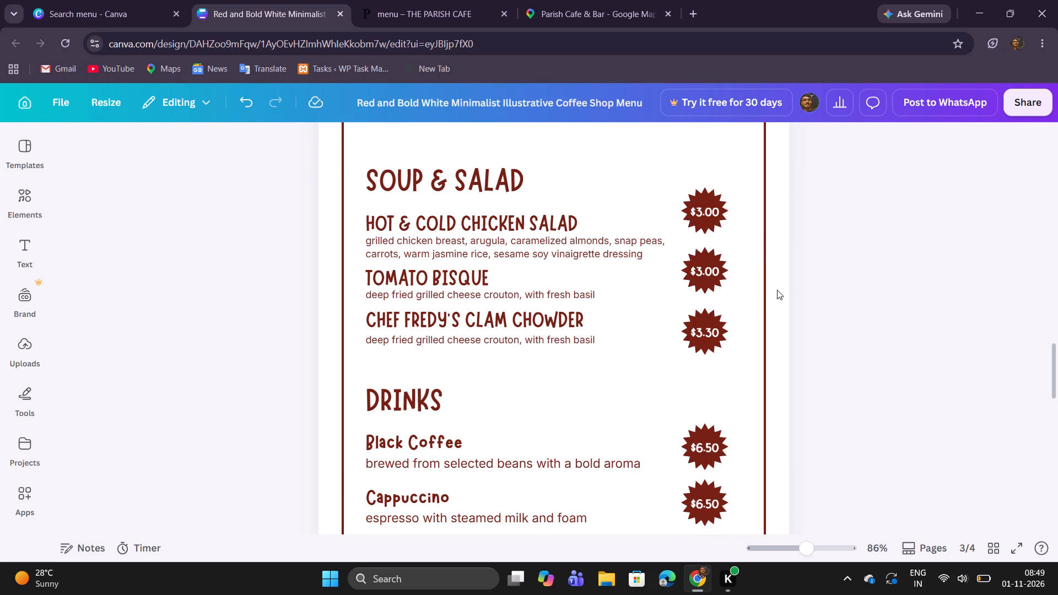
left_click_drag(737, 291, 703, 275)
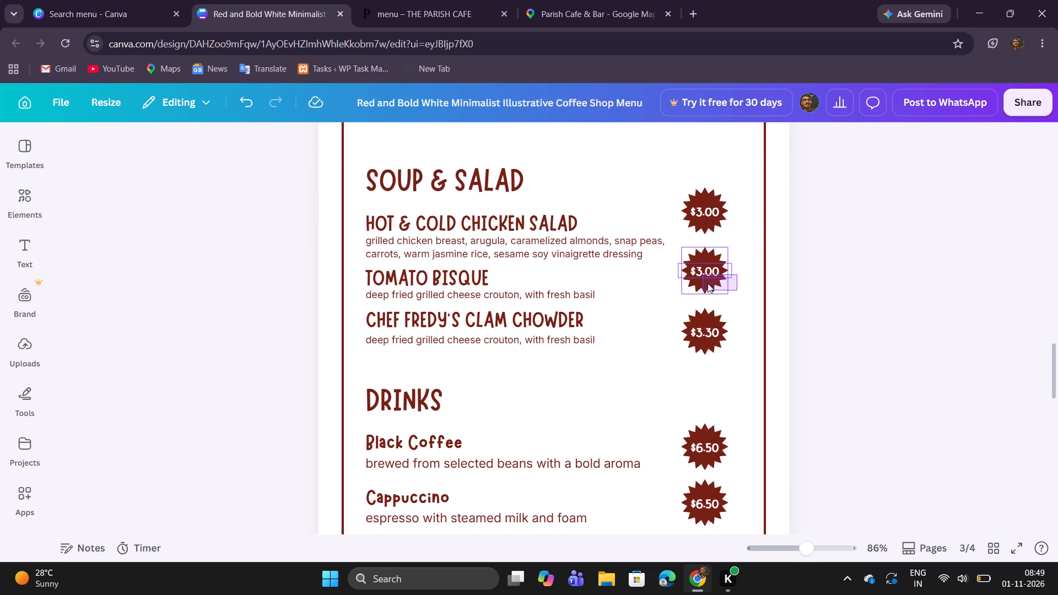
left_click_drag(709, 287, 710, 282)
left_click(882, 273)
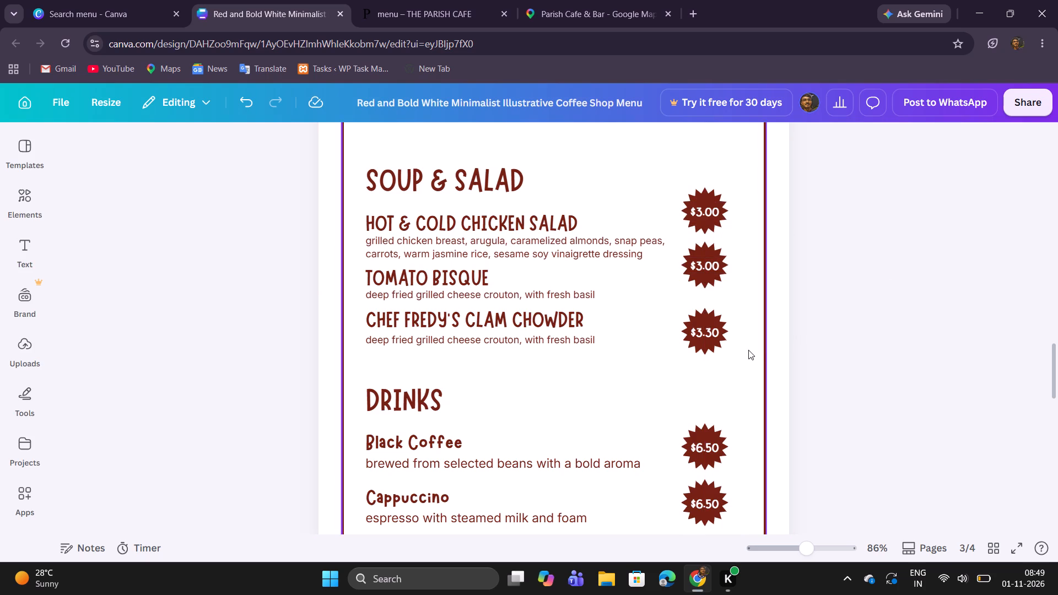
Move the CHEF FREDY'S CLAM CHOWDER price badge and text up, centred in the badge column with an equal 0.3 gap between the three badges.
left_click_drag(743, 350, 679, 331)
left_click(900, 323)
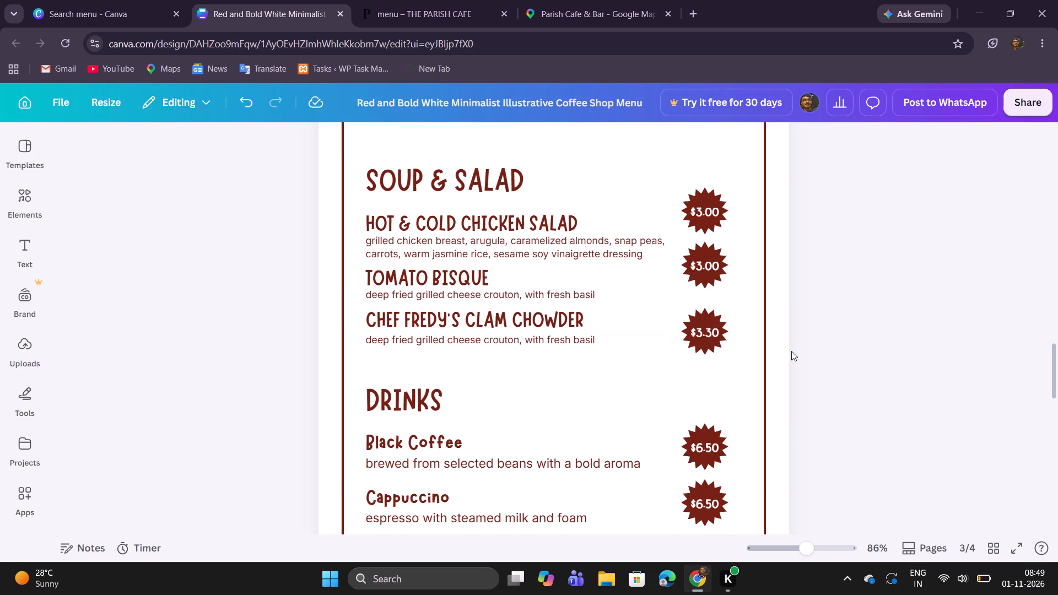
left_click_drag(748, 356, 698, 335)
left_click_drag(712, 332, 714, 327)
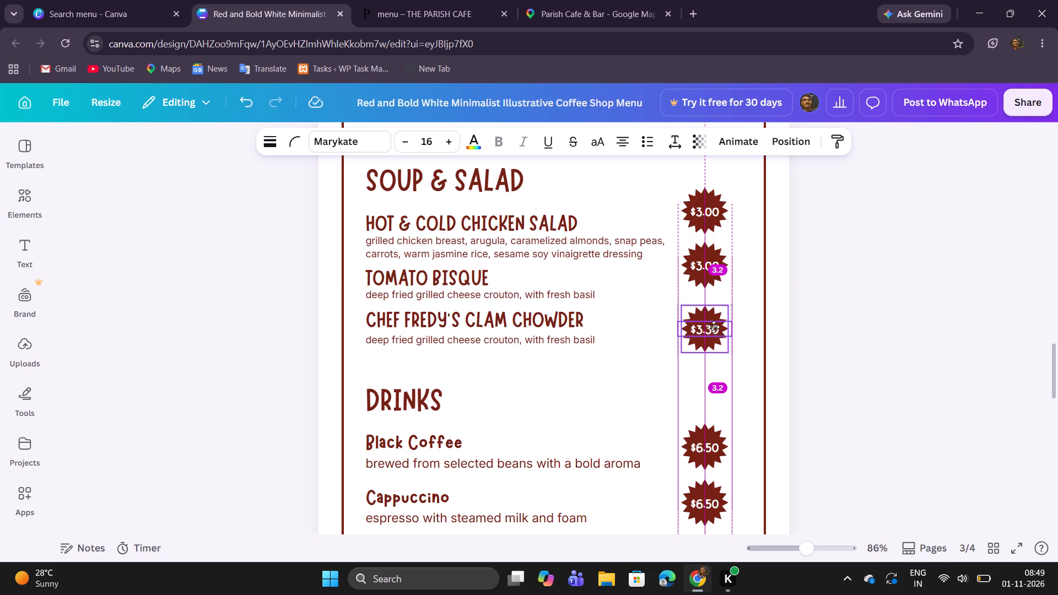
left_click_drag(714, 327, 715, 320)
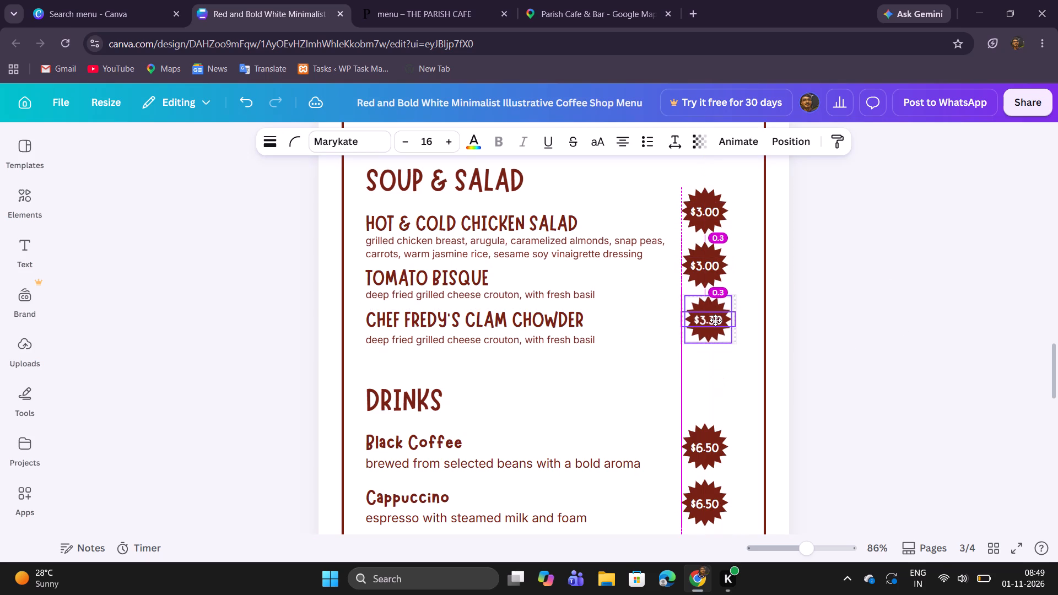
left_click_drag(715, 320, 712, 320)
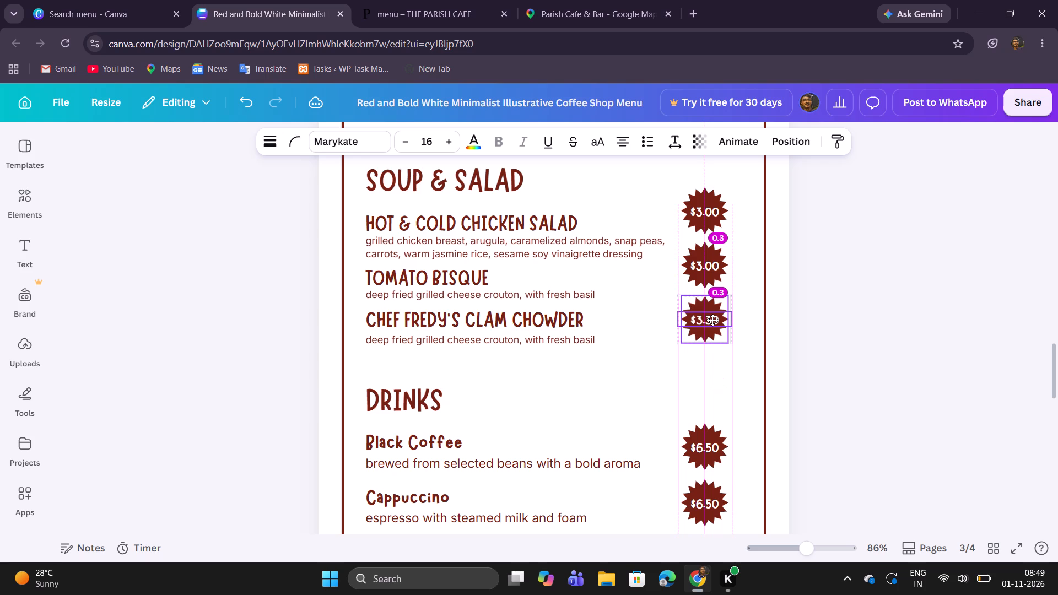
left_click_drag(712, 320, 712, 318)
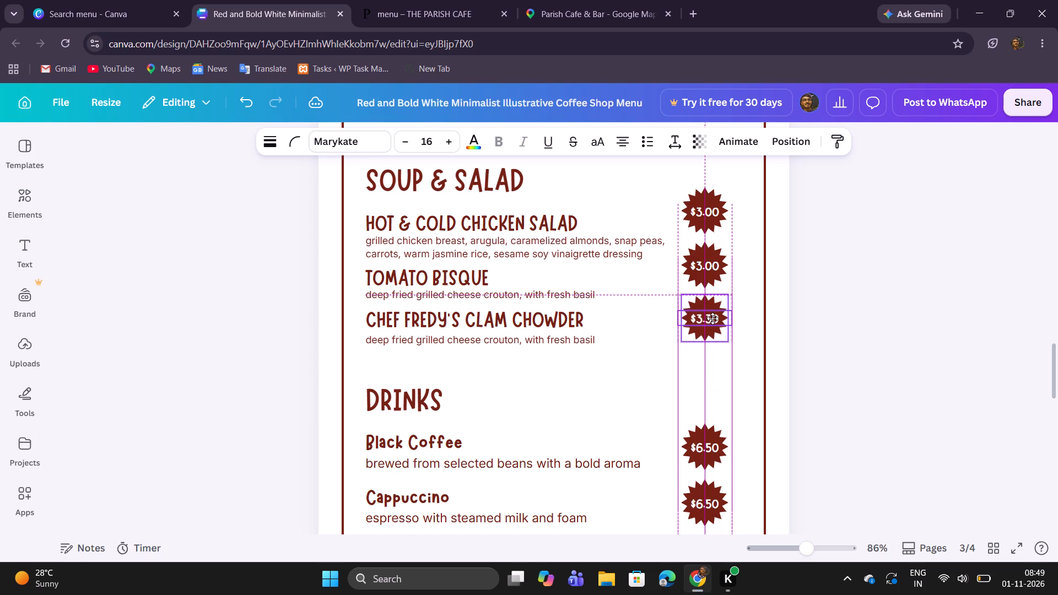
left_click_drag(712, 318, 712, 320)
left_click(839, 299)
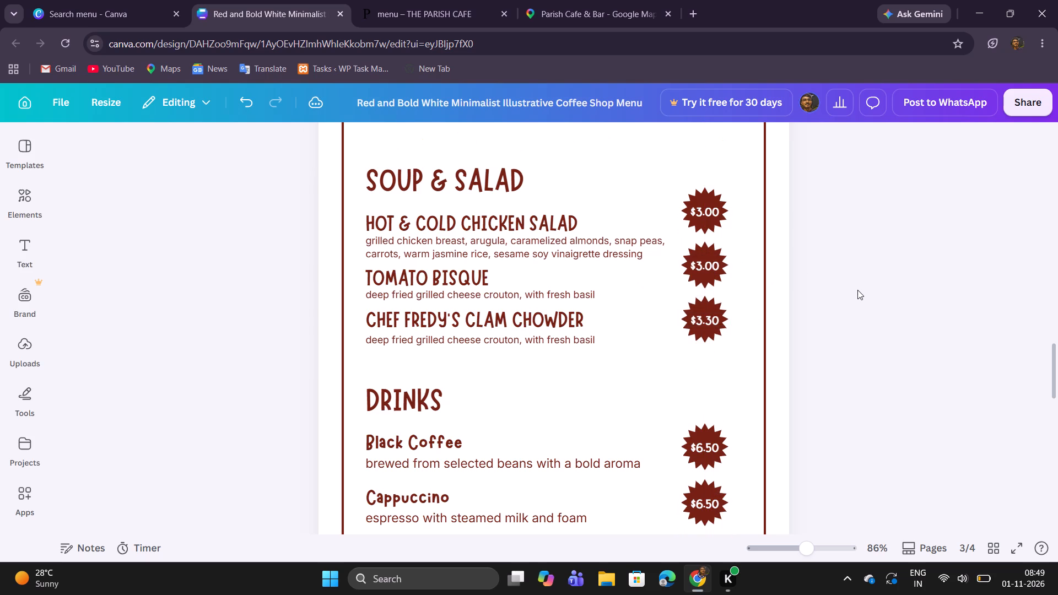
Delete the entire DRINKS section on page 3: its heading and the four drink items with their descriptions and $6.50 price badges.
scroll(917, 285, "down", 3)
scroll(915, 289, "up", 2)
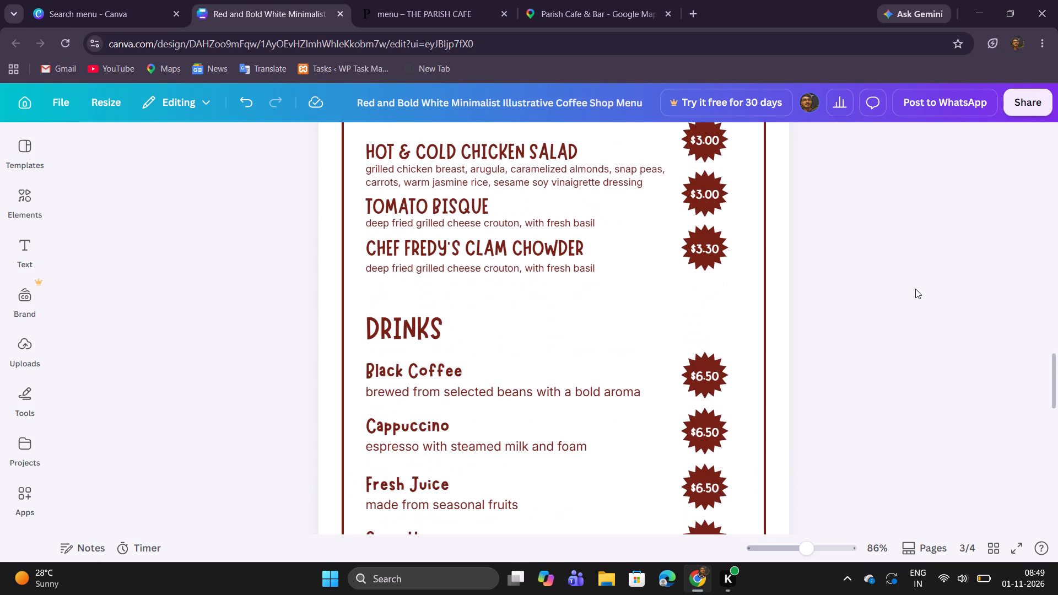
left_click(421, 342)
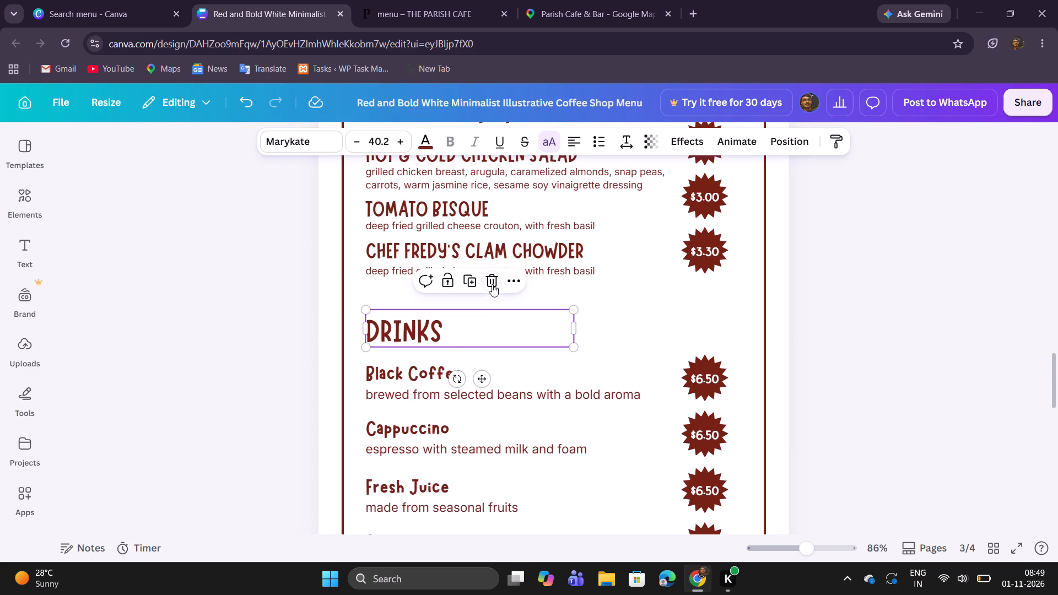
left_click(492, 284)
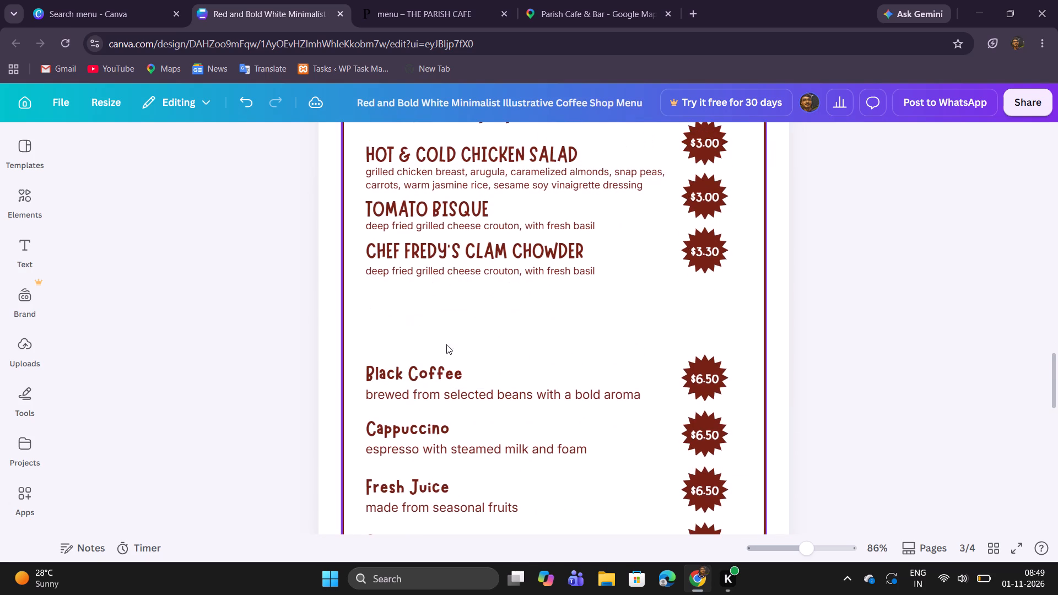
left_click_drag(389, 353, 390, 353)
left_click_drag(390, 353, 681, 493)
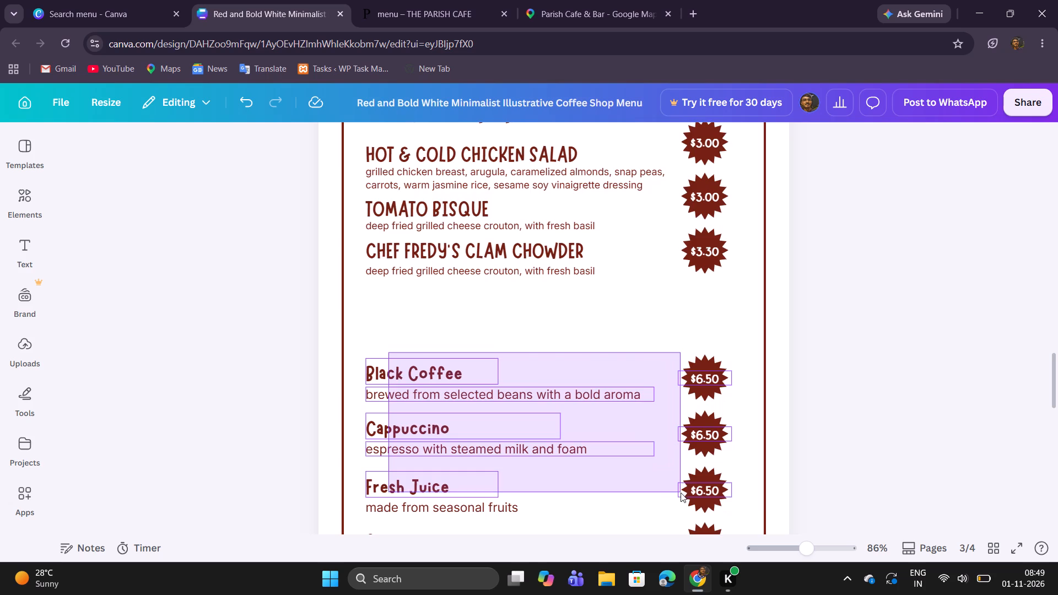
left_click_drag(681, 493, 720, 444)
scroll(679, 494, "down", 1)
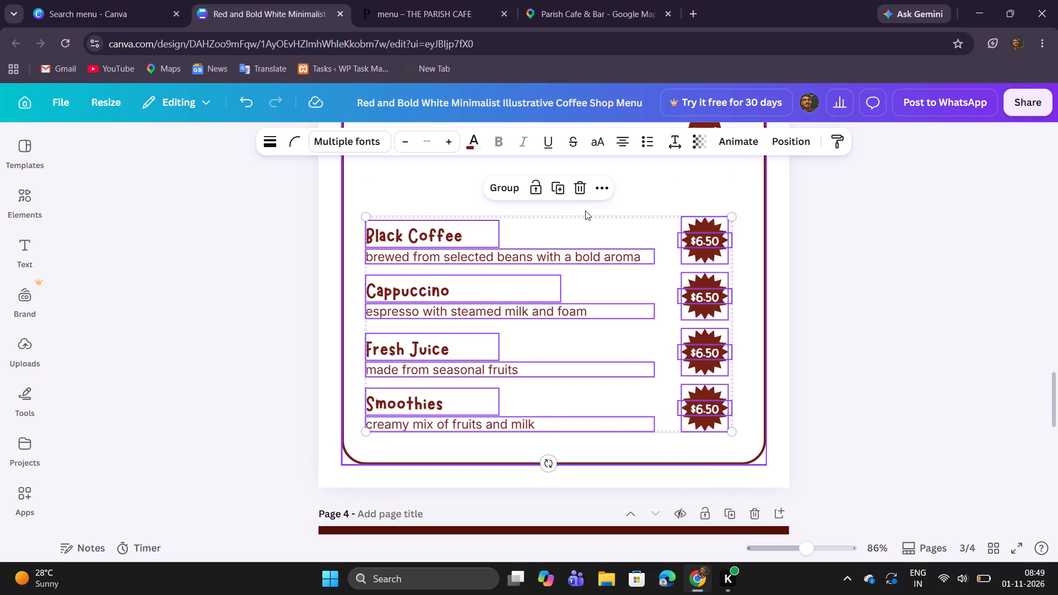
left_click(570, 187)
scroll(878, 270, "up", 3)
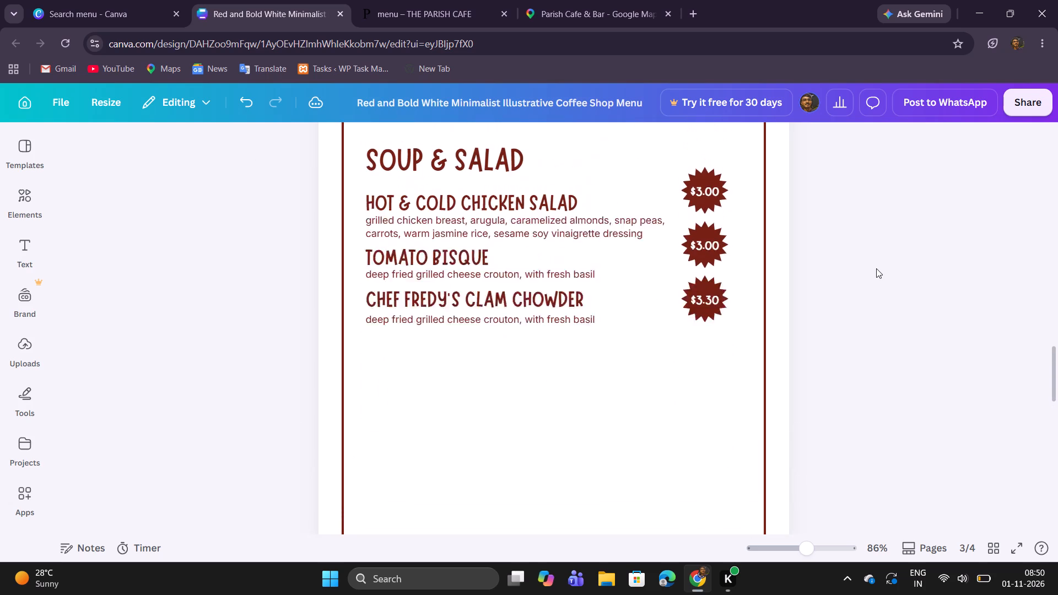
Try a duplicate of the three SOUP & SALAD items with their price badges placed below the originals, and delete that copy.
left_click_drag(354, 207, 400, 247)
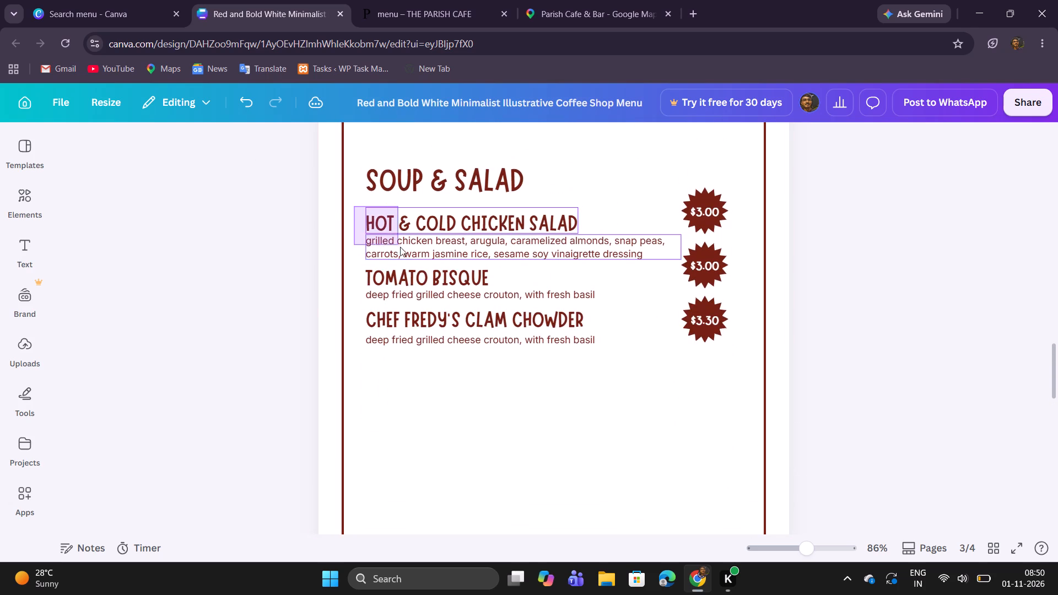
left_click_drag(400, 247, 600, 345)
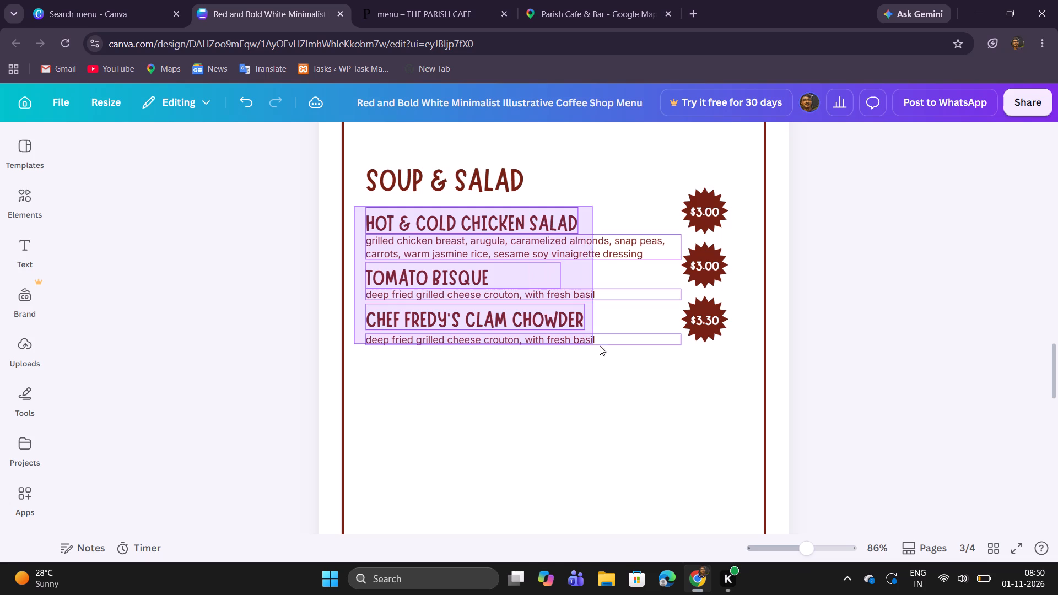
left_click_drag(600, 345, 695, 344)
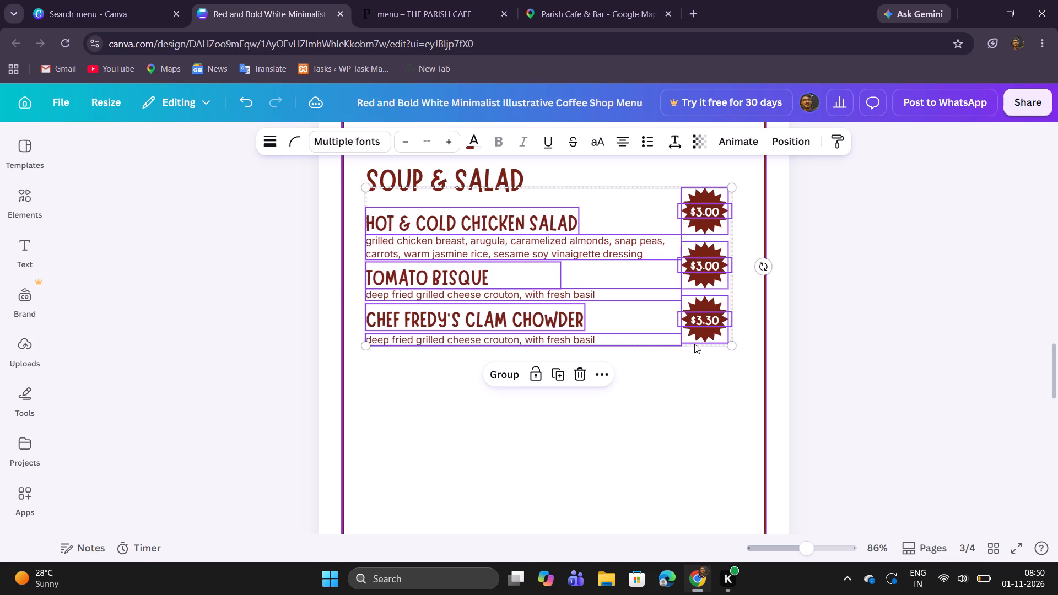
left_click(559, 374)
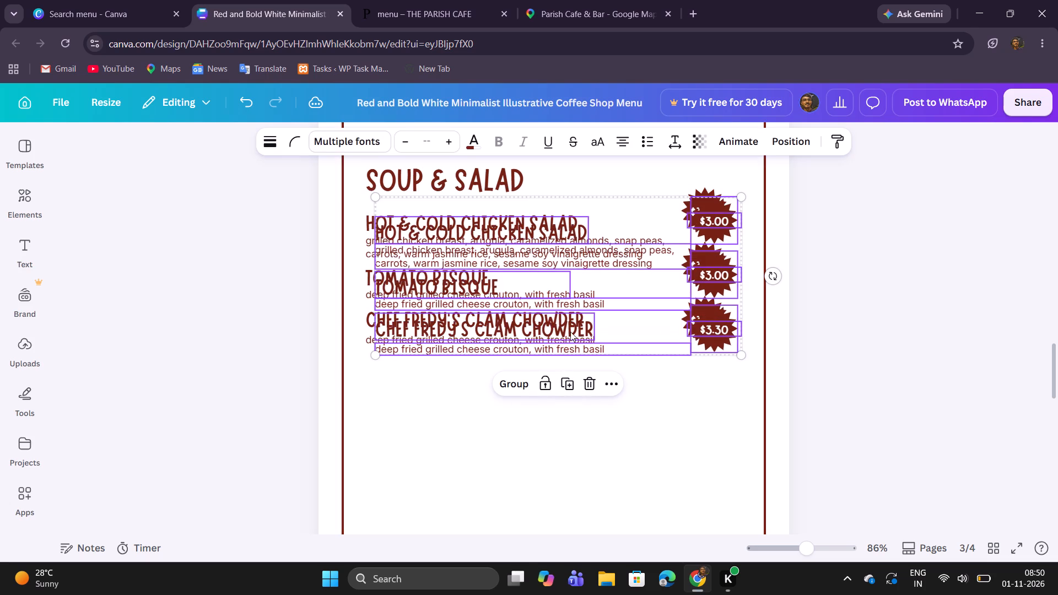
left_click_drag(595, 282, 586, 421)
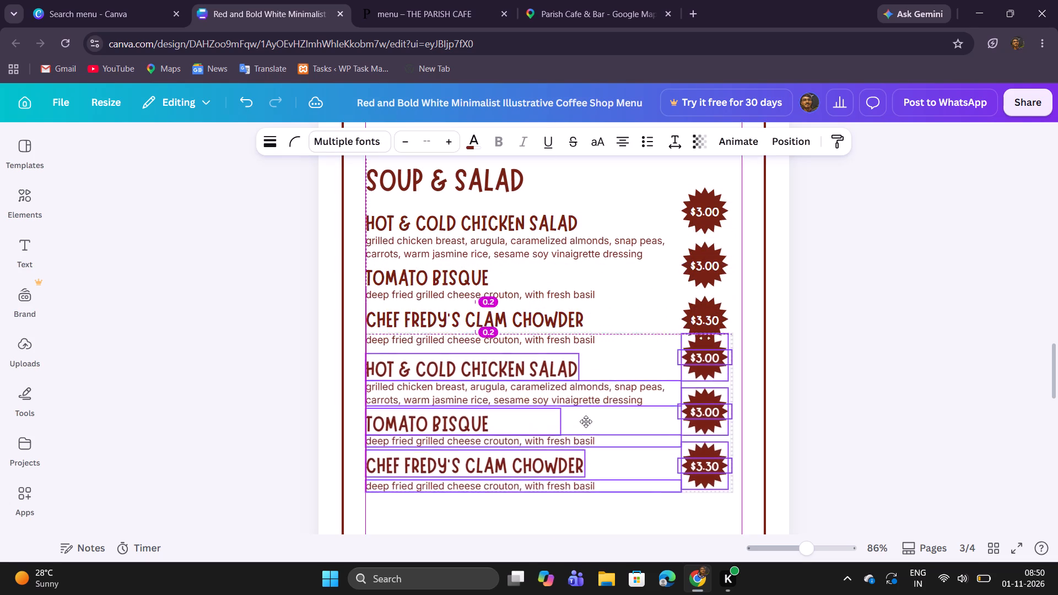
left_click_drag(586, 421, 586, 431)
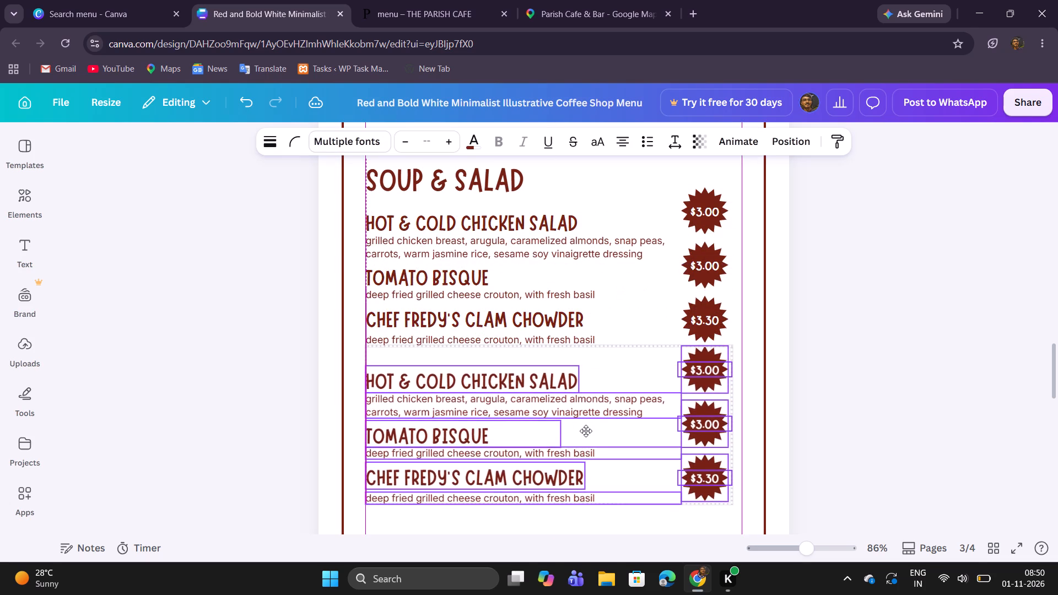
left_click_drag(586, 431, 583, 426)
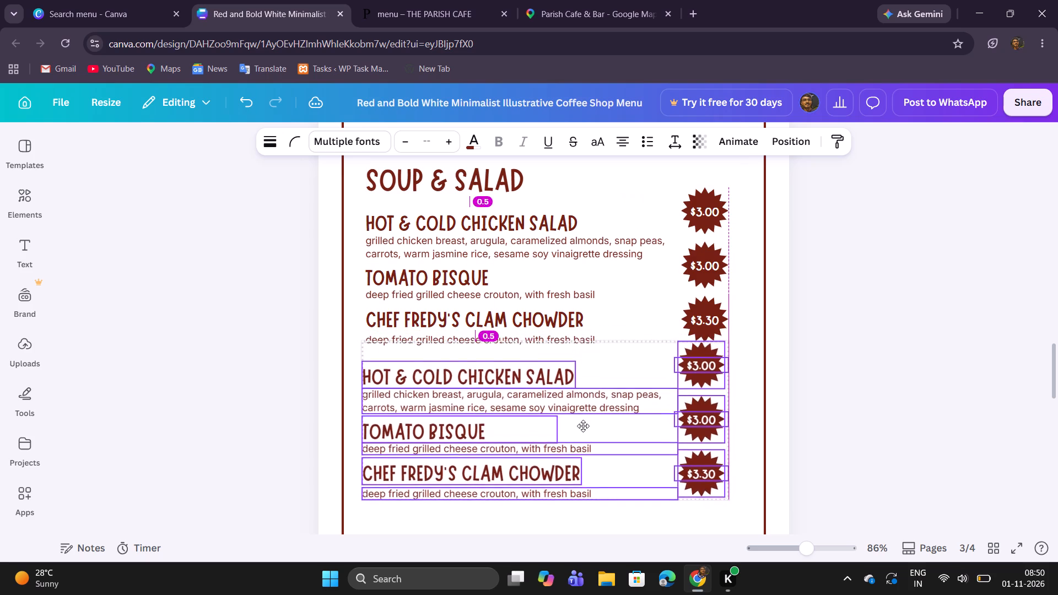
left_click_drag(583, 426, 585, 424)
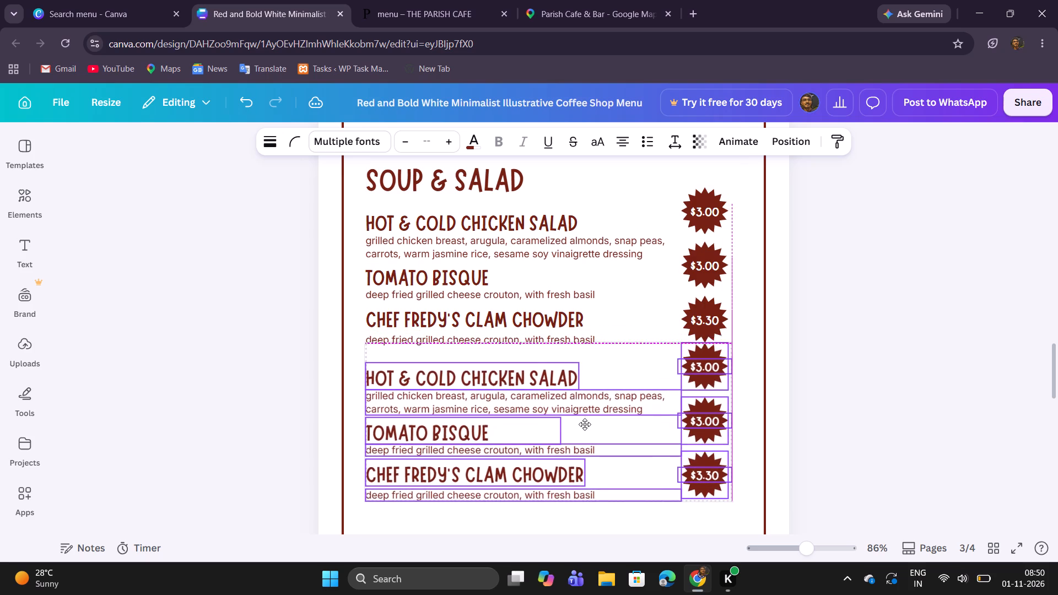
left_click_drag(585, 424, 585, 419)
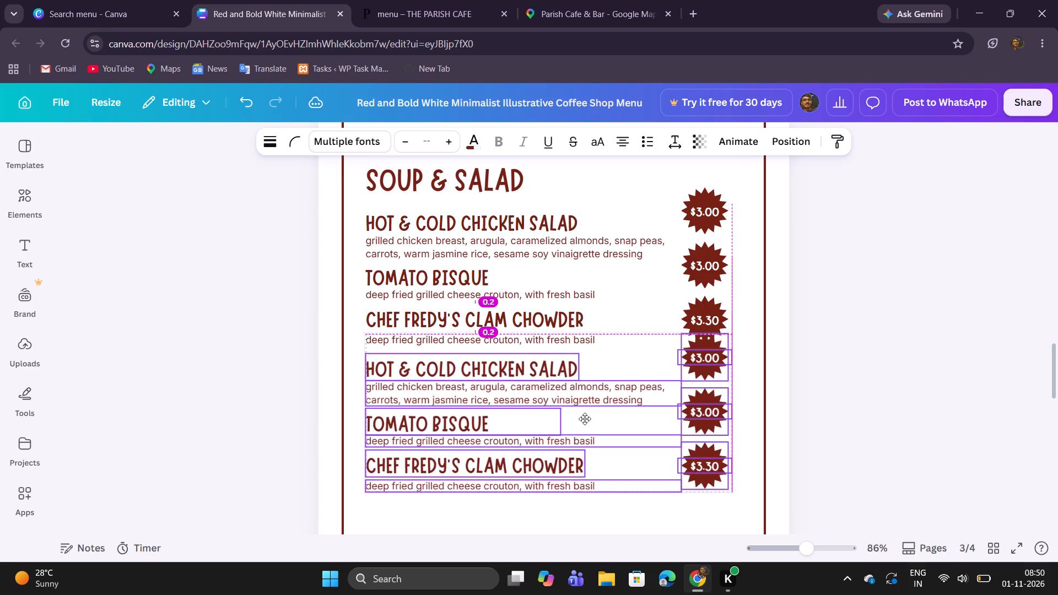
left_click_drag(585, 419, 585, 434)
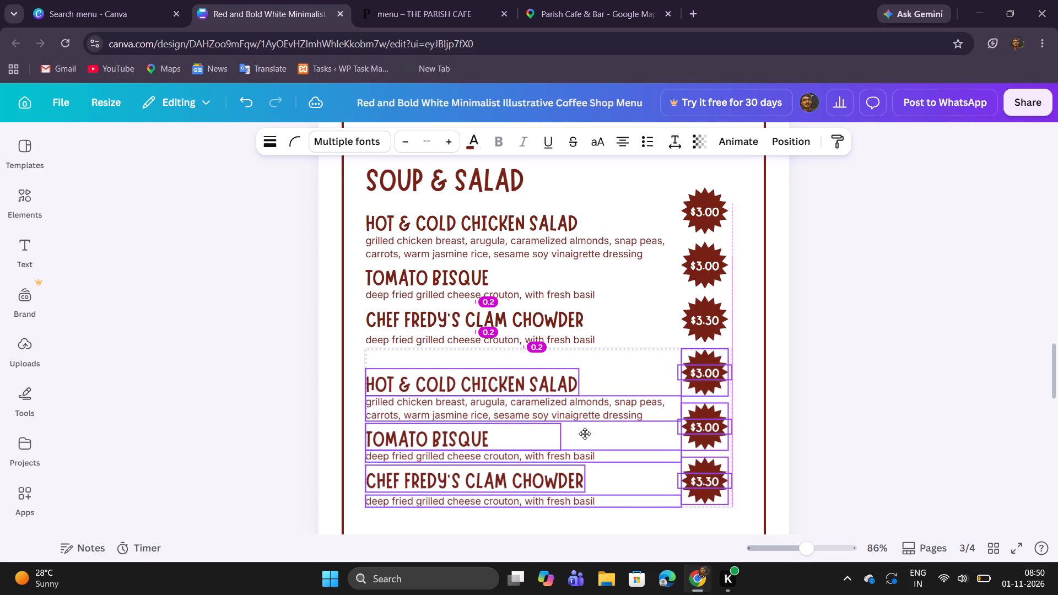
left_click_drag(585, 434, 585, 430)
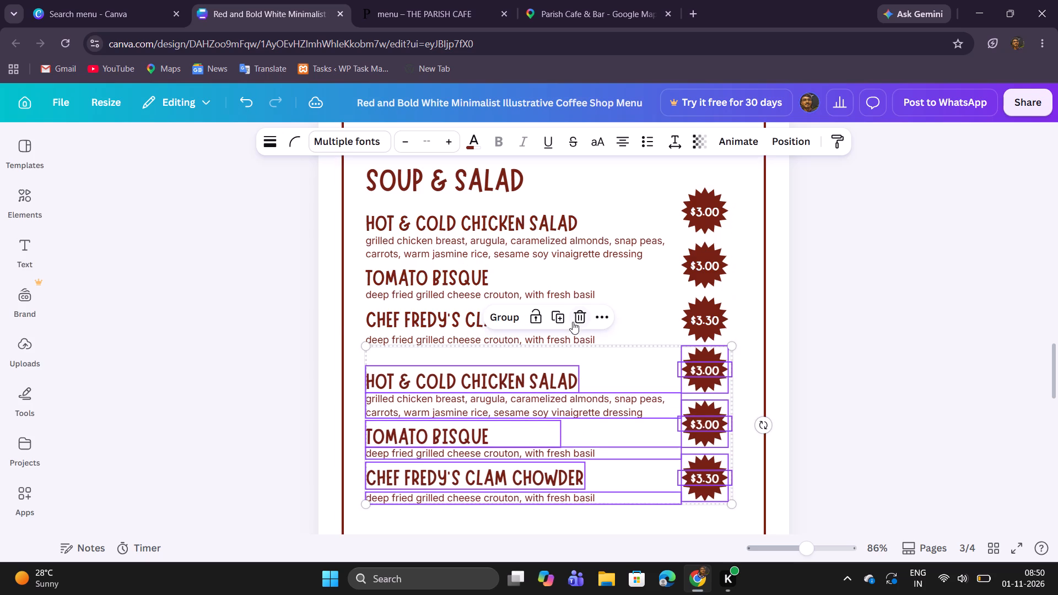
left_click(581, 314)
Duplicate the three SOUP & SALAD item names and descriptions and place the copy below the originals, left-aligned with them at a 0.3 gap.
left_click_drag(355, 210, 559, 340)
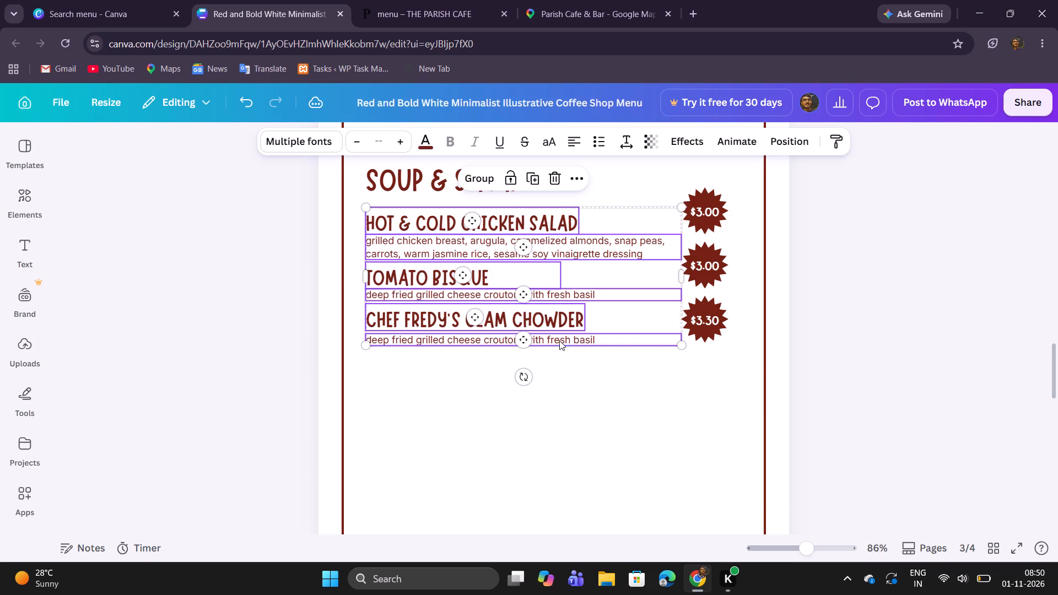
left_click(532, 183)
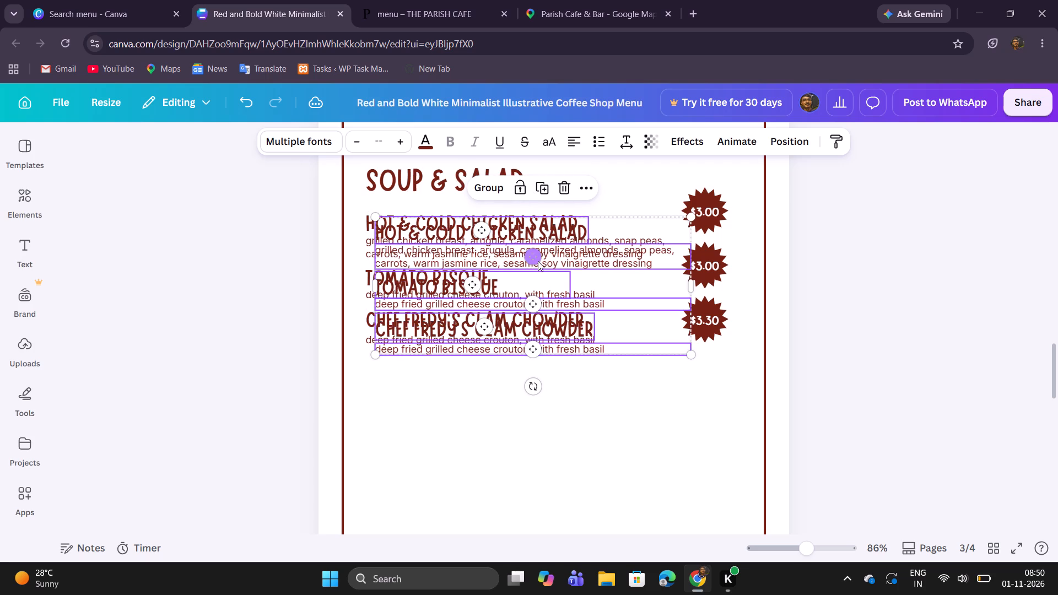
left_click_drag(559, 260, 554, 383)
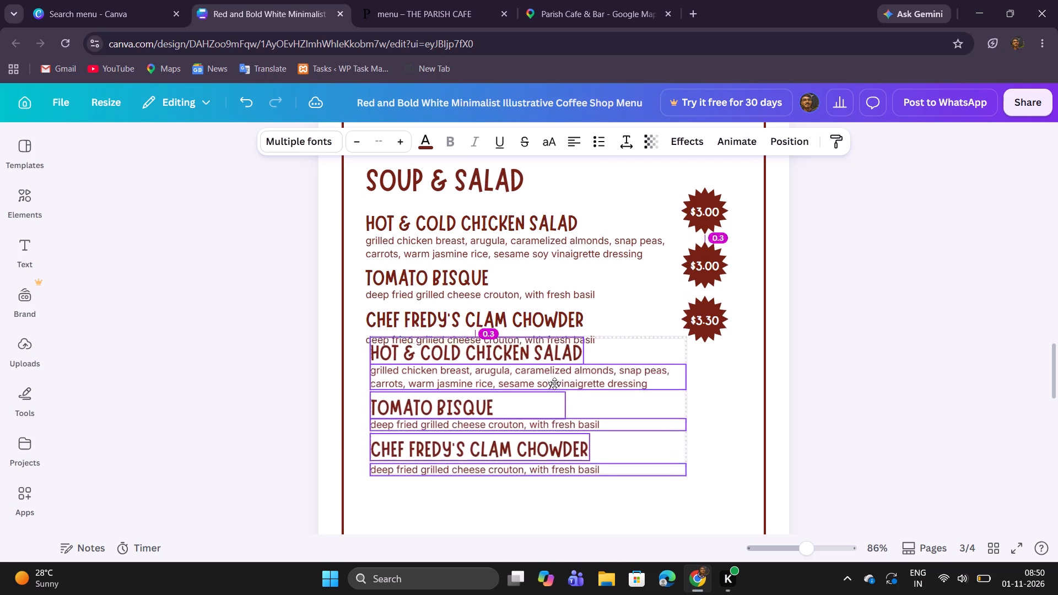
left_click_drag(554, 383, 550, 394)
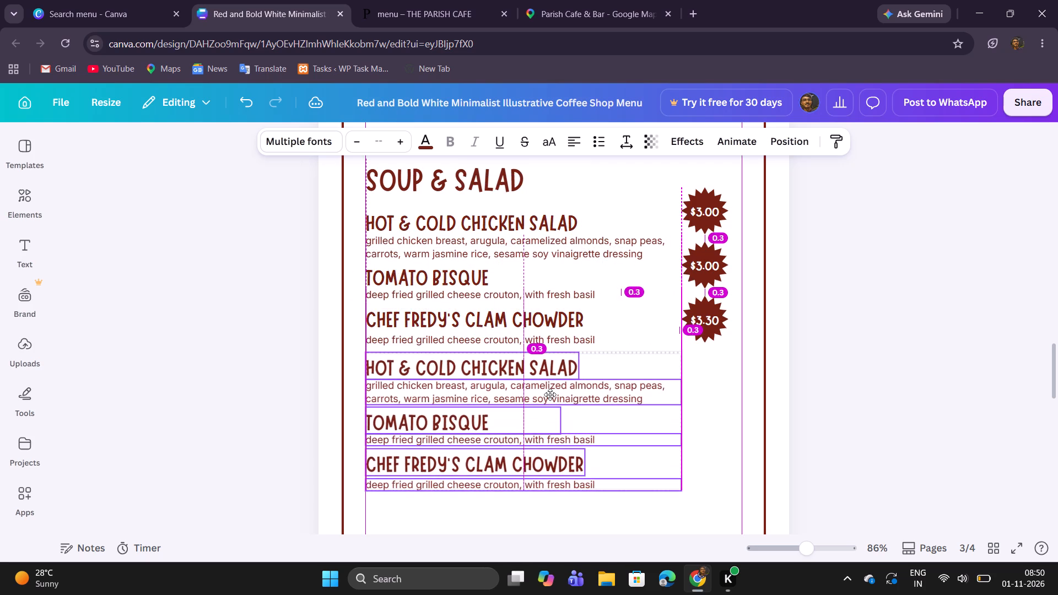
left_click_drag(550, 394, 550, 398)
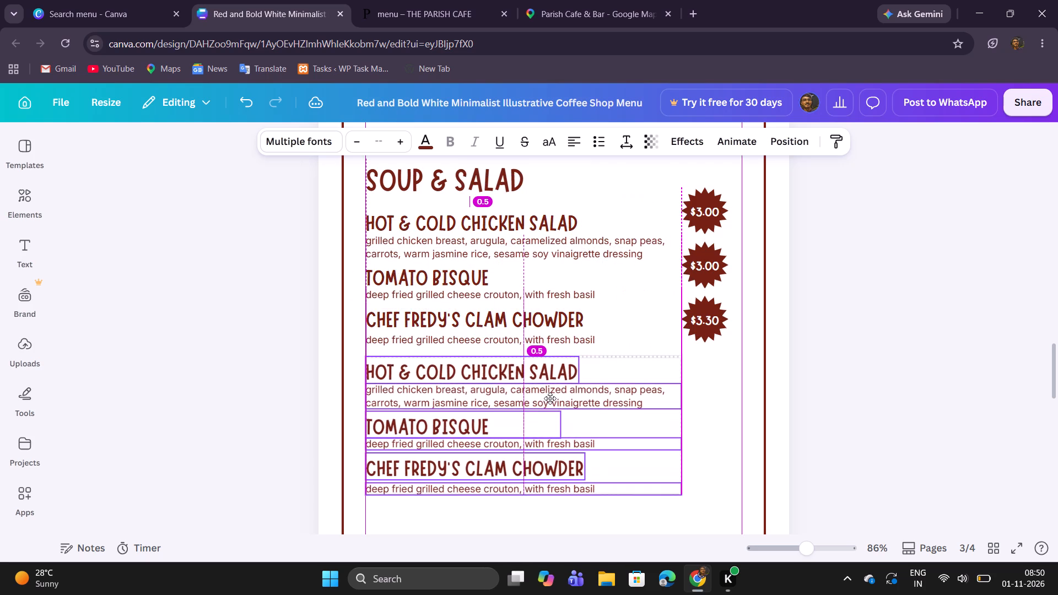
left_click_drag(550, 398, 550, 394)
left_click(811, 344)
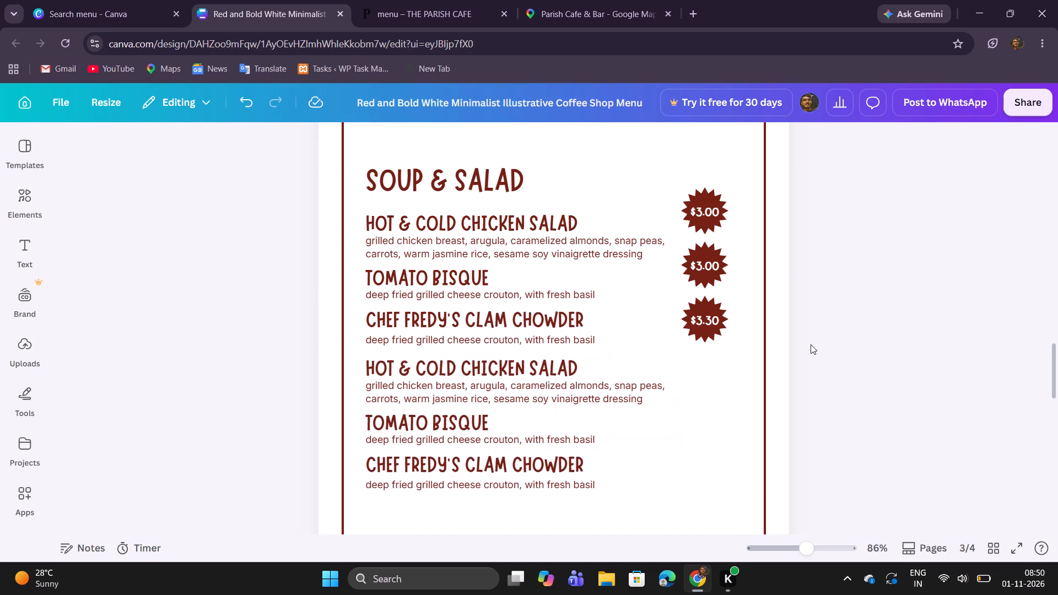
Duplicate the three SOUP & SALAD price badges with their prices and place them beside the copied items, centred in the badge column.
scroll(809, 326, "down", 1)
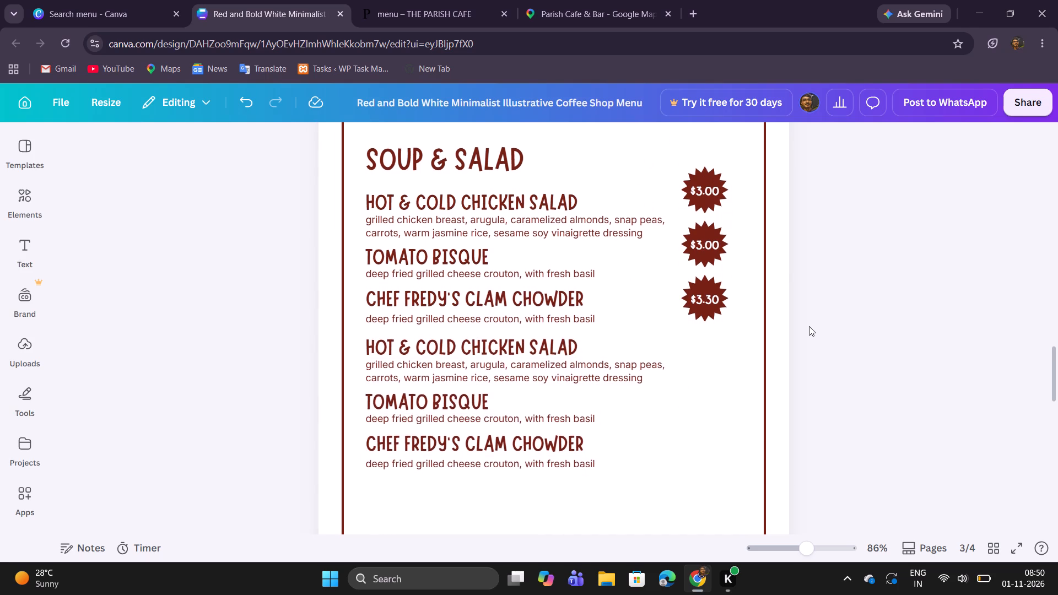
left_click_drag(733, 274, 694, 150)
left_click(884, 198)
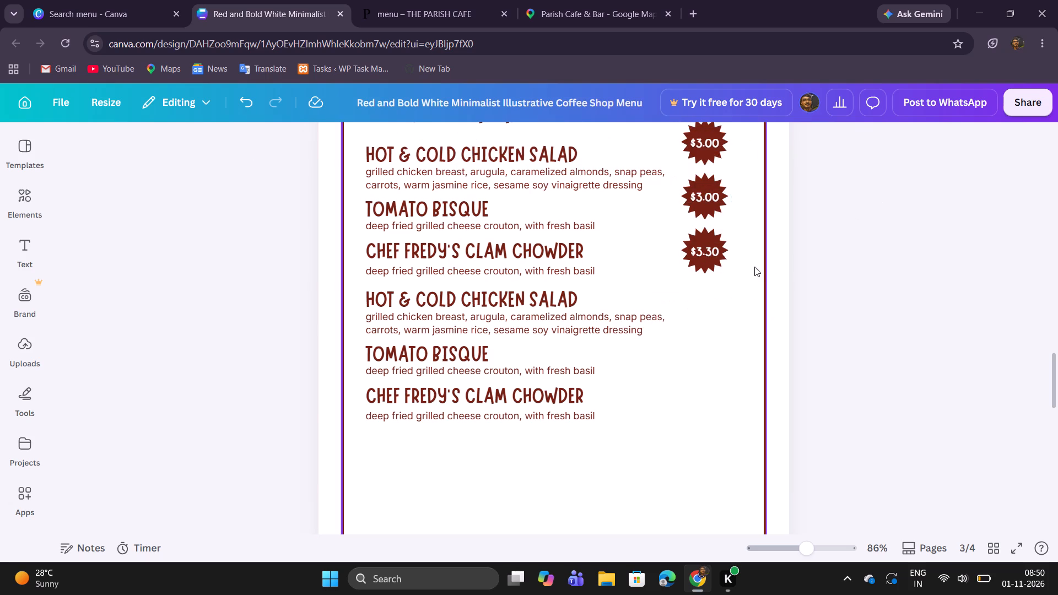
left_click_drag(736, 269, 682, 132)
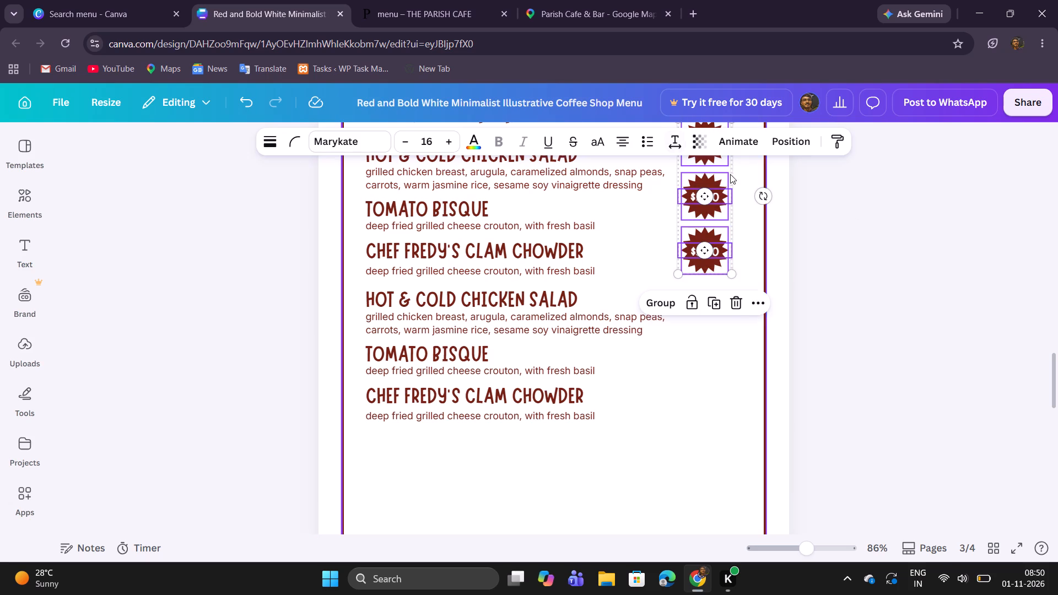
left_click(711, 309)
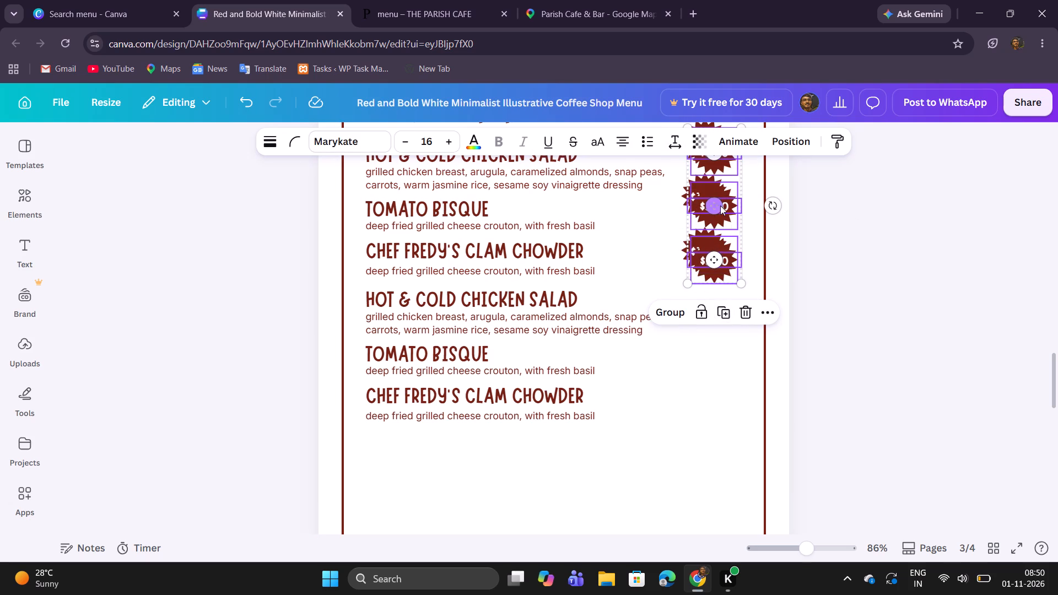
left_click_drag(722, 205, 722, 323)
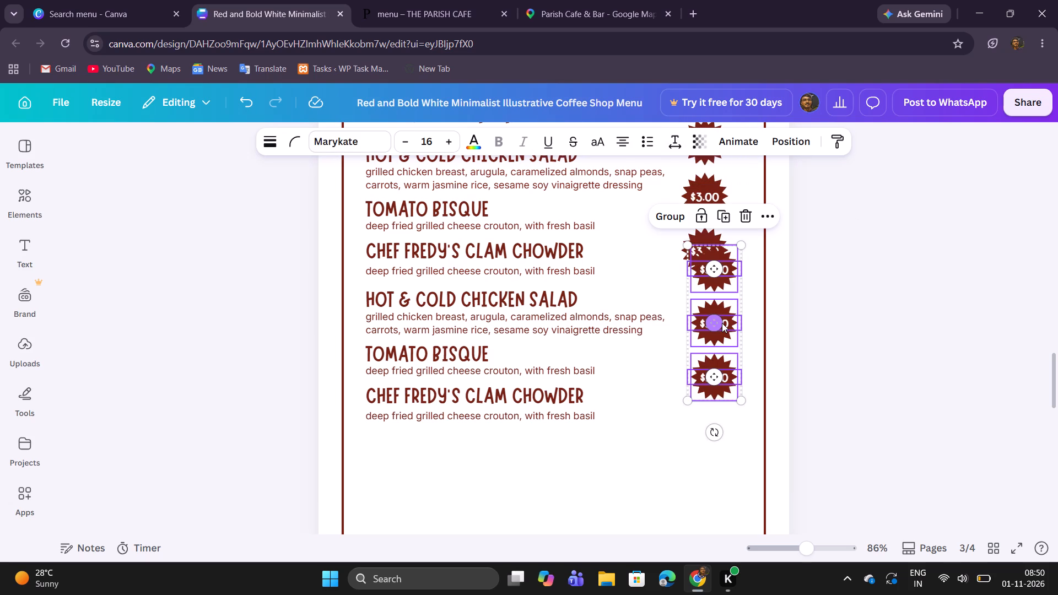
left_click_drag(726, 323, 722, 385)
left_click_drag(722, 385, 720, 416)
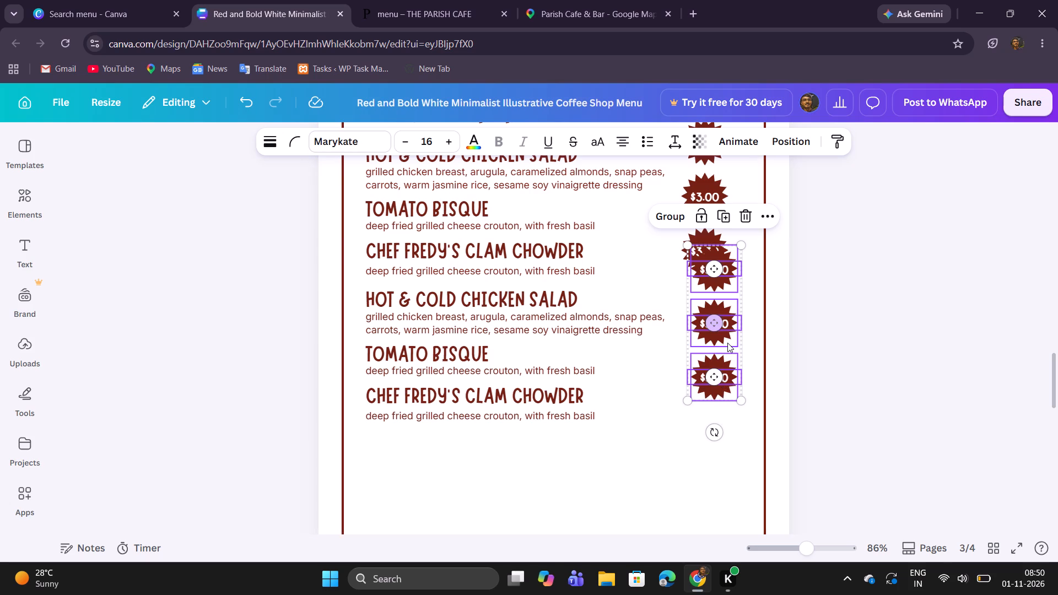
left_click_drag(724, 340, 715, 380)
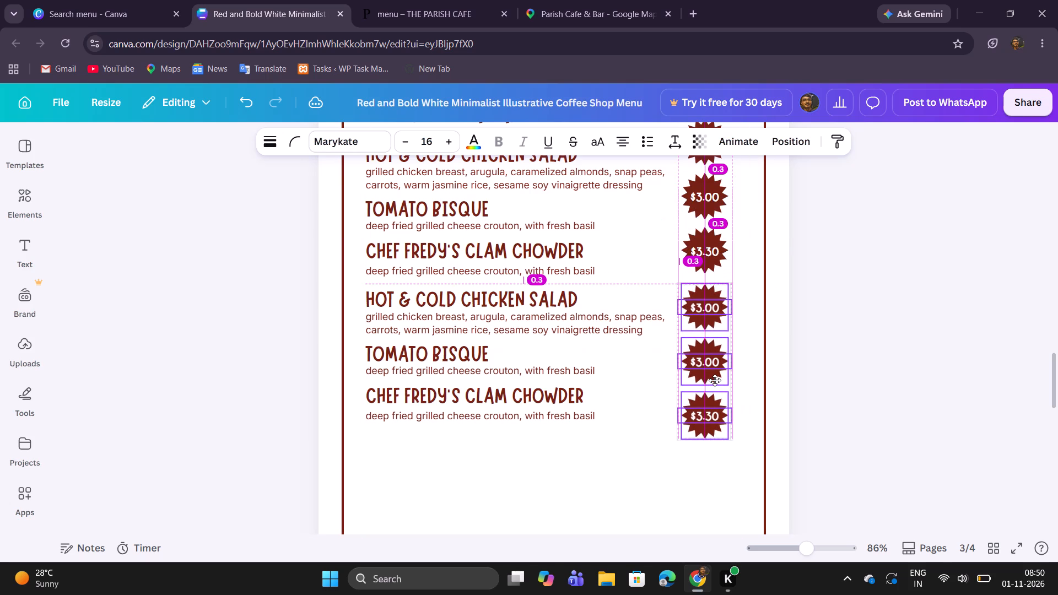
left_click_drag(715, 380, 712, 372)
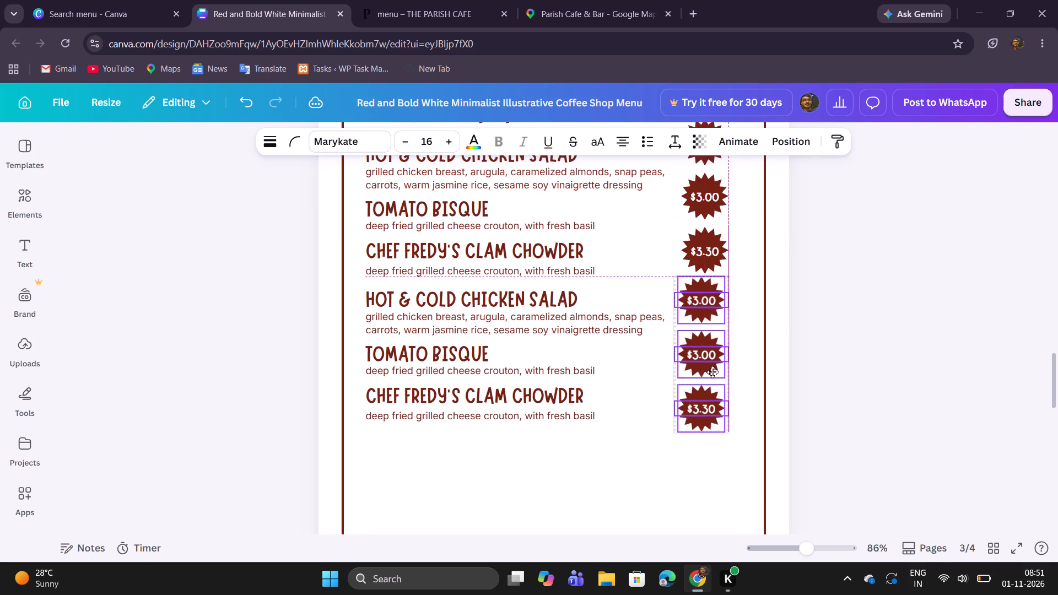
left_click_drag(712, 372, 716, 372)
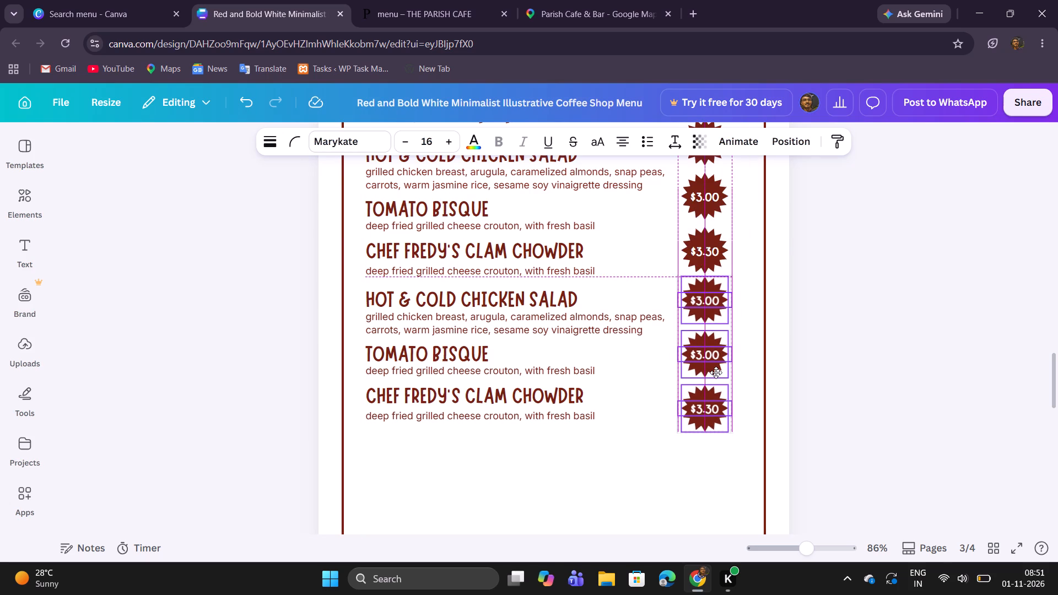
left_click_drag(716, 372, 715, 376)
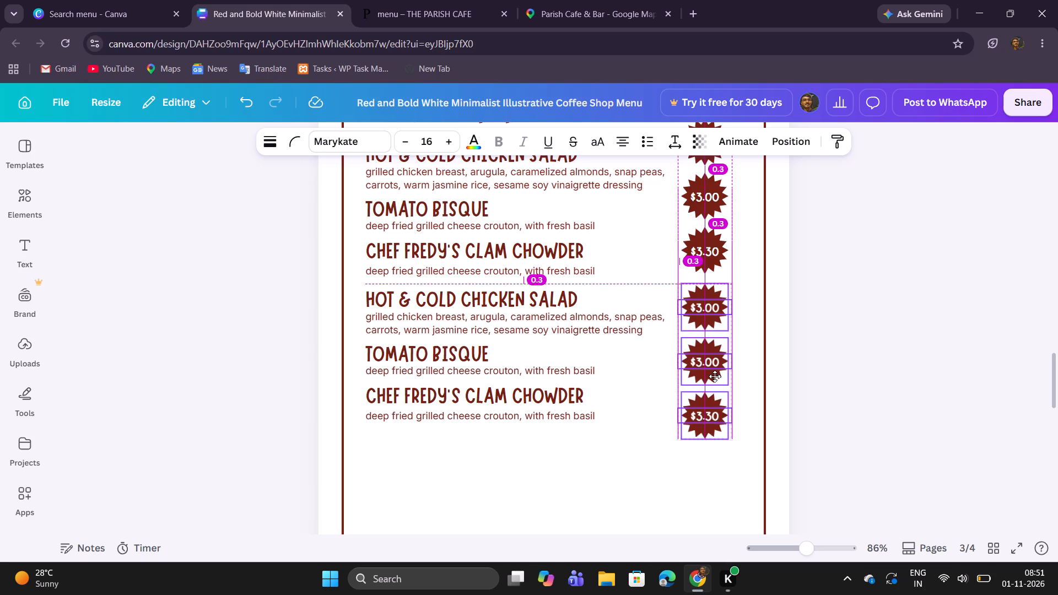
left_click_drag(715, 376, 715, 375)
left_click(825, 346)
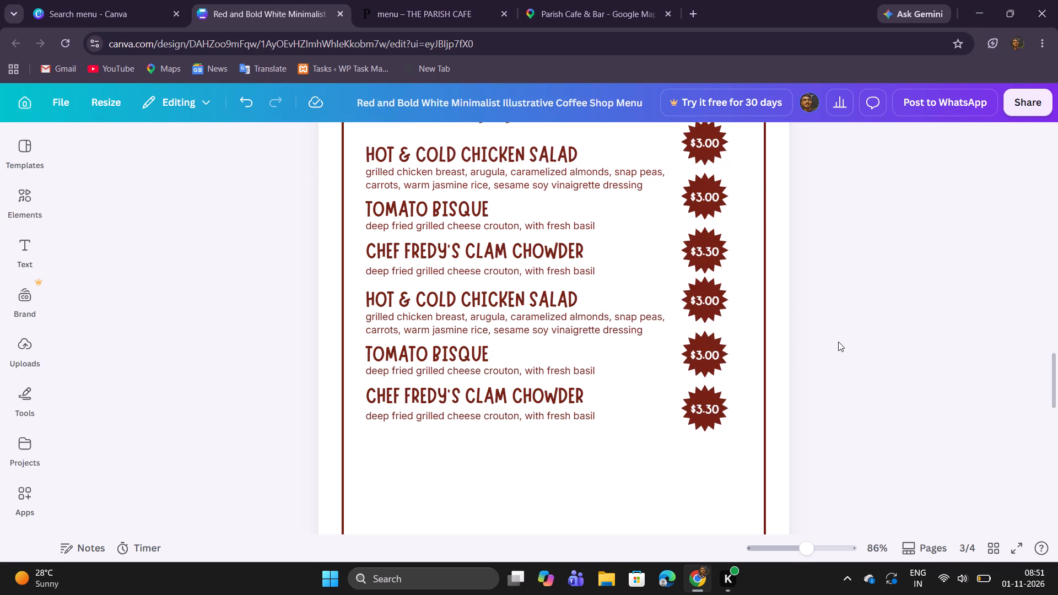
Replace the CHEF FREDY'S CLAM CHOWDER description with the website's "clams, potatoes, fresh parsley, toasted garlic bread".
scroll(850, 344, "up", 1)
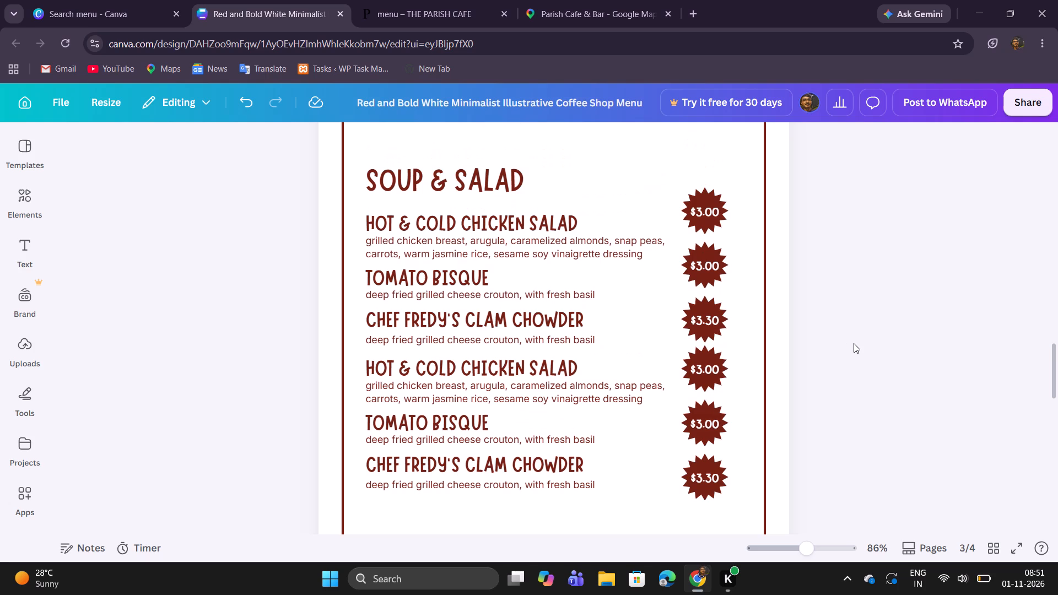
left_click(373, 0)
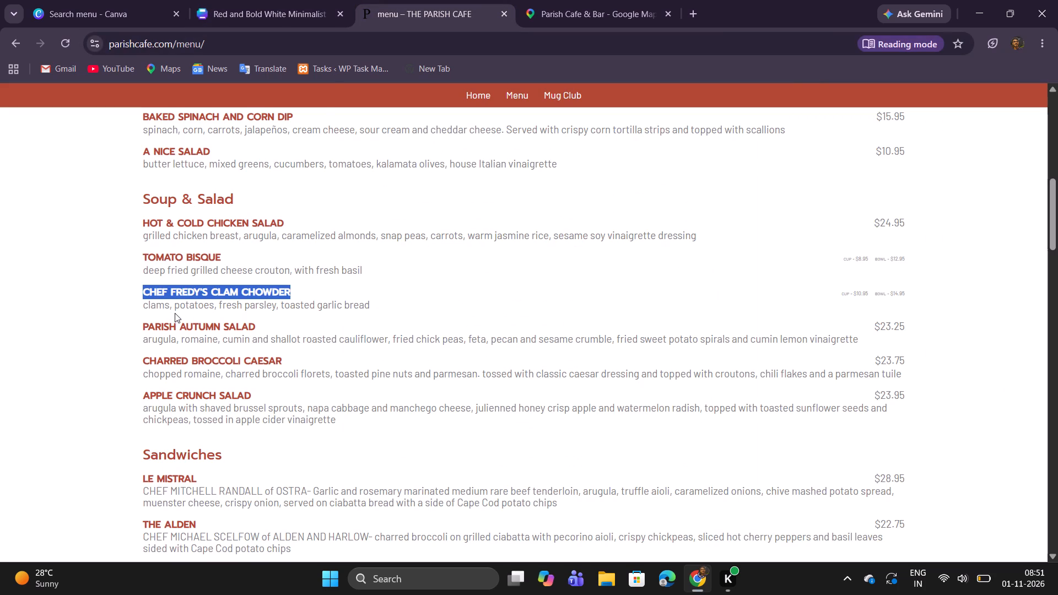
left_click(227, 0)
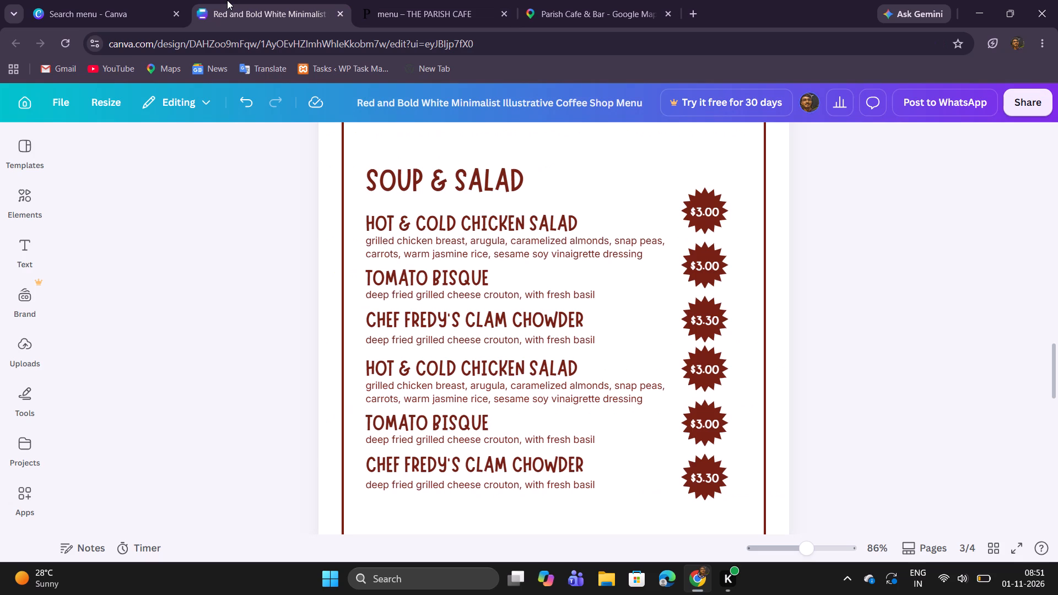
left_click(363, 0)
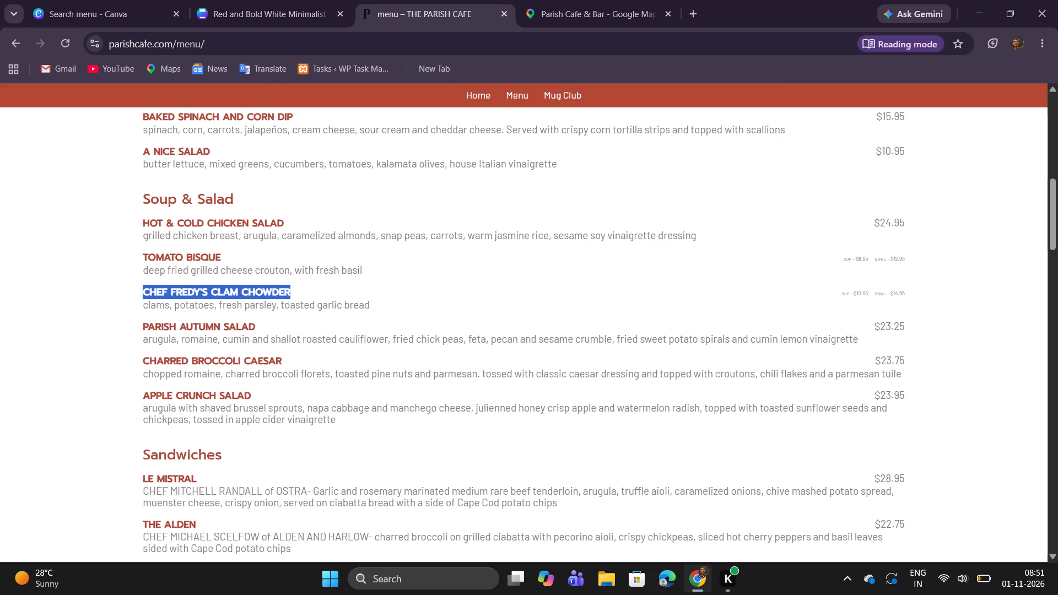
left_click_drag(144, 305, 373, 310)
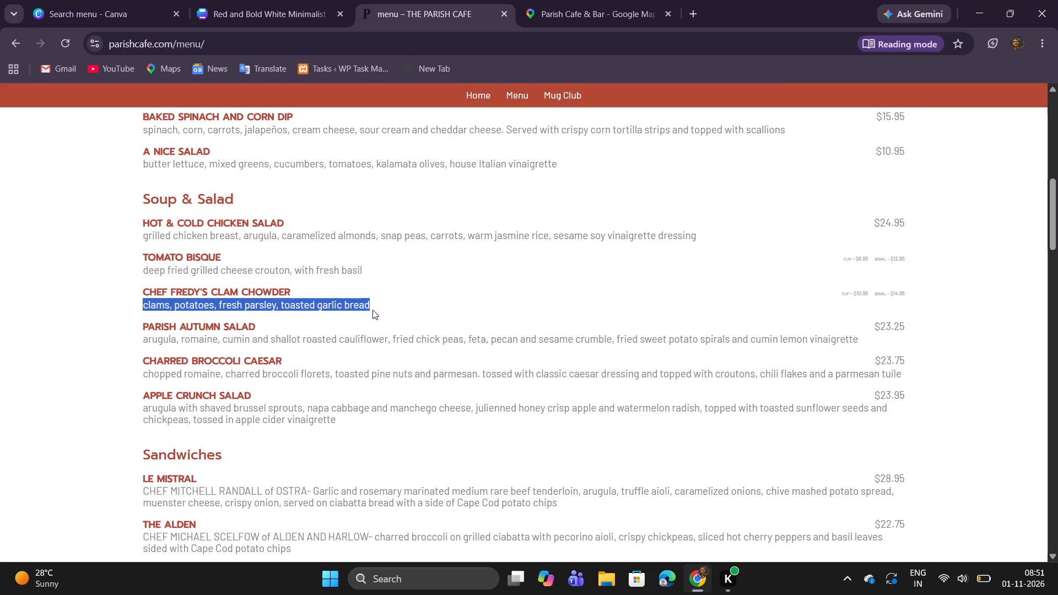
left_click_drag(373, 310, 373, 309)
key("ctrl+c")
left_click(282, 0)
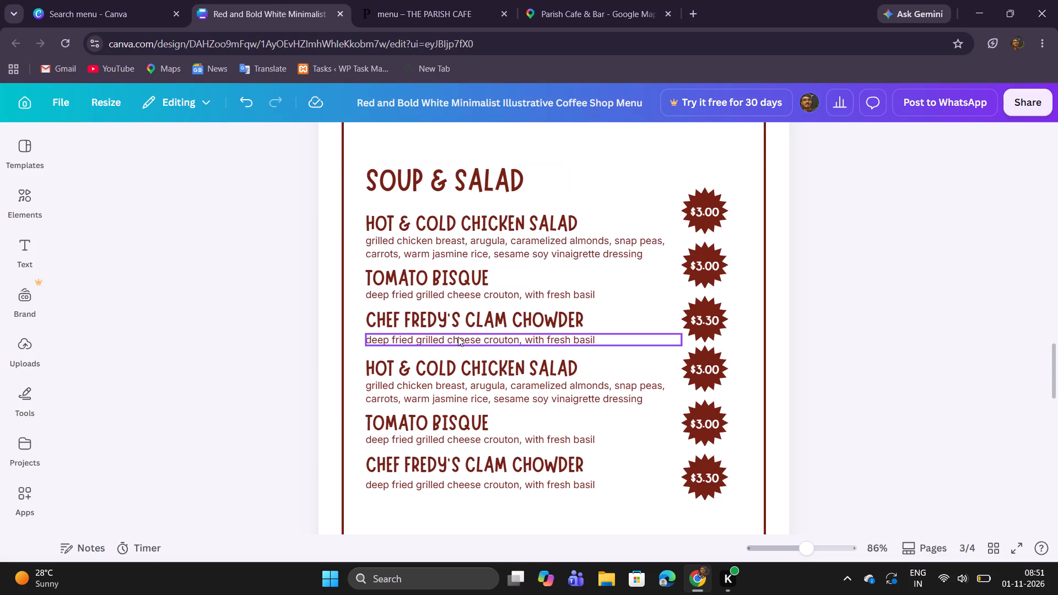
double_click(458, 337)
key("ctrl+v")
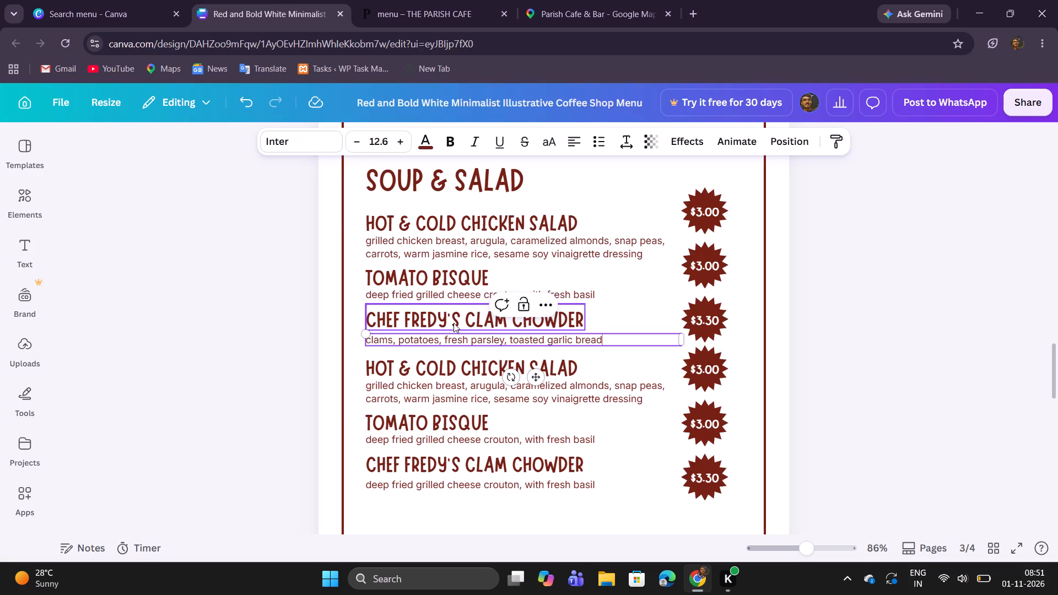
left_click(868, 287)
Replace the copied HOT & COLD CHICKEN SALAD name, fourth in the SOUP & SALAD list, with "PARISH AUTUMN SALAD" from the website menu.
left_click(431, 3)
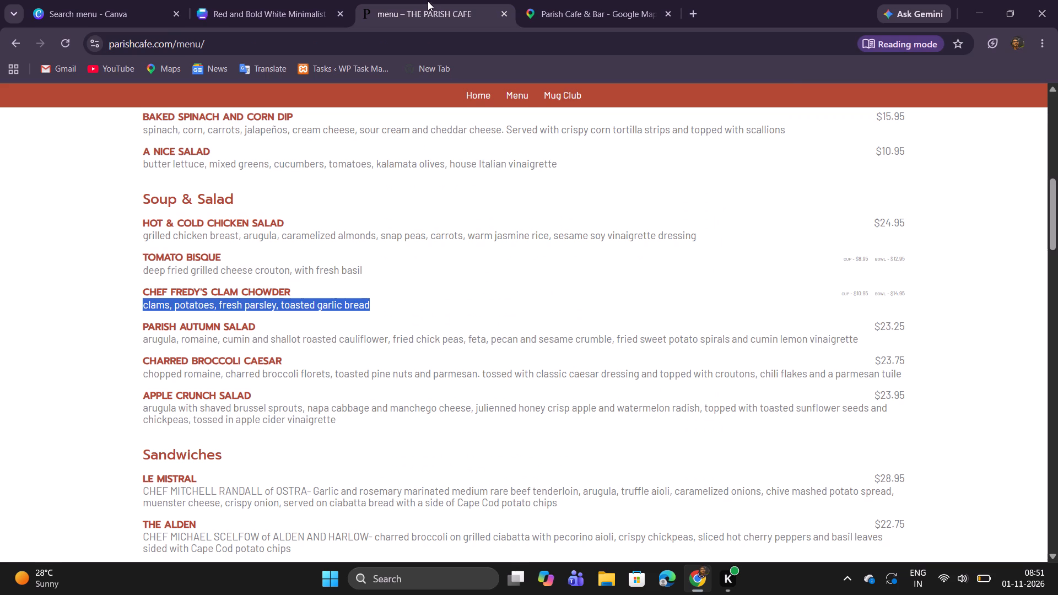
left_click_drag(142, 325, 256, 328)
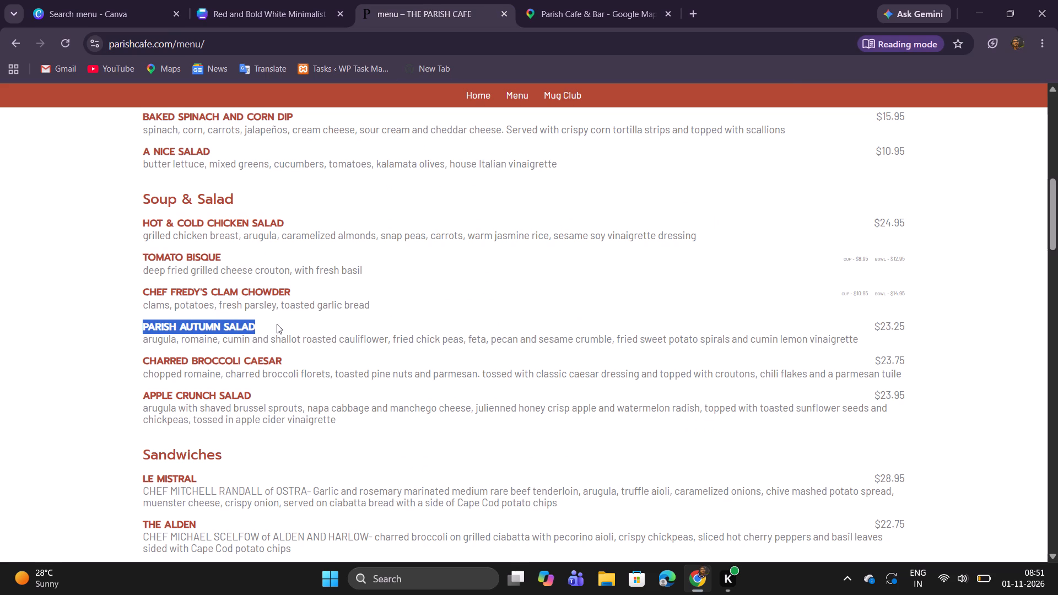
key("ctrl+c")
left_click(228, 0)
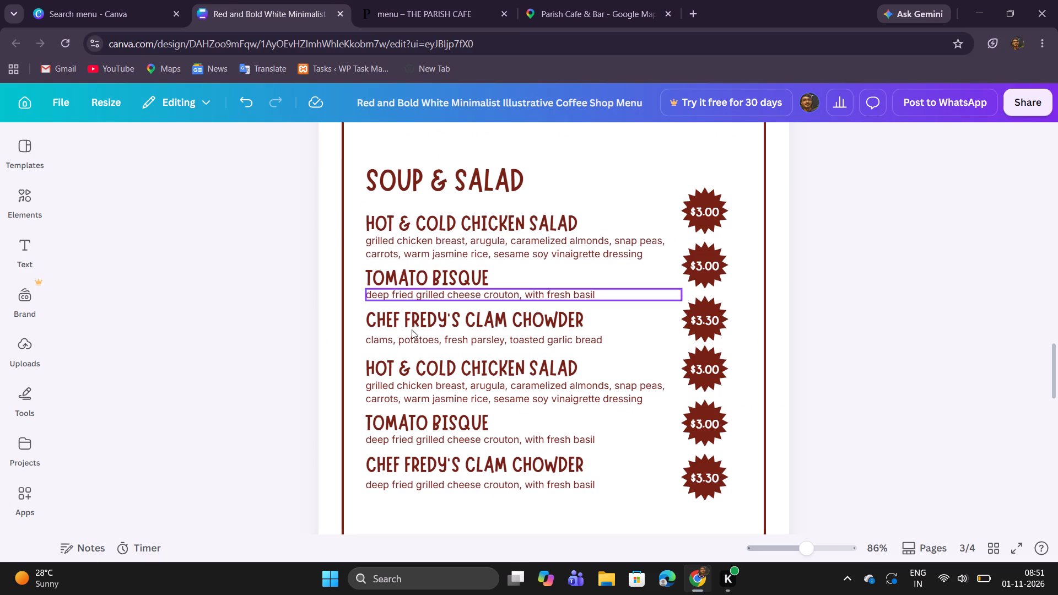
double_click(414, 360)
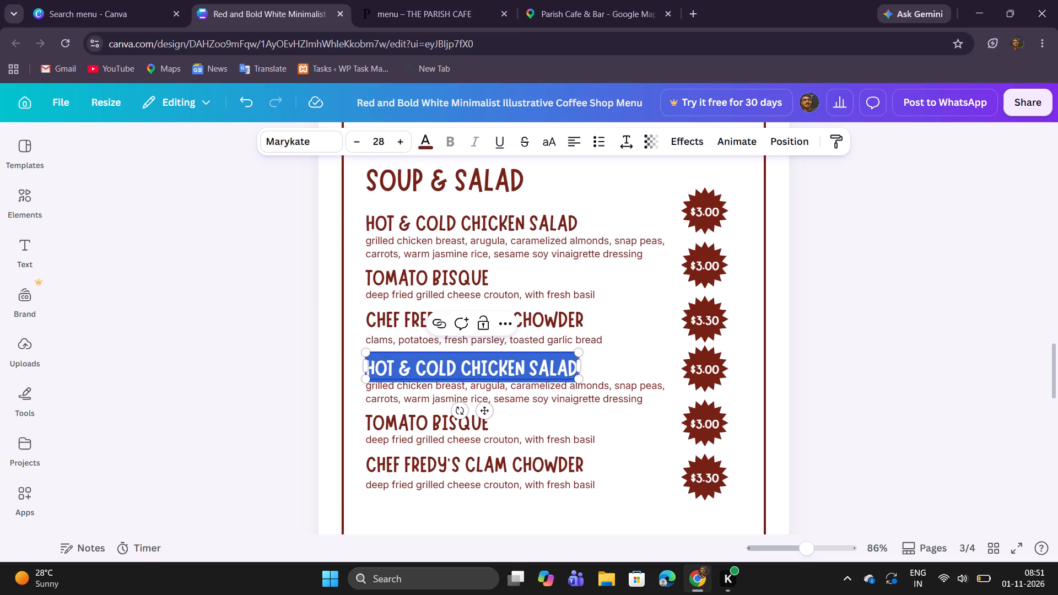
key("ctrl+v")
key("BackSpace")
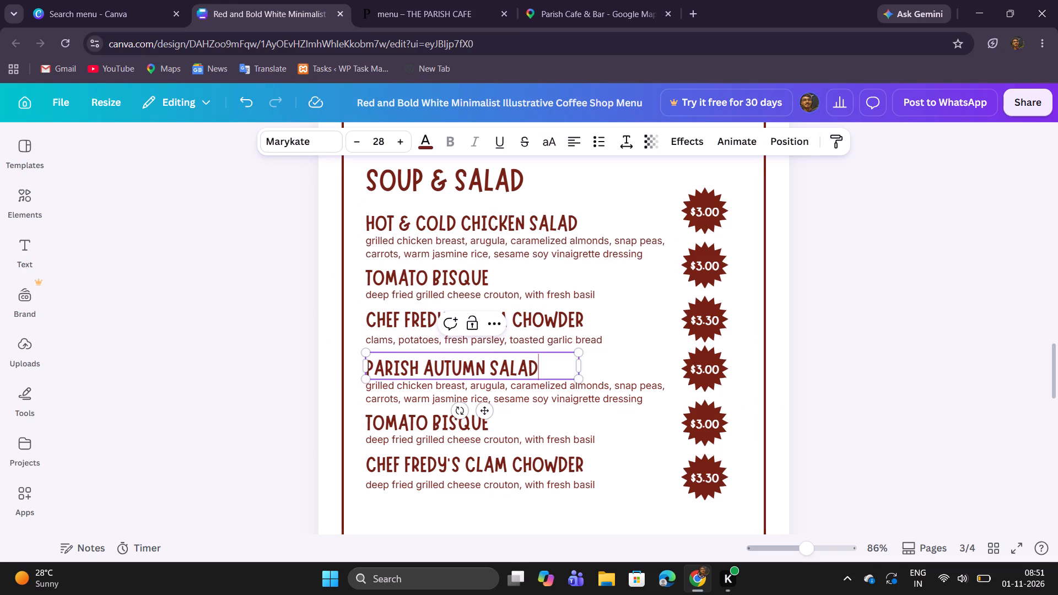
left_click(862, 326)
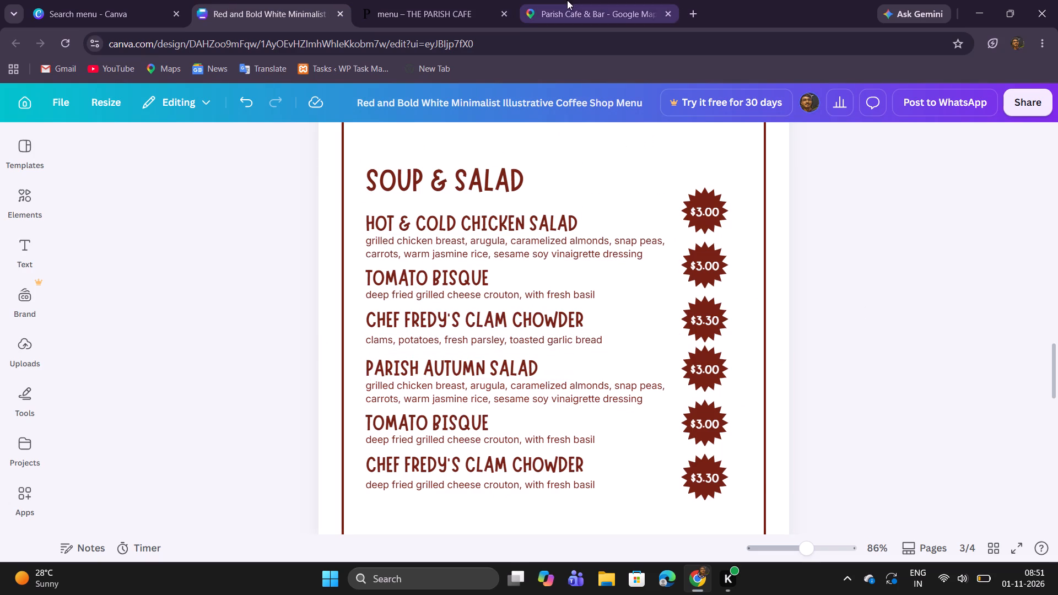
Replace the PARISH AUTUMN SALAD description with the website's full text, from "arugula, romaine, cumin and shallot roasted cauliflower" through "cumin lemon vinaigrette".
left_click(440, 0)
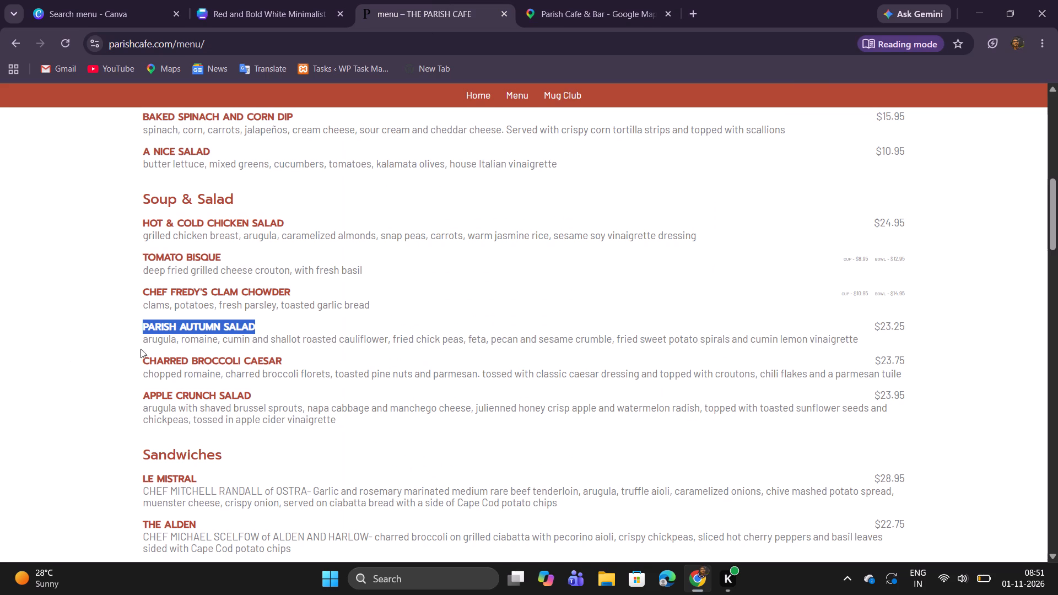
left_click_drag(144, 340, 718, 351)
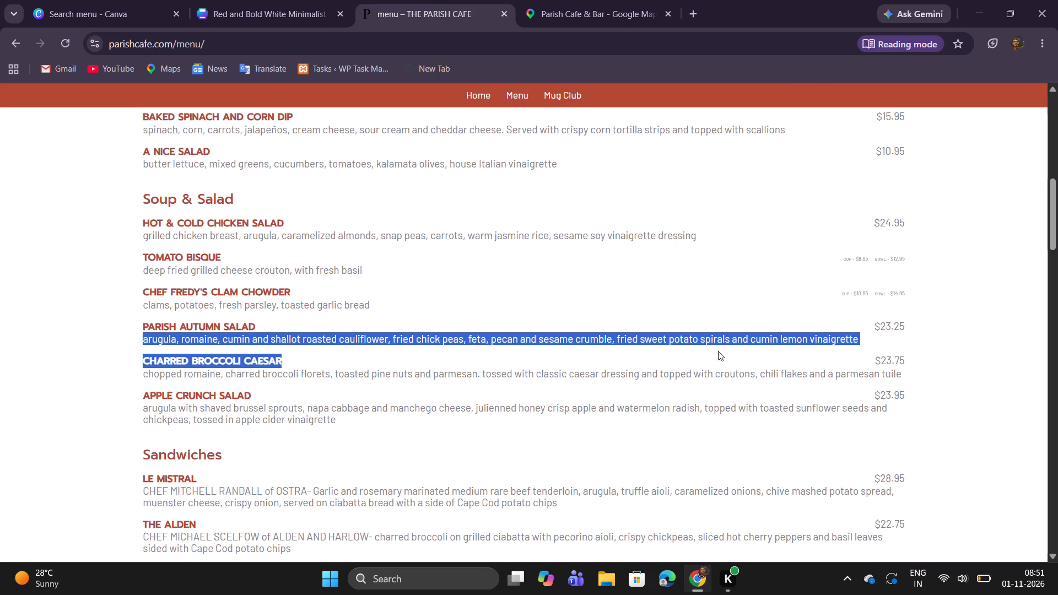
left_click_drag(718, 351, 857, 336)
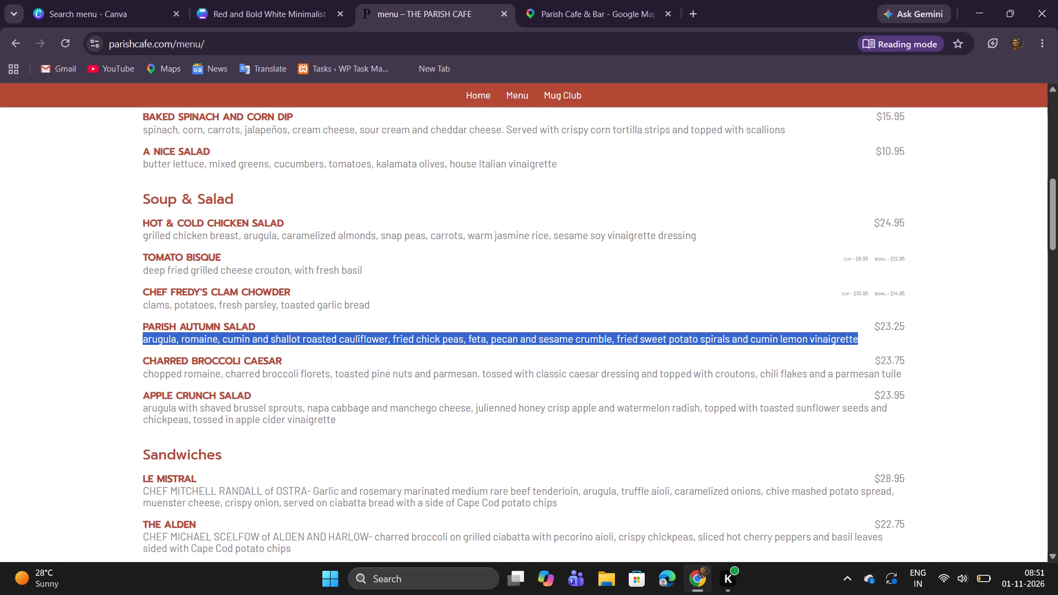
key("ctrl+c")
left_click(283, 24)
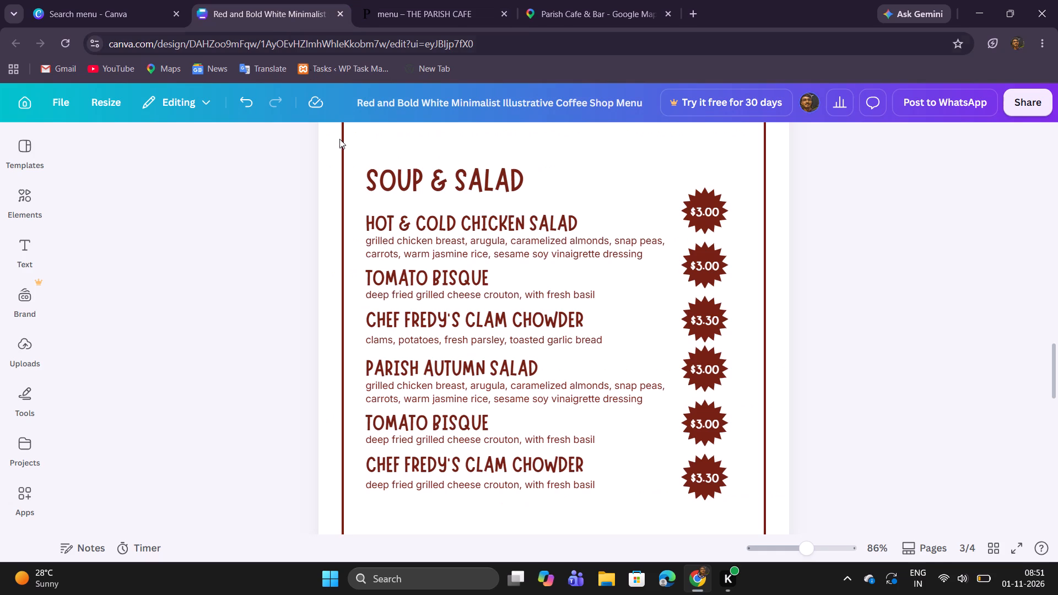
double_click(420, 399)
key("ctrl+v")
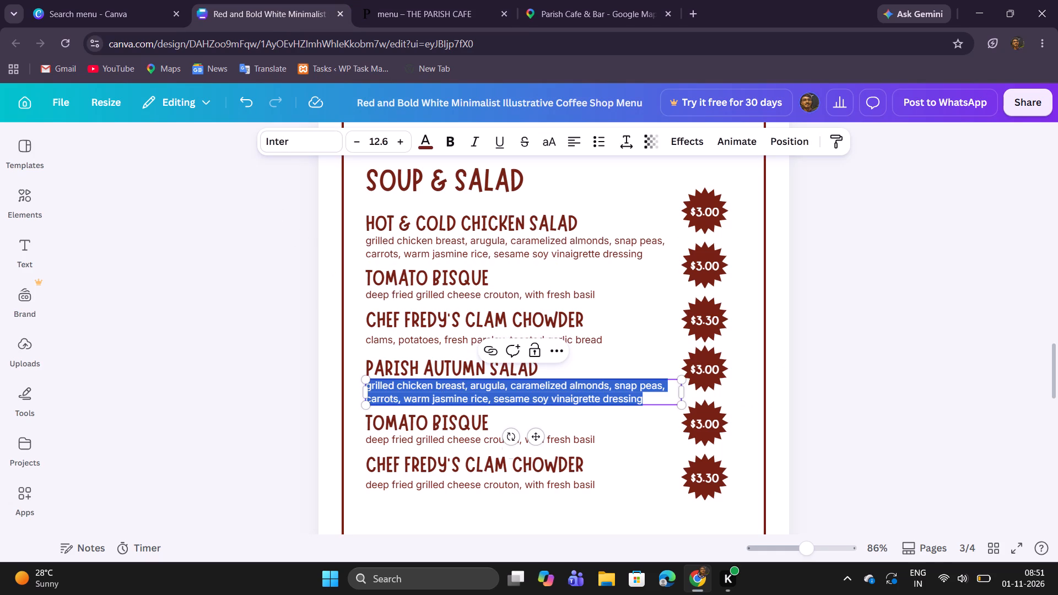
left_click(463, 507)
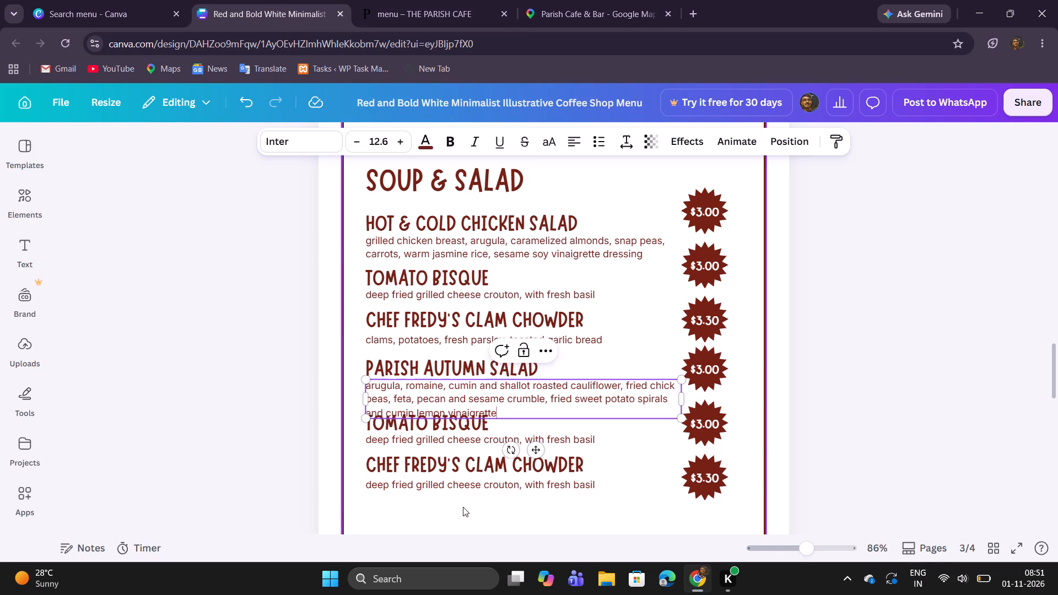
Move the last two SOUP & SALAD item names and descriptions down together, just clear of the three-line PARISH AUTUMN SALAD description.
left_click_drag(461, 518, 449, 425)
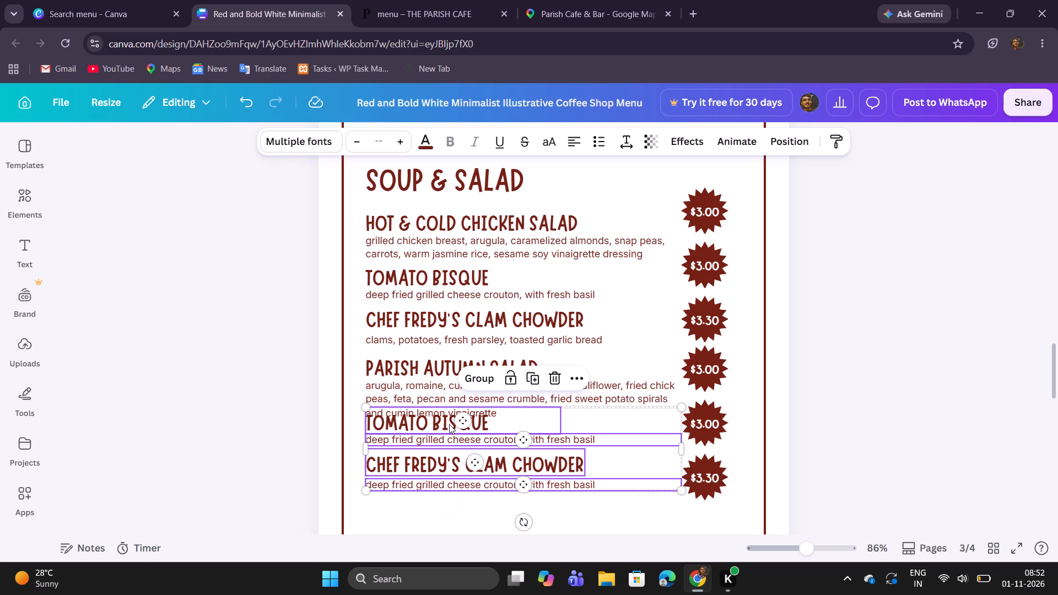
left_click_drag(500, 449, 500, 458)
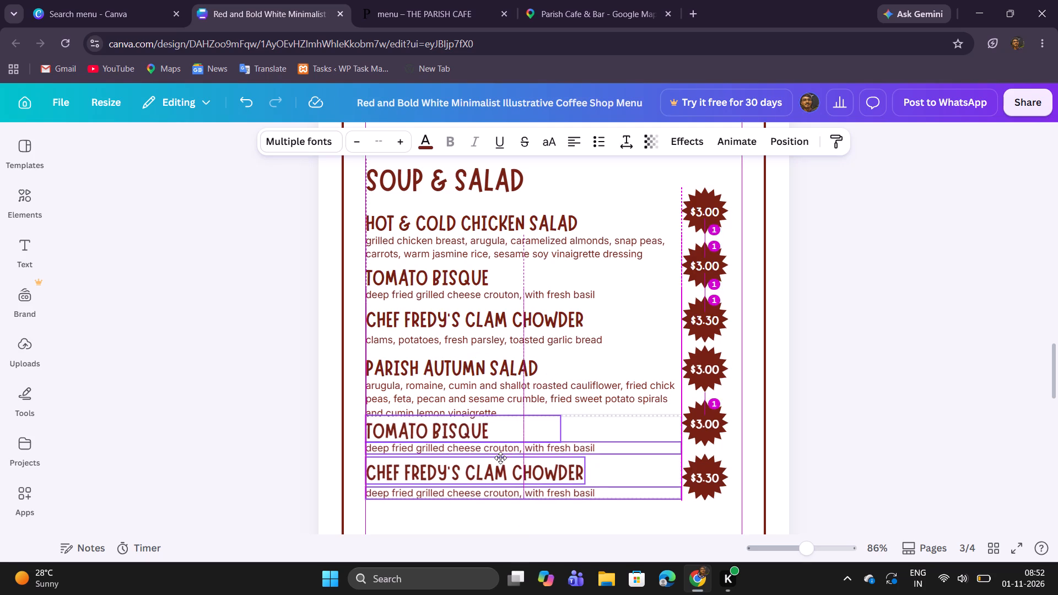
left_click_drag(500, 458, 500, 467)
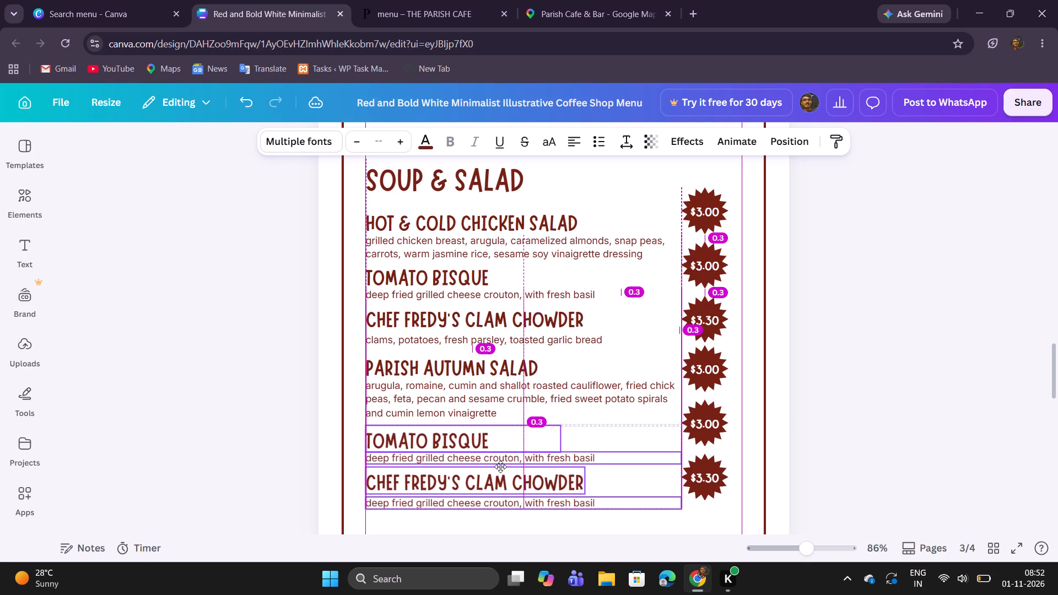
left_click_drag(500, 467, 500, 466)
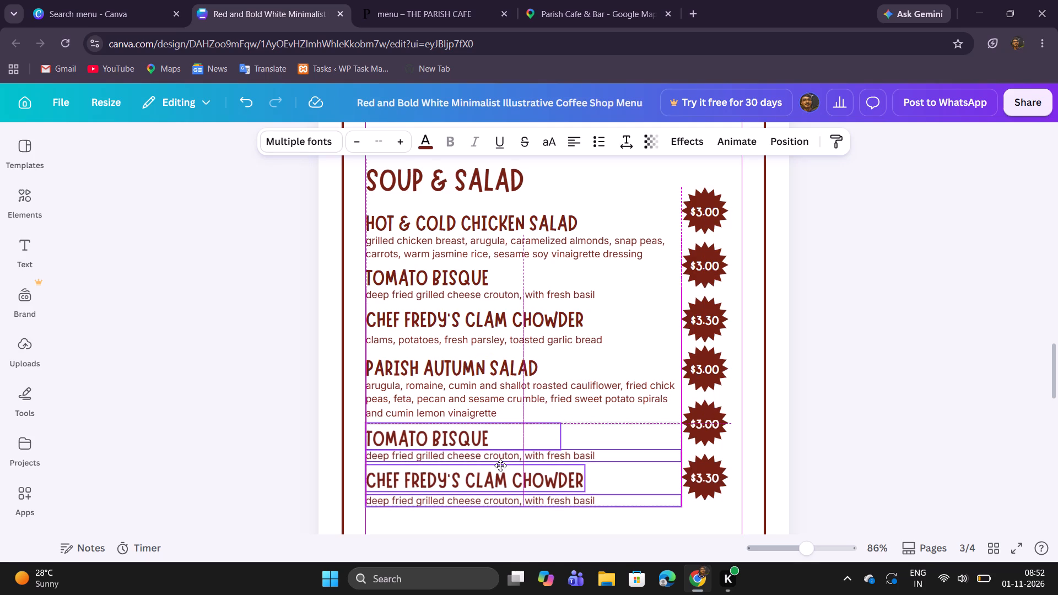
left_click_drag(500, 466, 500, 464)
left_click(911, 351)
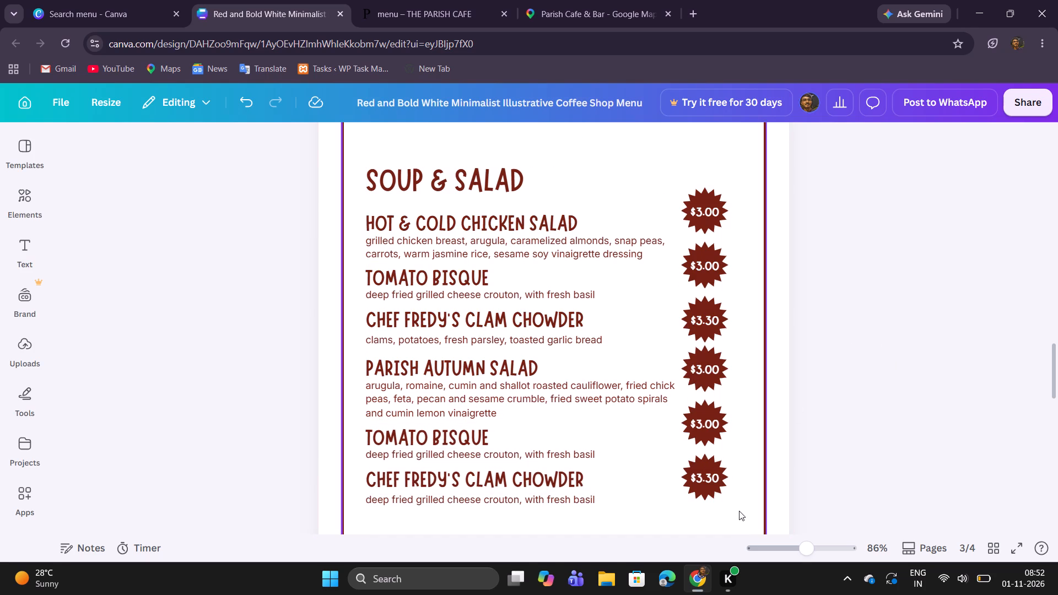
Move the last two SOUP & SALAD price badges with their prices down slightly to line up with the shifted items, keeping them in the badge column.
left_click_drag(739, 511, 700, 428)
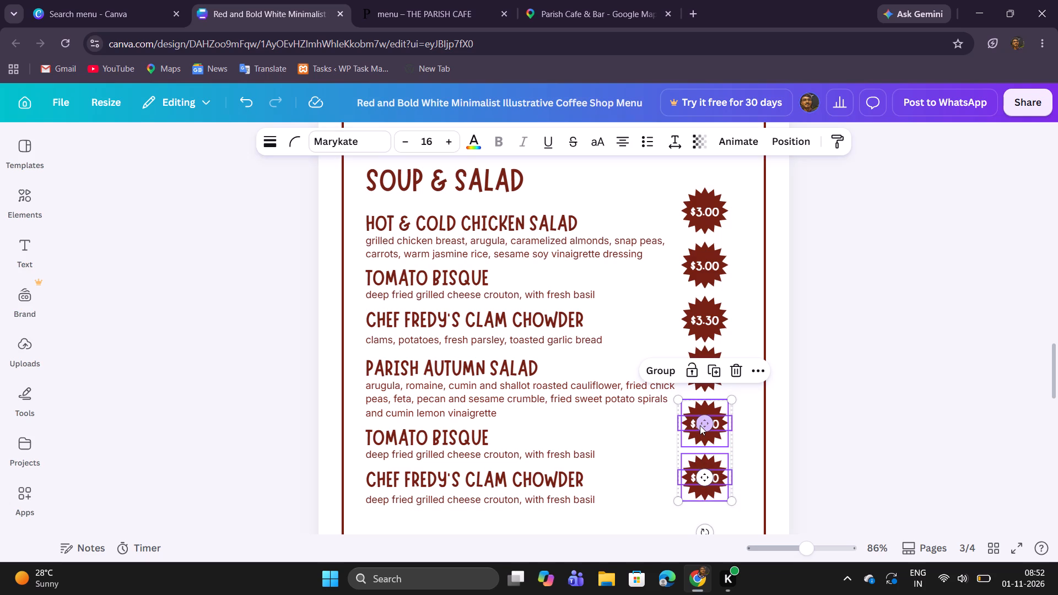
left_click_drag(698, 440, 698, 447)
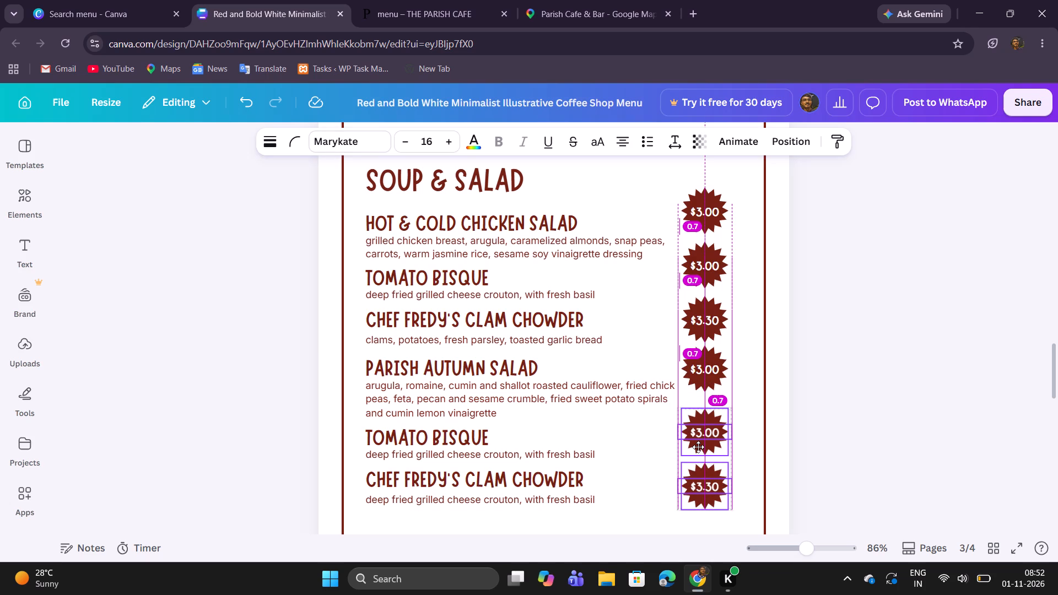
left_click_drag(698, 447, 698, 446)
left_click(882, 399)
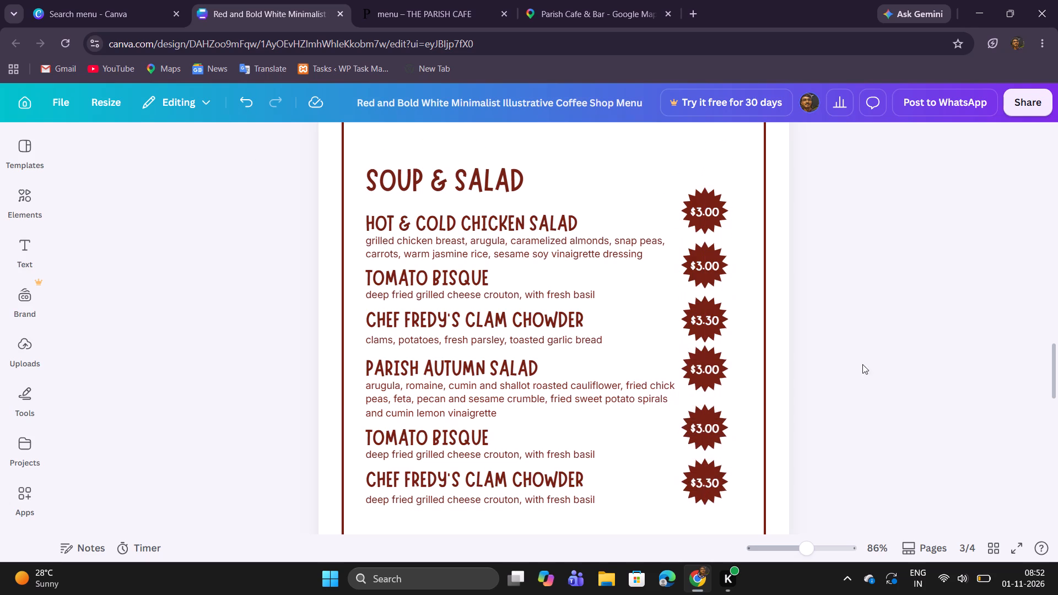
Replace the copied TOMATO BISQUE name, fifth in SOUP & SALAD, with the website's "CHARRED BROCCOLI CAESAR" and fit its text box to one line, about 9.5 wide.
left_click(442, 0)
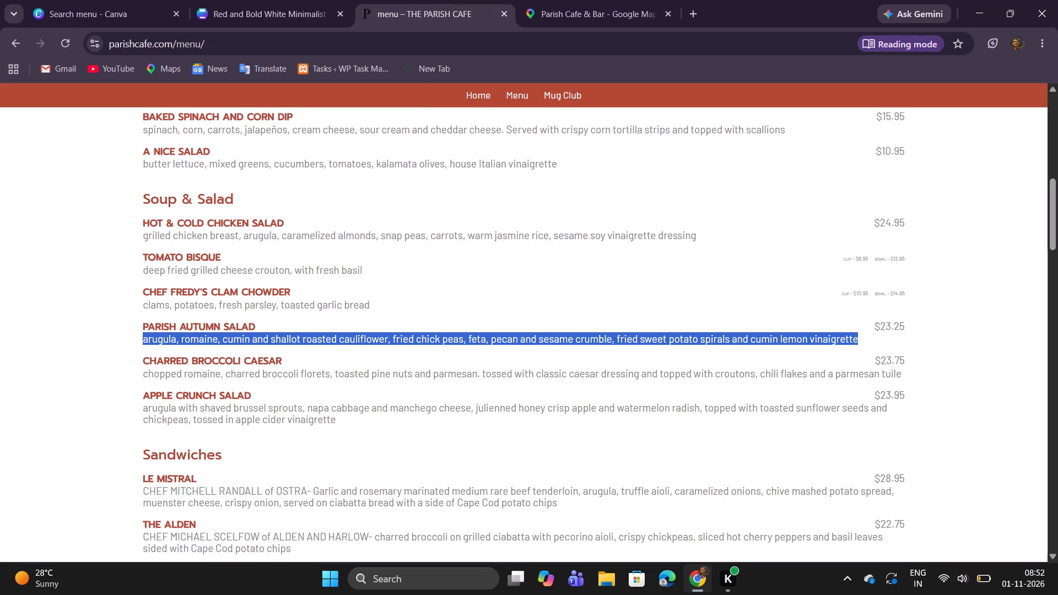
left_click_drag(144, 360, 273, 359)
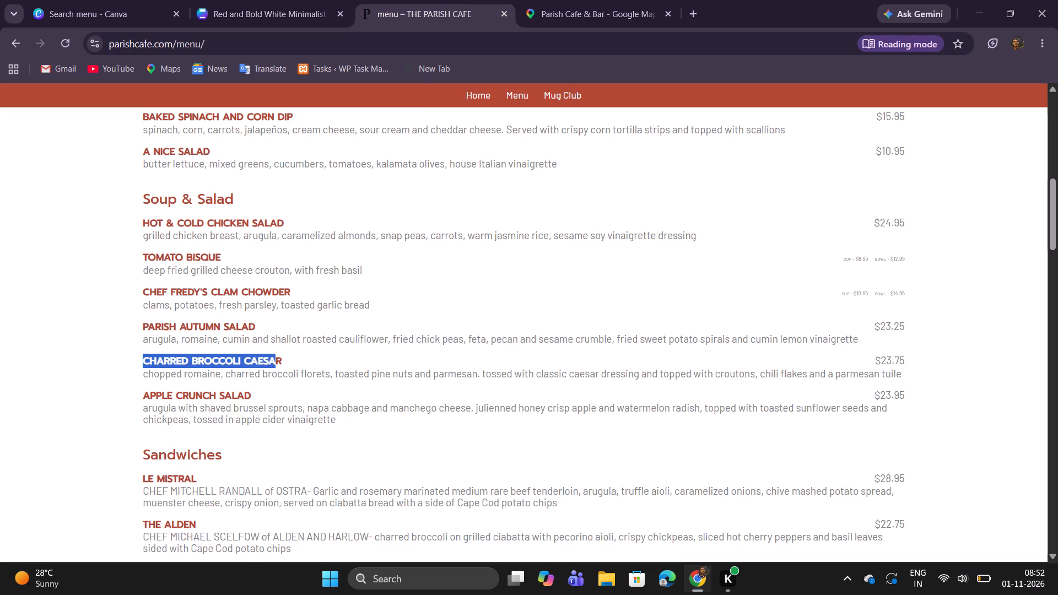
left_click_drag(273, 359, 284, 359)
key("ctrl+c")
left_click(250, 0)
double_click(428, 445)
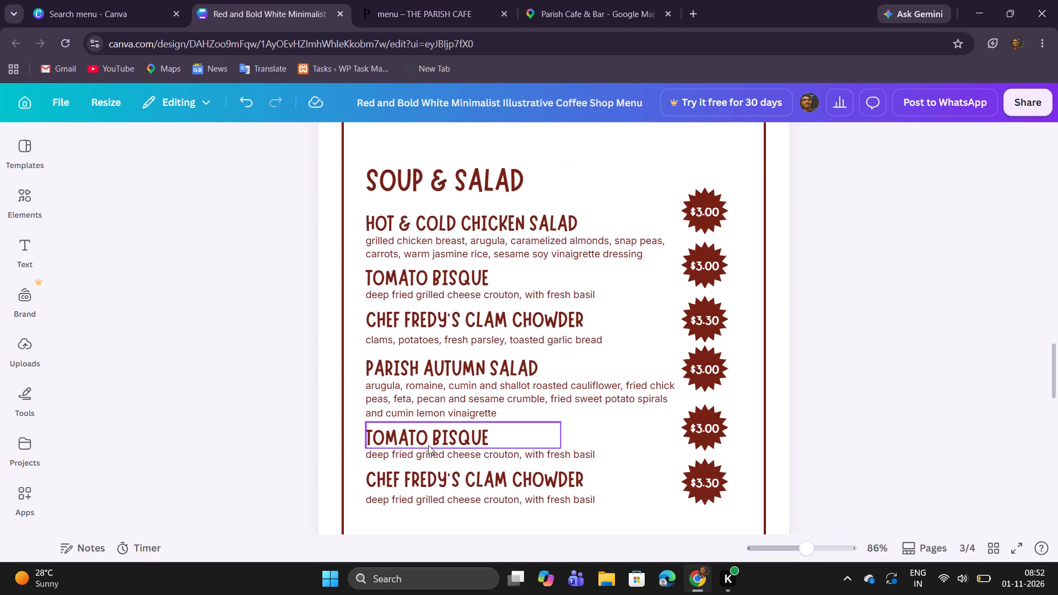
key("ctrl+v")
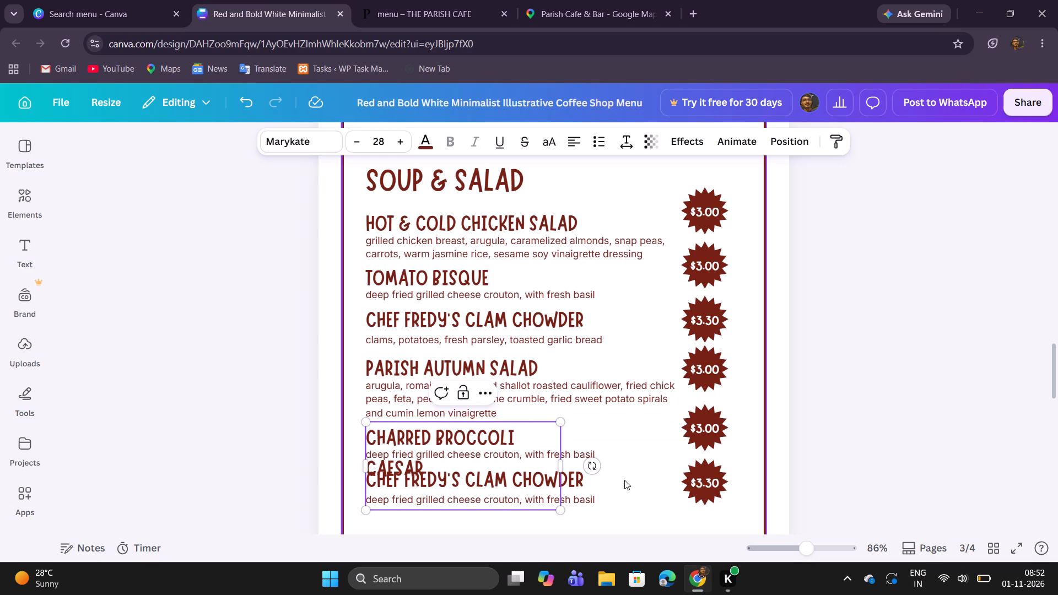
left_click_drag(563, 467, 590, 466)
key("BackSpace")
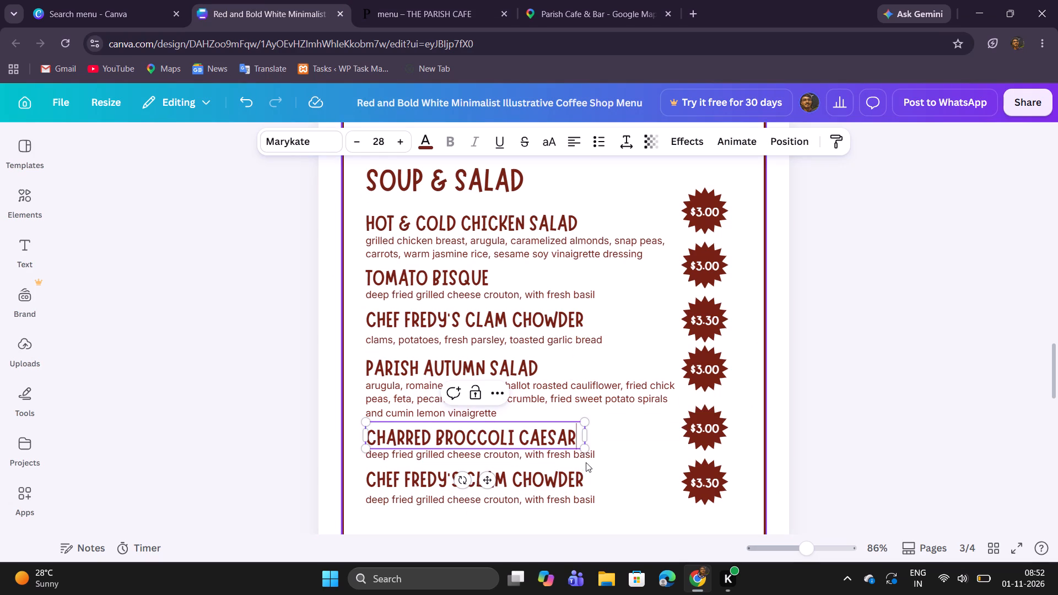
left_click(587, 436)
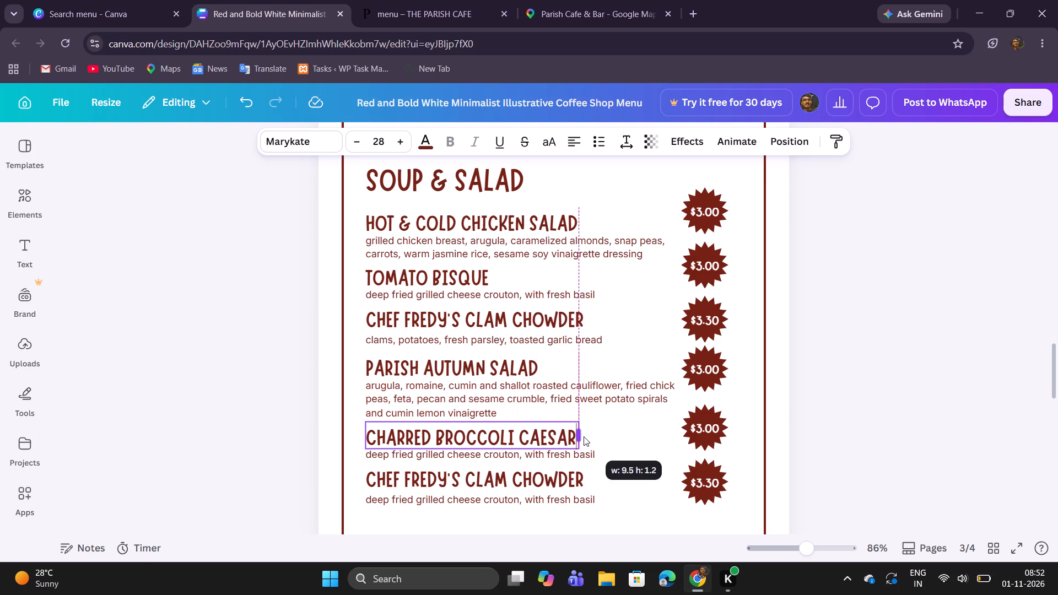
left_click(913, 362)
Move the last CHEF FREDY'S CLAM CHOWDER name, description and price badge down together, leaving room for a three-line CHARRED BROCCOLI CAESAR description.
scroll(913, 350, "down", 1)
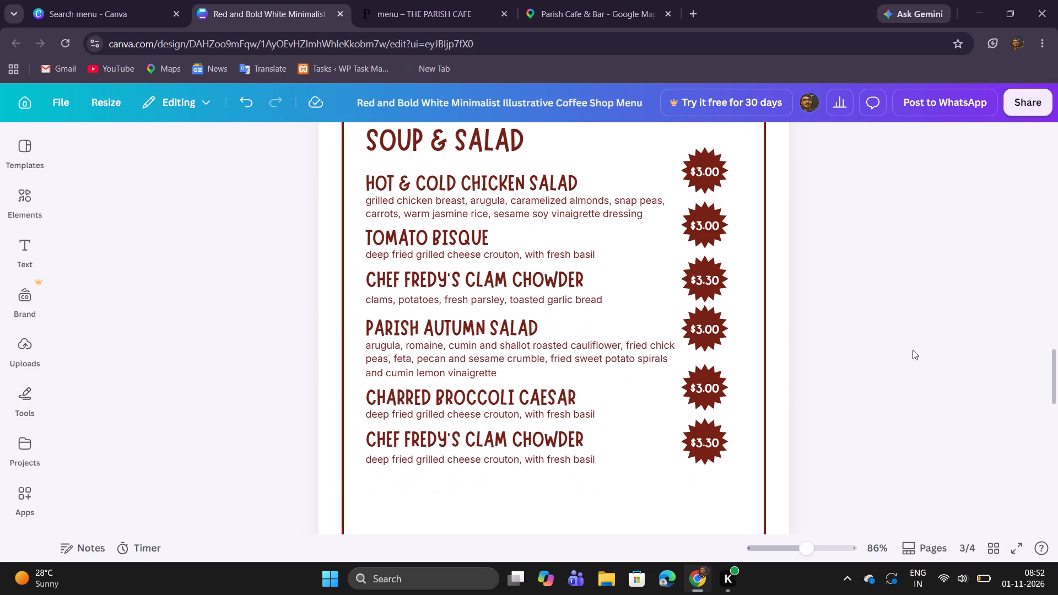
left_click_drag(538, 469, 522, 419)
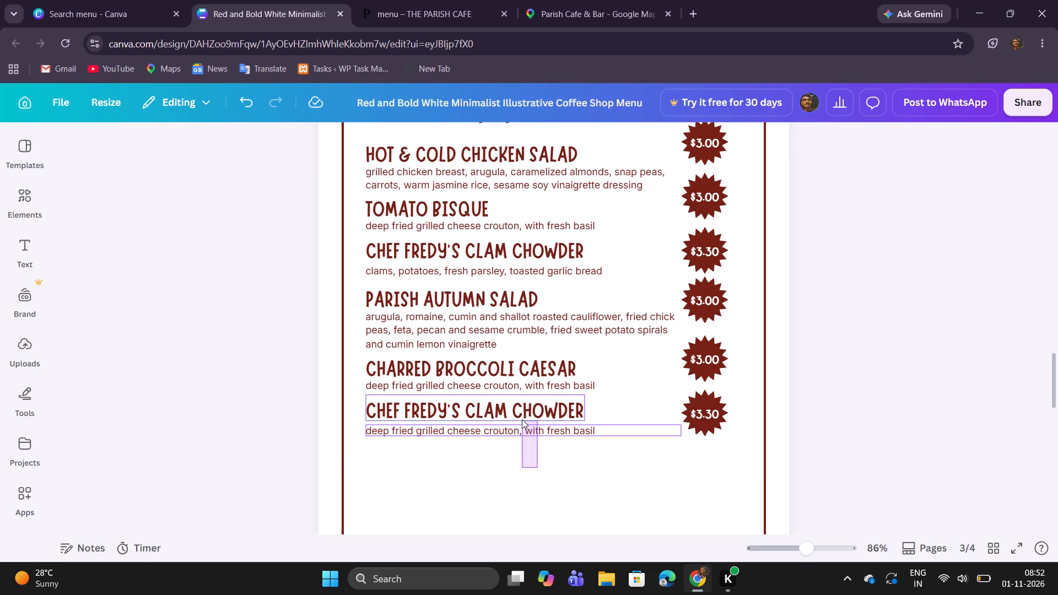
left_click_drag(522, 419, 522, 416)
left_click(411, 510)
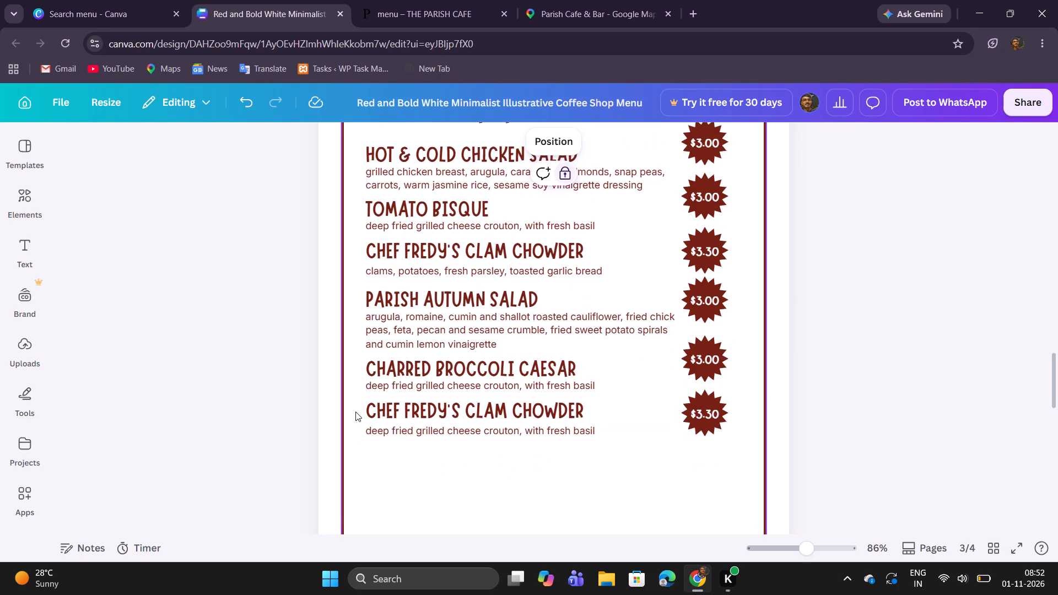
left_click_drag(355, 410, 730, 431)
left_click_drag(604, 410, 606, 426)
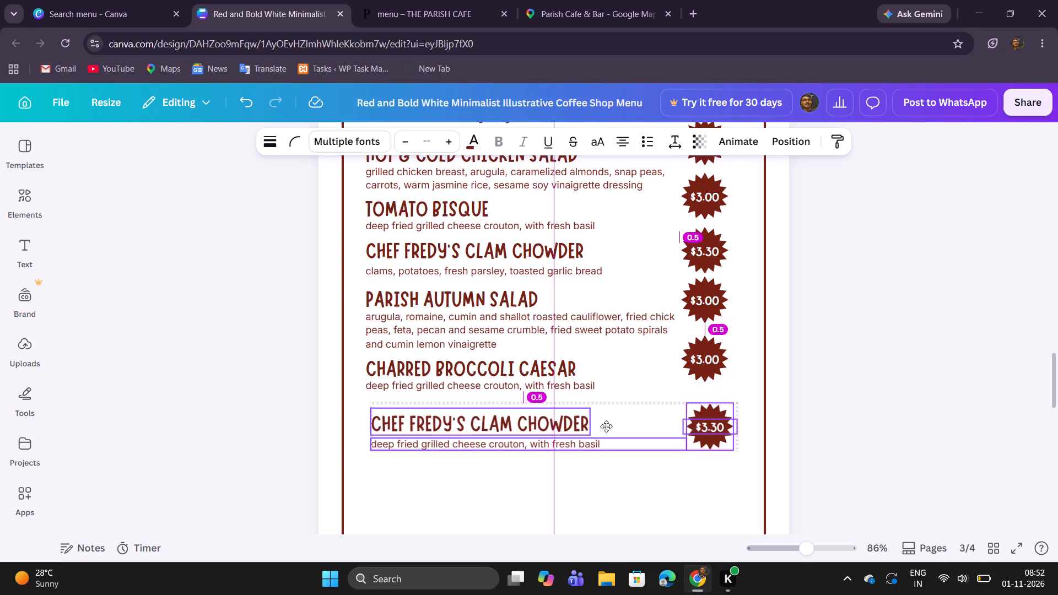
left_click_drag(606, 426, 603, 445)
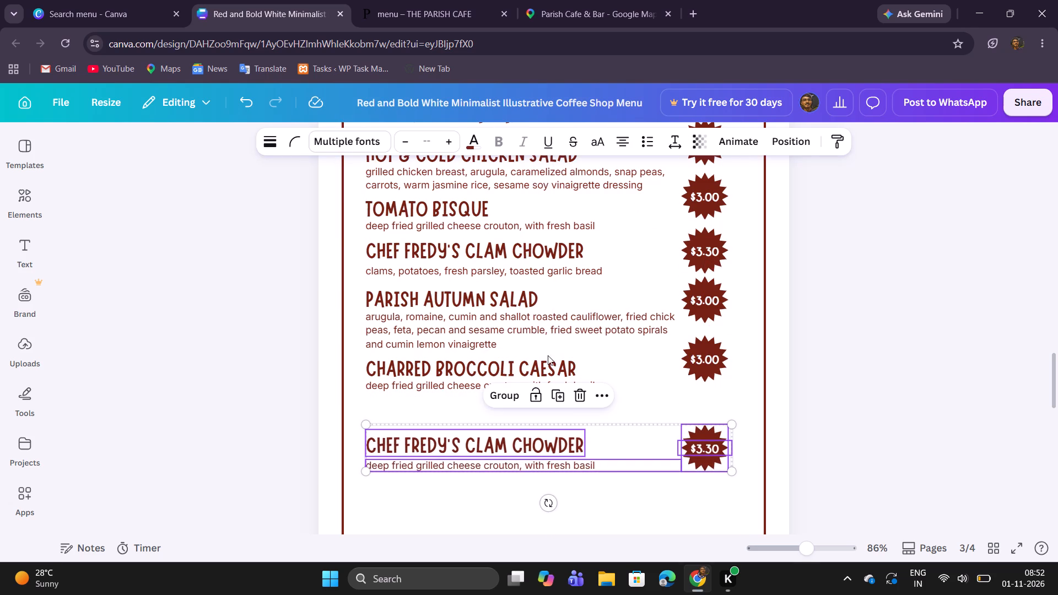
Replace the CHARRED BROCCOLI CAESAR description with the website's full text, from "chopped romaine, charred broccoli florets" through "a parmesan tuile".
left_click(401, 0)
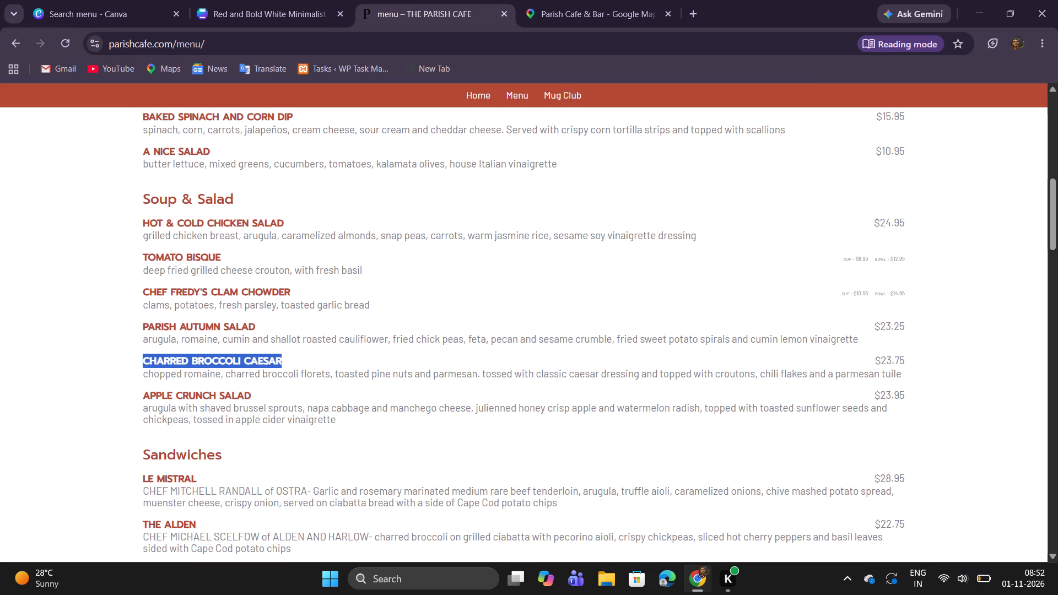
left_click_drag(145, 377, 386, 366)
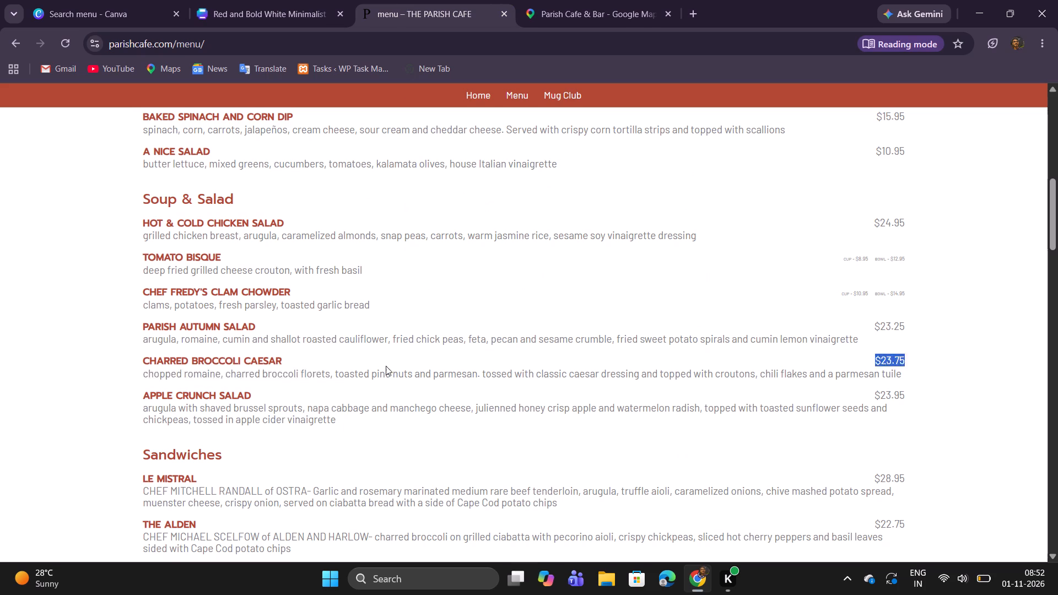
left_click_drag(386, 366, 904, 377)
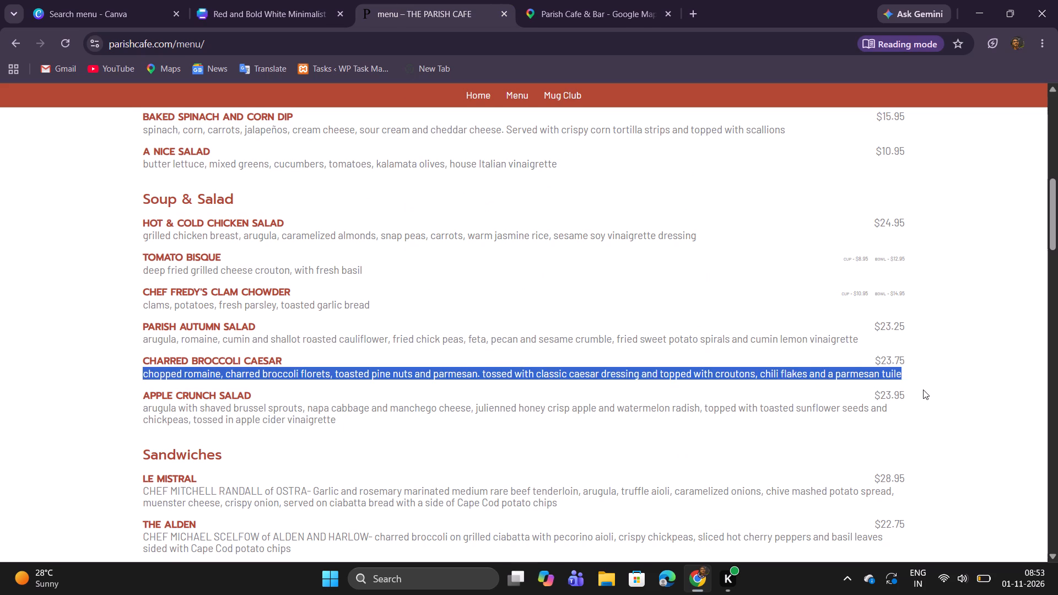
key("ctrl+c")
left_click(303, 0)
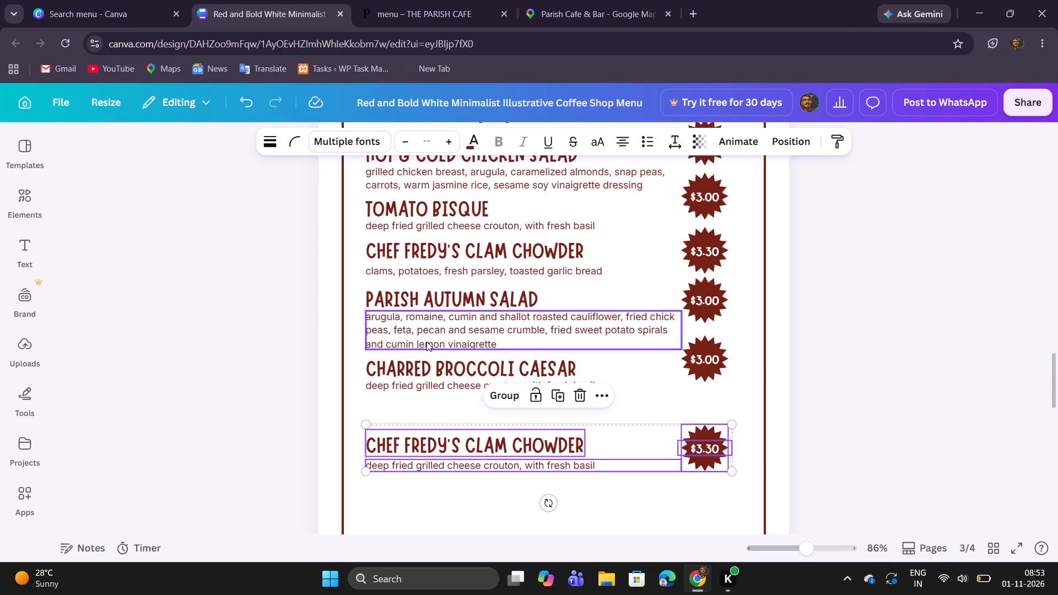
left_click(440, 383)
double_click(440, 383)
key("ctrl+v")
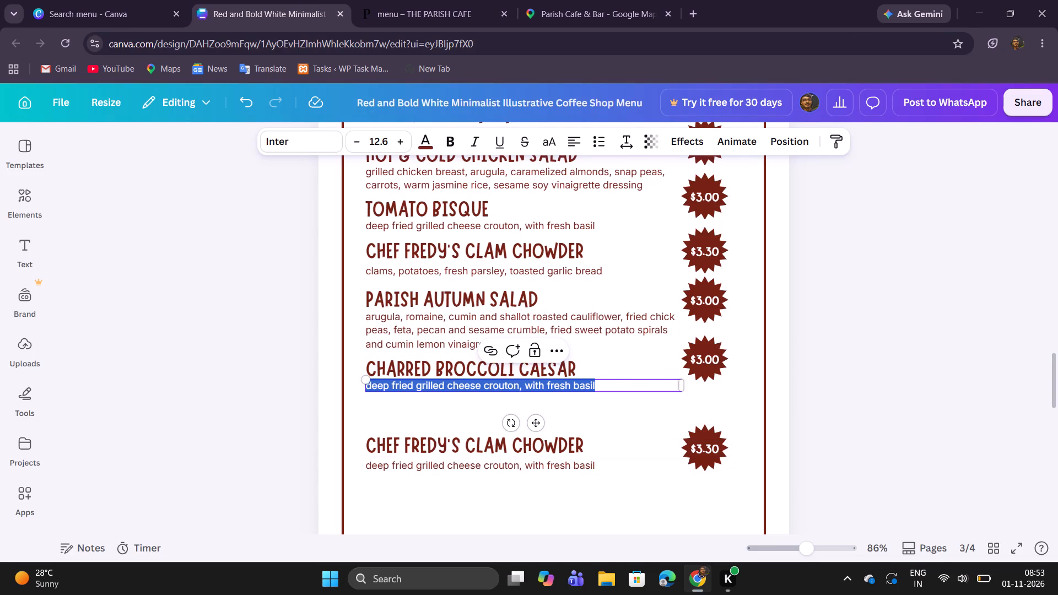
left_click(861, 353)
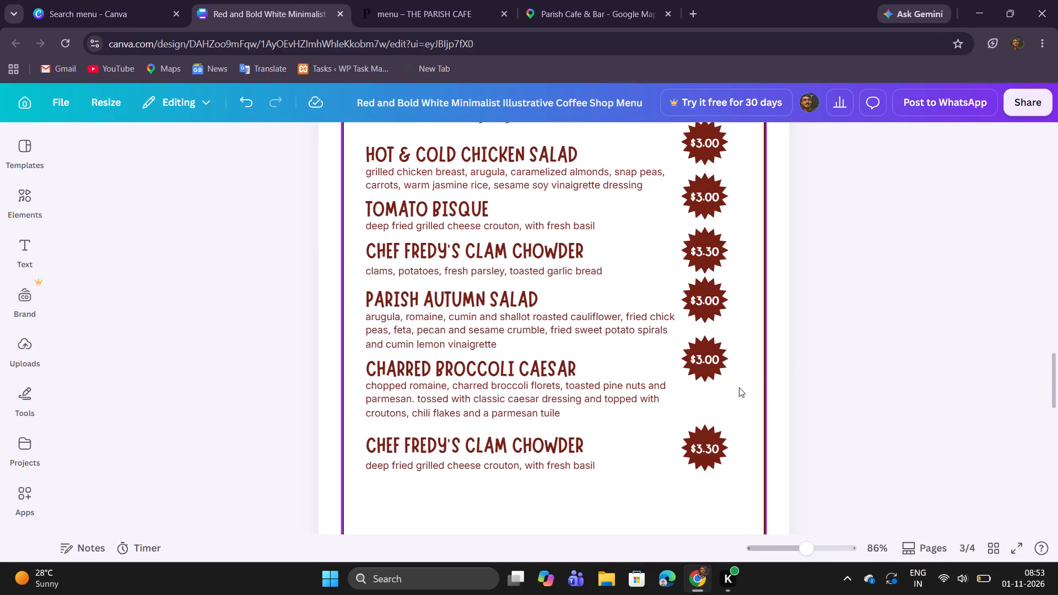
Lower the CHARRED BROCCOLI CAESAR and PARISH AUTUMN SALAD price badges with their prices beside their items, keeping both in the badge column.
left_click_drag(739, 385, 701, 360)
left_click_drag(699, 360, 699, 374)
left_click(981, 332)
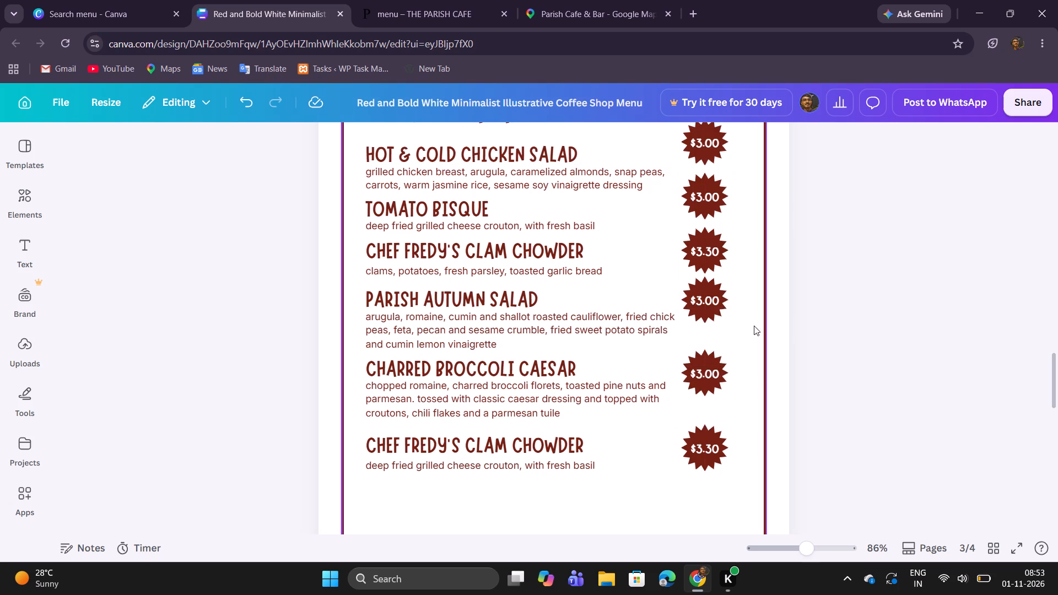
left_click_drag(746, 323, 688, 301)
left_click_drag(705, 301, 705, 311)
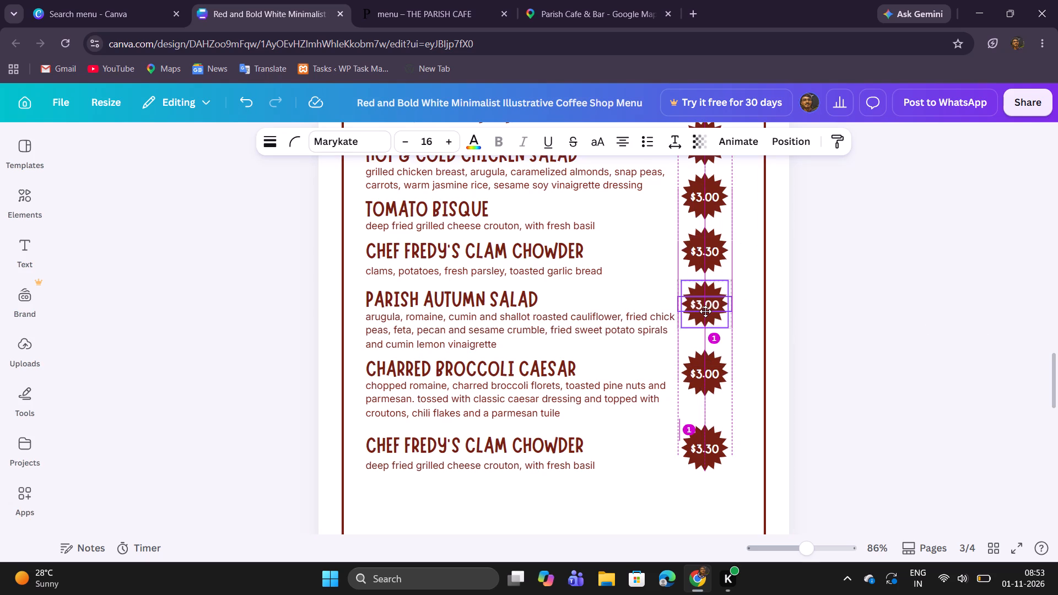
left_click_drag(705, 311, 705, 313)
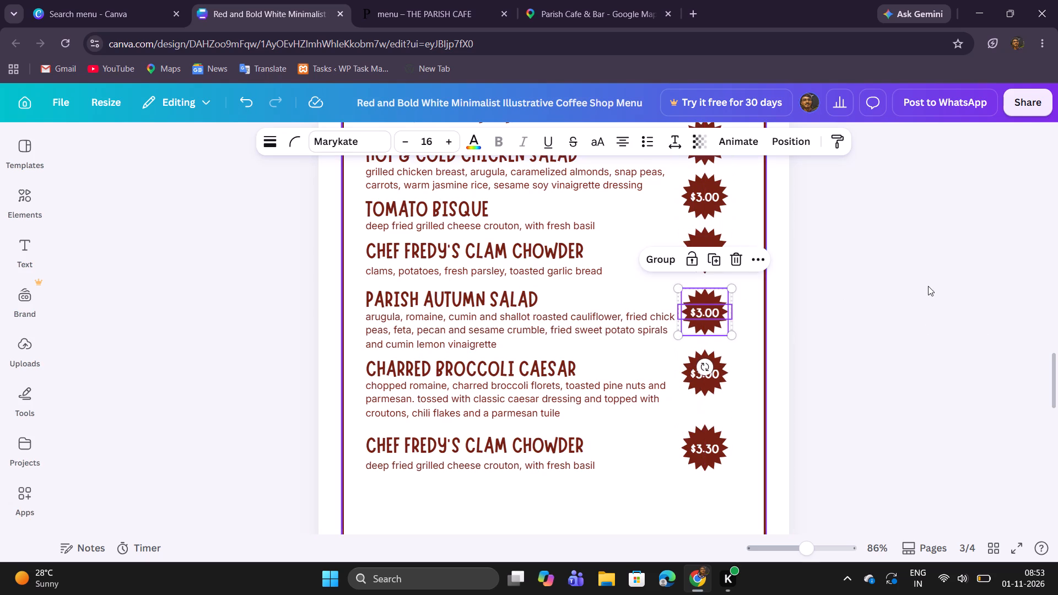
Move the last CHEF FREDY'S CLAM CHOWDER name, description and price badge up together slightly, closer to the CHARRED BROCCOLI CAESAR description.
left_click(928, 286)
scroll(939, 305, "up", 2)
scroll(939, 304, "down", 2)
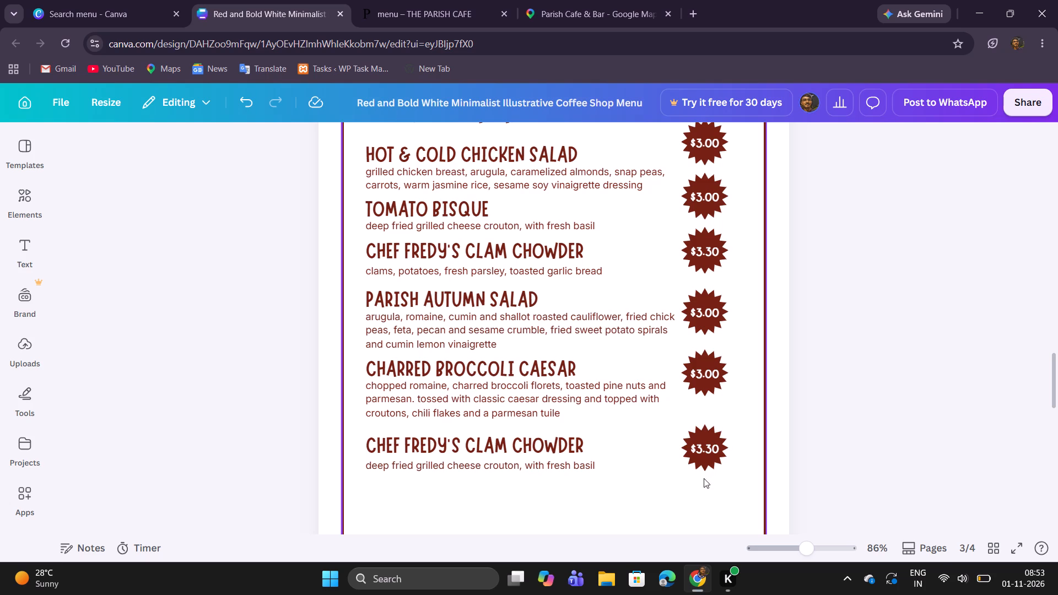
left_click_drag(738, 427, 431, 461)
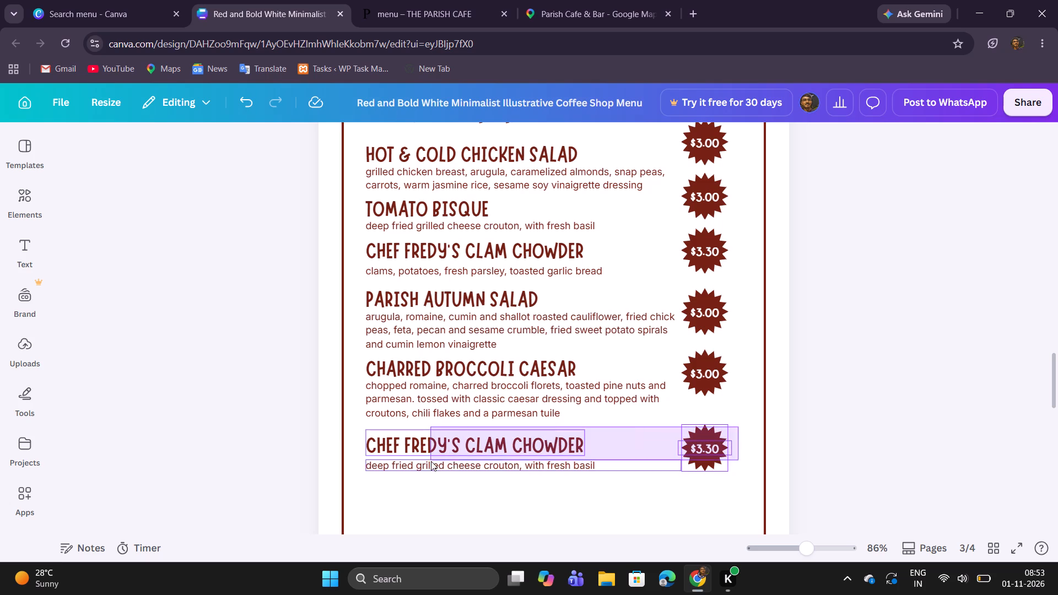
left_click_drag(431, 461, 428, 472)
left_click(511, 443)
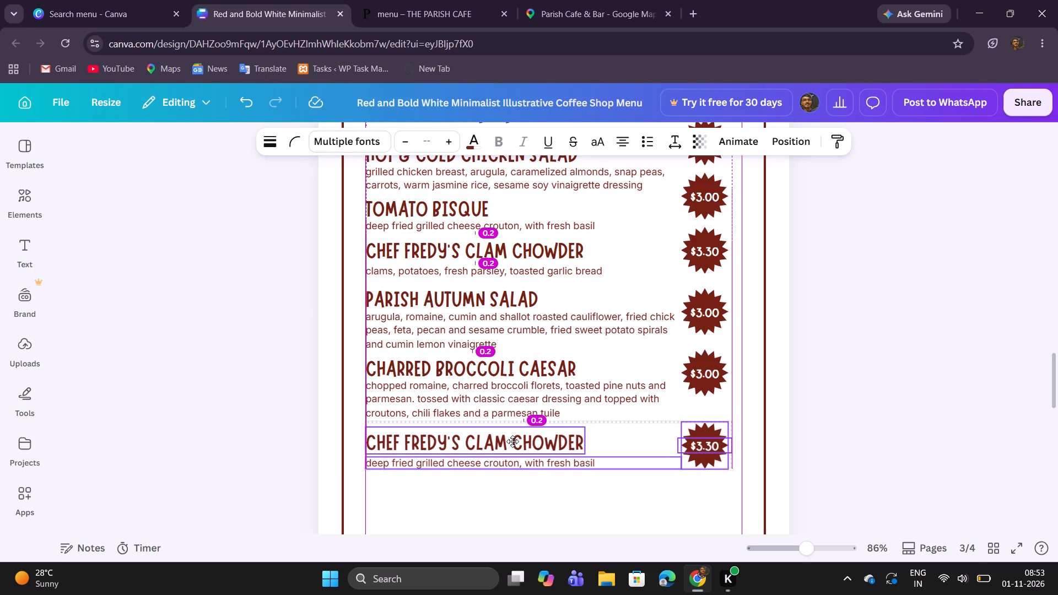
left_click(931, 380)
Replace the last CHEF FREDY'S CLAM CHOWDER name with the website's "APPLE CRUNCH SALAD", removing the extra line break.
left_click(381, 0)
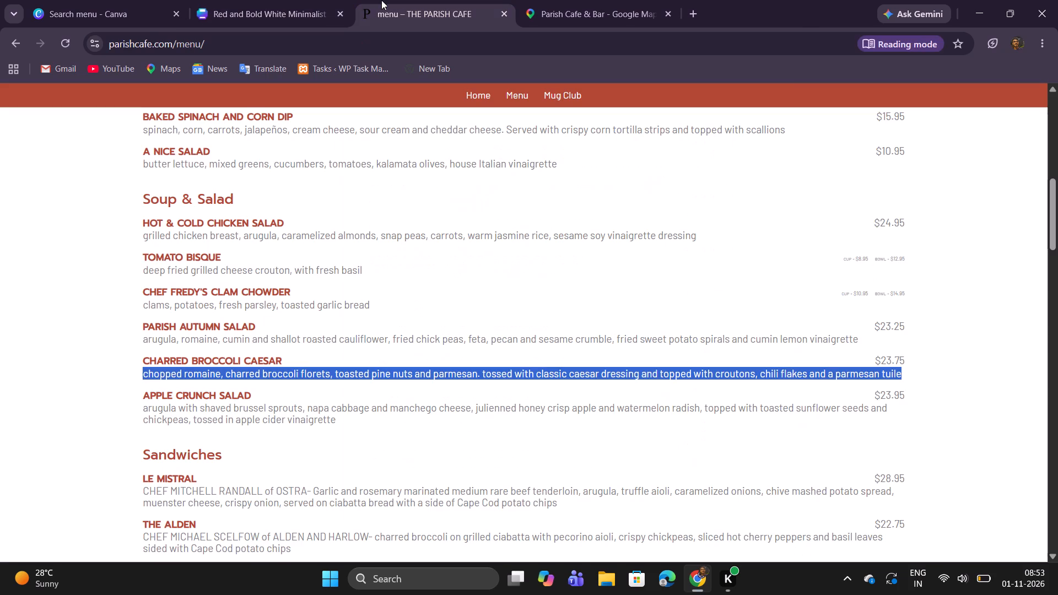
left_click_drag(141, 394, 156, 394)
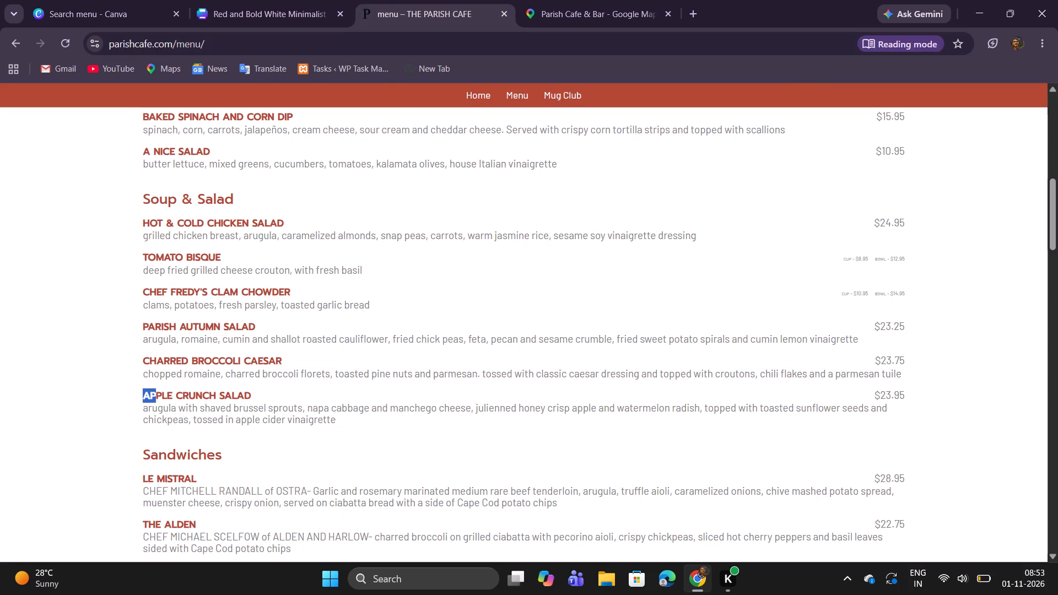
left_click_drag(156, 394, 255, 390)
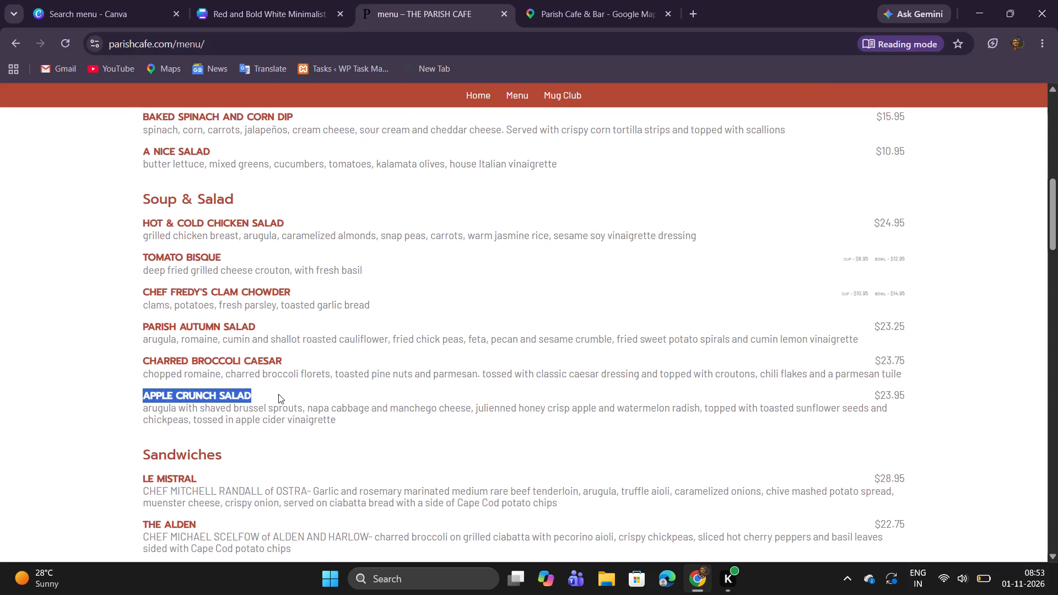
key("ctrl+c")
left_click(257, 0)
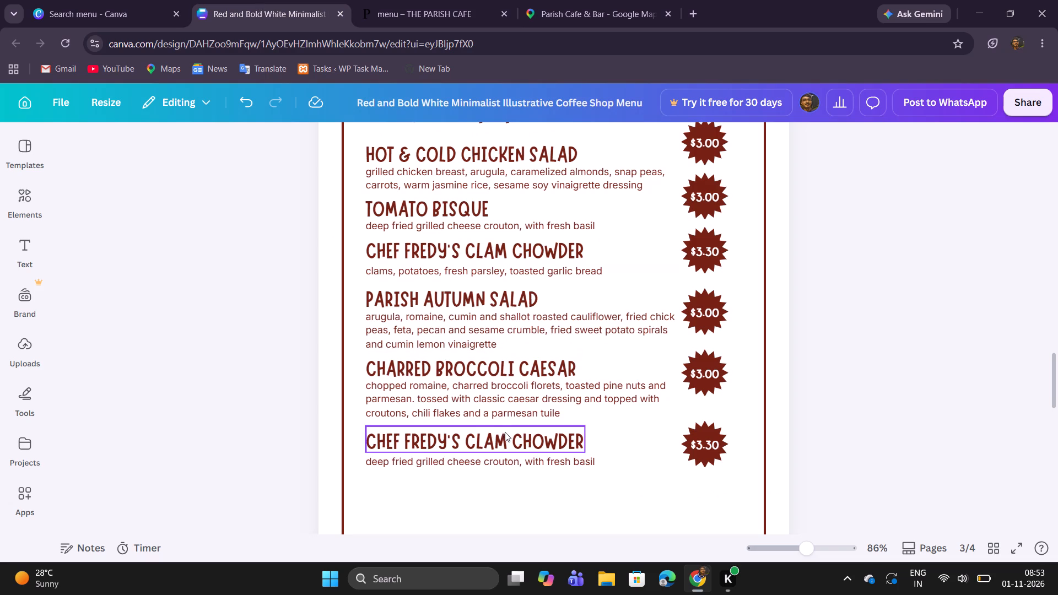
double_click(505, 434)
key("ctrl+v")
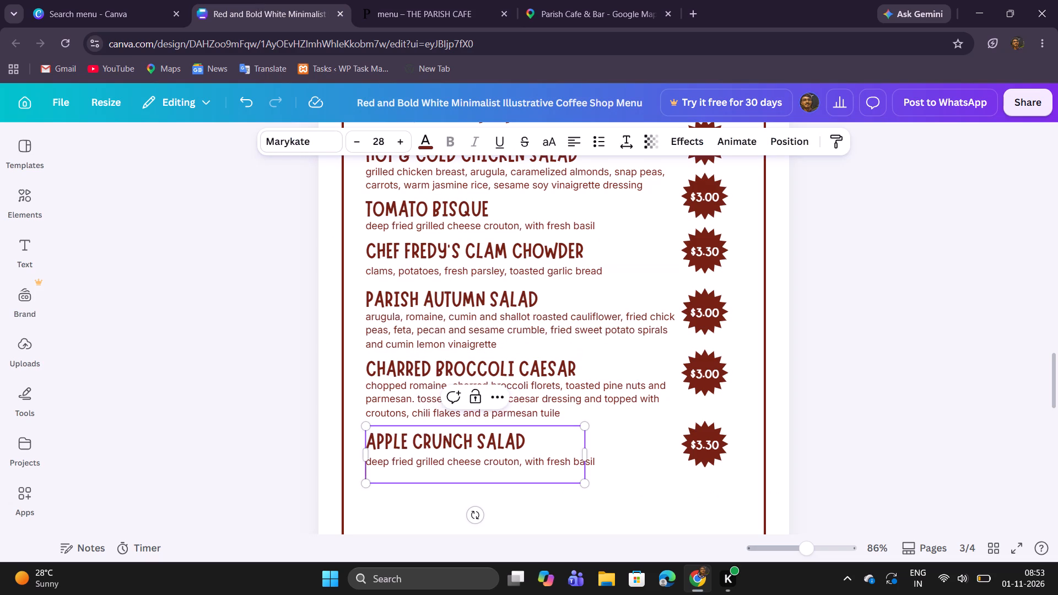
key("BackSpace")
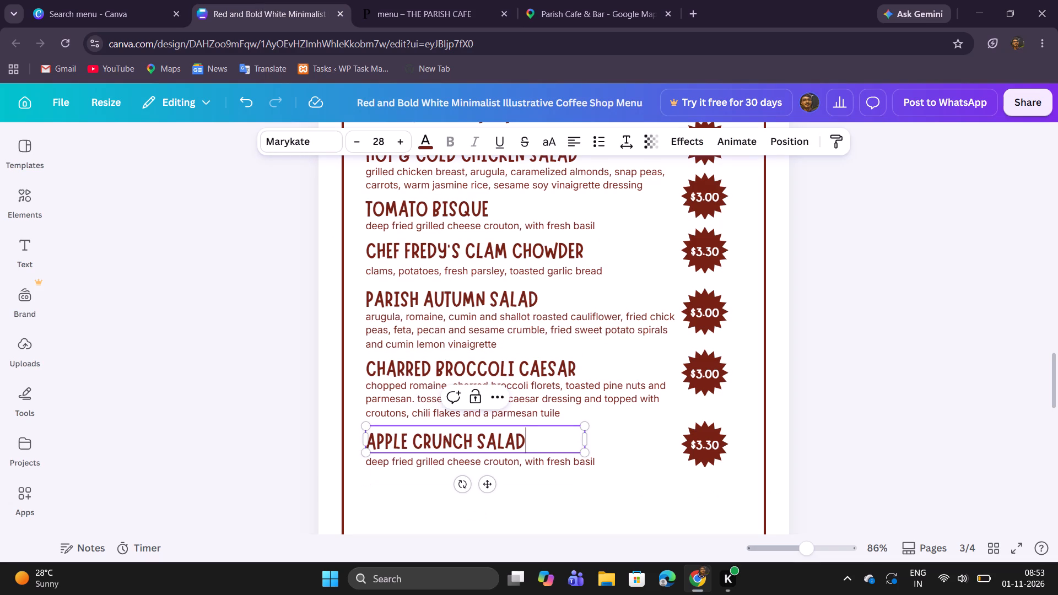
left_click(559, 503)
Replace the APPLE CRUNCH SALAD description with the website's full text, from "arugula with shaved brussel sprouts" through "tossed in apple cider vinaigrette".
left_click(424, 9)
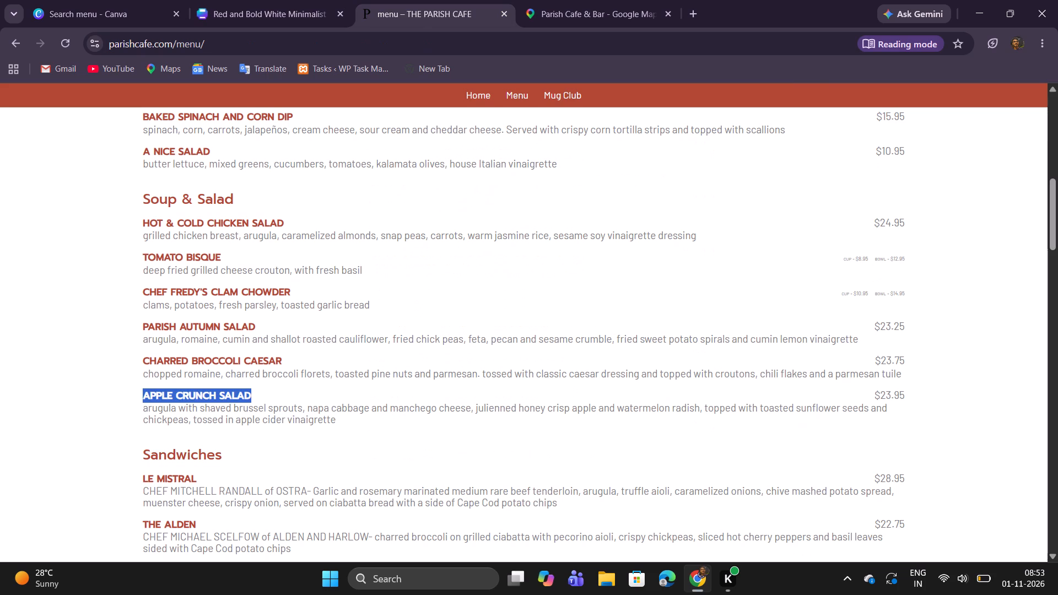
left_click_drag(141, 411, 333, 429)
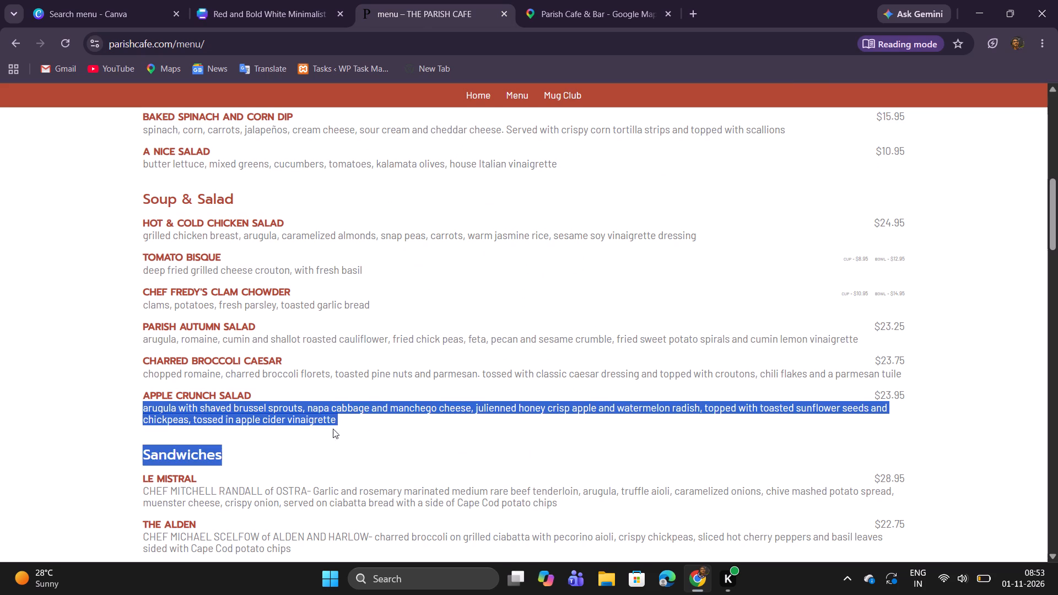
left_click_drag(333, 429, 365, 418)
key("ctrl+c")
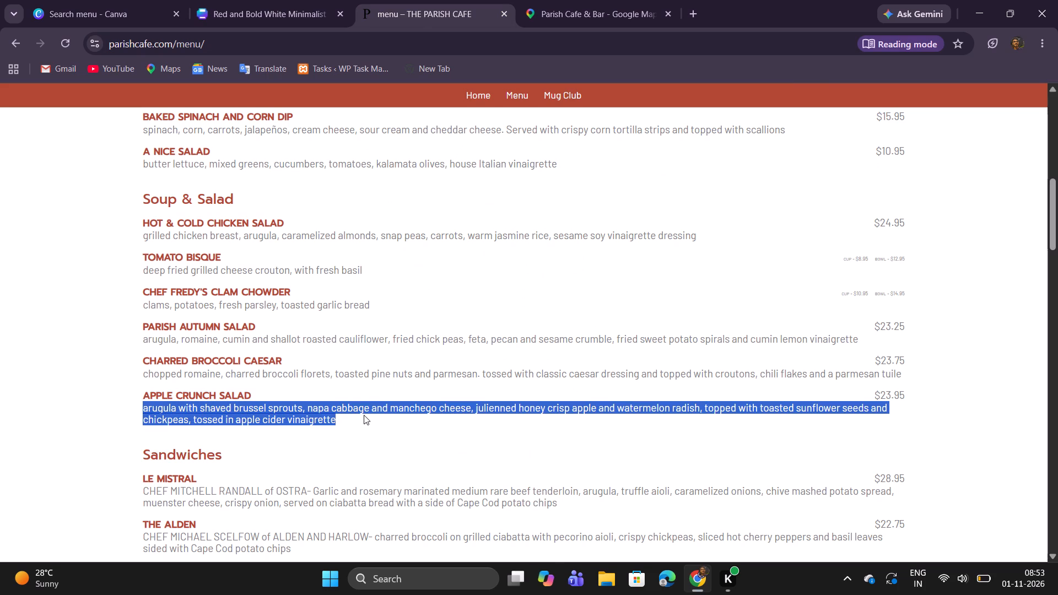
left_click(218, 0)
double_click(488, 467)
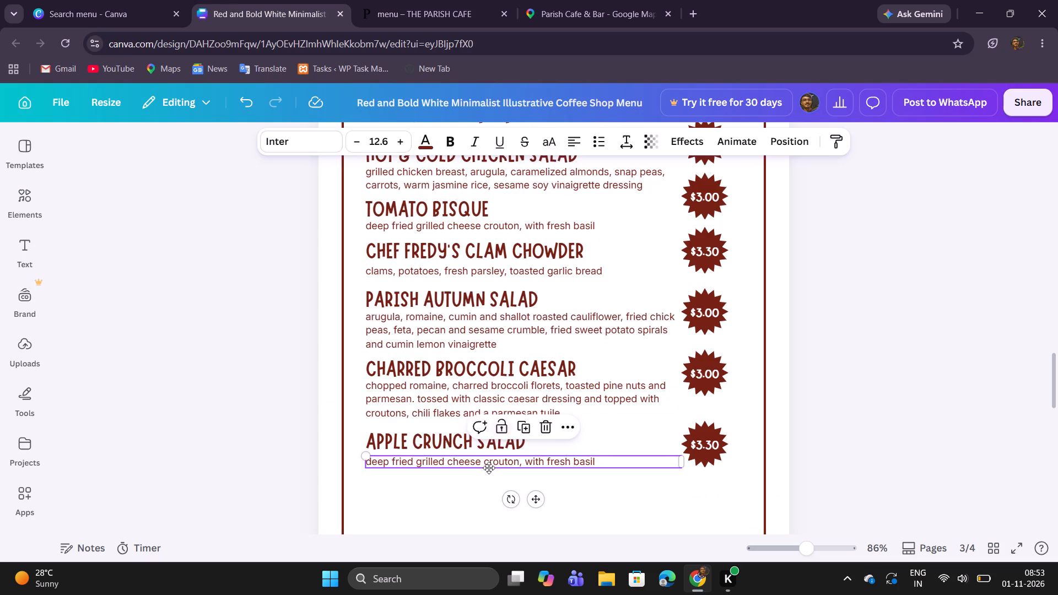
key("ctrl+v")
left_click(875, 436)
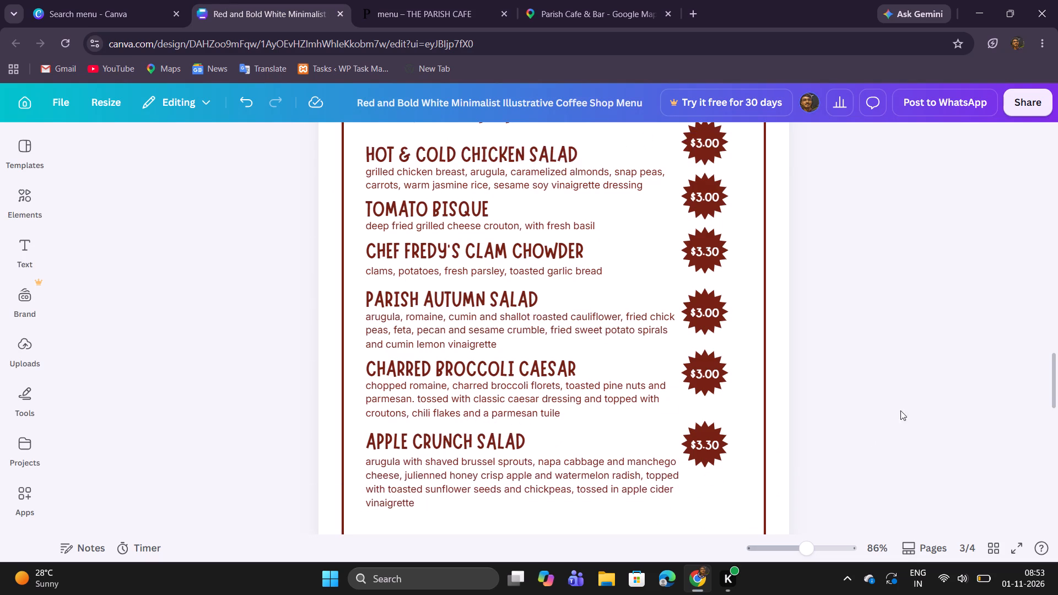
Lower the APPLE CRUNCH SALAD price badge together with its price beside the description, keeping it in the badge column.
scroll(898, 397, "down", 1)
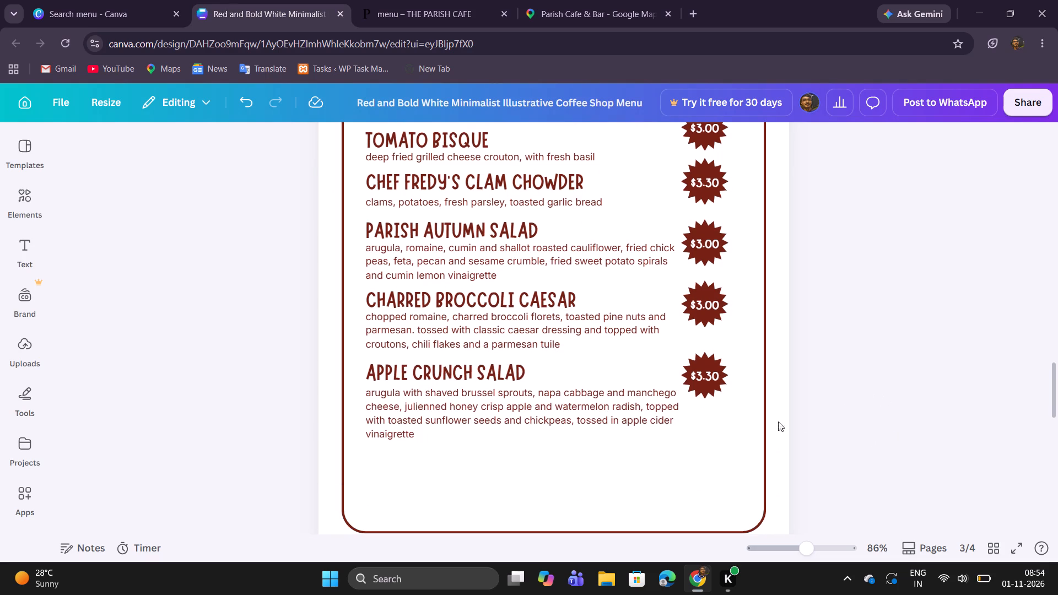
left_click_drag(724, 418, 703, 377)
left_click_drag(701, 377, 701, 386)
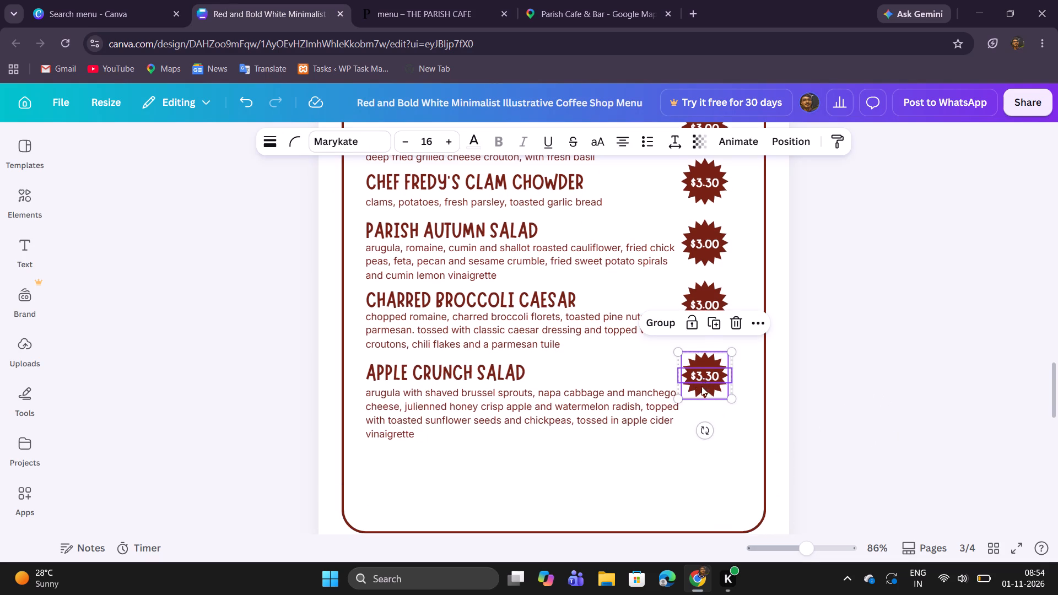
left_click_drag(701, 386, 701, 397)
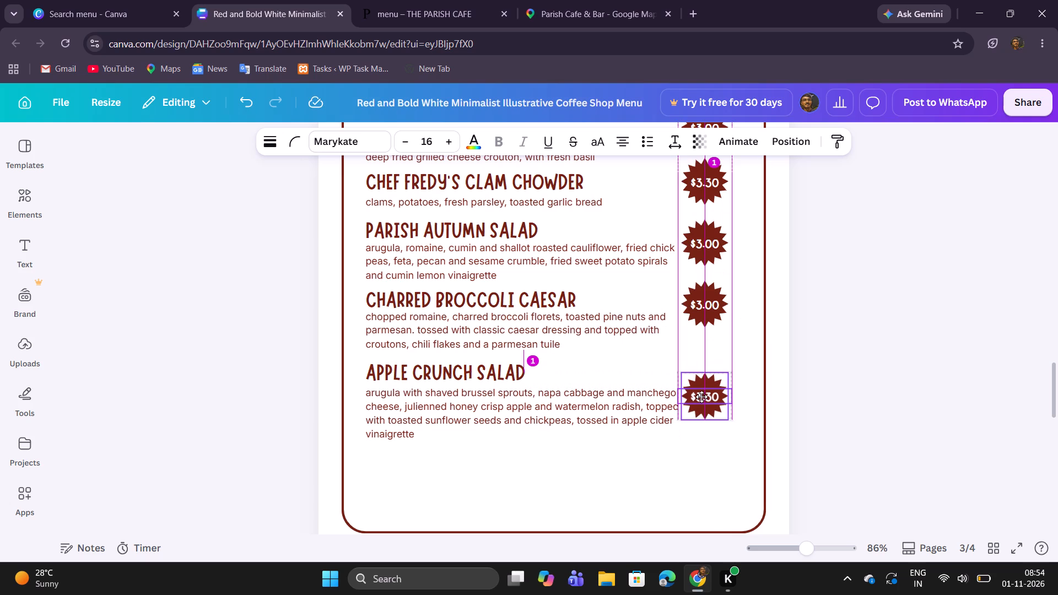
left_click_drag(701, 397, 701, 390)
left_click(870, 378)
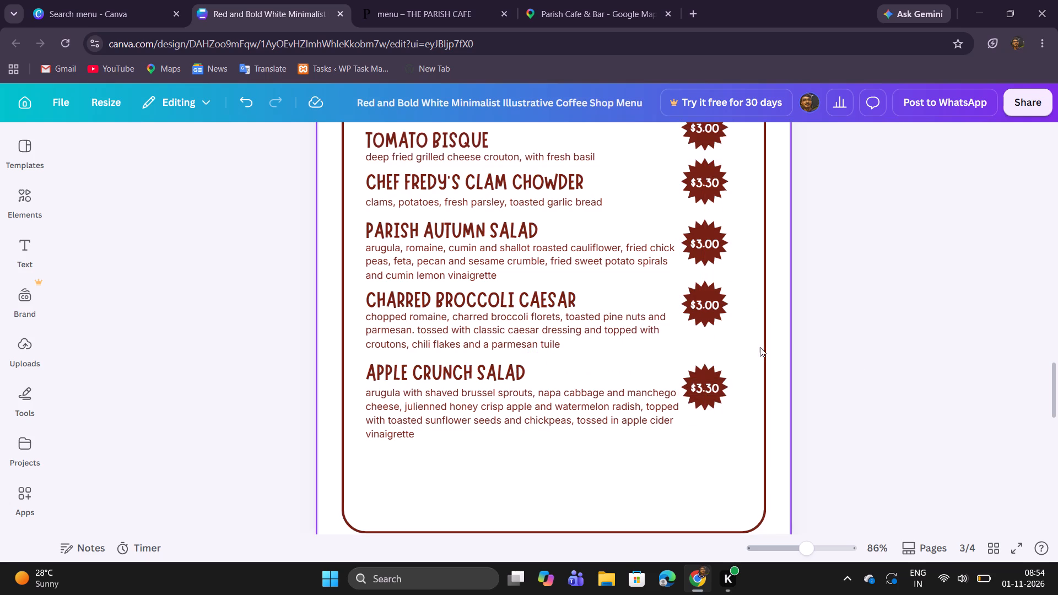
Lower the CHARRED BROCCOLI CAESAR and PARISH AUTUMN SALAD price badges with their prices slightly, keeping both in the badge column.
left_click_drag(732, 334, 707, 309)
left_click_drag(705, 306, 705, 311)
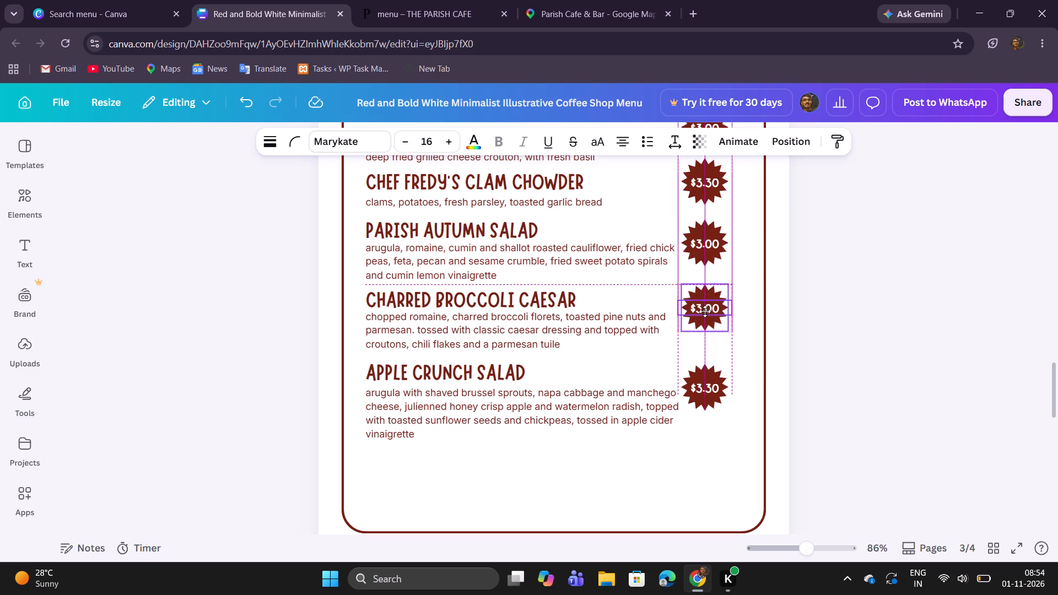
left_click_drag(705, 311, 705, 318)
left_click(876, 304)
left_click_drag(734, 277, 721, 263)
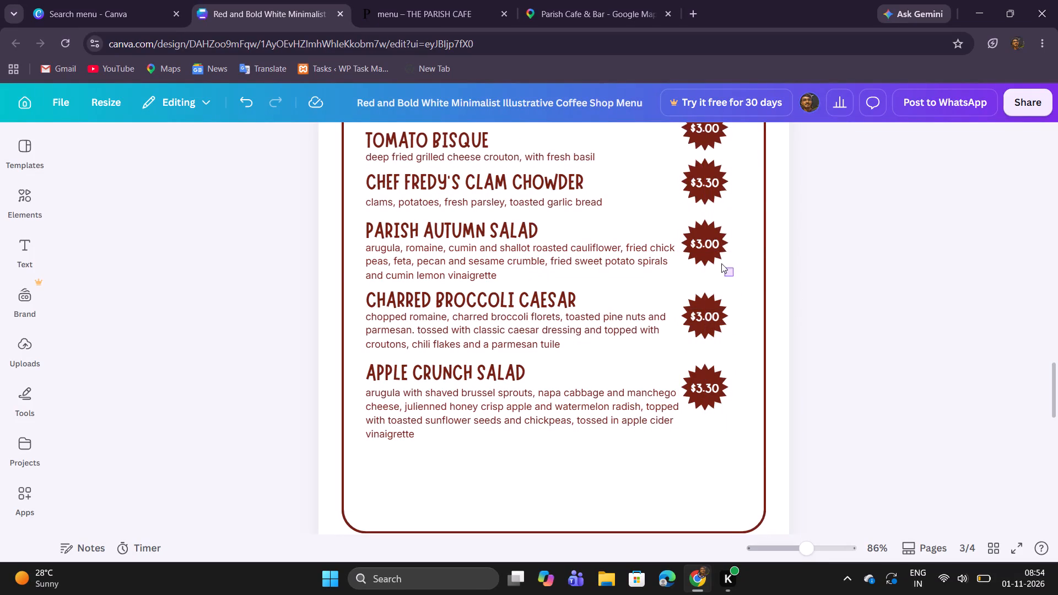
left_click_drag(721, 263, 705, 247)
left_click_drag(703, 246, 702, 253)
left_click(945, 253)
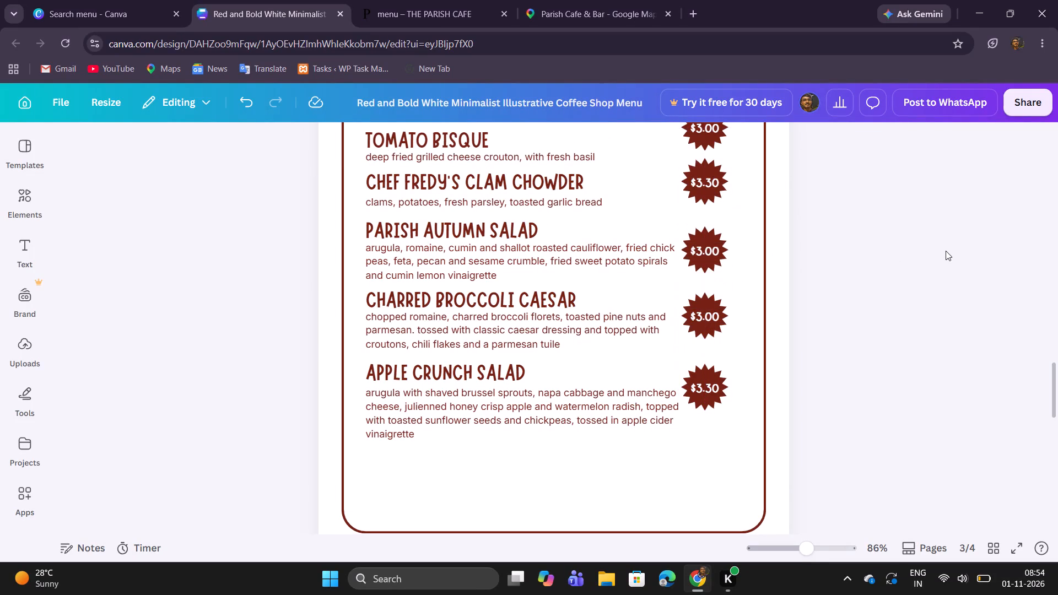
Lower the CHEF FREDY'S CLAM CHOWDER price badge with its price, leaving equal gaps of 0.6 to the badges above and below.
scroll(881, 212, "up", 1)
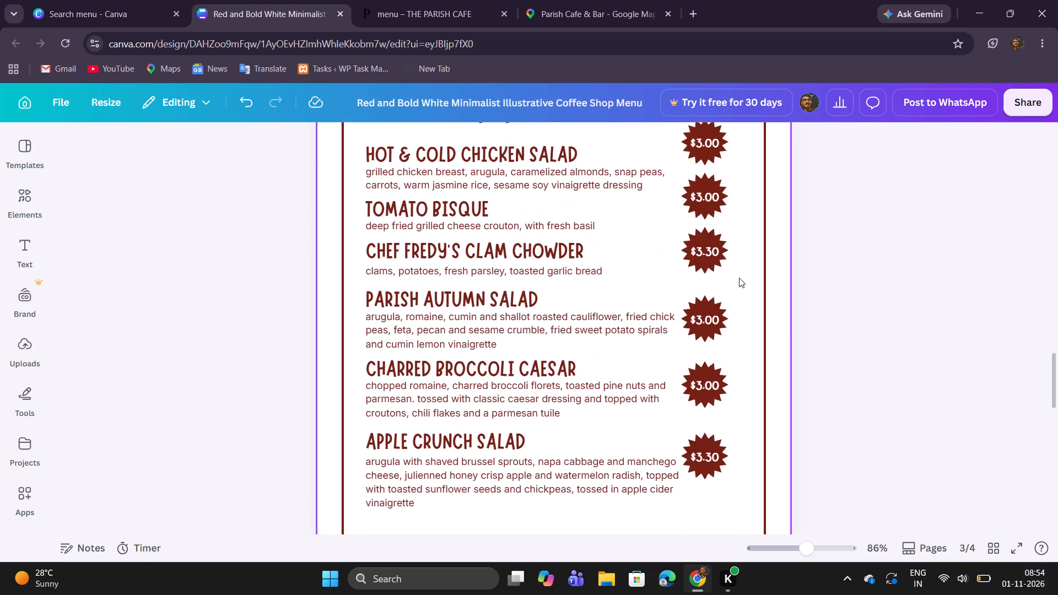
left_click_drag(739, 278, 699, 254)
left_click_drag(698, 253, 699, 259)
left_click(934, 264)
scroll(933, 264, "up", 1)
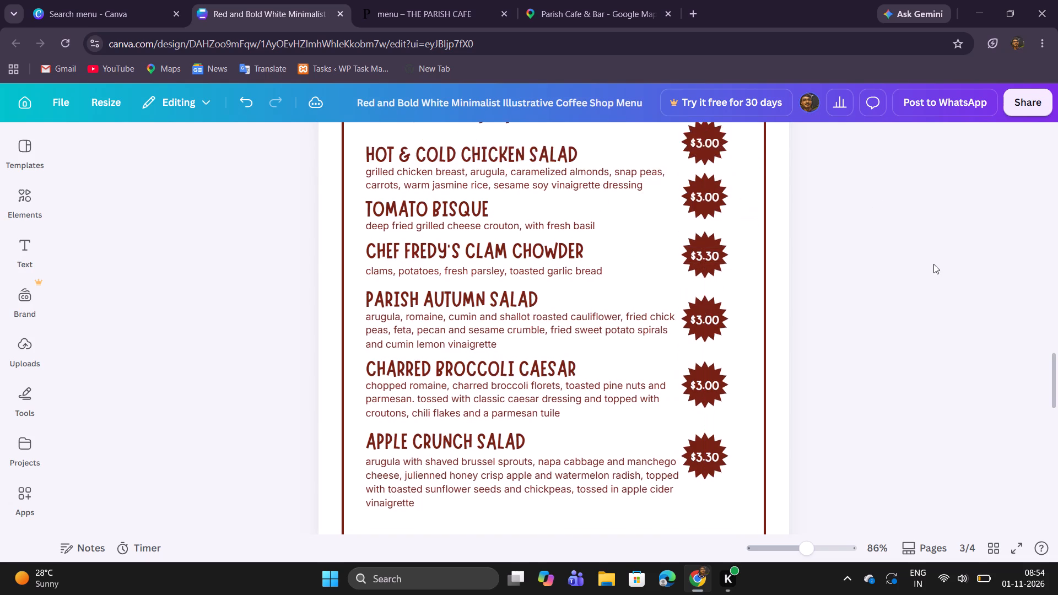
left_click_drag(736, 350, 702, 329)
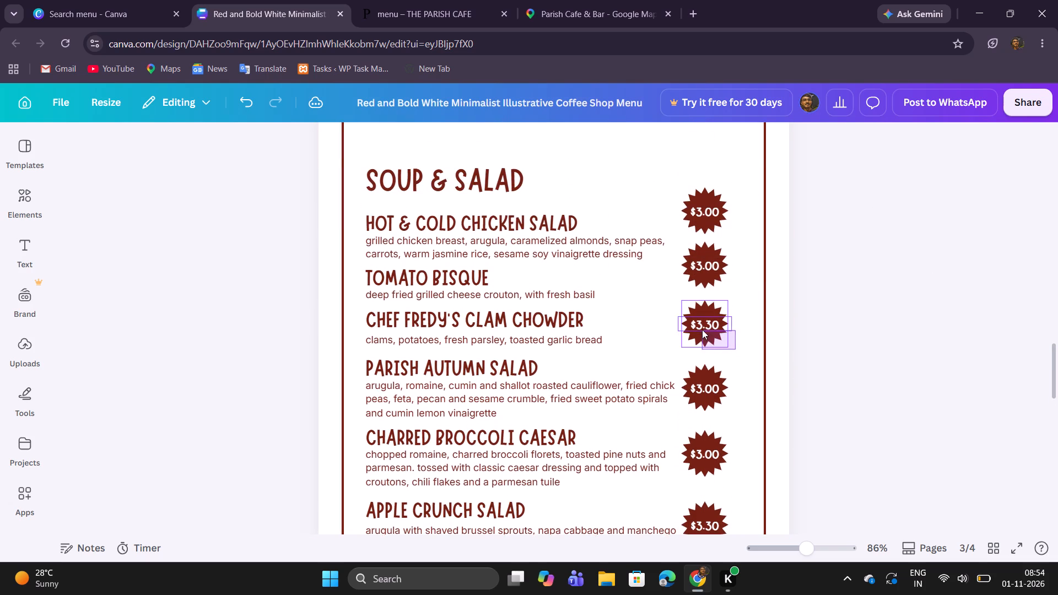
left_click_drag(702, 329, 701, 327)
left_click(701, 324)
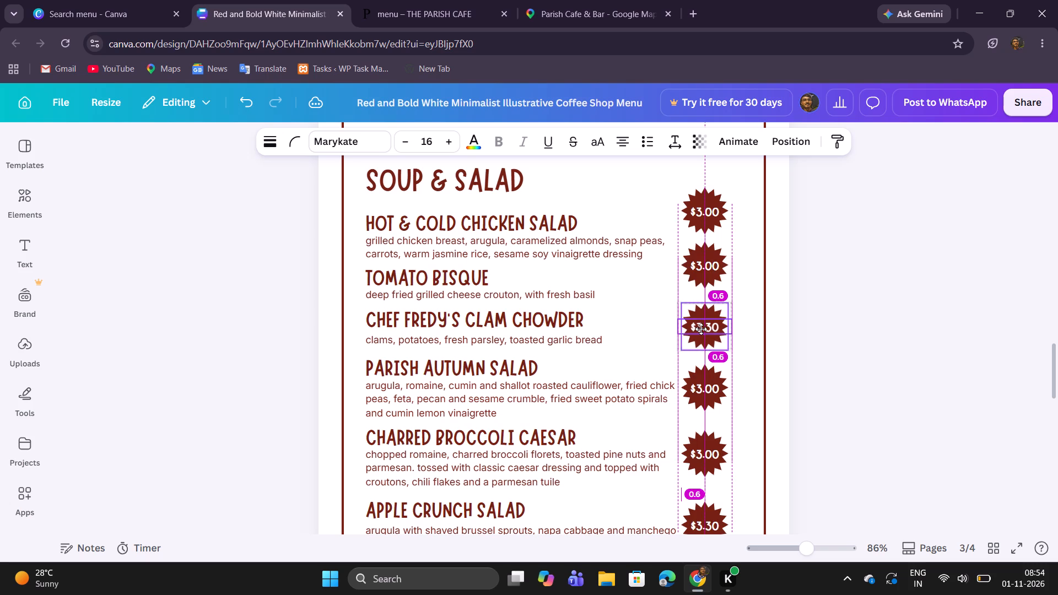
left_click(931, 311)
Lower the TOMATO BISQUE price badge with its price, leaving equal gaps of 0.5 to the neighbouring badges, and check the column's spacing.
left_click_drag(736, 291, 704, 271)
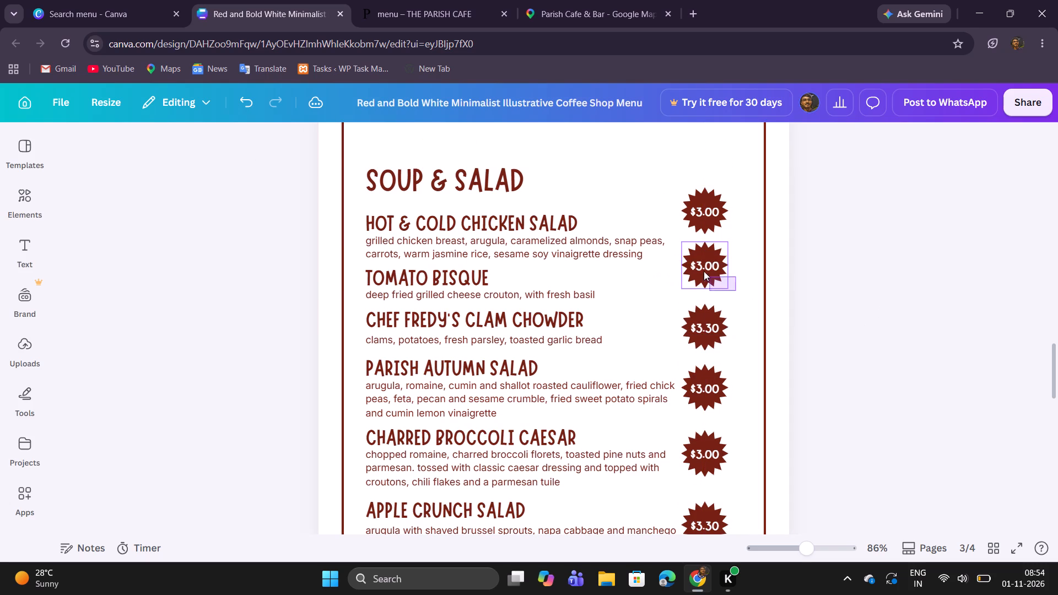
left_click_drag(704, 271, 703, 269)
left_click(699, 266)
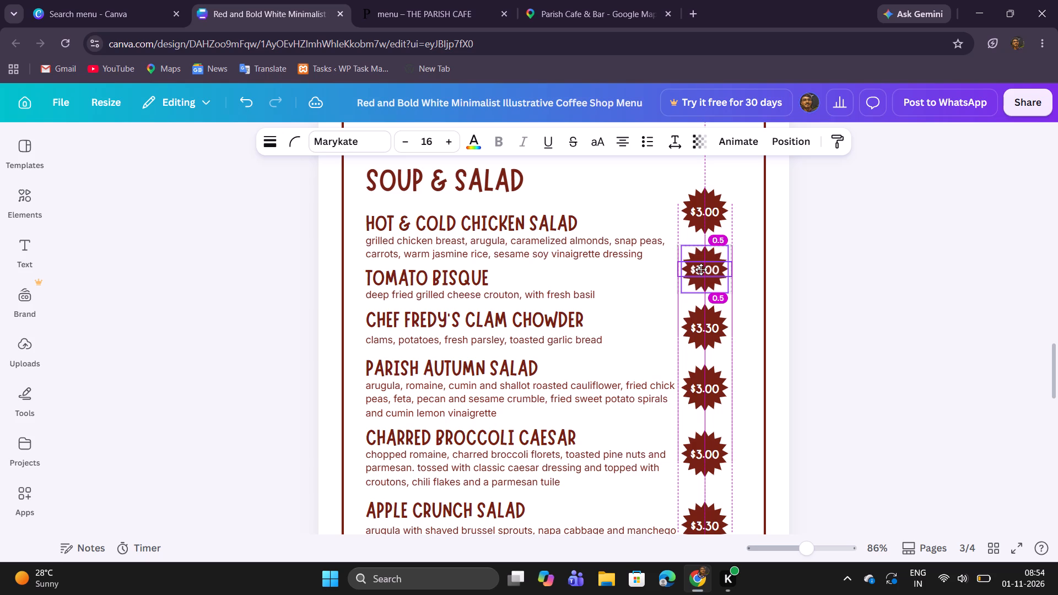
left_click(867, 286)
scroll(899, 282, "down", 1)
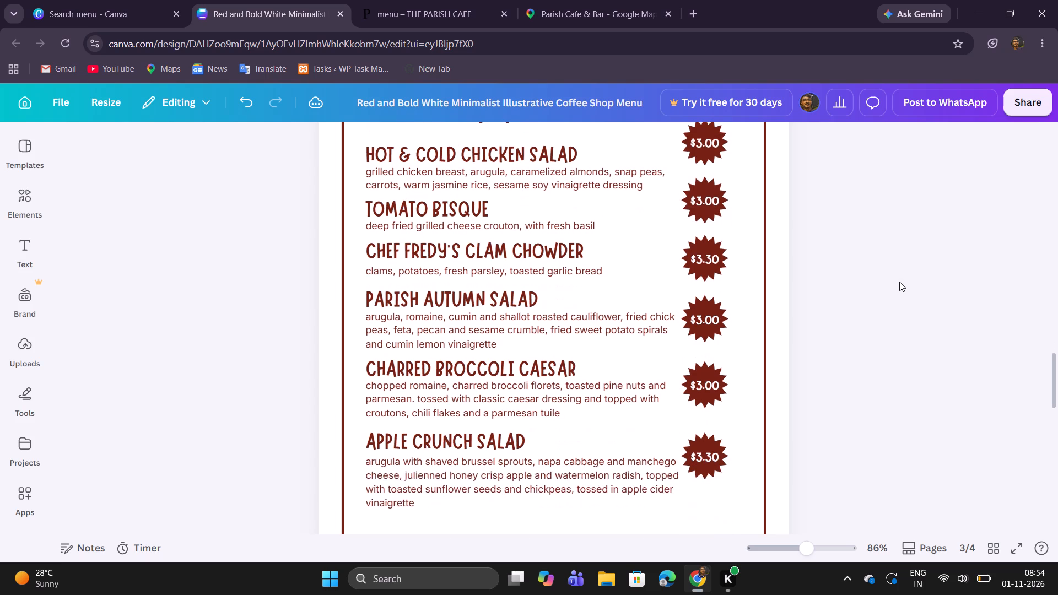
scroll(933, 382, "up", 1)
scroll(933, 378, "down", 1)
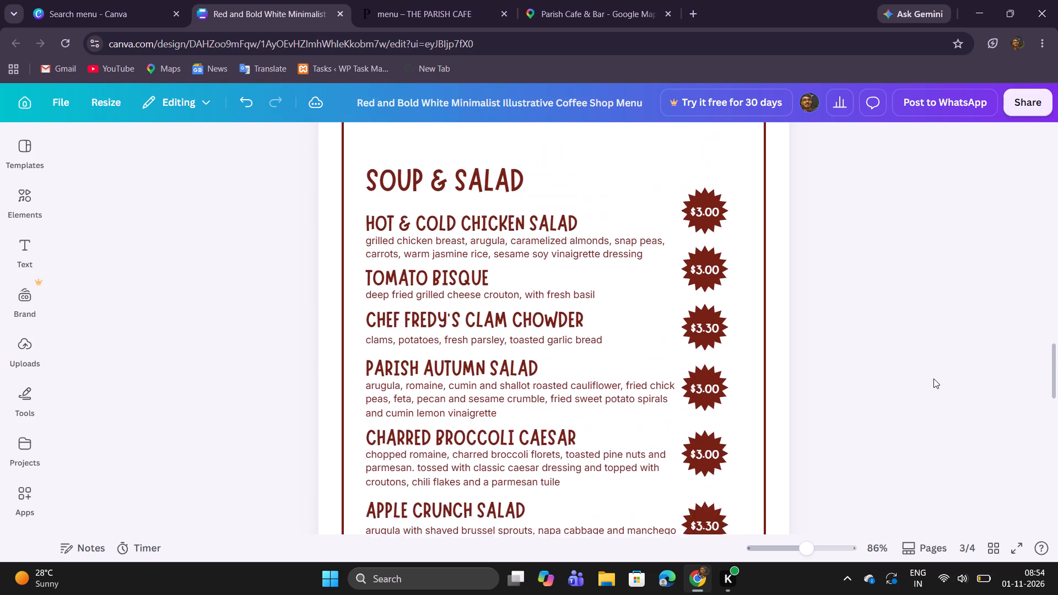
scroll(933, 378, "down", 1)
scroll(933, 378, "up", 2)
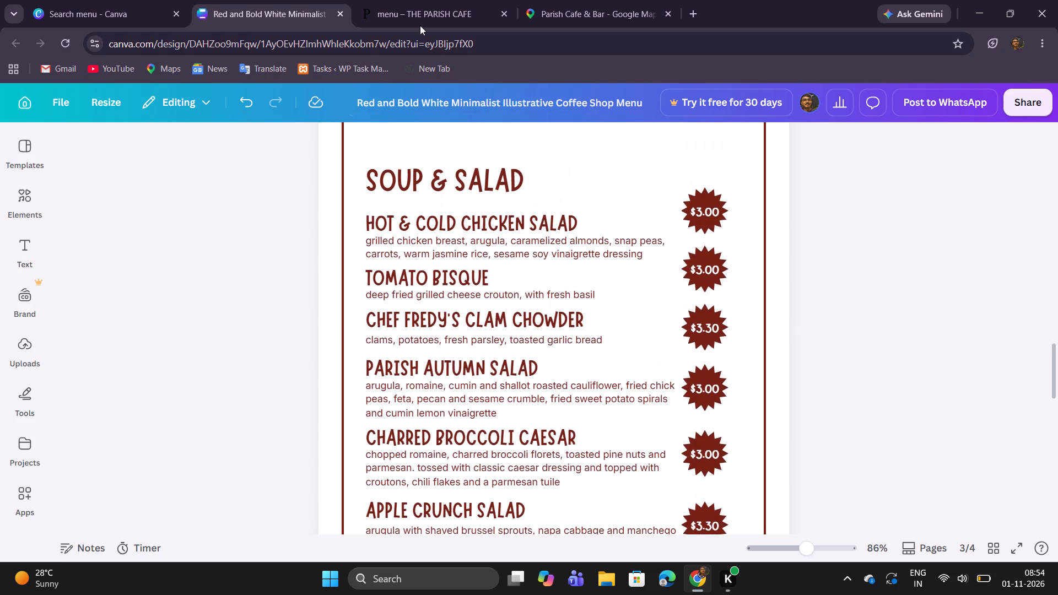
Copy the HOT & COLD CHICKEN SALAD price from The Parish Cafe website and set its menu badge to $24.95.
left_click(411, 0)
scroll(506, 240, "up", 2)
scroll(645, 255, "down", 1)
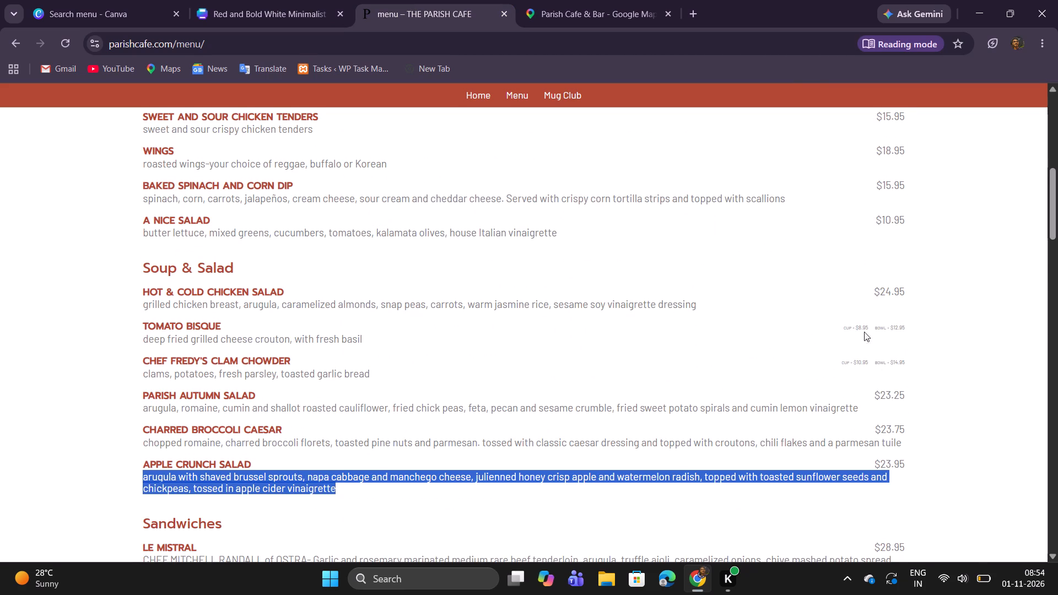
left_click_drag(875, 293, 903, 294)
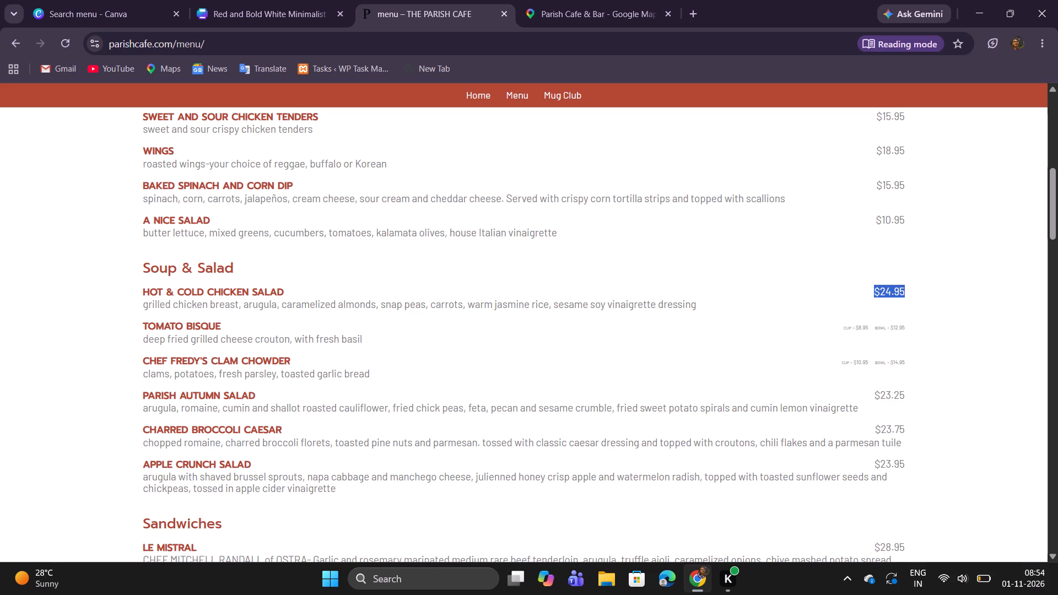
left_click_drag(903, 294, 905, 294)
key("ctrl+c")
left_click(309, 0)
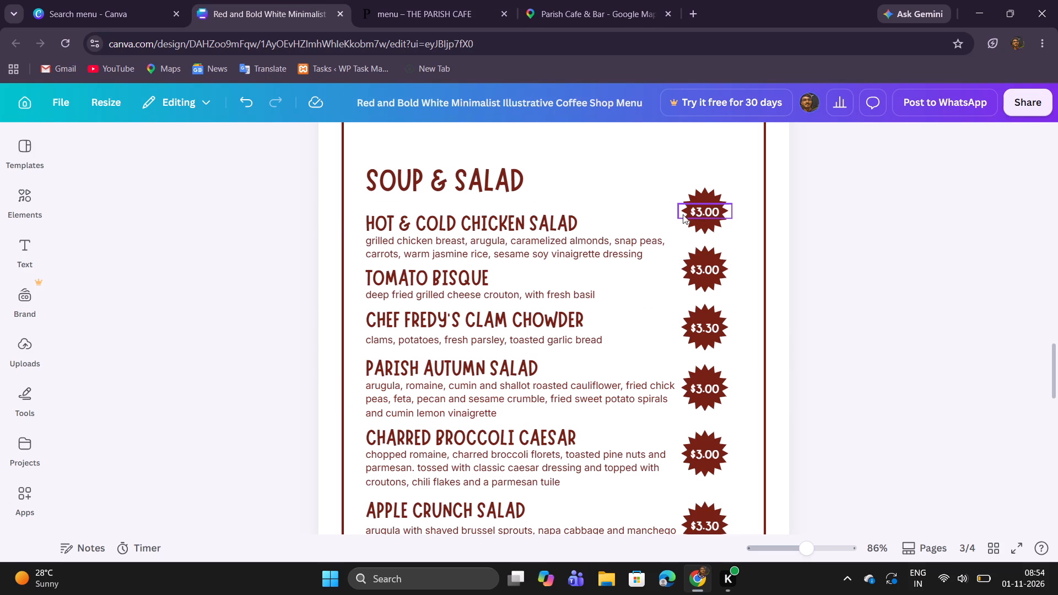
double_click(712, 208)
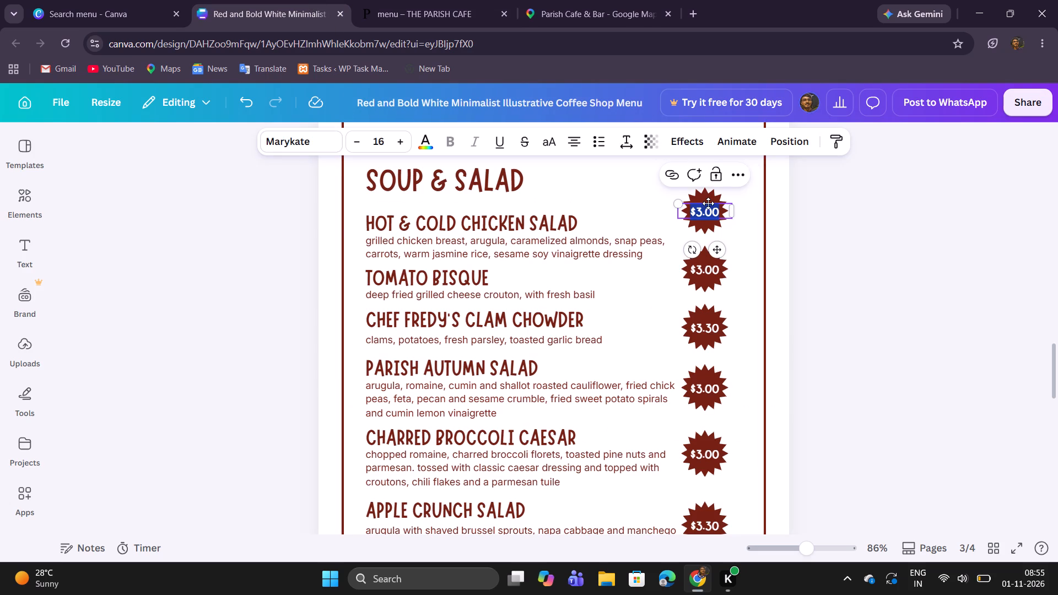
key("ctrl+v")
left_click(832, 219)
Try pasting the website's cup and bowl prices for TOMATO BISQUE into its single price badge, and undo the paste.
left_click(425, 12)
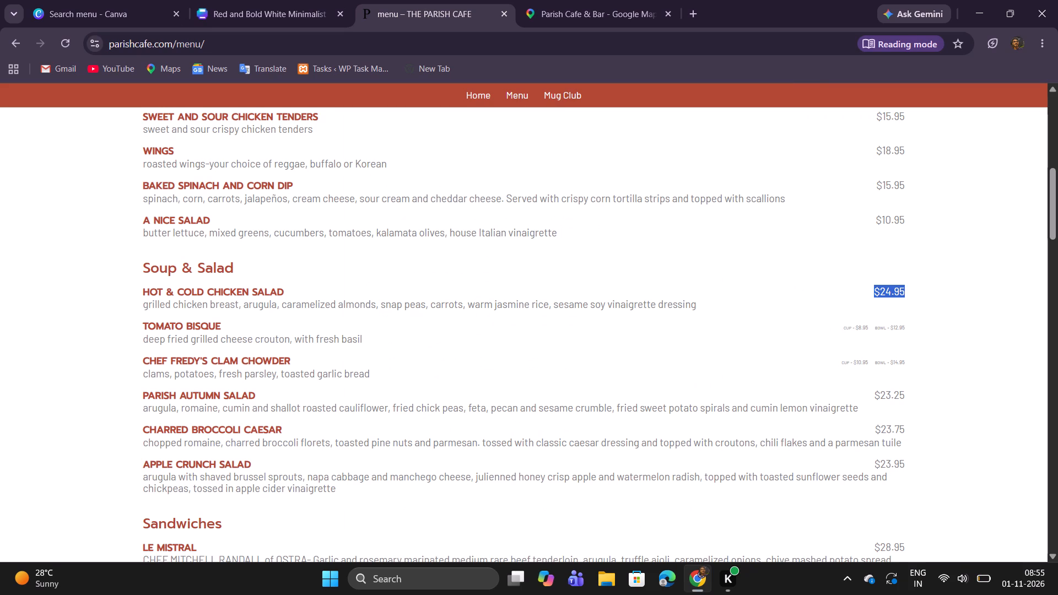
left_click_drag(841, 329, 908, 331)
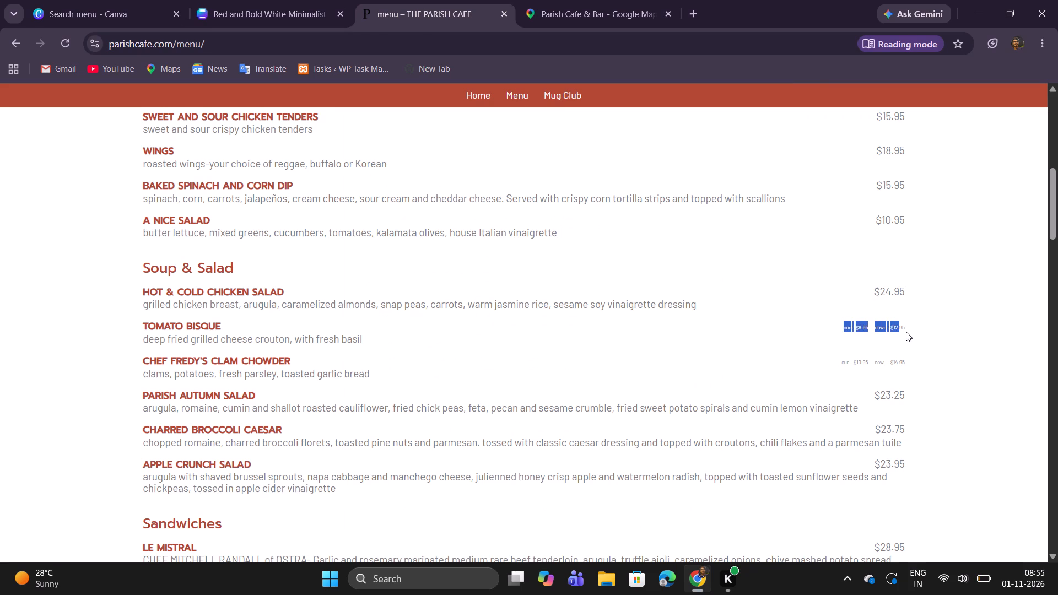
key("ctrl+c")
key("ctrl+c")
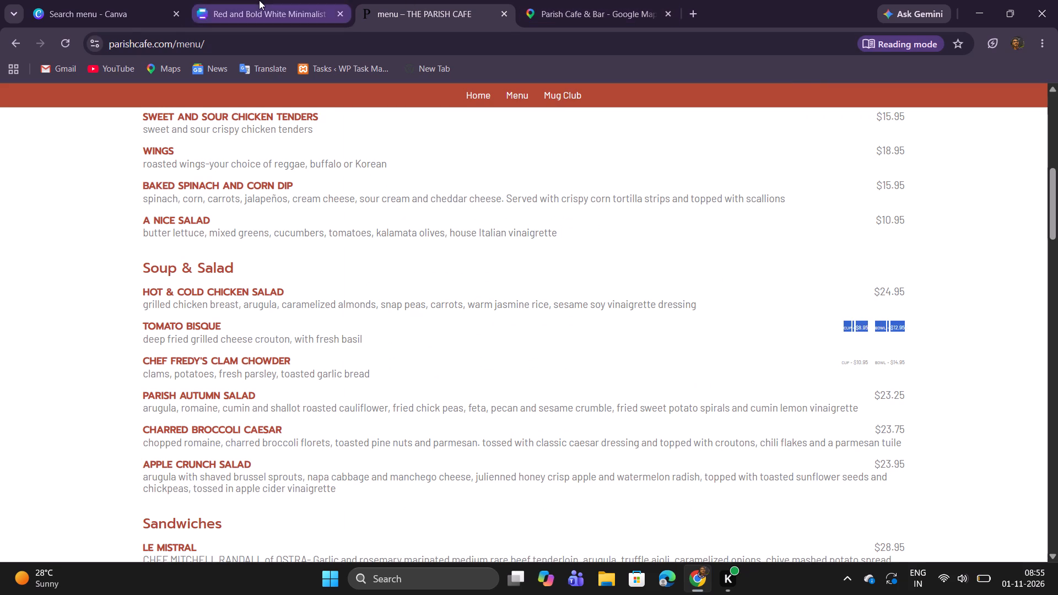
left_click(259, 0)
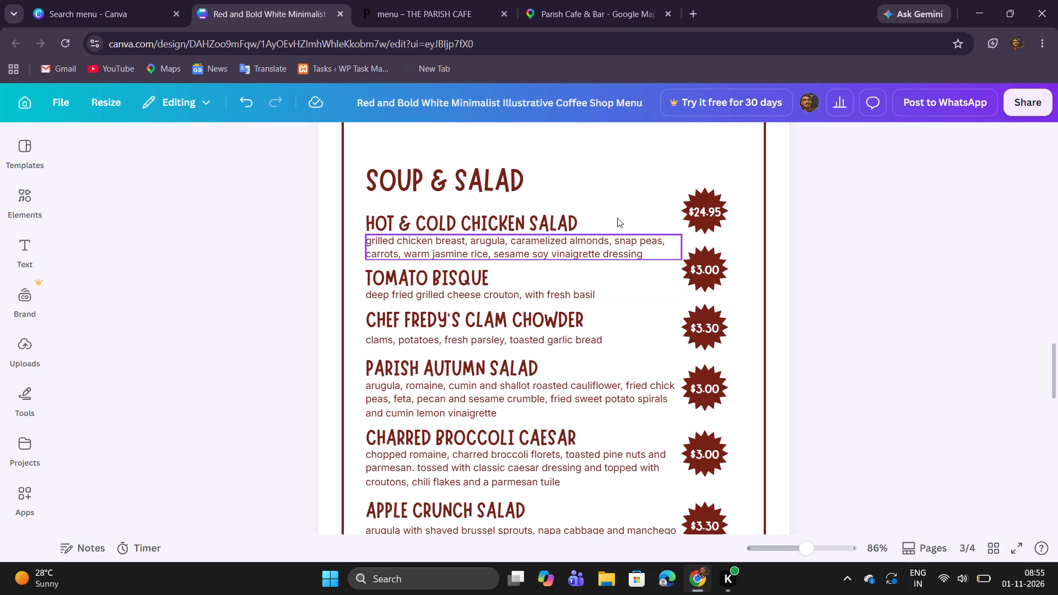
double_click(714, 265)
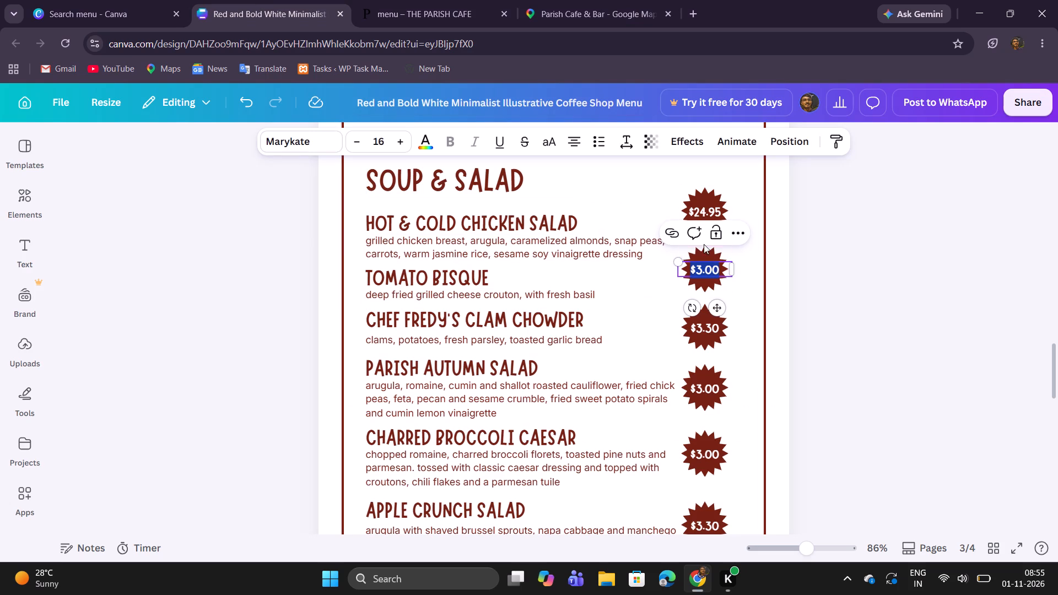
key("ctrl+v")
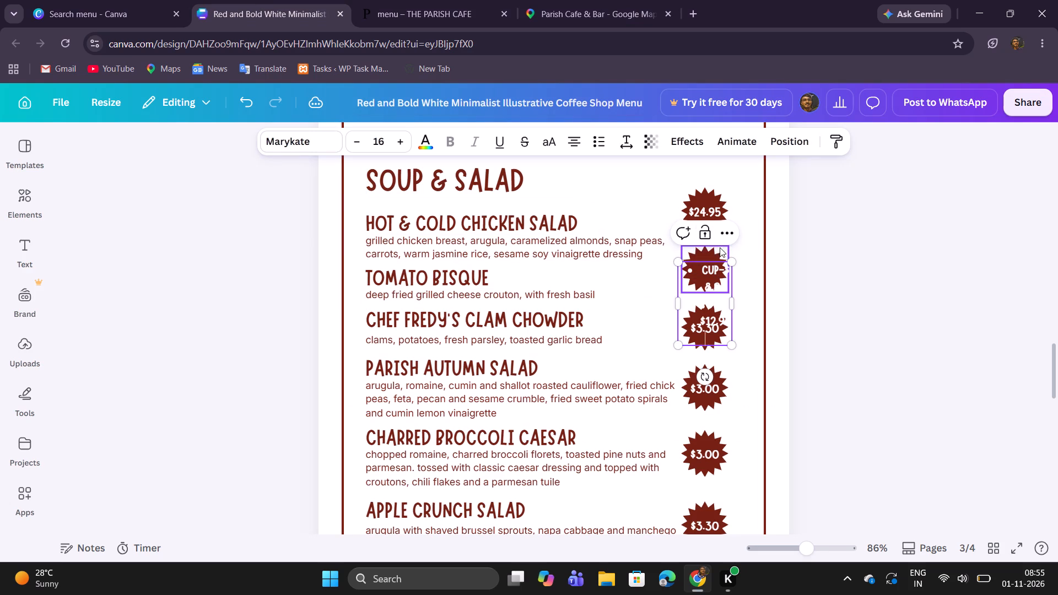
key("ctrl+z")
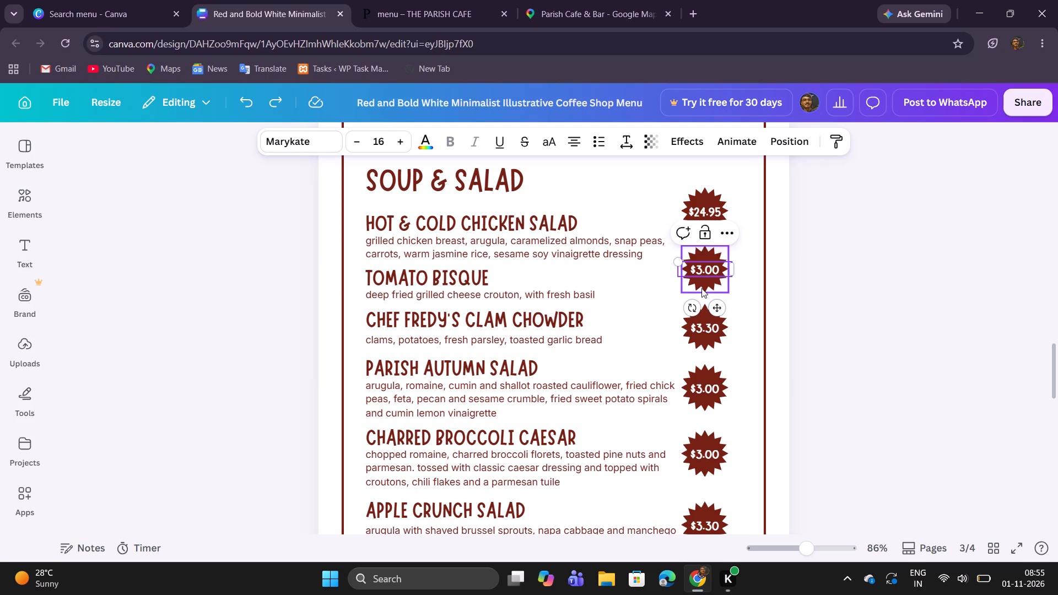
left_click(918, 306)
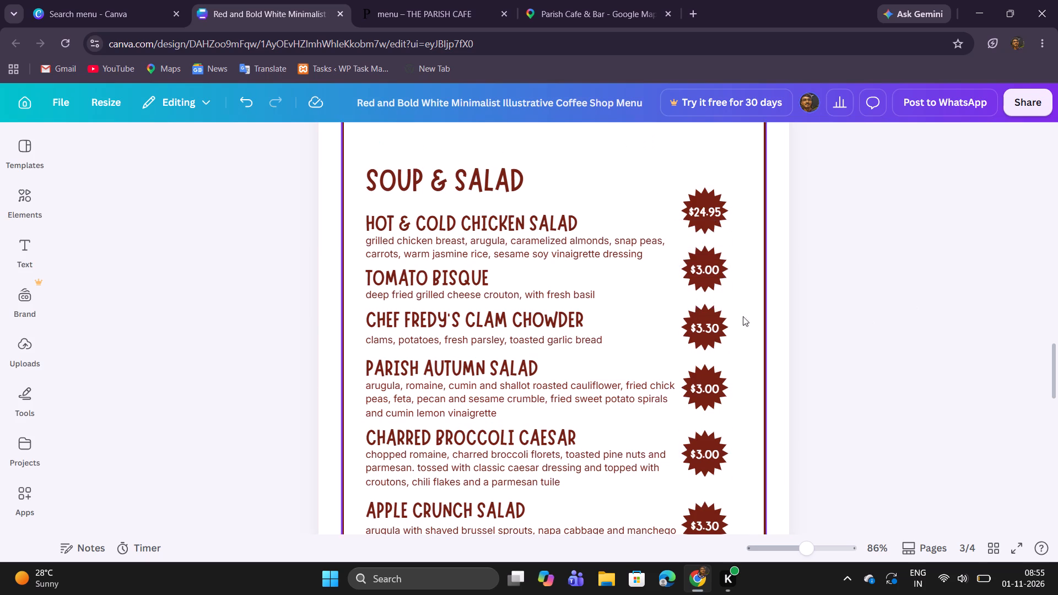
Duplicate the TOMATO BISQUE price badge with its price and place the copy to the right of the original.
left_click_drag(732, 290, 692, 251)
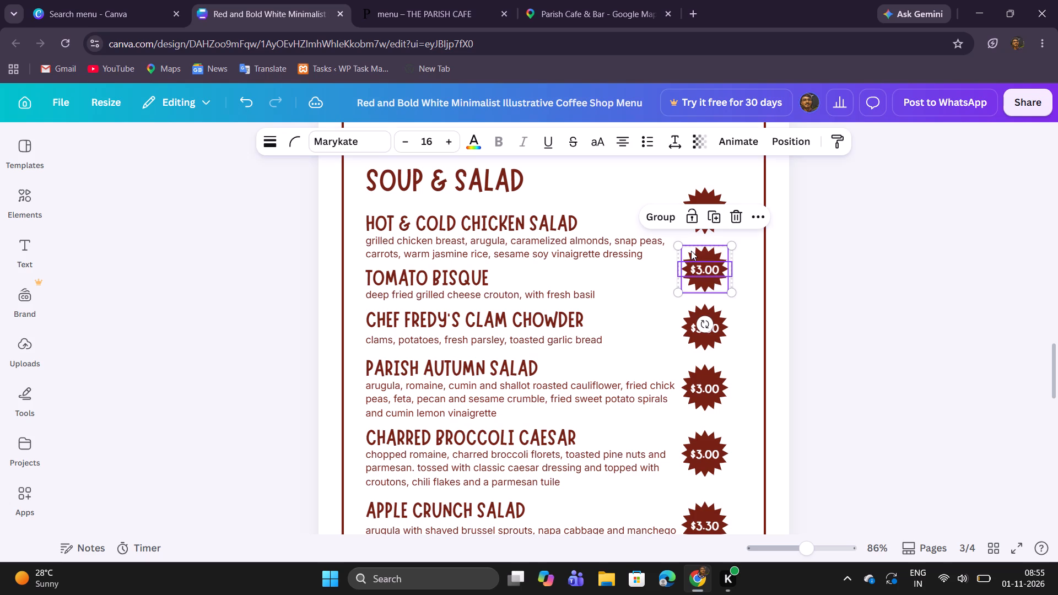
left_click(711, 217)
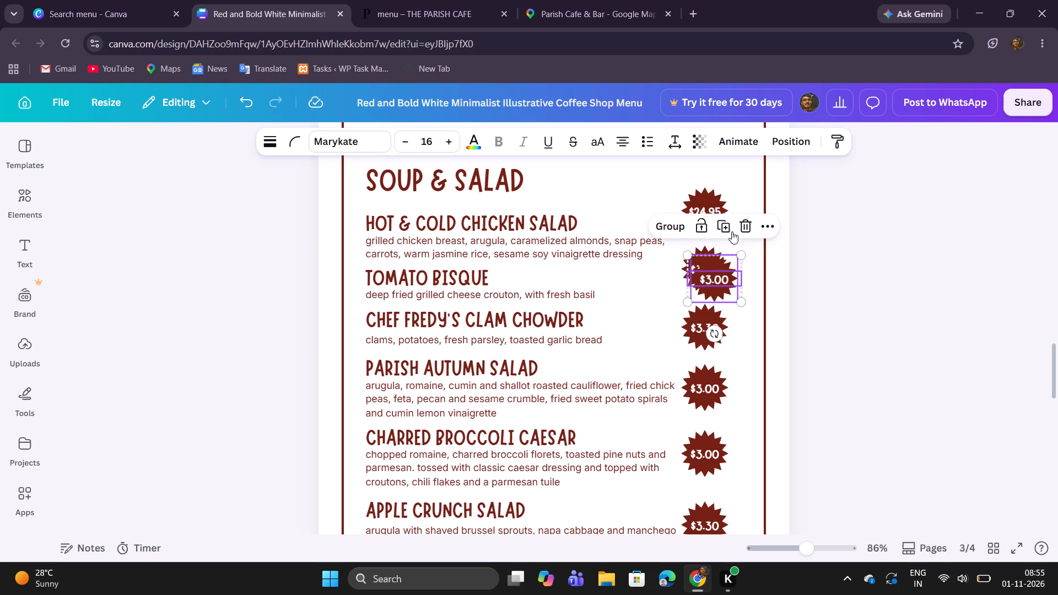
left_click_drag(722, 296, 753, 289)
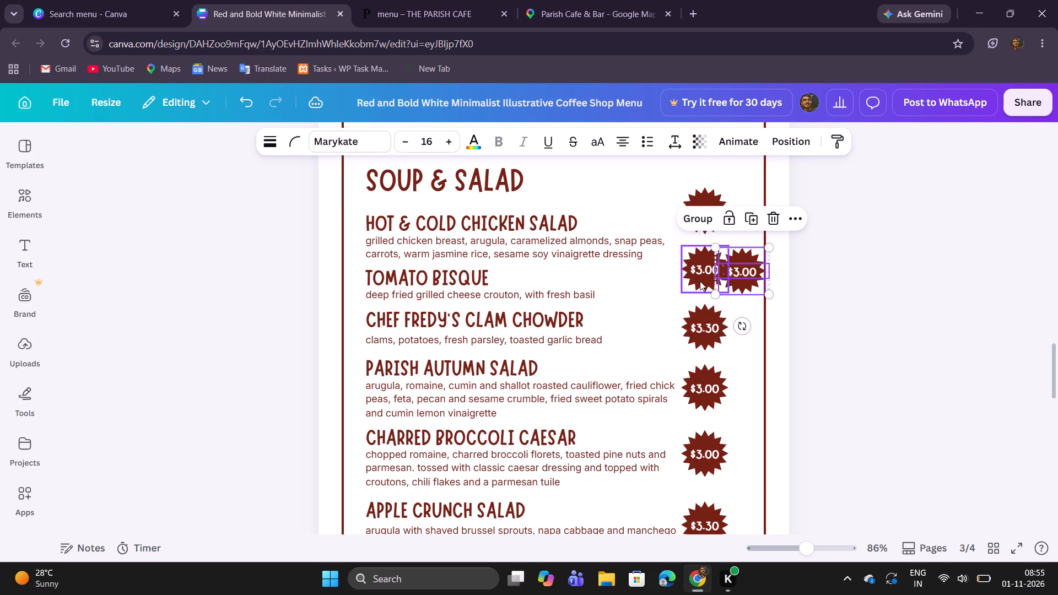
Move the original TOMATO BISQUE badge and price left, and shrink them together until the price text is size 11.8.
left_click_drag(675, 261, 695, 270)
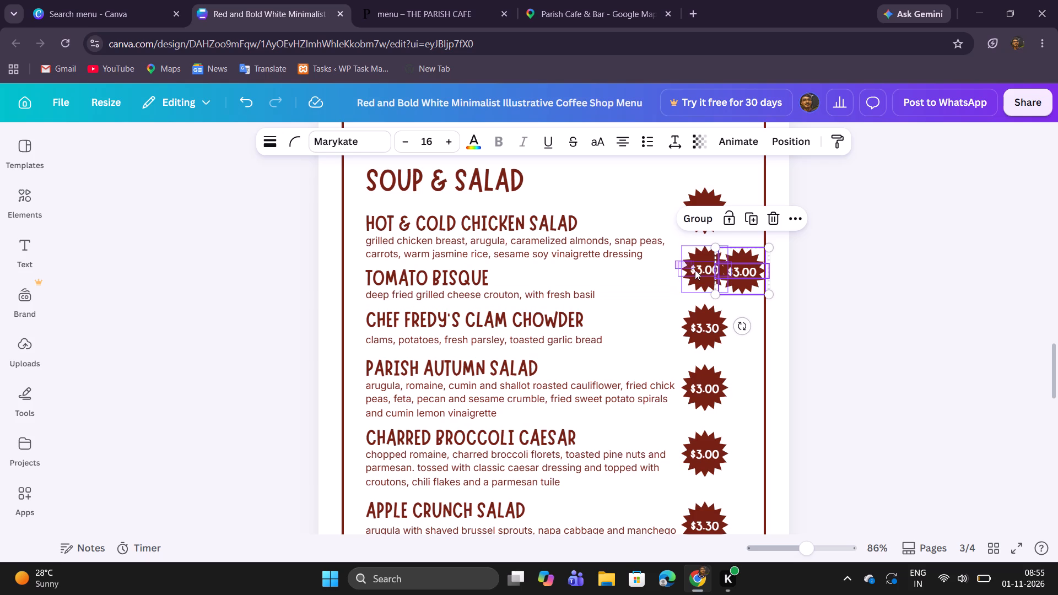
left_click_drag(695, 270, 696, 271)
left_click_drag(705, 272, 675, 281)
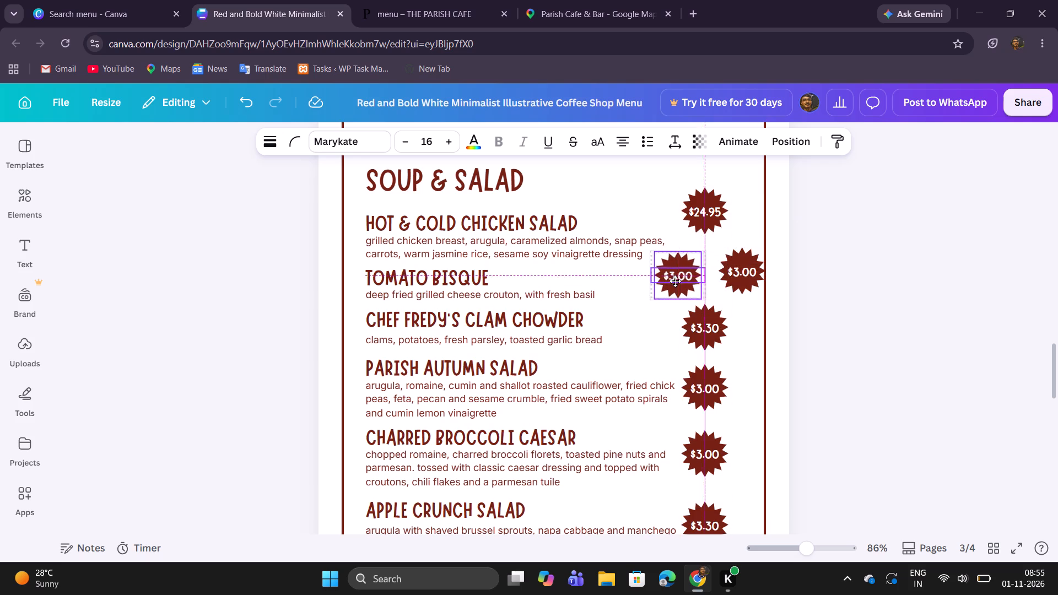
left_click_drag(675, 281, 673, 281)
left_click_drag(698, 304, 691, 298)
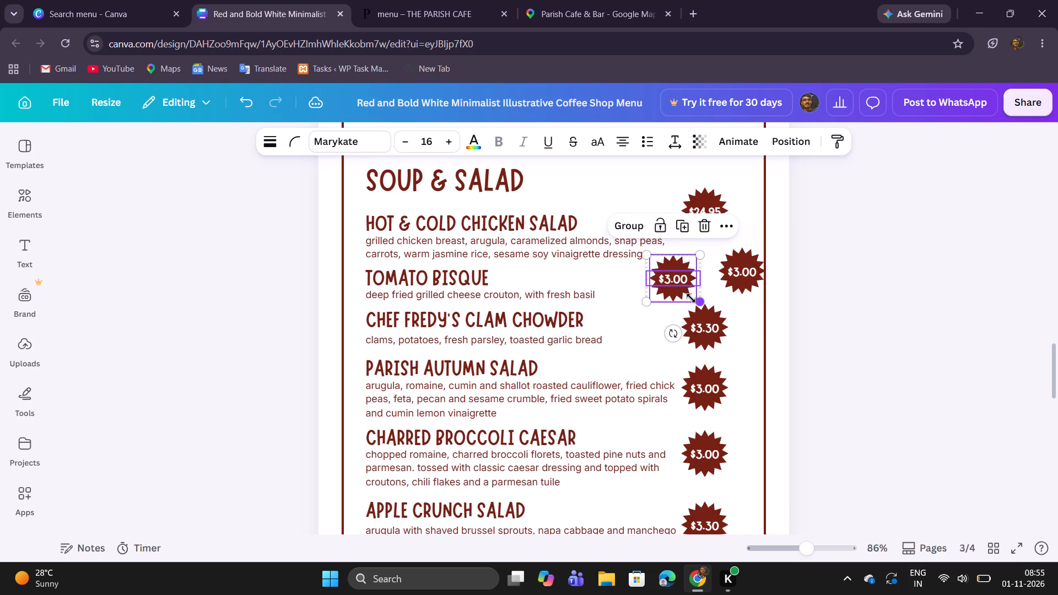
left_click_drag(691, 298, 683, 293)
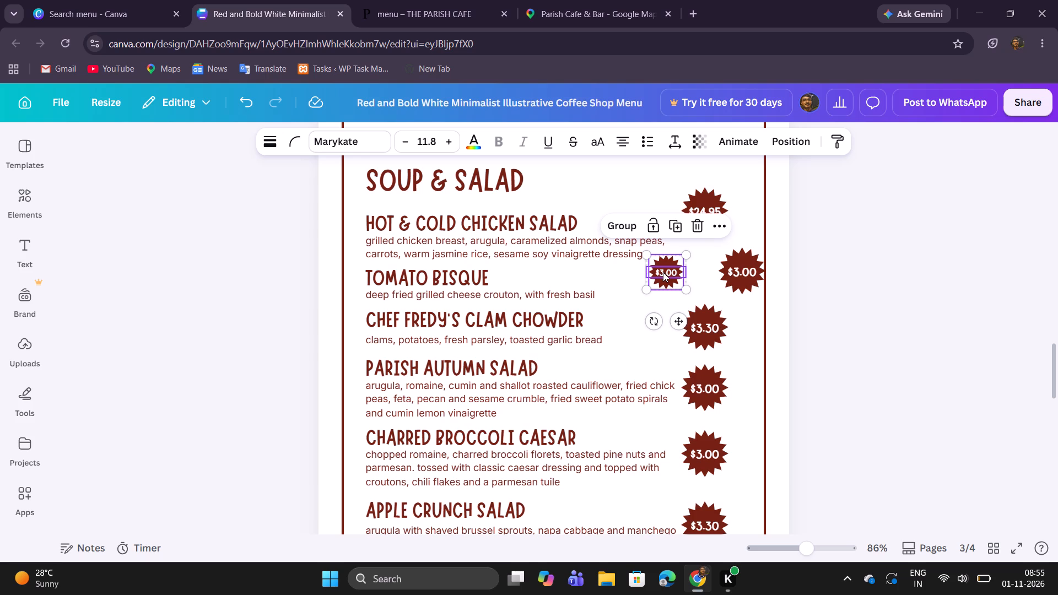
left_click_drag(663, 272, 672, 275)
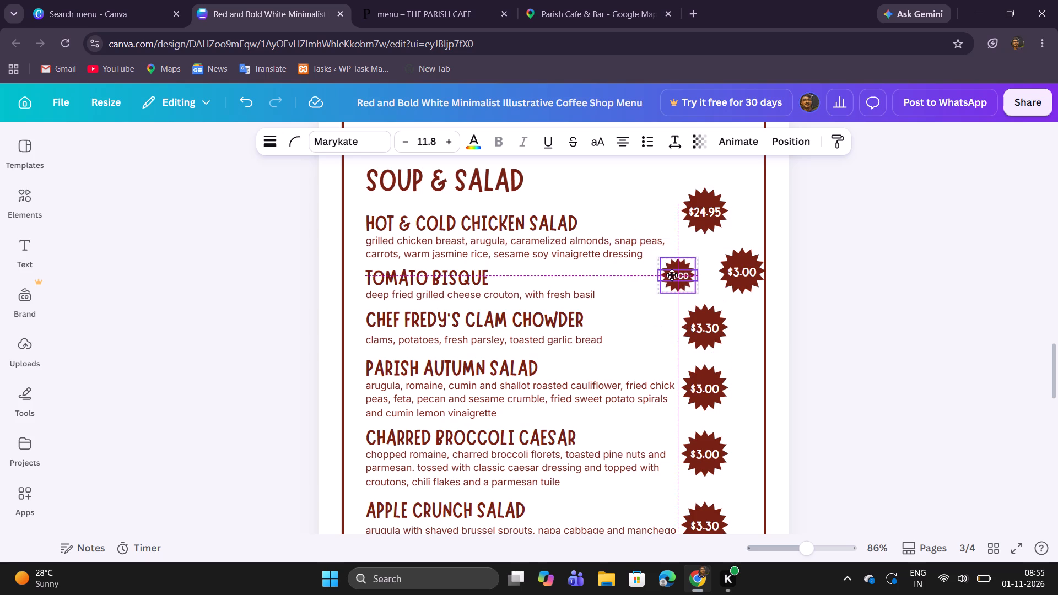
left_click_drag(672, 275, 672, 273)
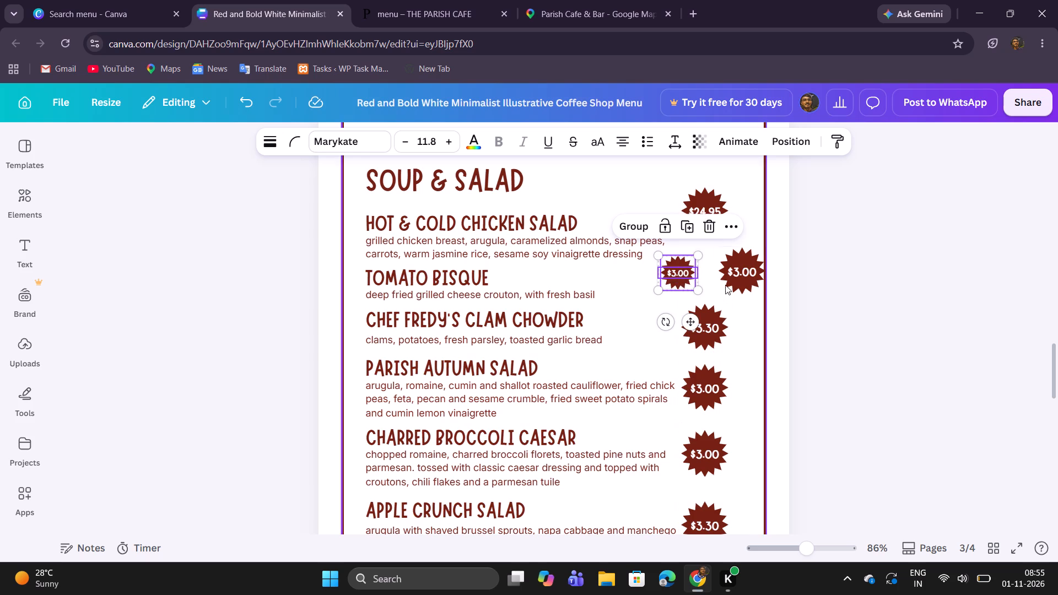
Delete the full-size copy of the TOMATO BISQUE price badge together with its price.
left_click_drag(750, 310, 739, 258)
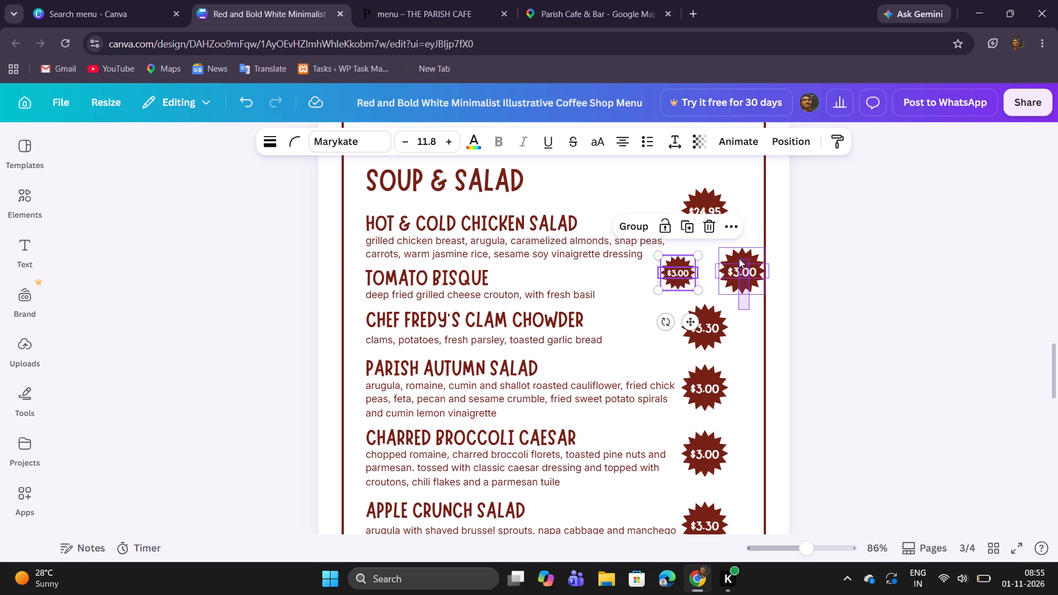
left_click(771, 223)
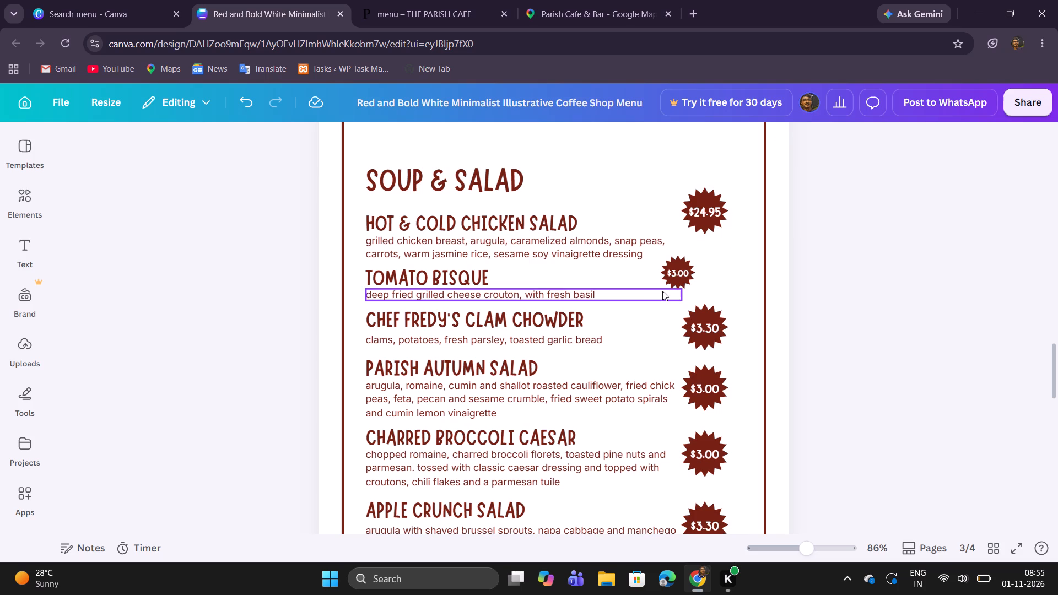
Duplicate the reduced TOMATO BISQUE badge with its price and place the copy level with it on the right.
left_click_drag(649, 277, 680, 274)
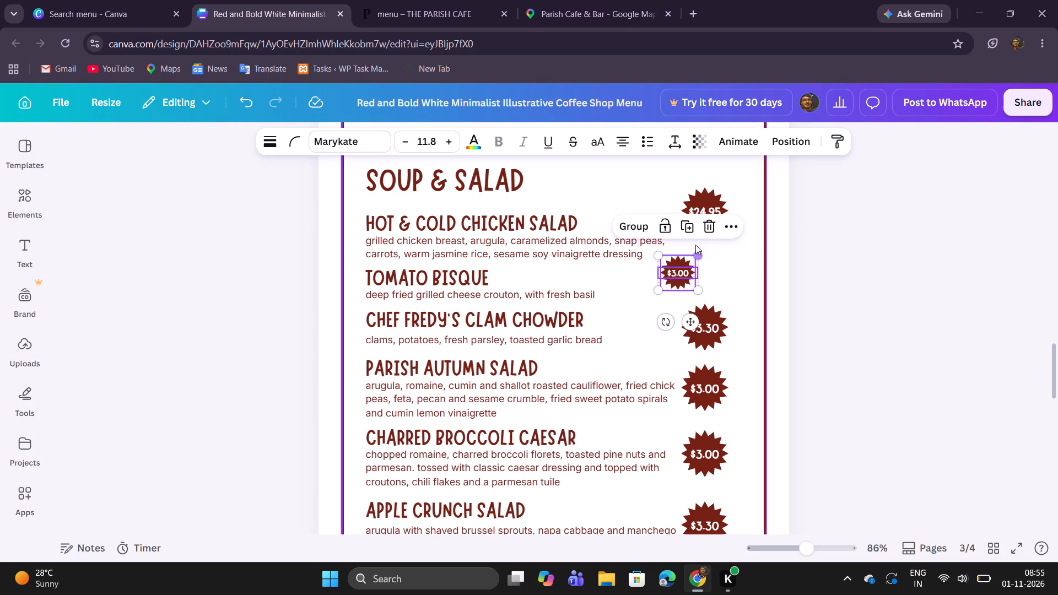
left_click(690, 229)
left_click_drag(693, 284, 725, 280)
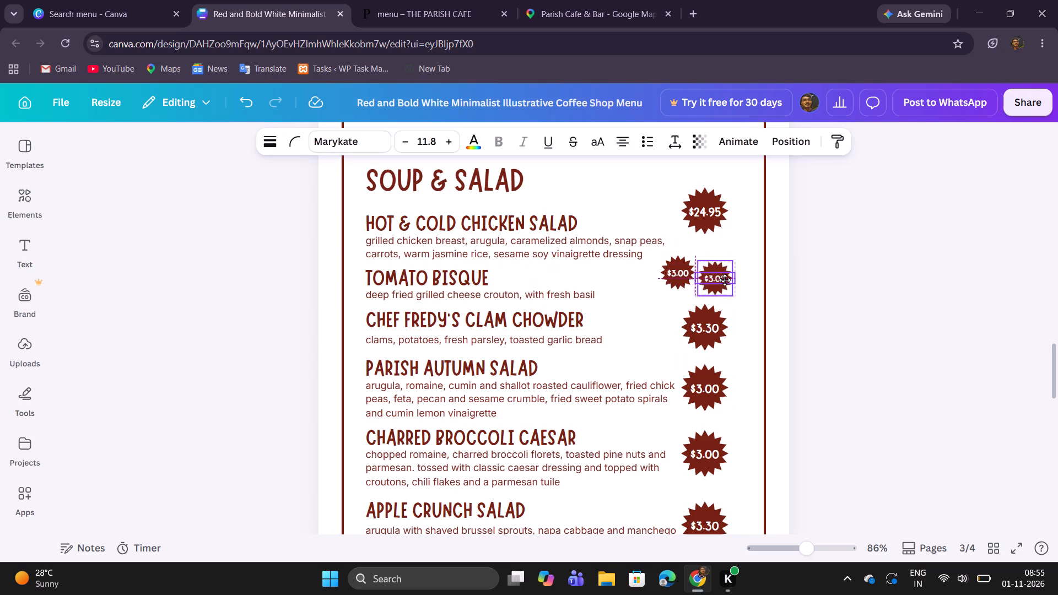
left_click_drag(725, 280, 737, 275)
left_click(843, 274)
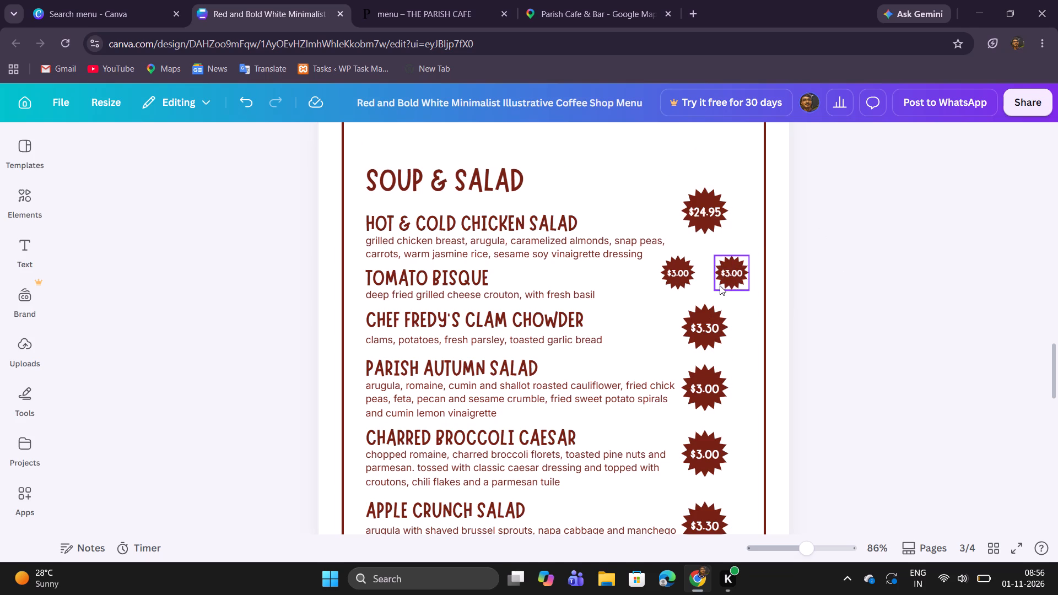
Raise both small TOMATO BISQUE badges with their prices, keeping them level with gaps of 0.8 to the badges above and below.
left_click_drag(746, 298, 732, 270)
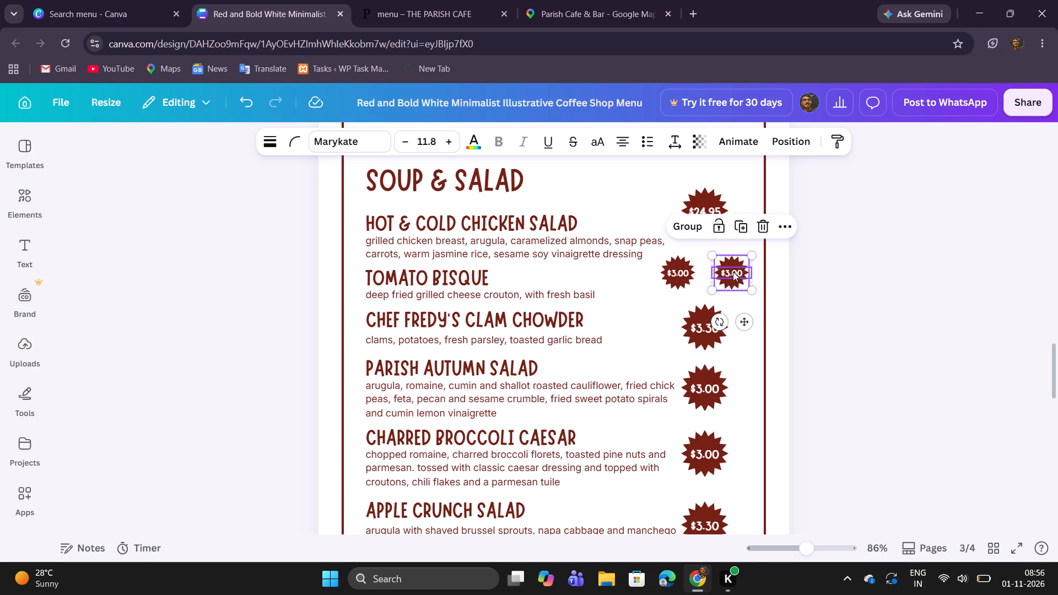
left_click(733, 272)
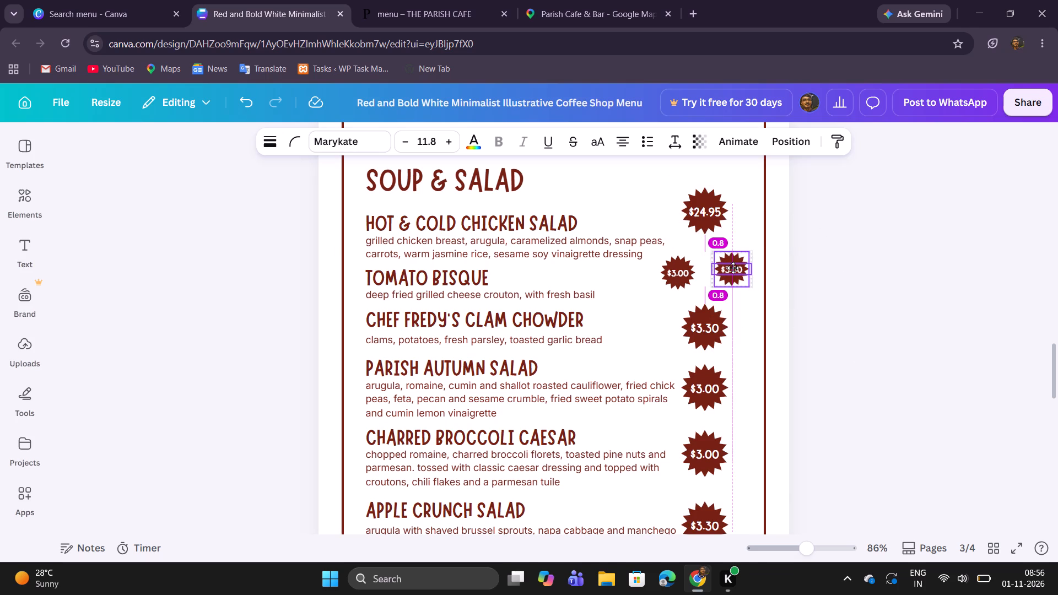
left_click(920, 270)
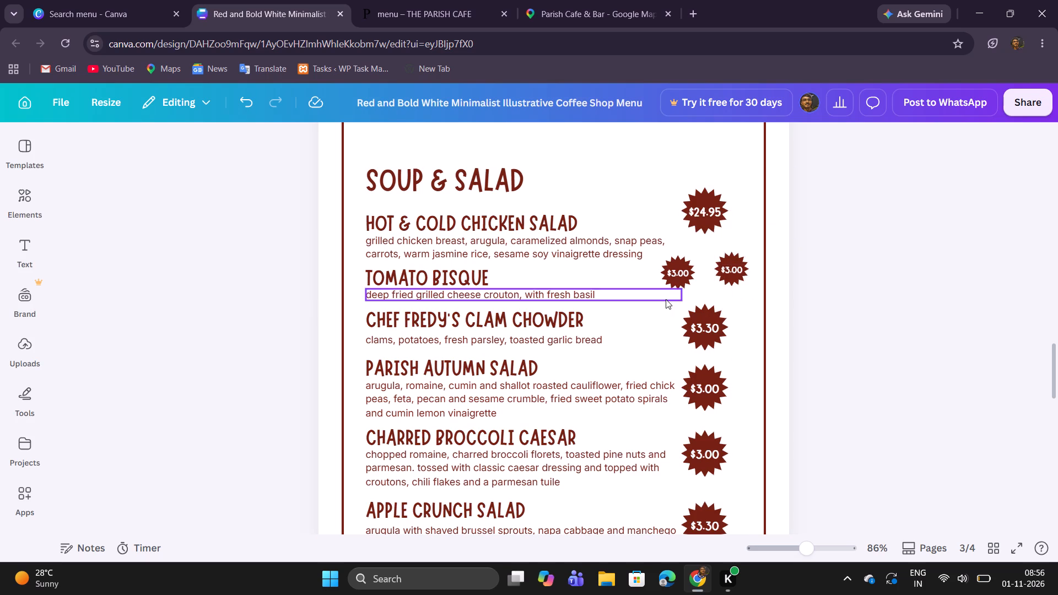
left_click_drag(651, 272, 677, 273)
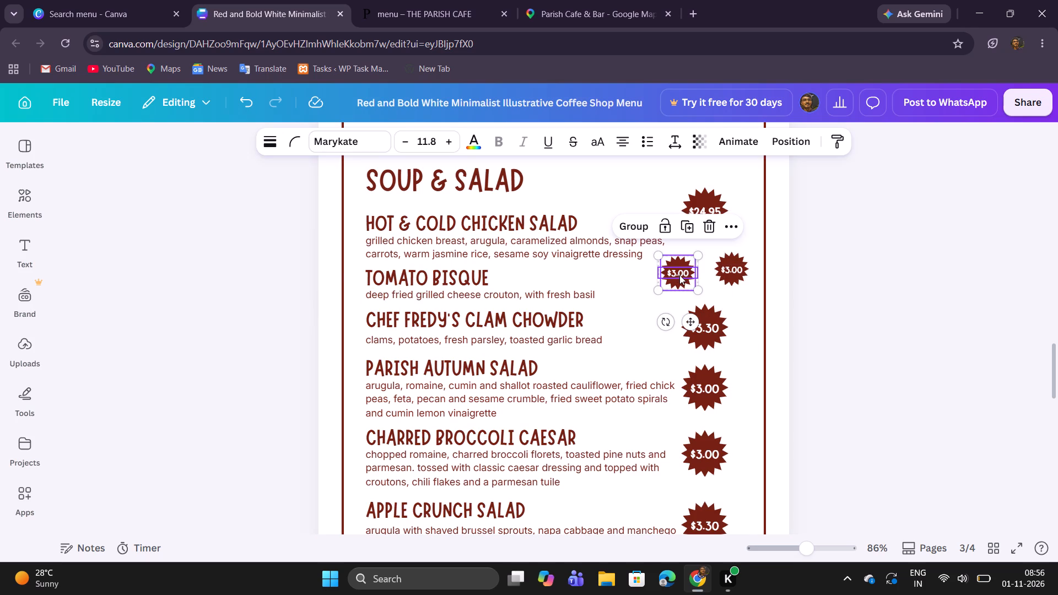
left_click(679, 275)
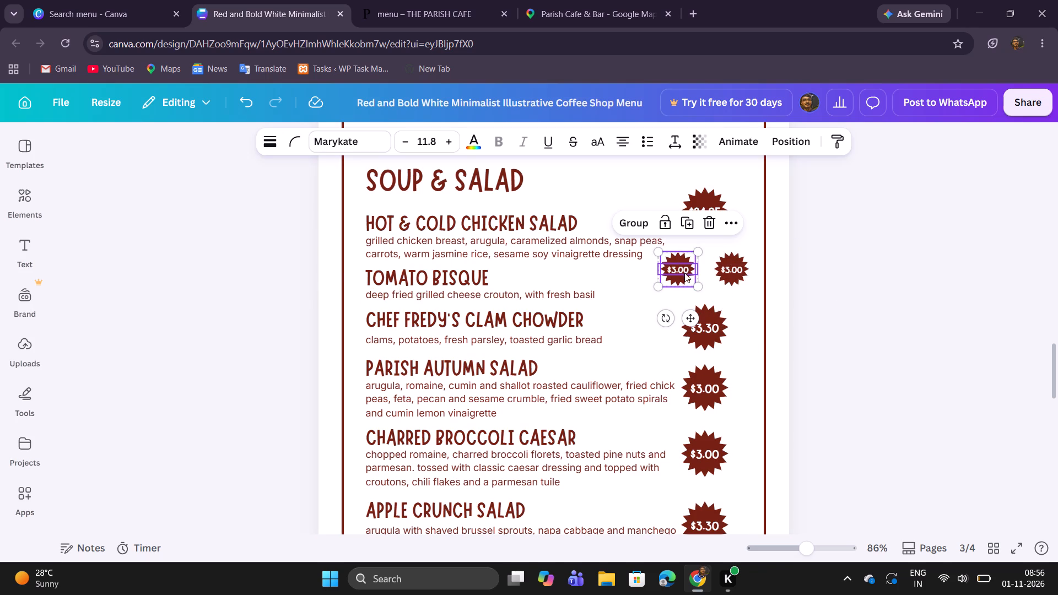
left_click(866, 268)
Replace the left TOMATO BISQUE badge price with the website's cup price, $8.95, without a bullet or extra line.
left_click(413, 16)
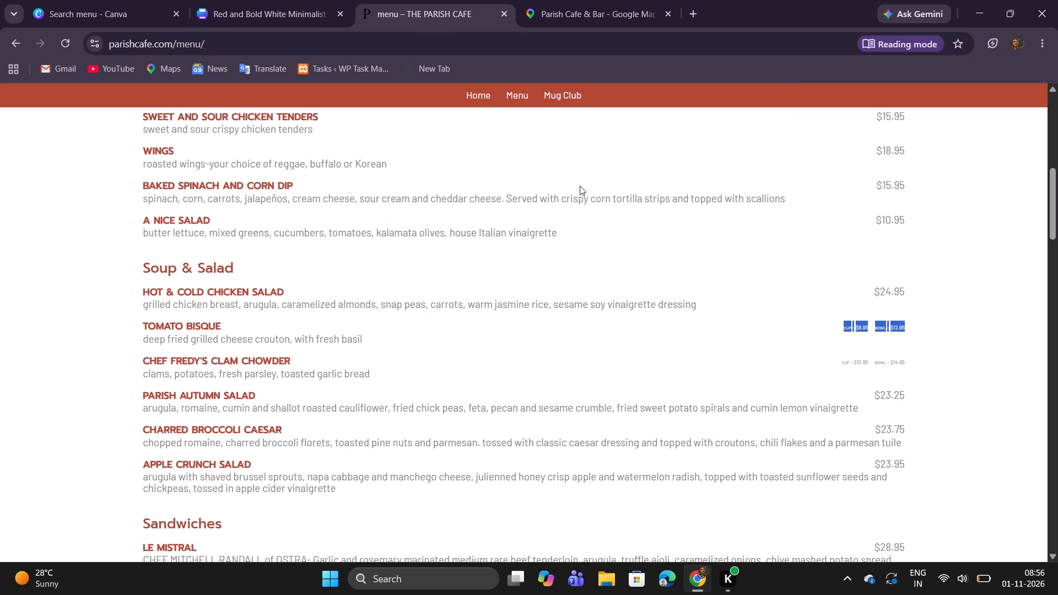
left_click(651, 295)
left_click_drag(854, 328, 854, 328)
left_click_drag(854, 328, 871, 329)
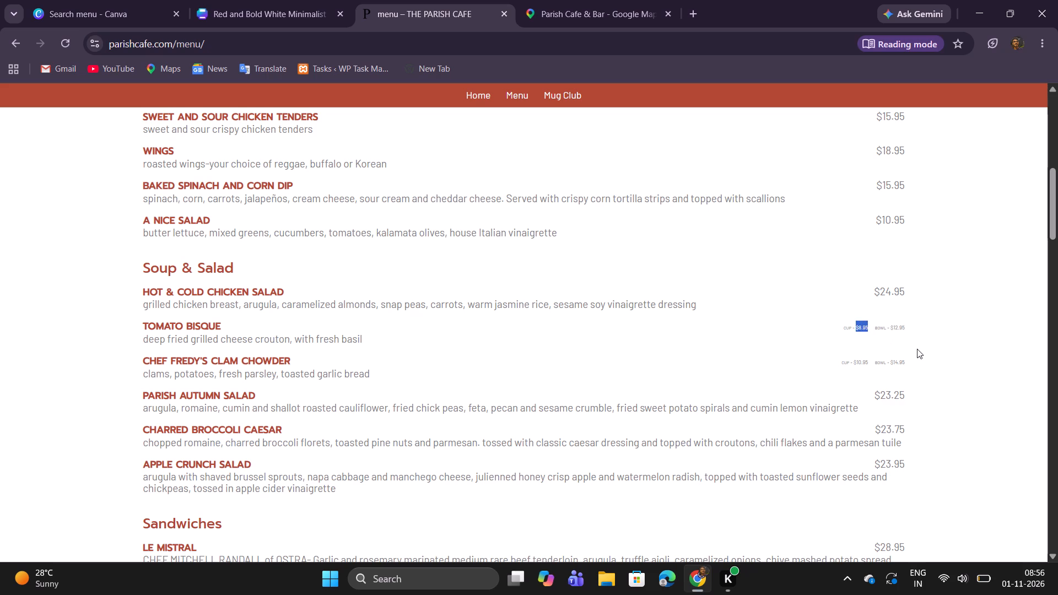
key("ctrl+c")
key("ctrl+c")
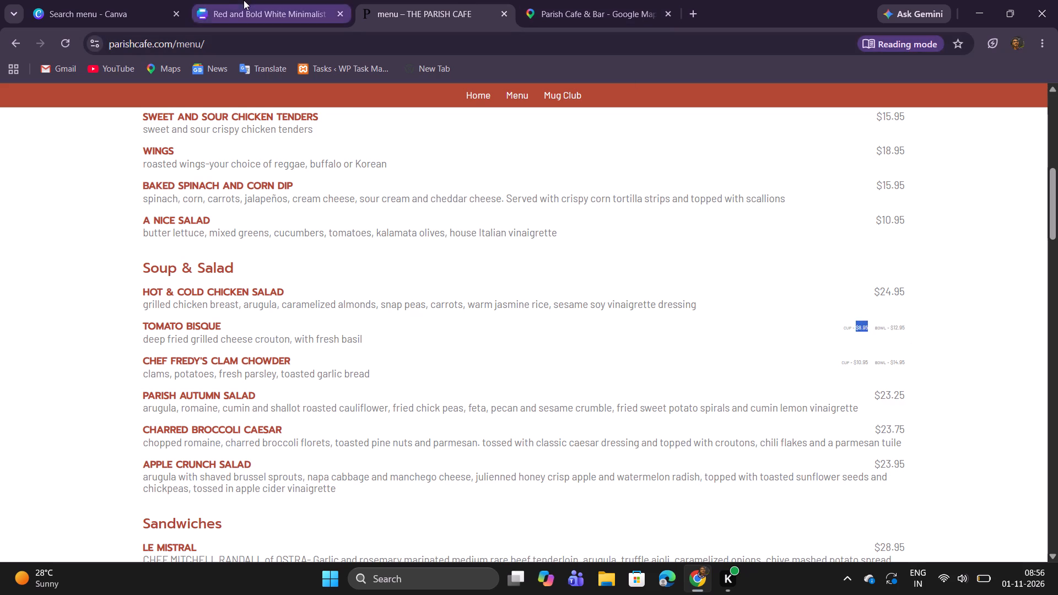
left_click(244, 0)
double_click(681, 269)
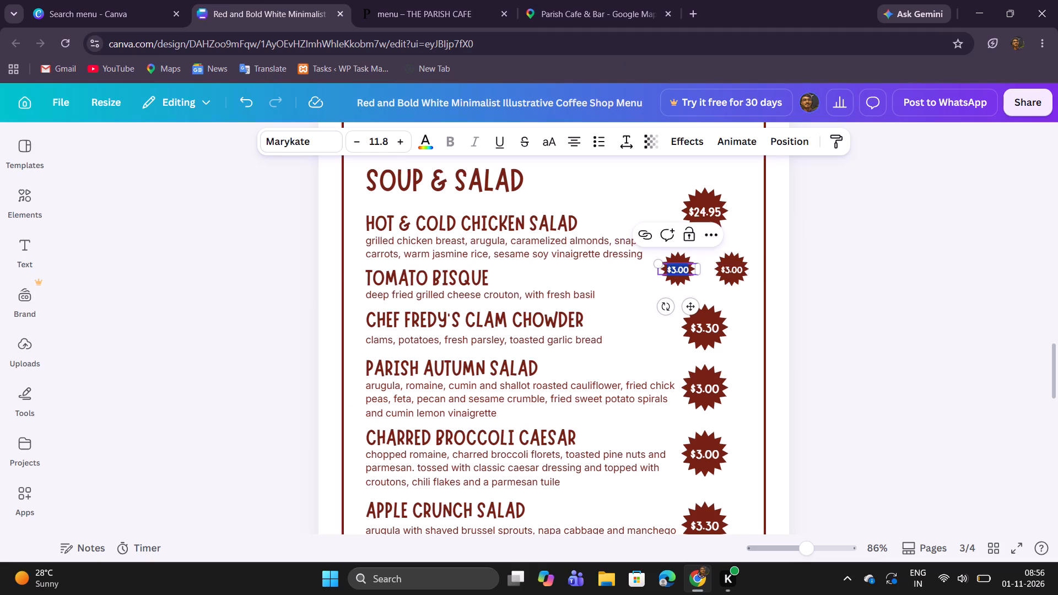
key("ctrl+v")
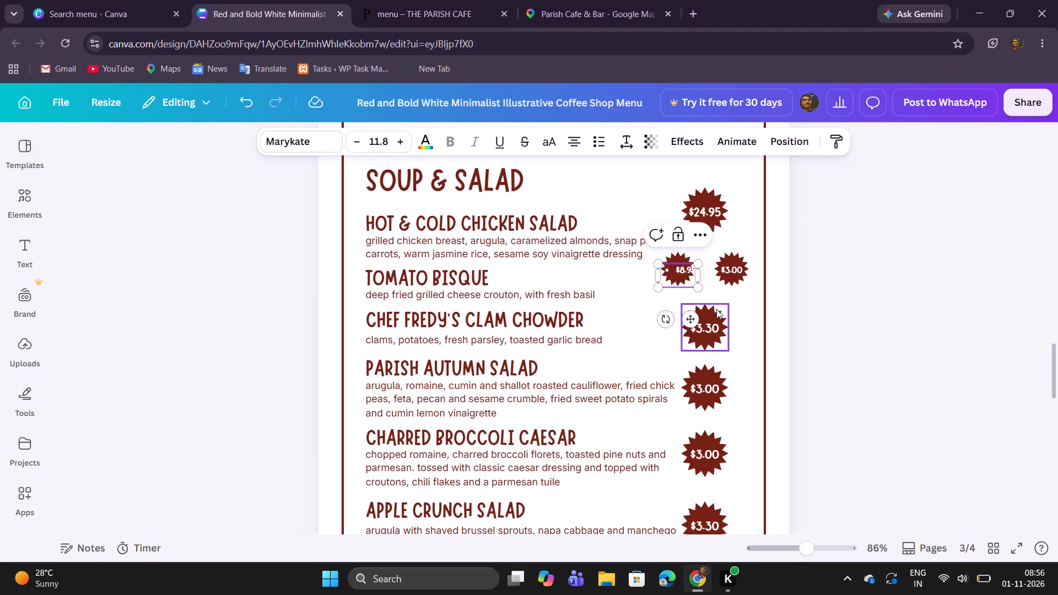
left_click(674, 270)
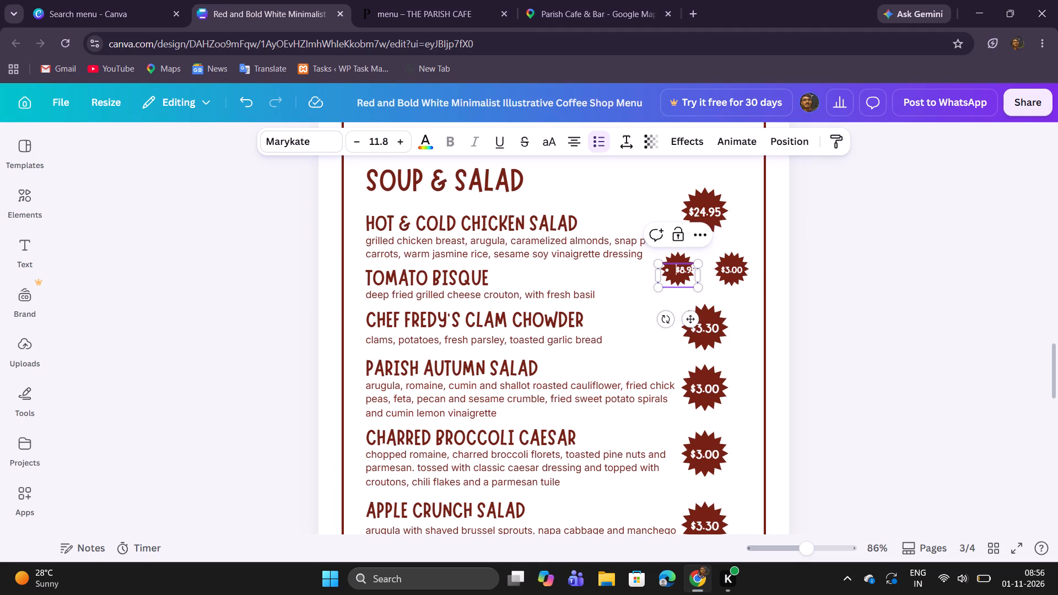
key("BackSpace")
left_click(686, 282)
key("BackSpace")
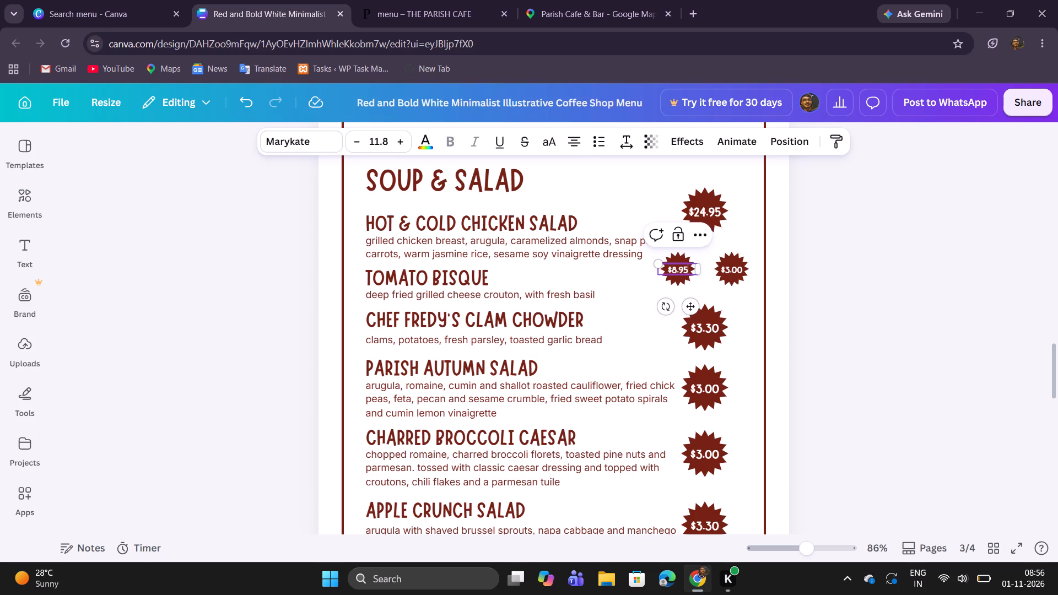
left_click(860, 300)
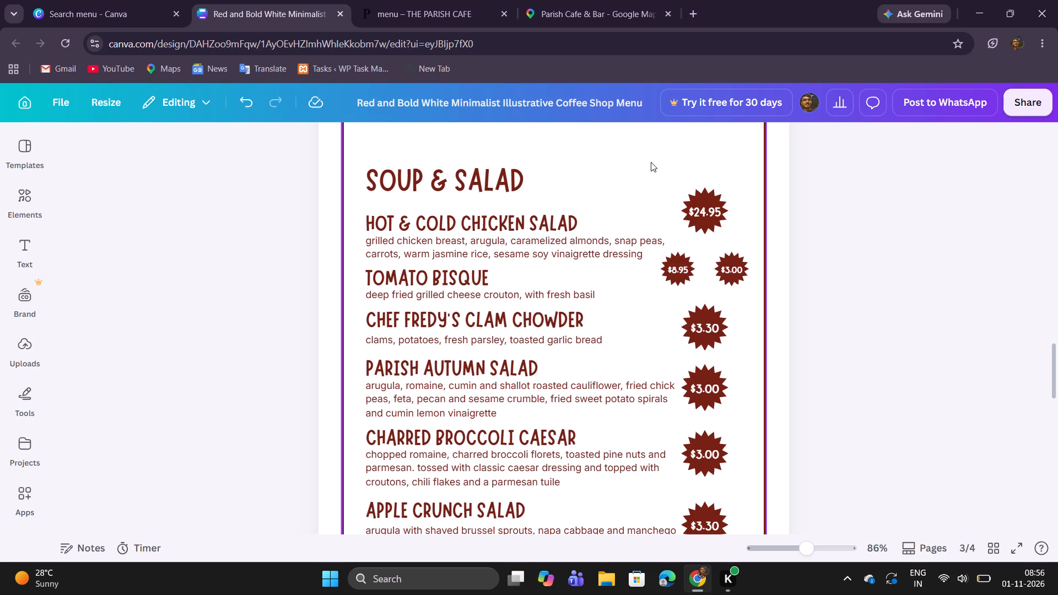
Replace the right TOMATO BISQUE badge price with the website's bowl price, $12.95, without a bullet or extra line.
left_click(434, 0)
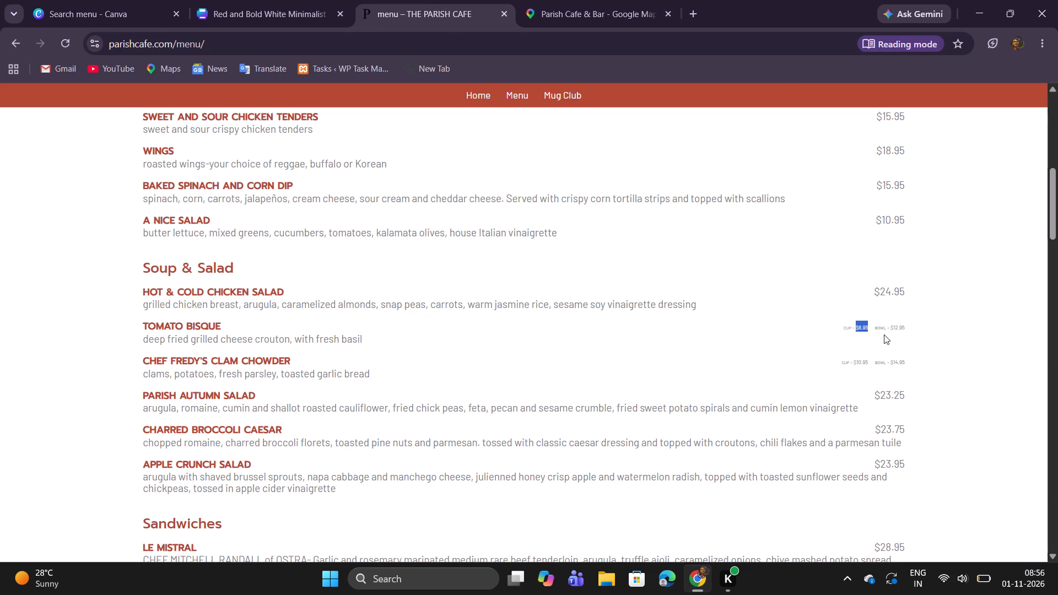
double_click(898, 327)
left_click_drag(890, 331, 906, 331)
key("ctrl+c")
left_click(277, 0)
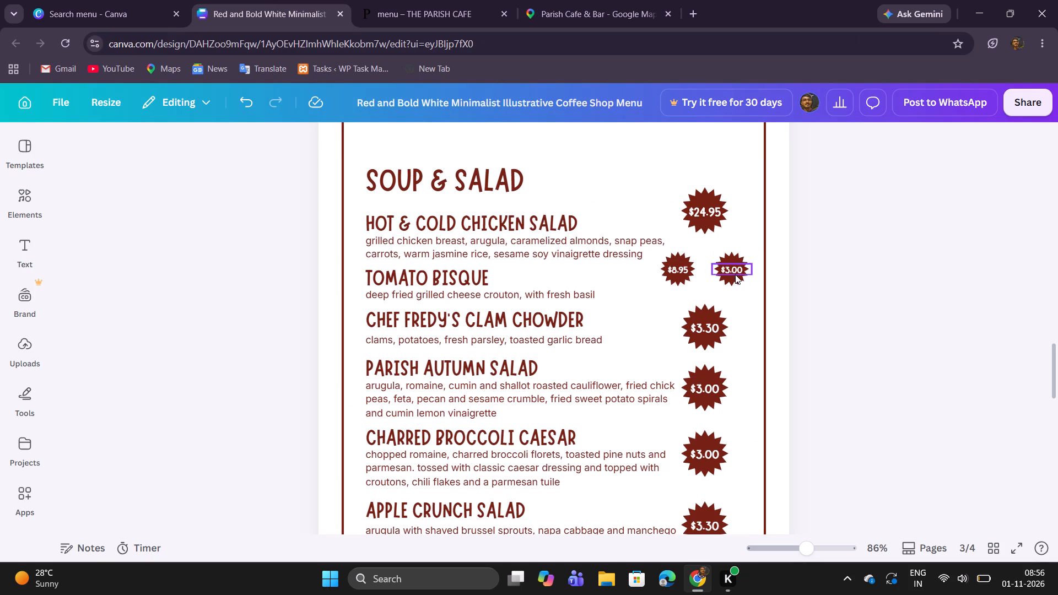
double_click(735, 274)
key("ctrl+v")
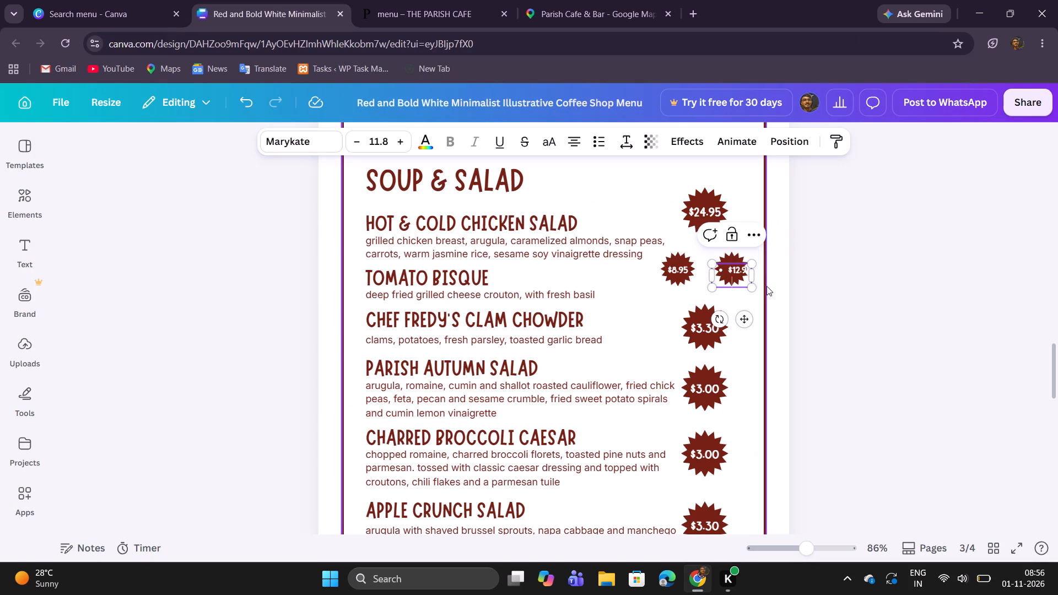
left_click(730, 273)
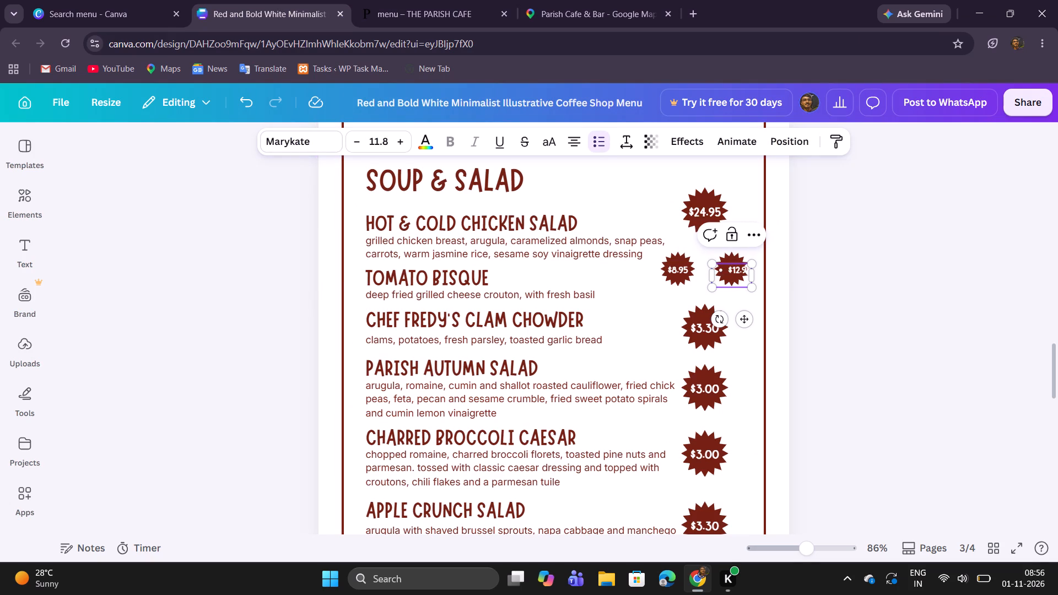
left_click(728, 273)
key("BackSpace")
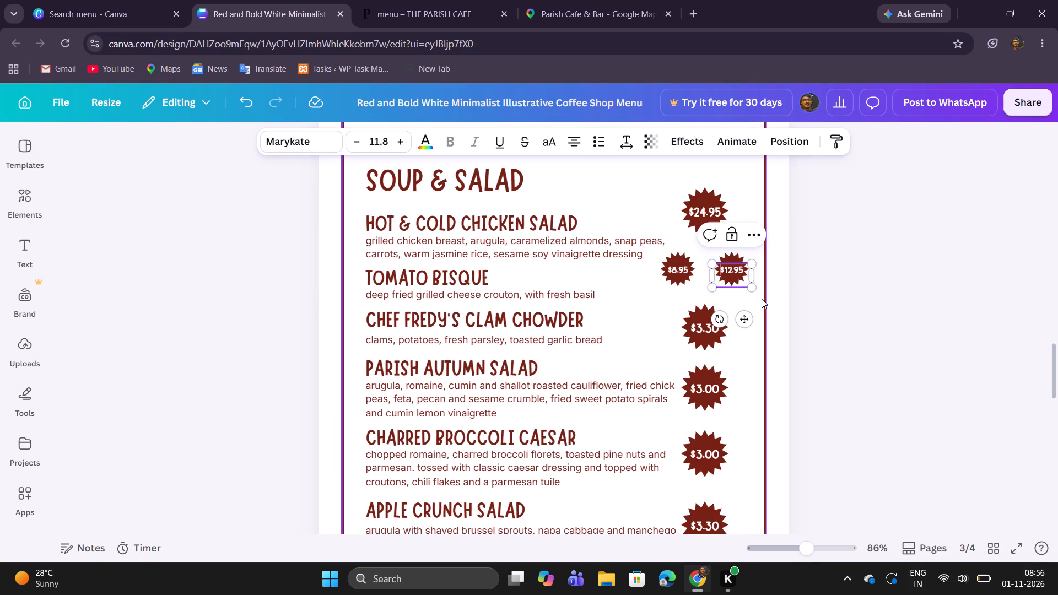
left_click(738, 281)
key("BackSpace")
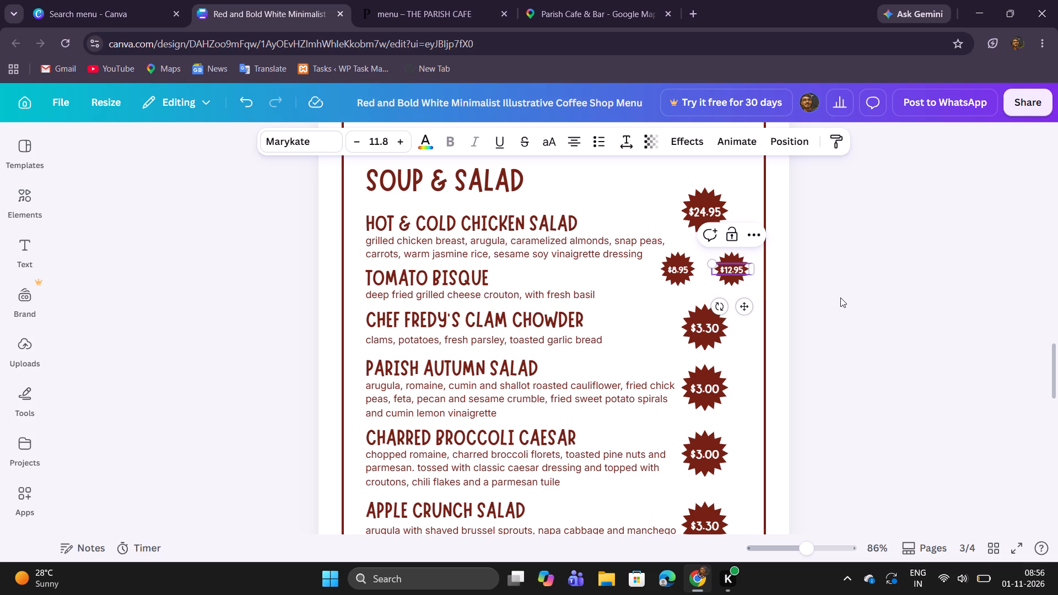
left_click(841, 297)
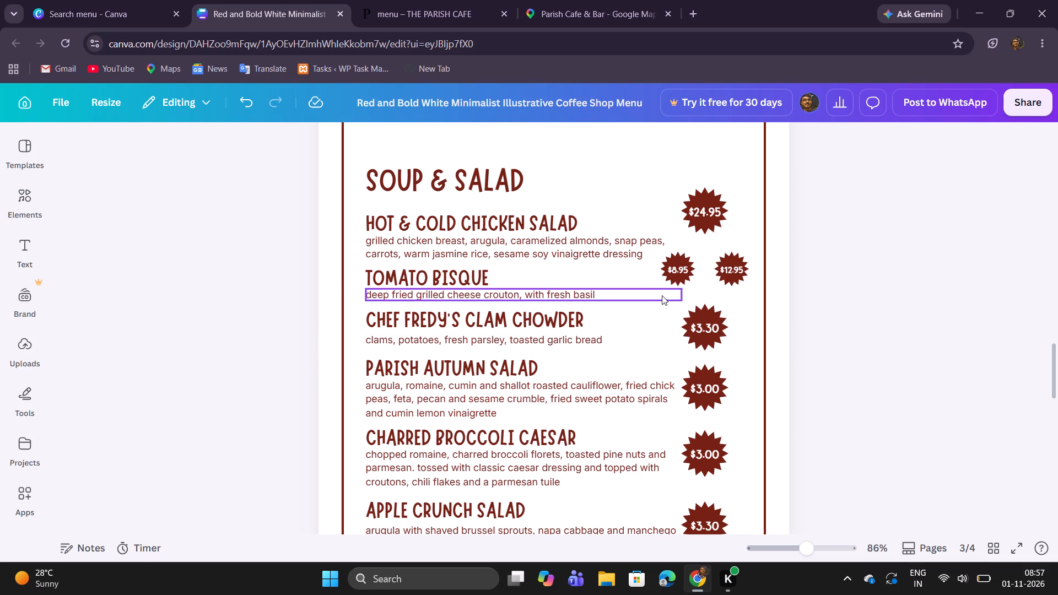
Move the $8.95 and $12.95 badges, each with its price, closer together beside TOMATO BISQUE.
left_click_drag(647, 268, 682, 272)
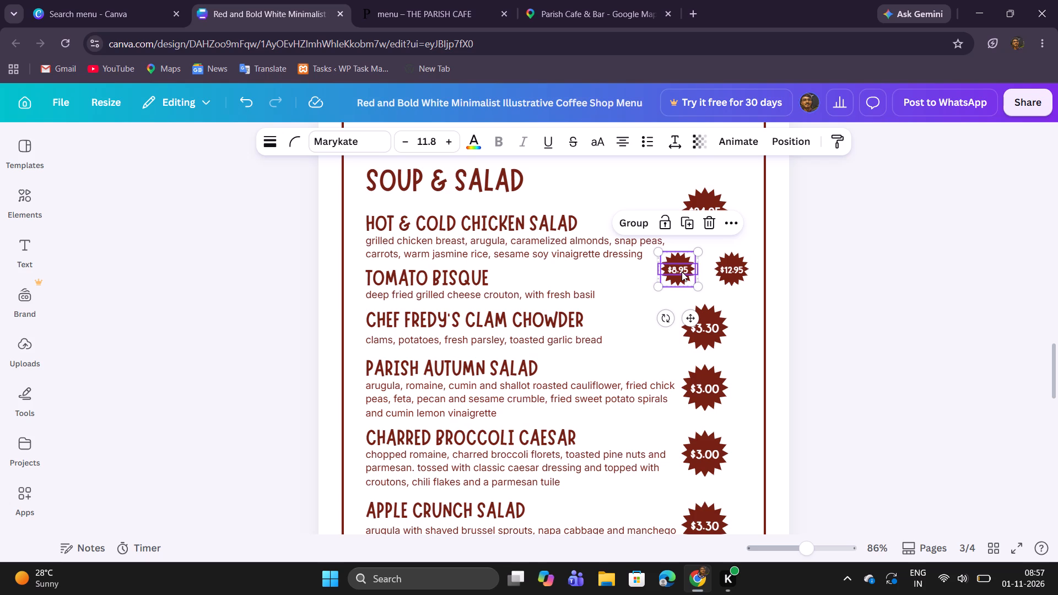
left_click_drag(682, 269, 689, 272)
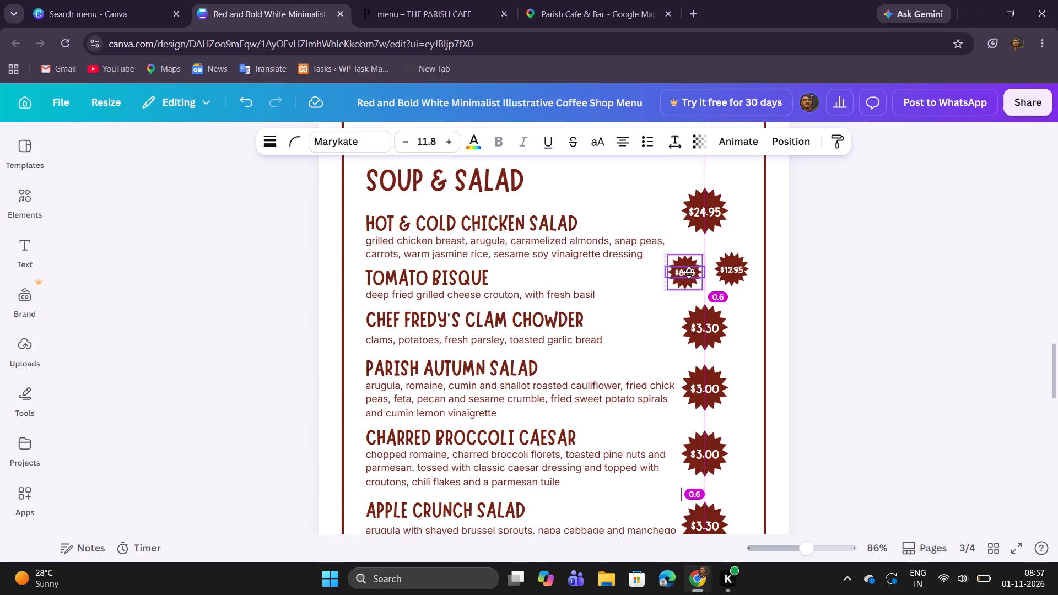
left_click_drag(689, 272, 687, 272)
left_click(885, 286)
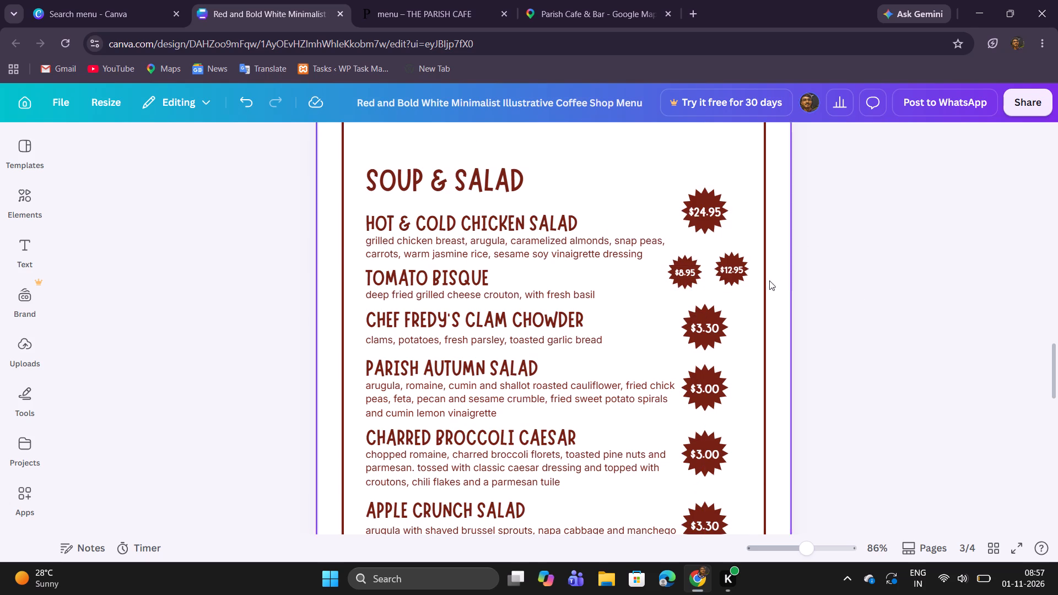
left_click_drag(752, 286, 730, 274)
left_click_drag(730, 269, 726, 273)
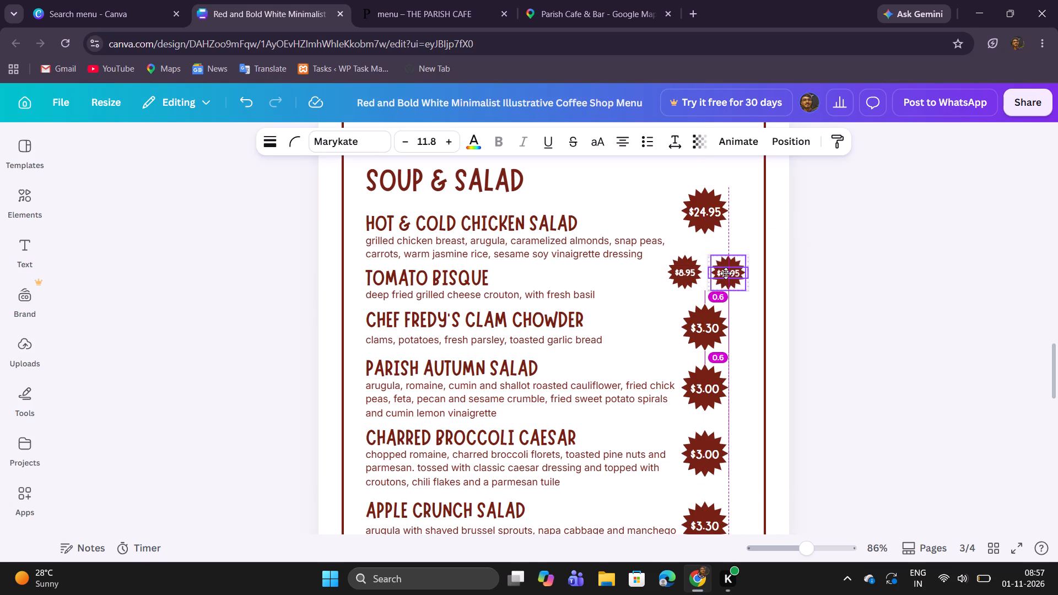
left_click_drag(726, 273, 725, 272)
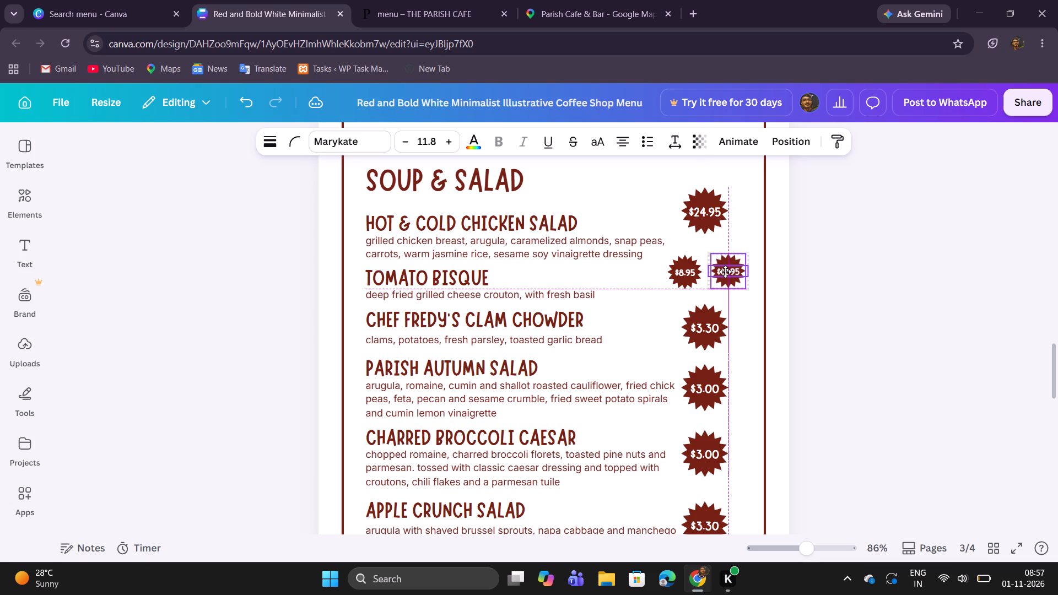
left_click_drag(725, 272, 724, 272)
left_click(827, 272)
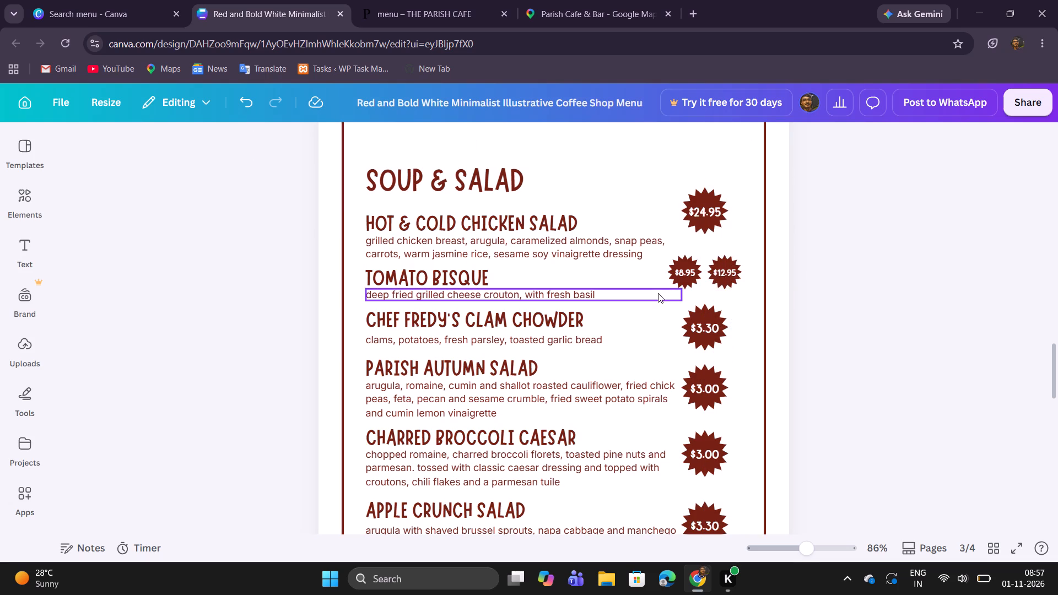
Raise the $12.95 and $8.95 badges with their prices slightly, level with each other and with gaps of 0.8 above and below.
left_click_drag(749, 285, 727, 273)
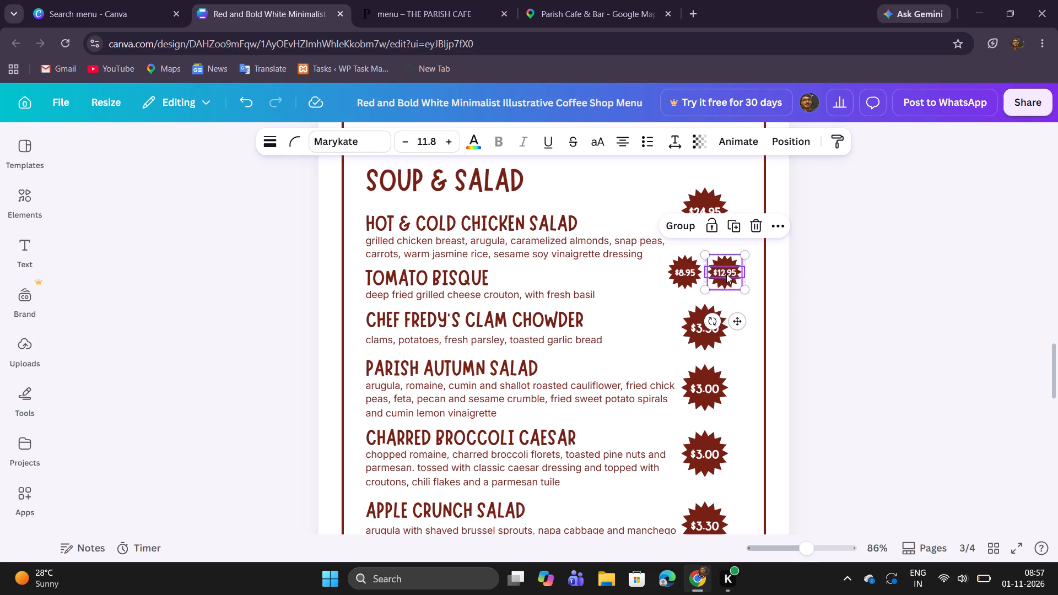
left_click(726, 274)
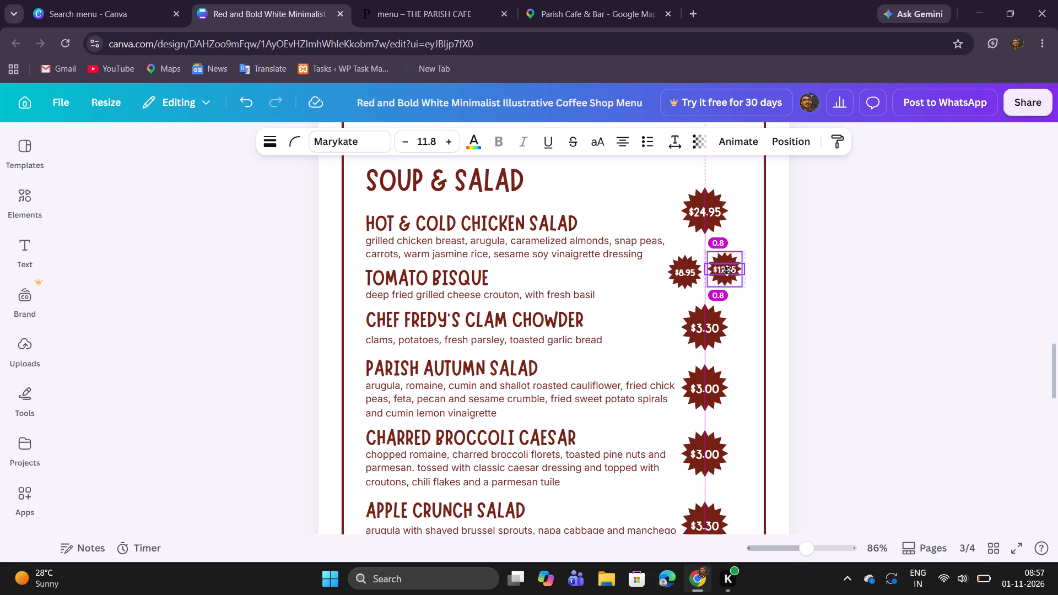
left_click(823, 275)
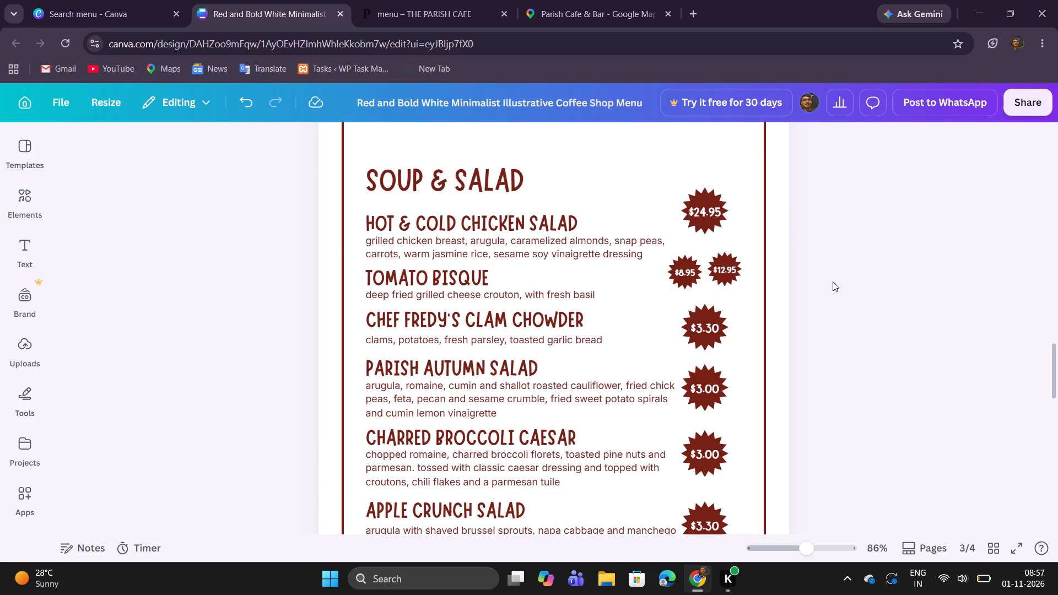
left_click_drag(656, 285, 680, 274)
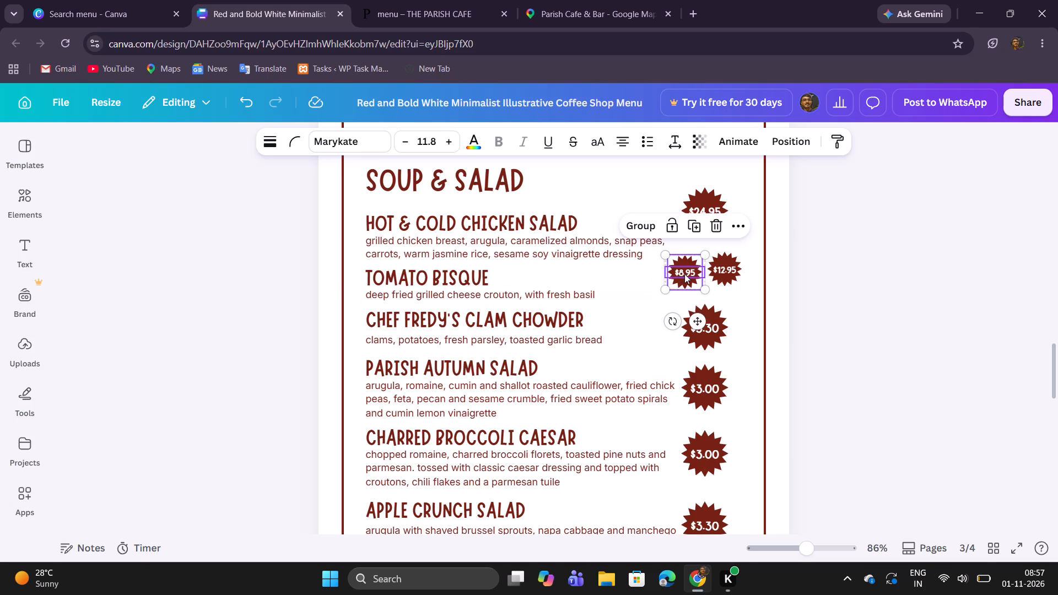
left_click(685, 274)
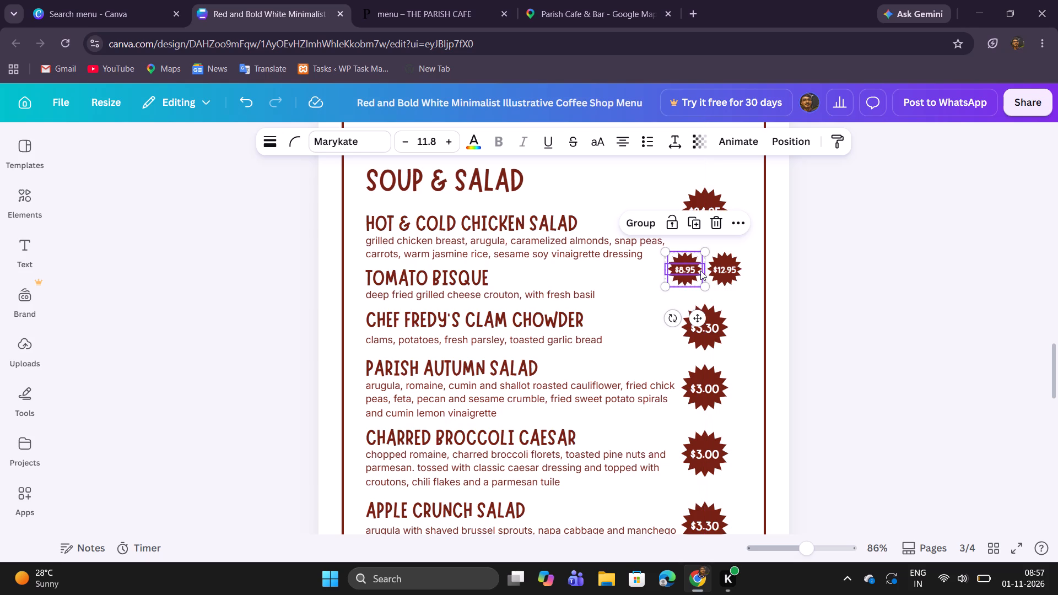
left_click(883, 280)
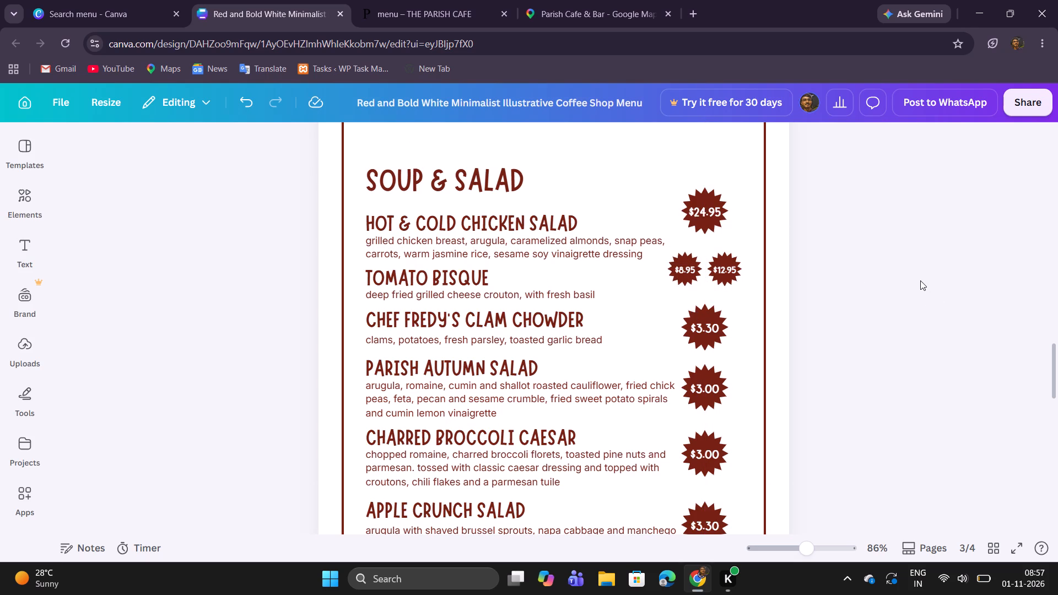
Delete the full-size price badge beside CHEF FREDY'S CLAM CHOWDER together with its price.
scroll(920, 280, "down", 1)
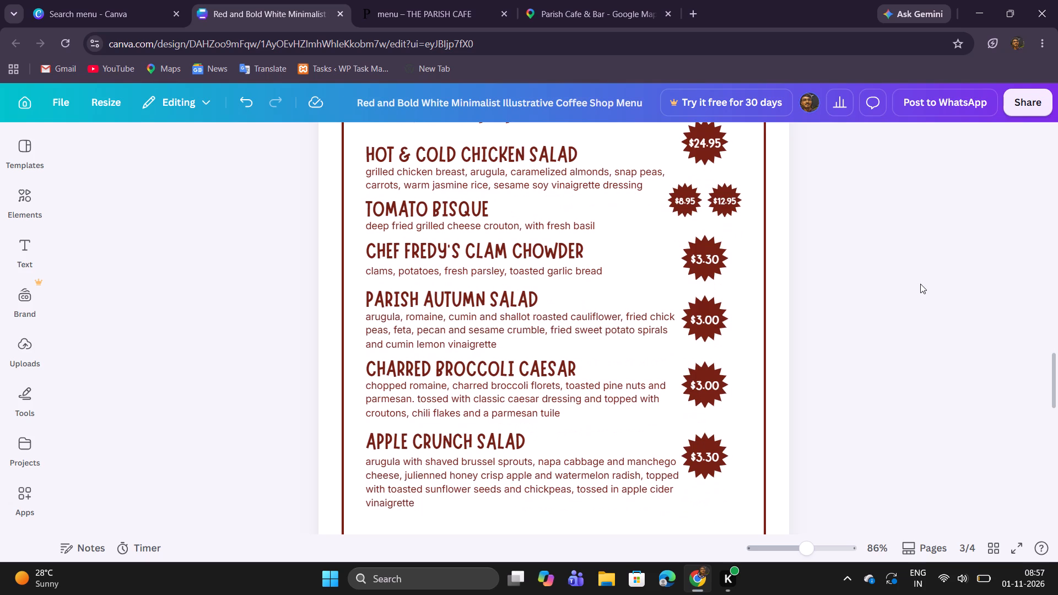
left_click(377, 0)
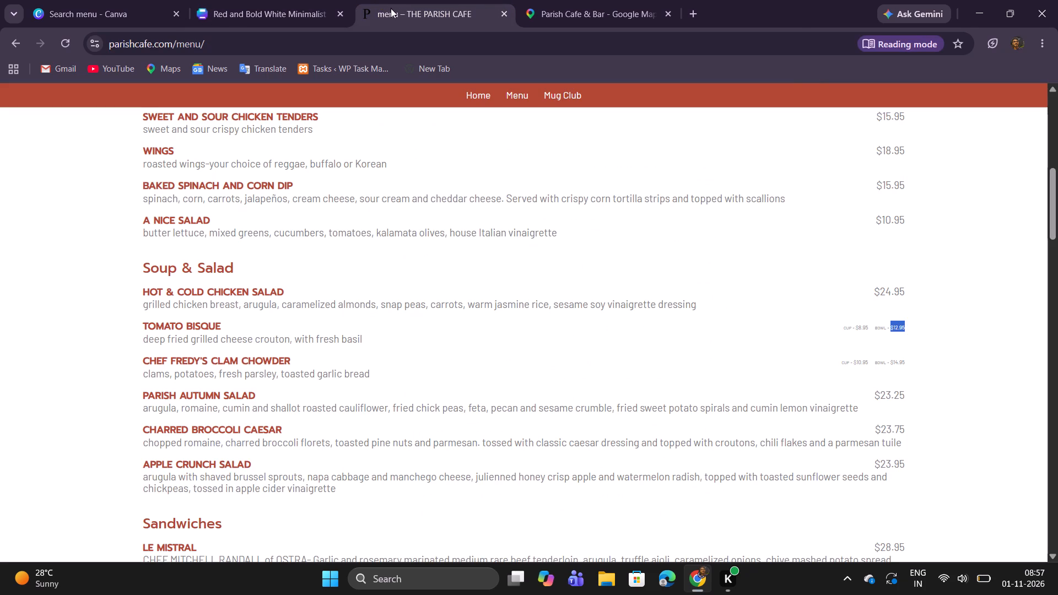
left_click(322, 0)
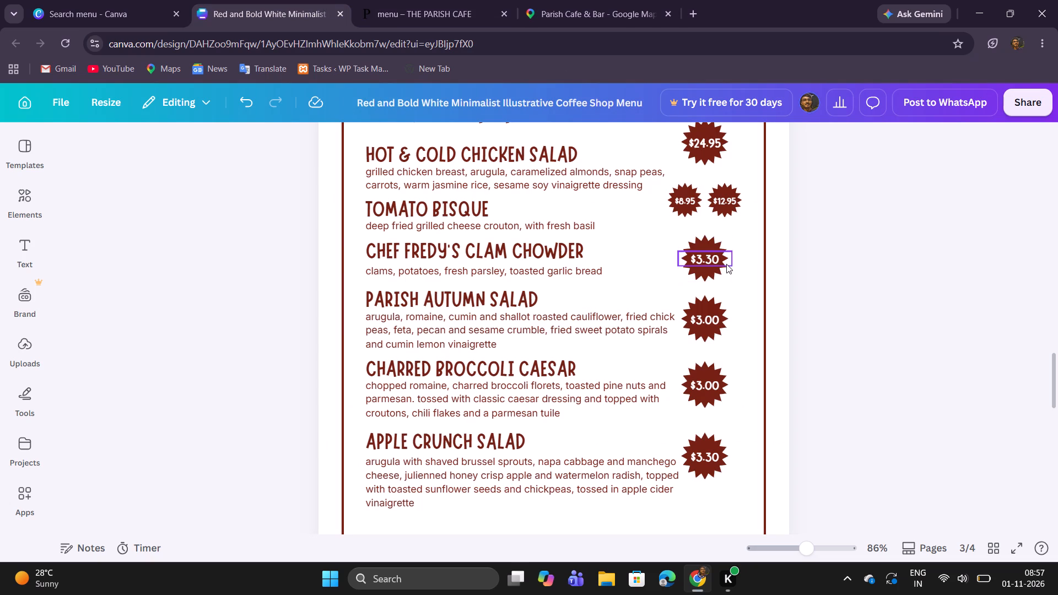
left_click_drag(733, 267, 705, 258)
left_click(733, 211)
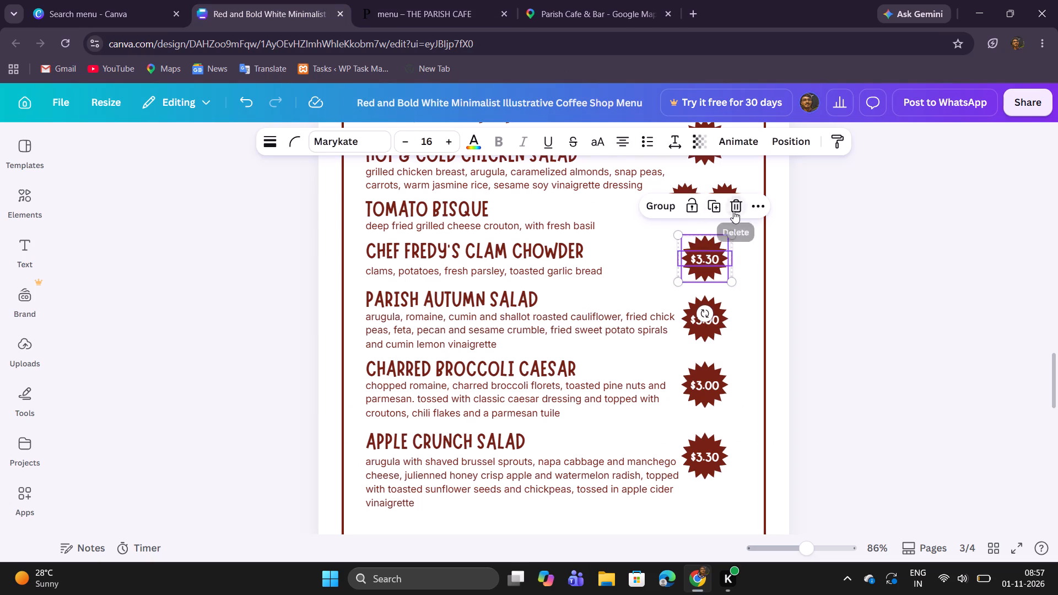
Duplicate TOMATO BISQUE's two small badges with their prices and place the copies directly below, beside CHEF FREDY'S CLAM CHOWDER.
left_click_drag(649, 201, 738, 205)
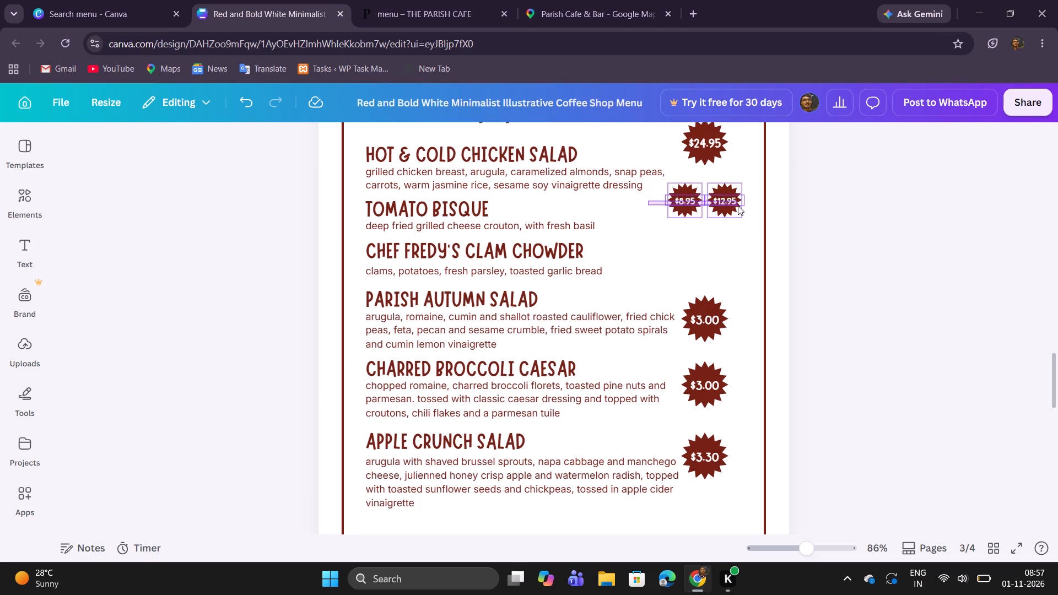
left_click_drag(738, 205, 751, 205)
left_click(714, 247)
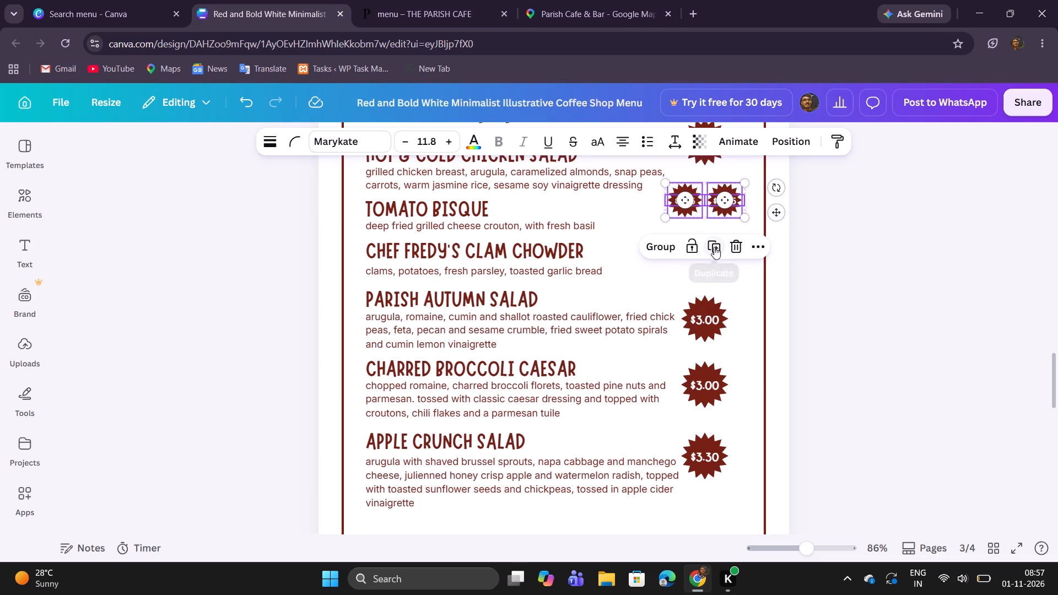
left_click_drag(719, 216, 719, 217)
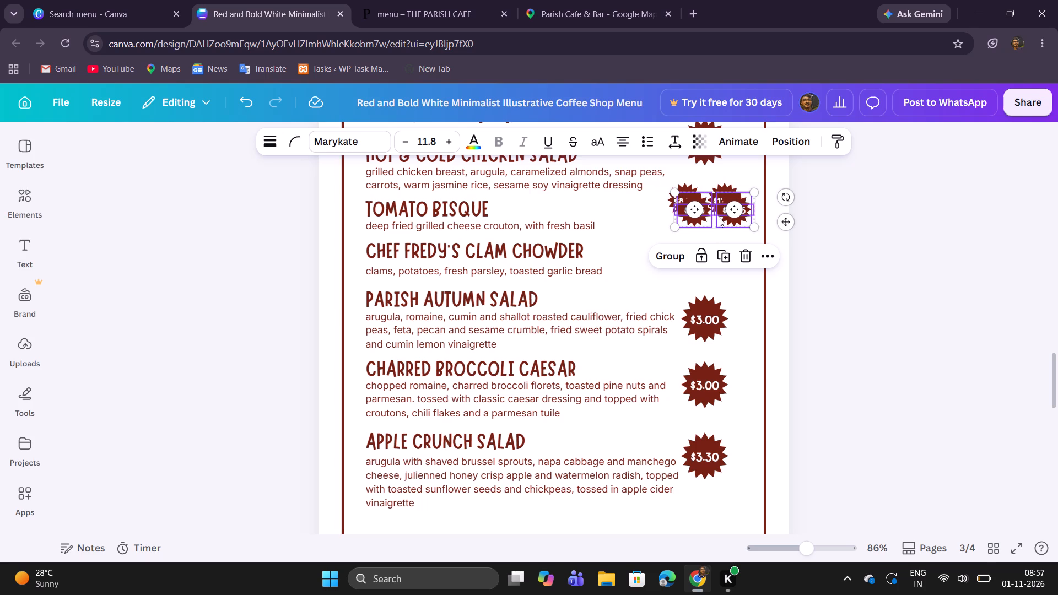
left_click_drag(719, 217, 709, 249)
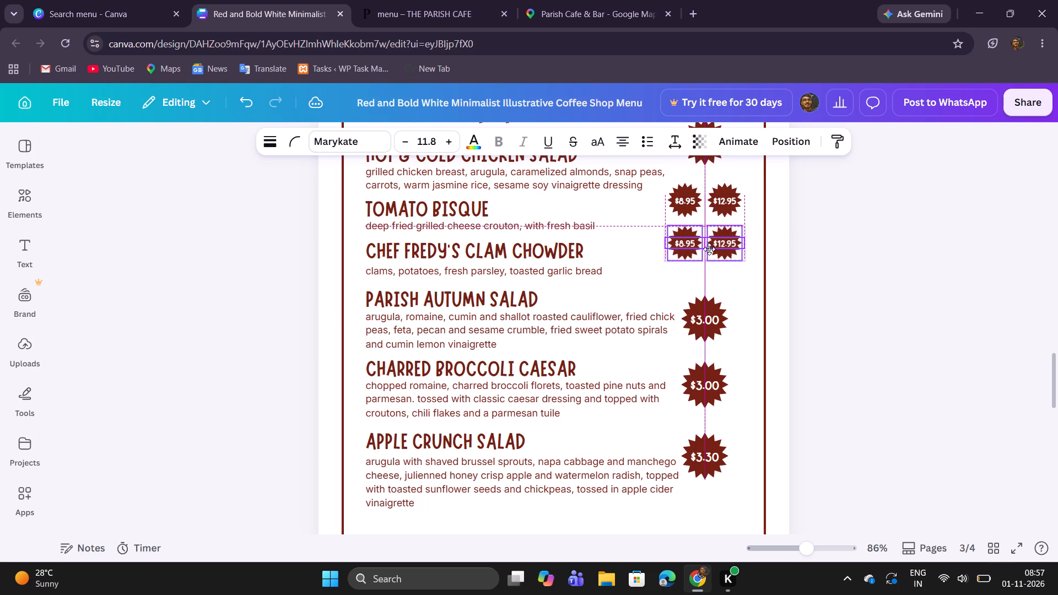
left_click_drag(709, 249, 710, 257)
left_click(817, 257)
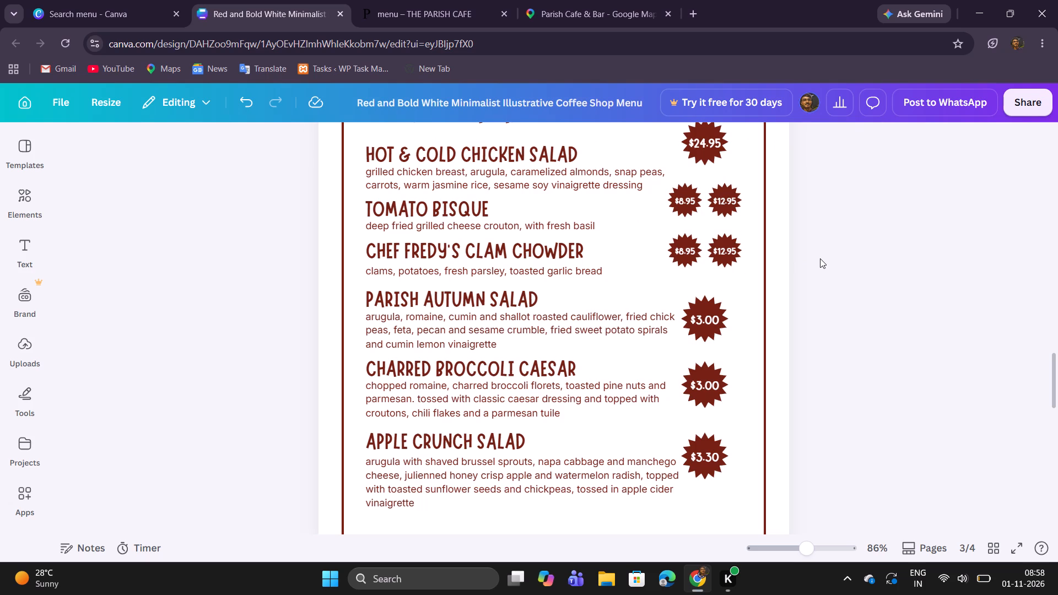
Replace the left CHEF FREDY'S CLAM CHOWDER badge price with the website's cup price, $10.95, without a bullet or extra line.
left_click(430, 0)
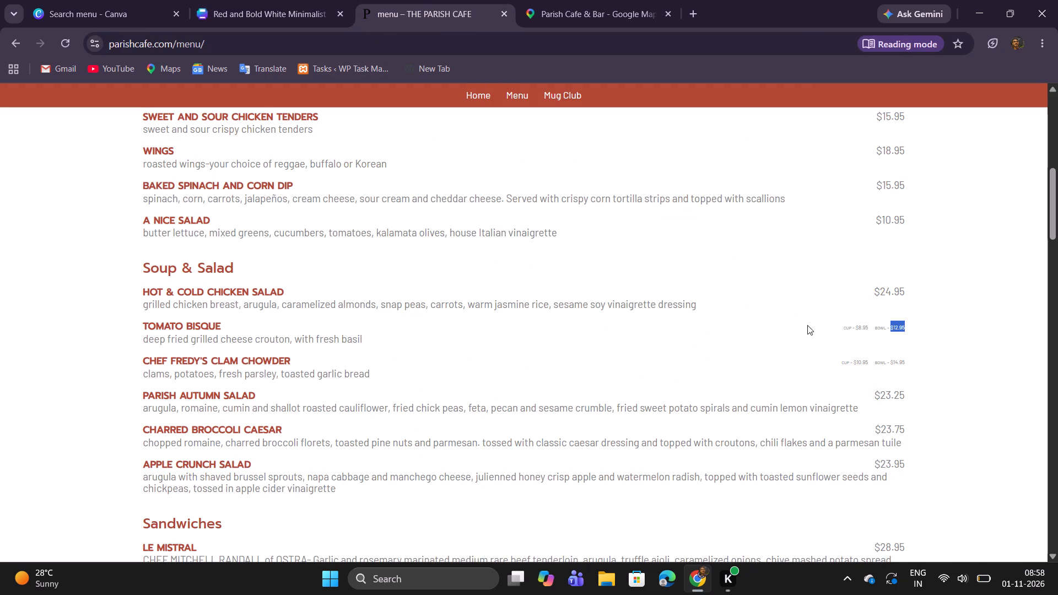
left_click_drag(853, 362, 864, 364)
left_click_drag(864, 364, 871, 365)
key("ctrl+c")
left_click(273, 0)
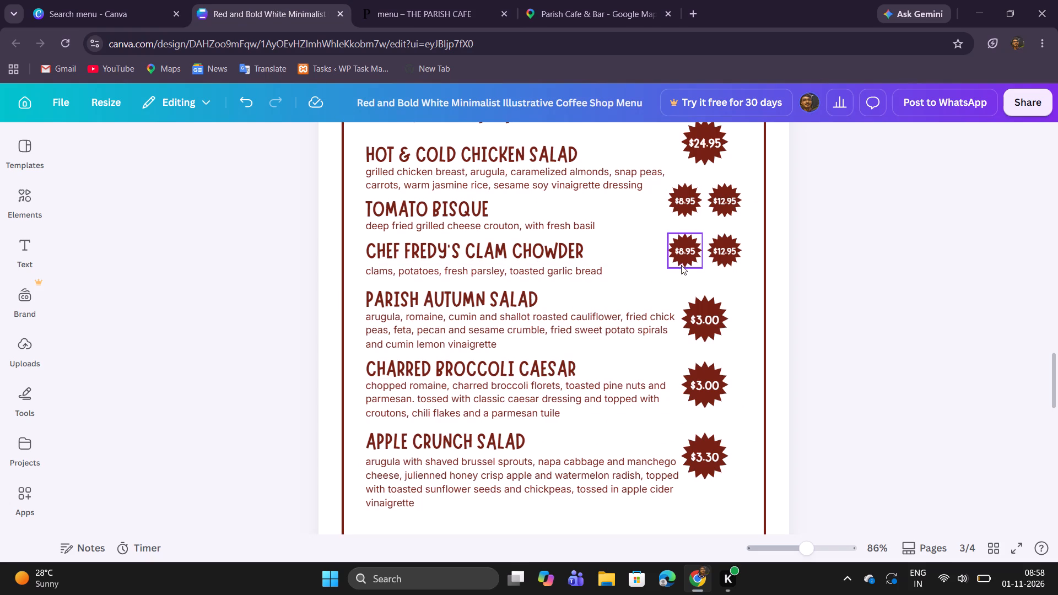
double_click(683, 253)
key("ctrl+v")
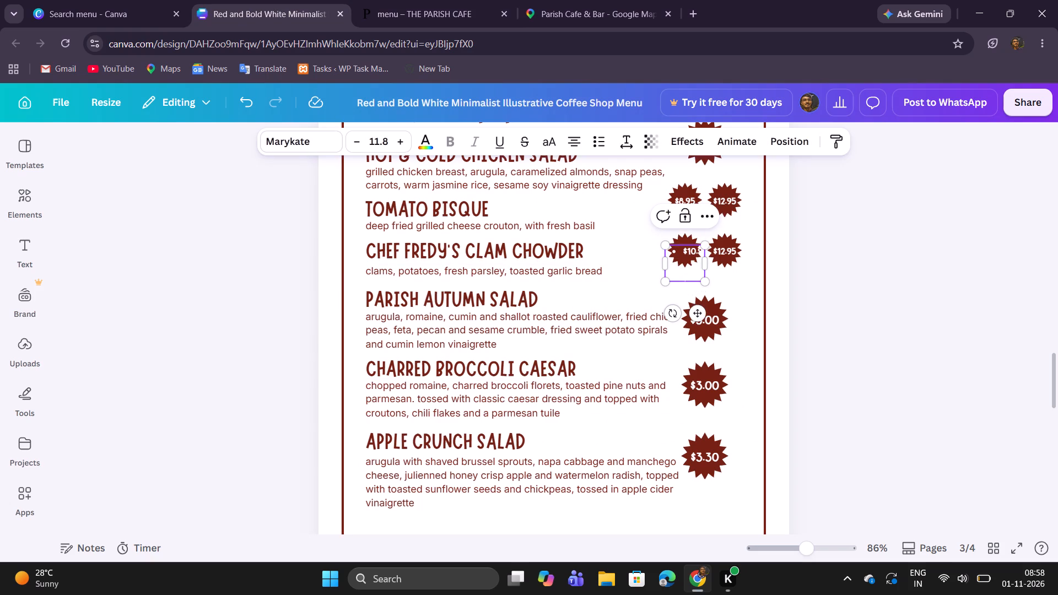
left_click(682, 255)
key("BackSpace")
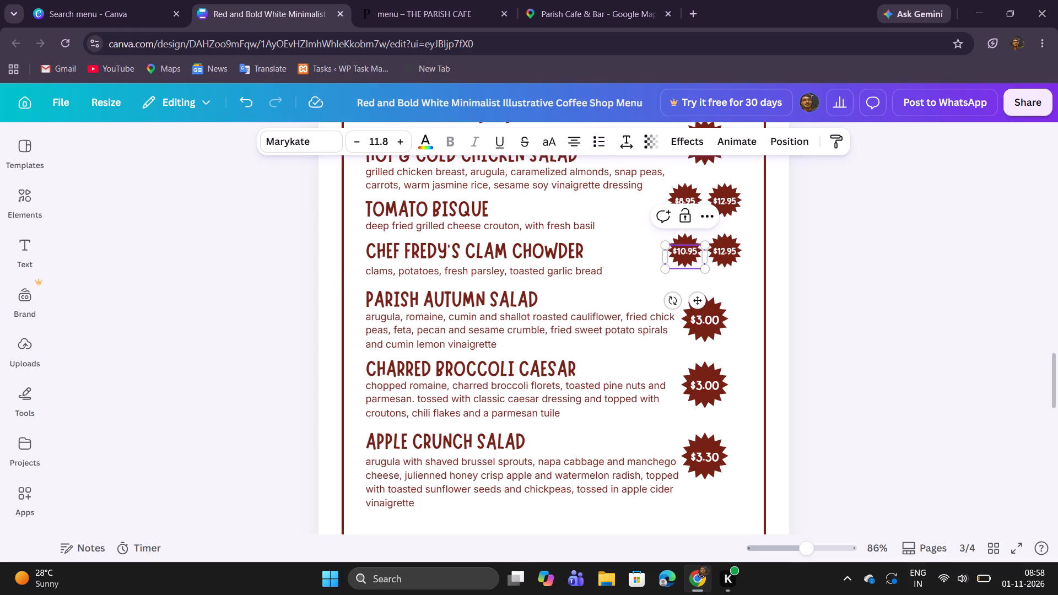
left_click(684, 267)
key("BackSpace")
left_click(813, 287)
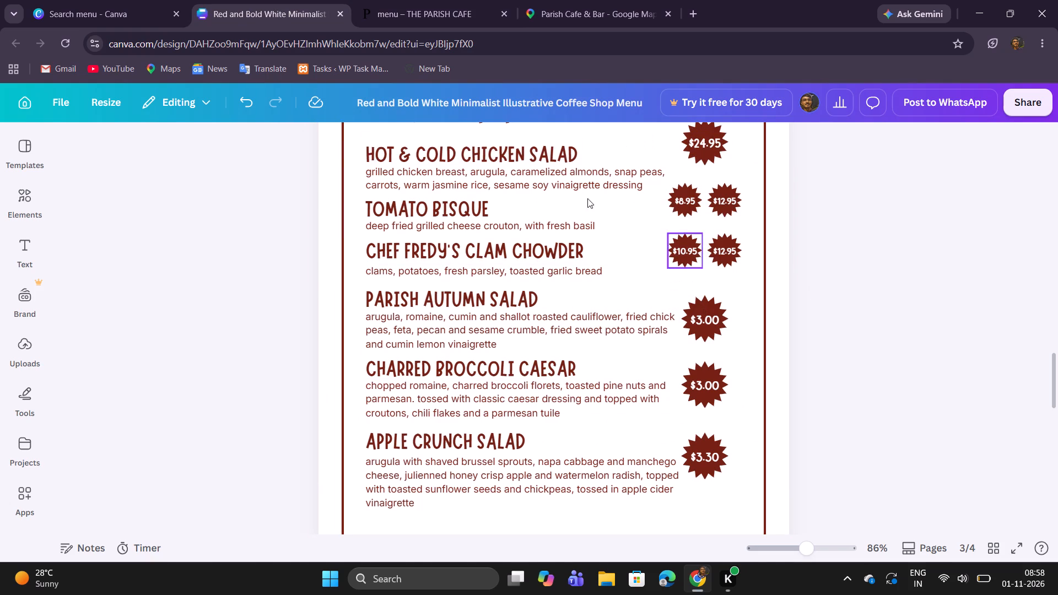
Replace the right CHEF FREDY'S CLAM CHOWDER badge price with the website's bowl price, $14.95, without a bullet or extra line.
left_click(372, 12)
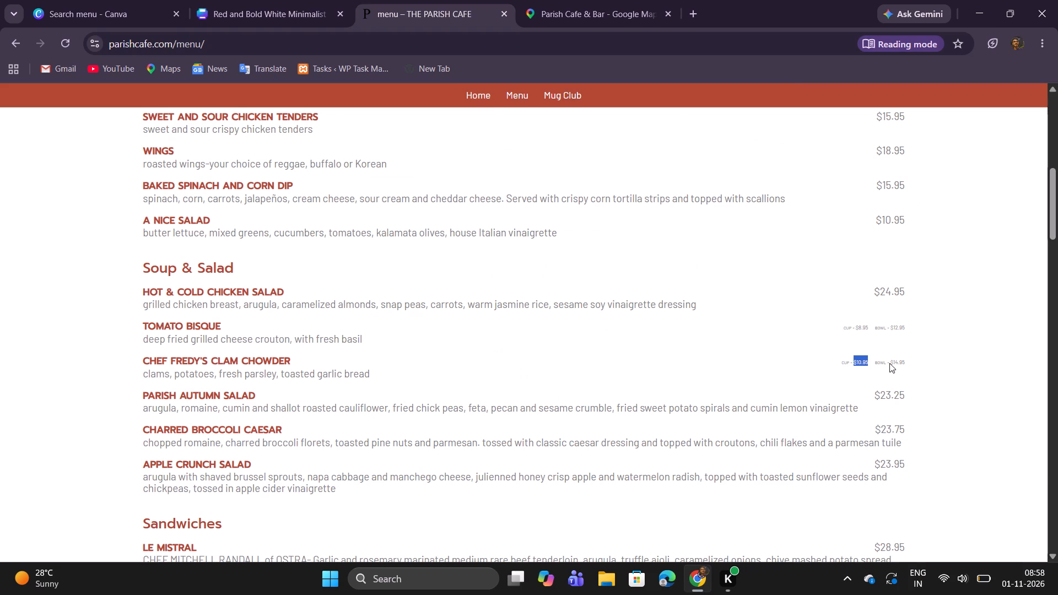
left_click_drag(890, 364, 905, 364)
key("ctrl+c")
left_click(274, 7)
double_click(730, 251)
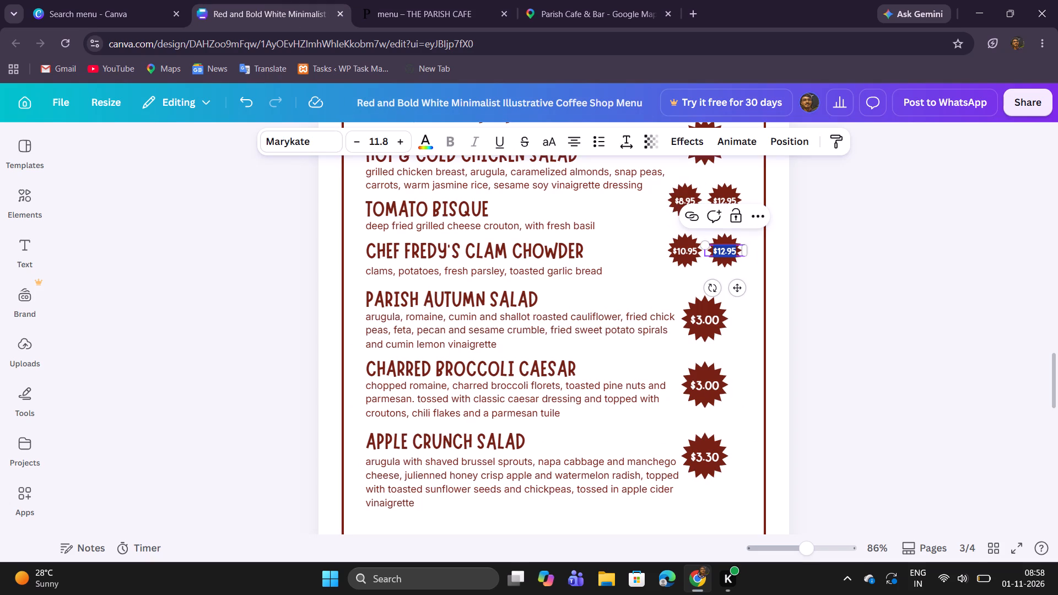
key("ctrl+v")
left_click(718, 251)
key("BackSpace")
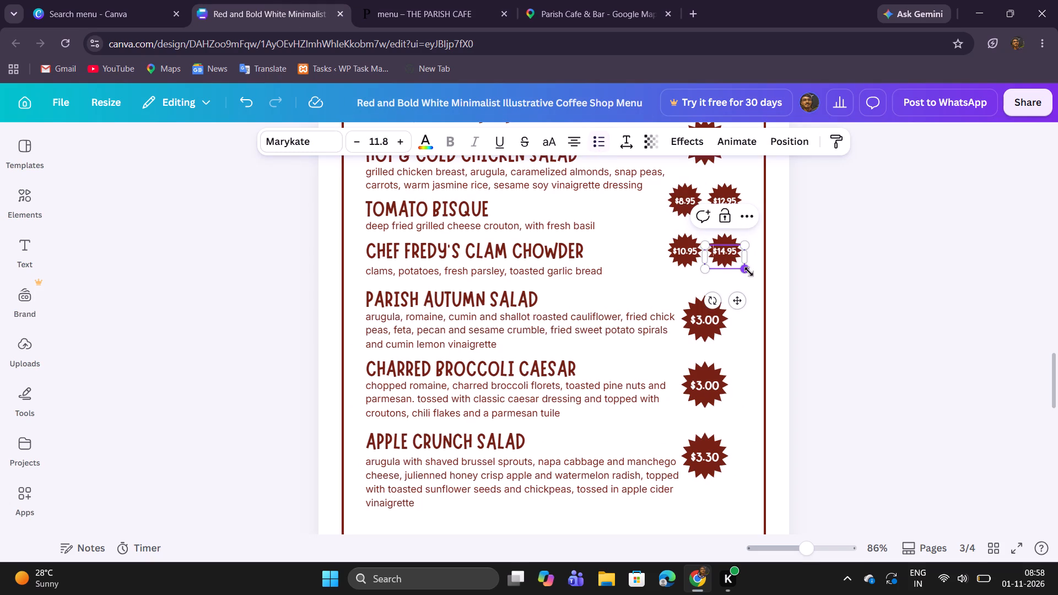
left_click(732, 263)
key("BackSpace")
left_click(813, 276)
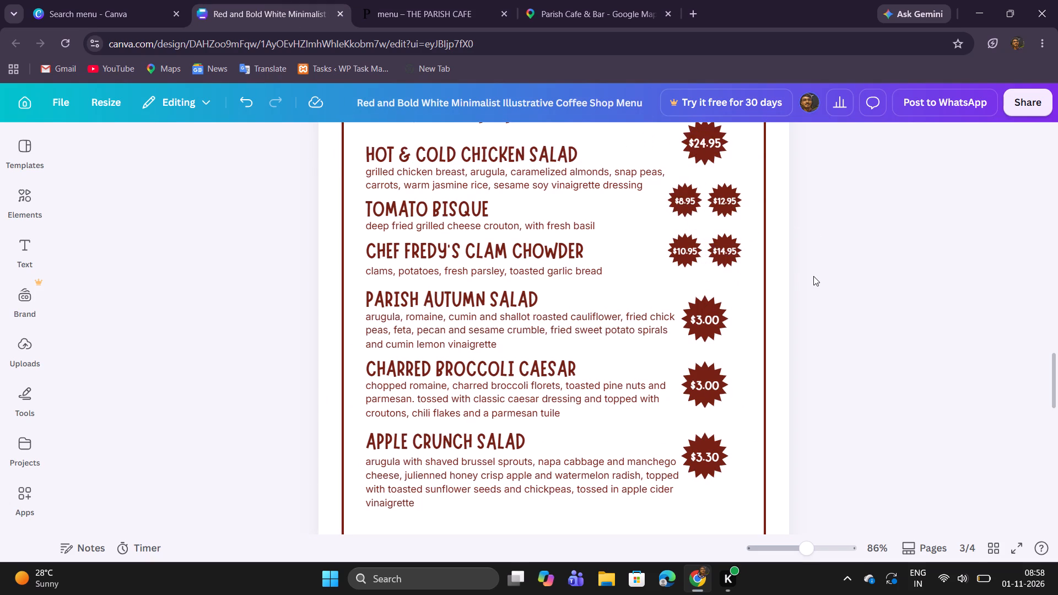